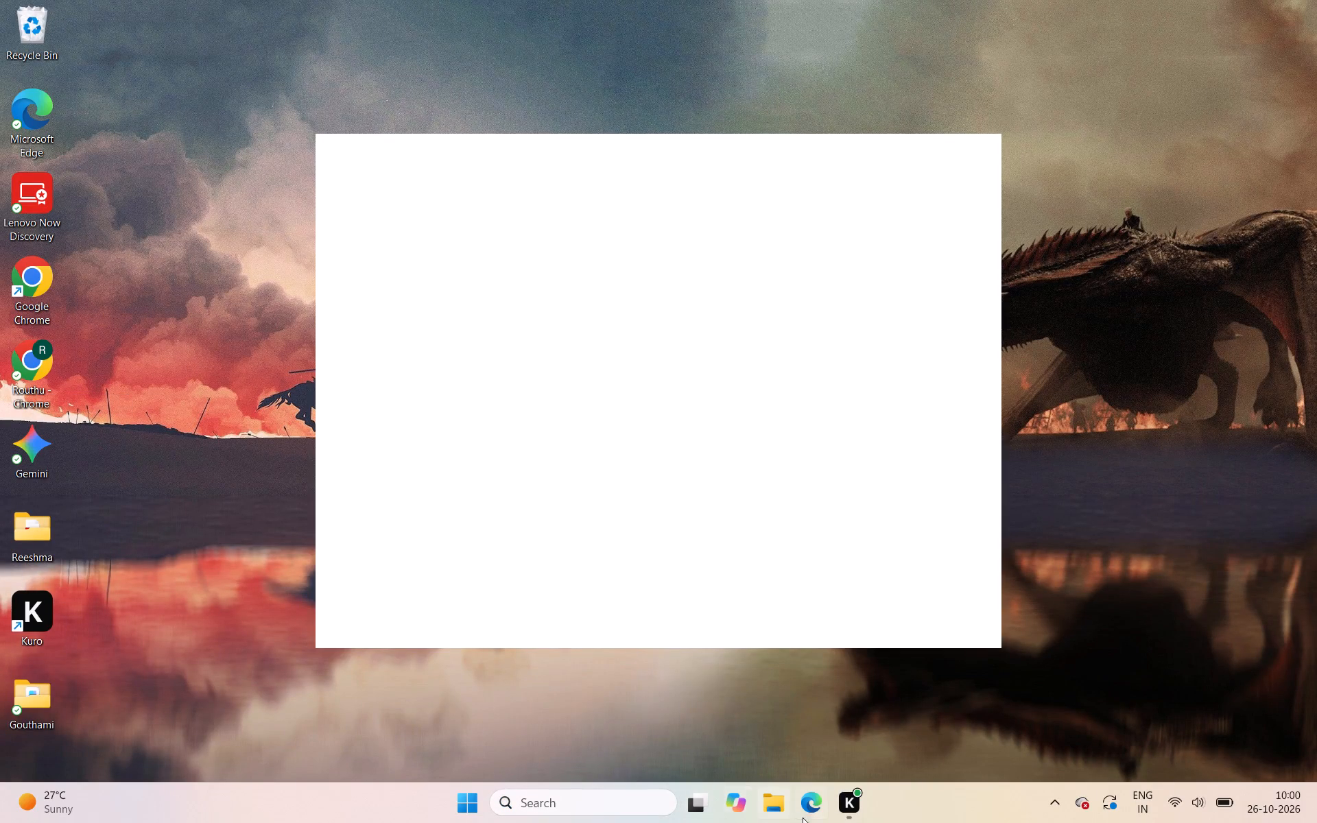
Start Word and open the recent document "sec chap 1".
{"action": "left_click", "coordinate": [469, 811]}
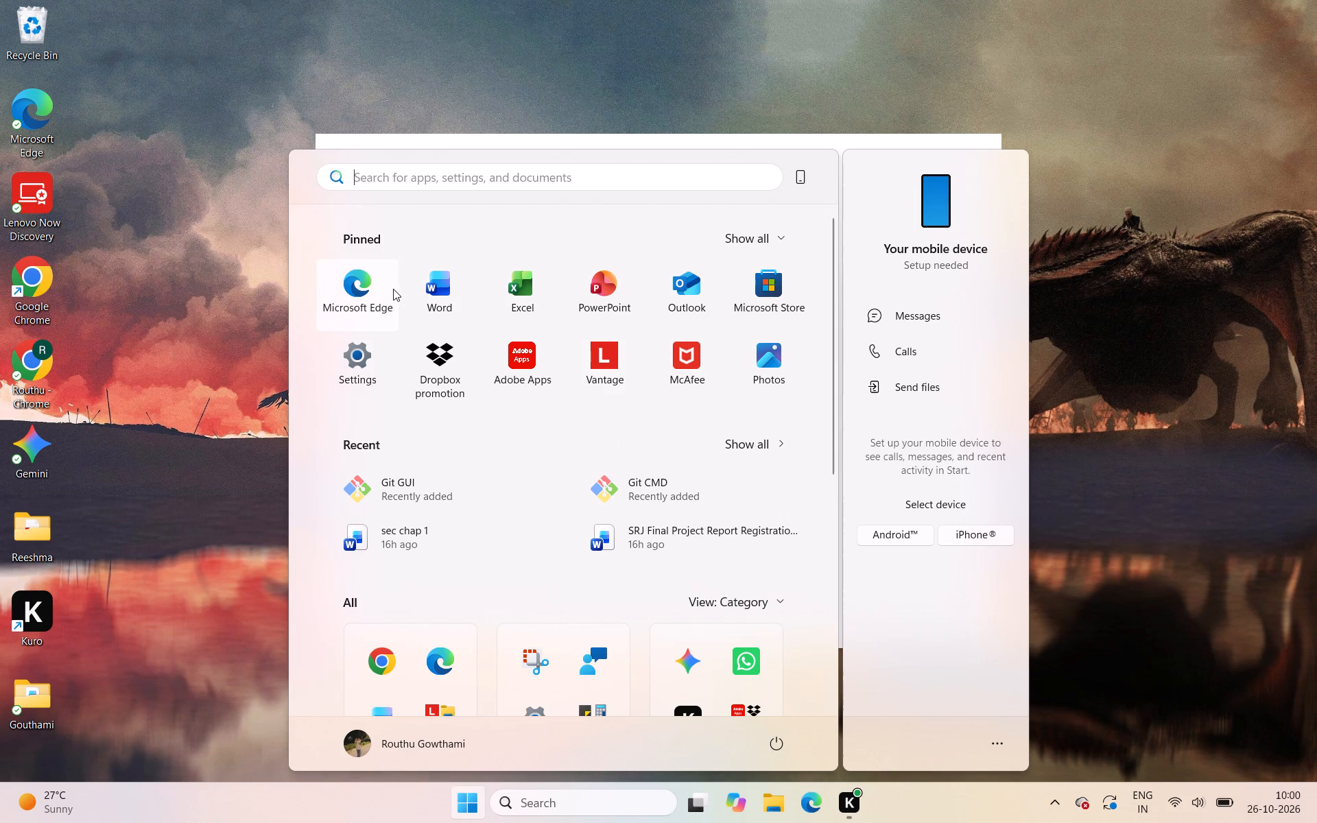
{"action": "left_click", "coordinate": [431, 291]}
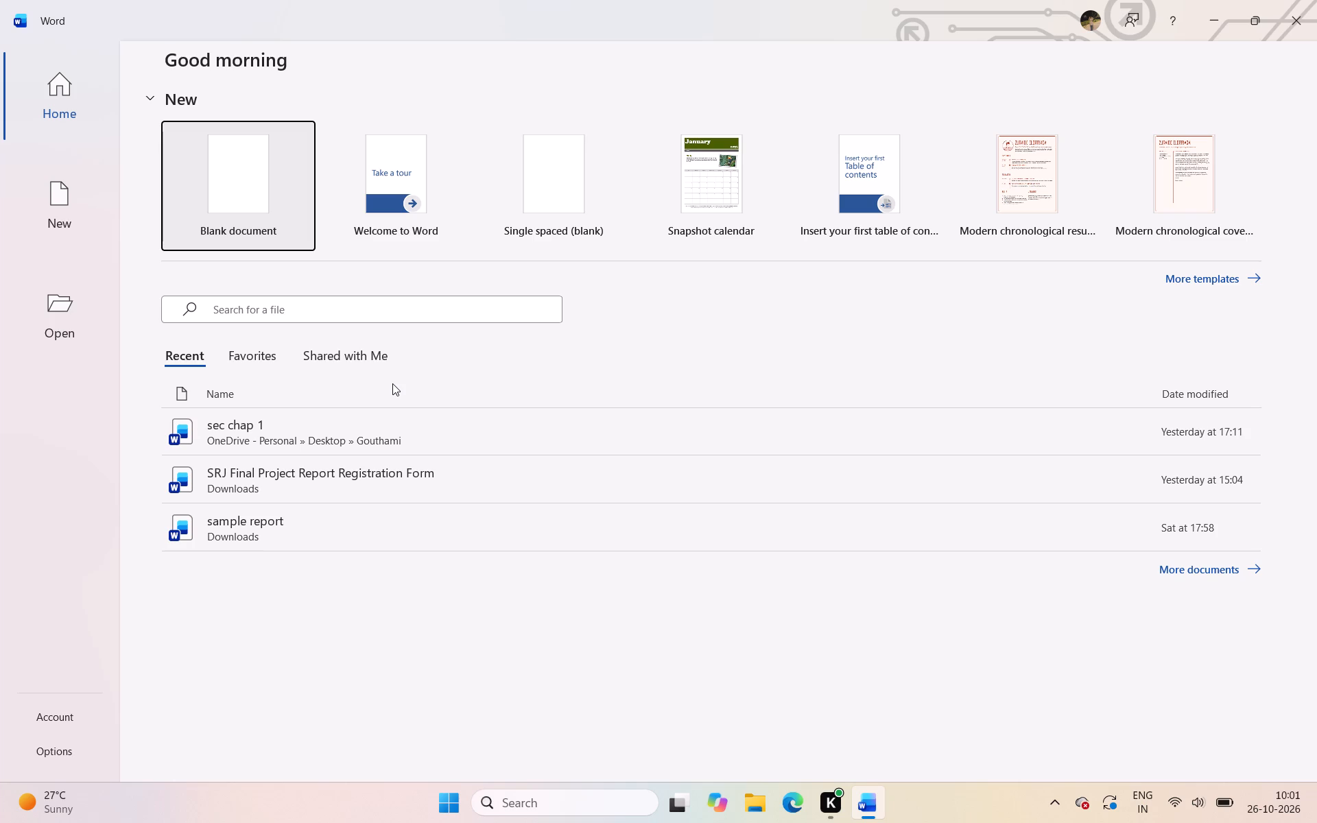
{"action": "left_click", "coordinate": [388, 435]}
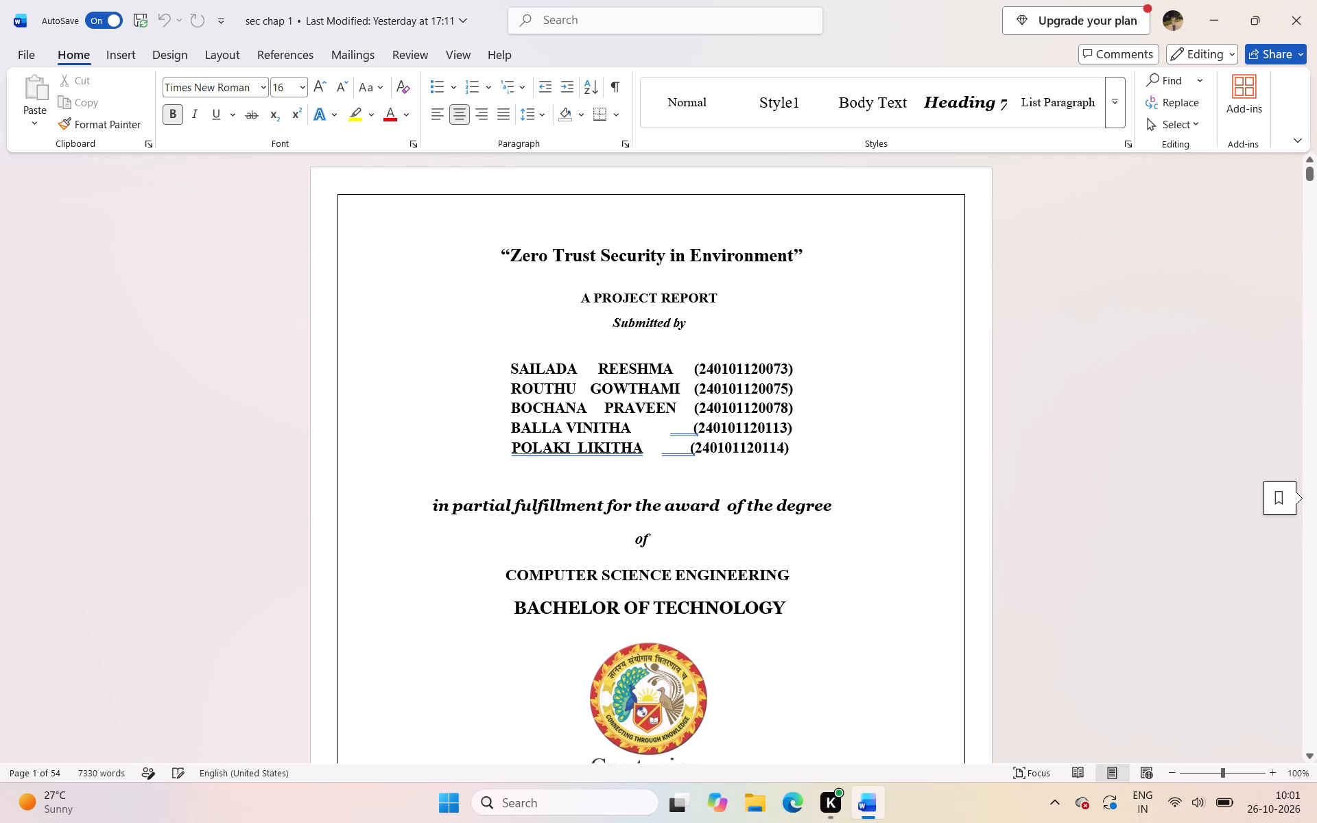
Look through the report from the cover page and Chapter 1 to Chapter 2's architecture diagram, flowchart and data flow sections.
{"action": "scroll", "coordinate": [464, 444], "scroll_direction": "down", "scroll_amount": 6, "text": "ctrl"}
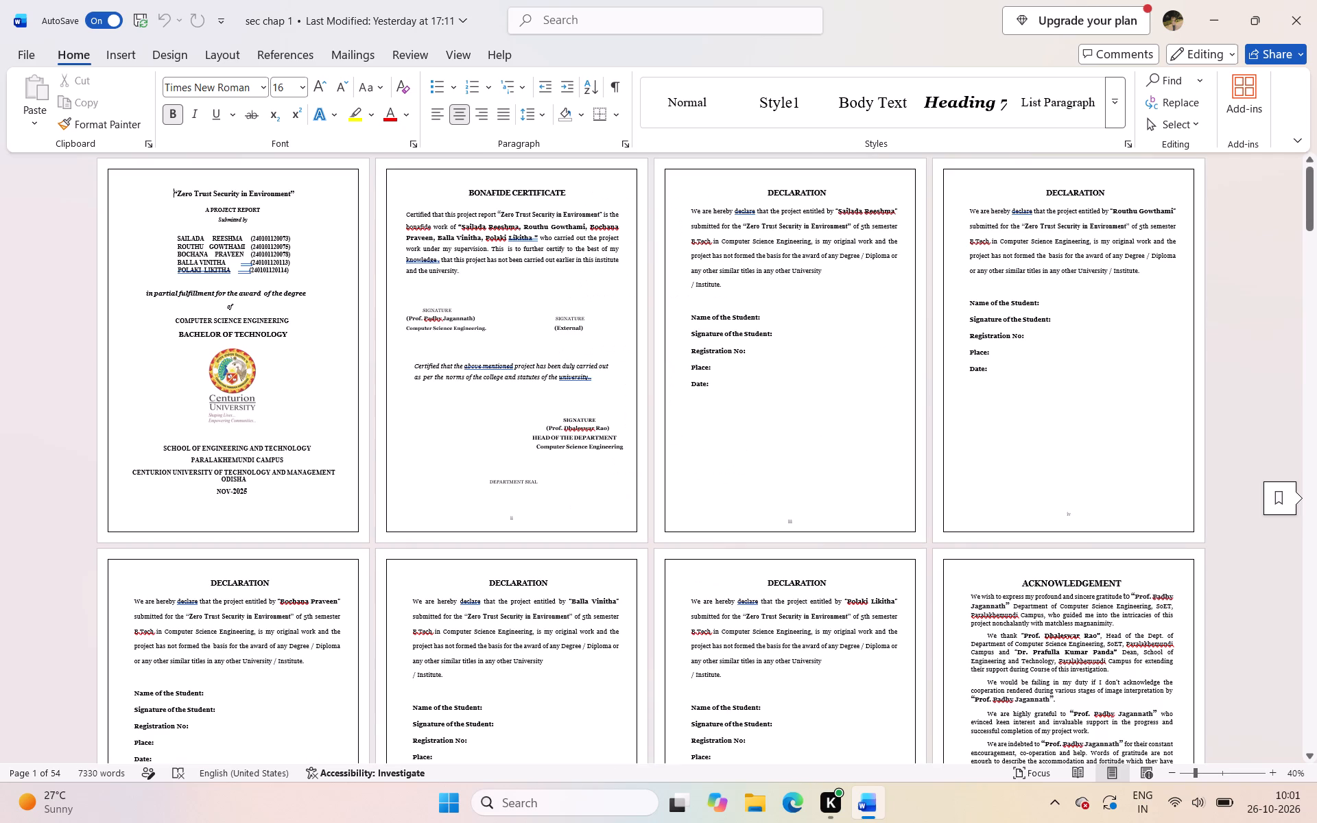
{"action": "scroll", "coordinate": [464, 444], "scroll_direction": "down", "scroll_amount": 2}
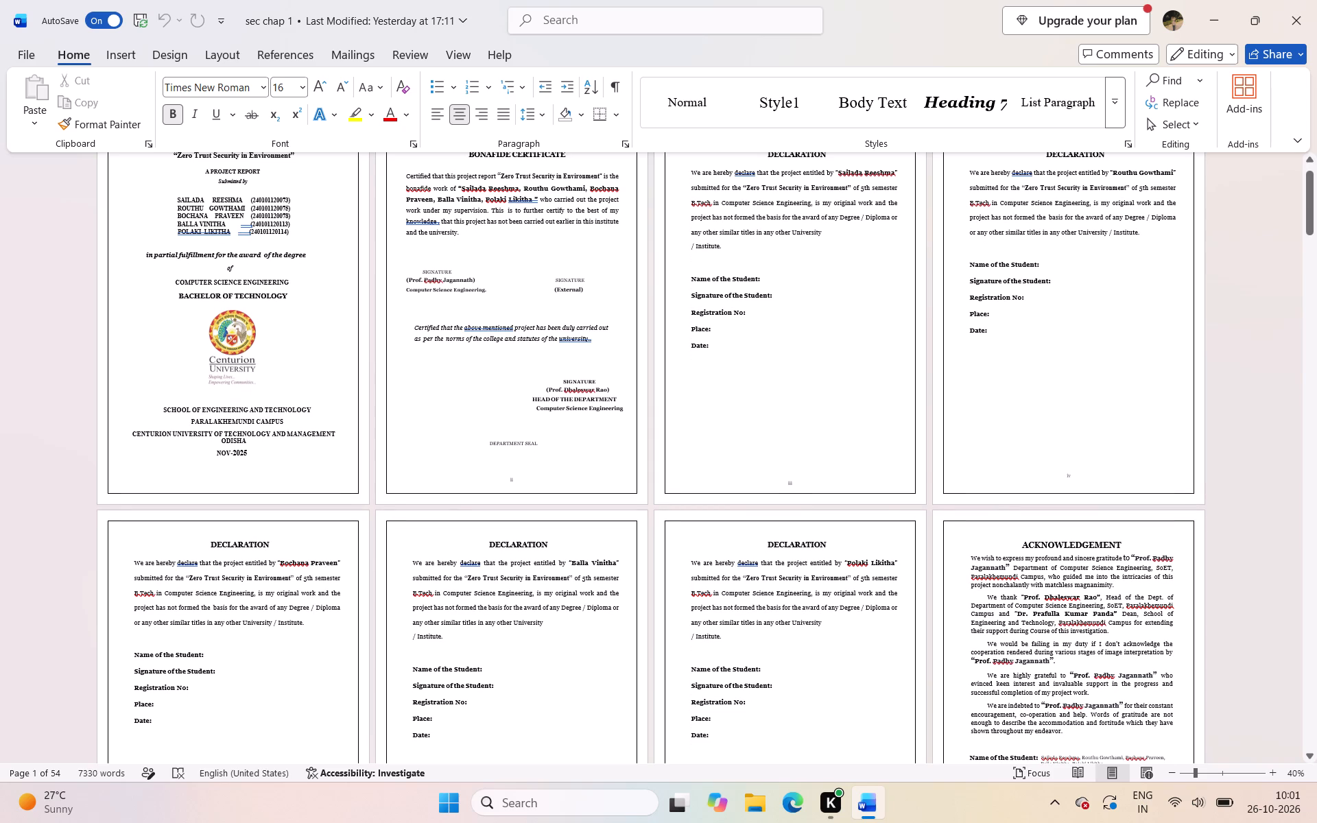
{"action": "scroll", "coordinate": [464, 444], "scroll_direction": "down", "scroll_amount": 3}
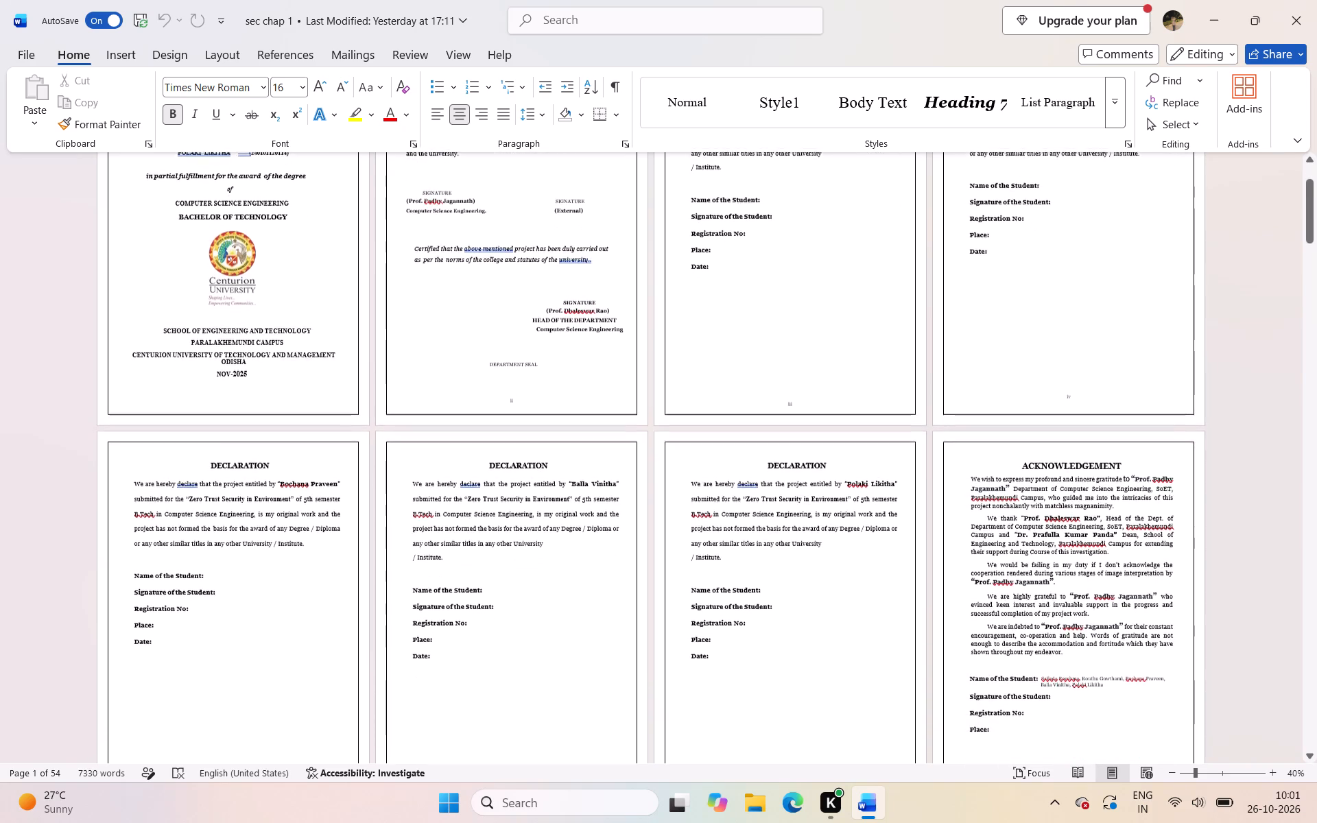
{"action": "scroll", "coordinate": [464, 444], "scroll_direction": "down", "scroll_amount": 4}
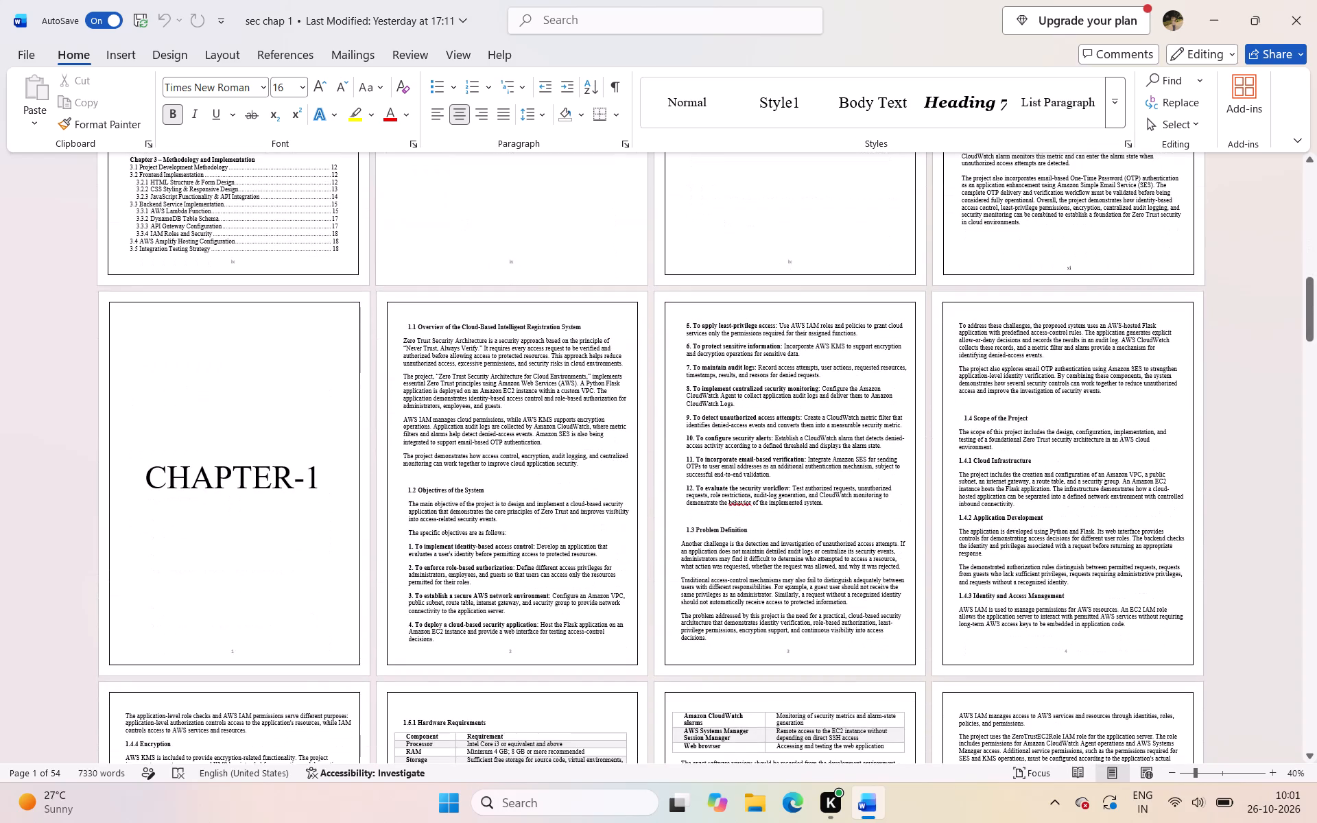
{"action": "scroll", "coordinate": [464, 444], "scroll_direction": "down", "scroll_amount": 2}
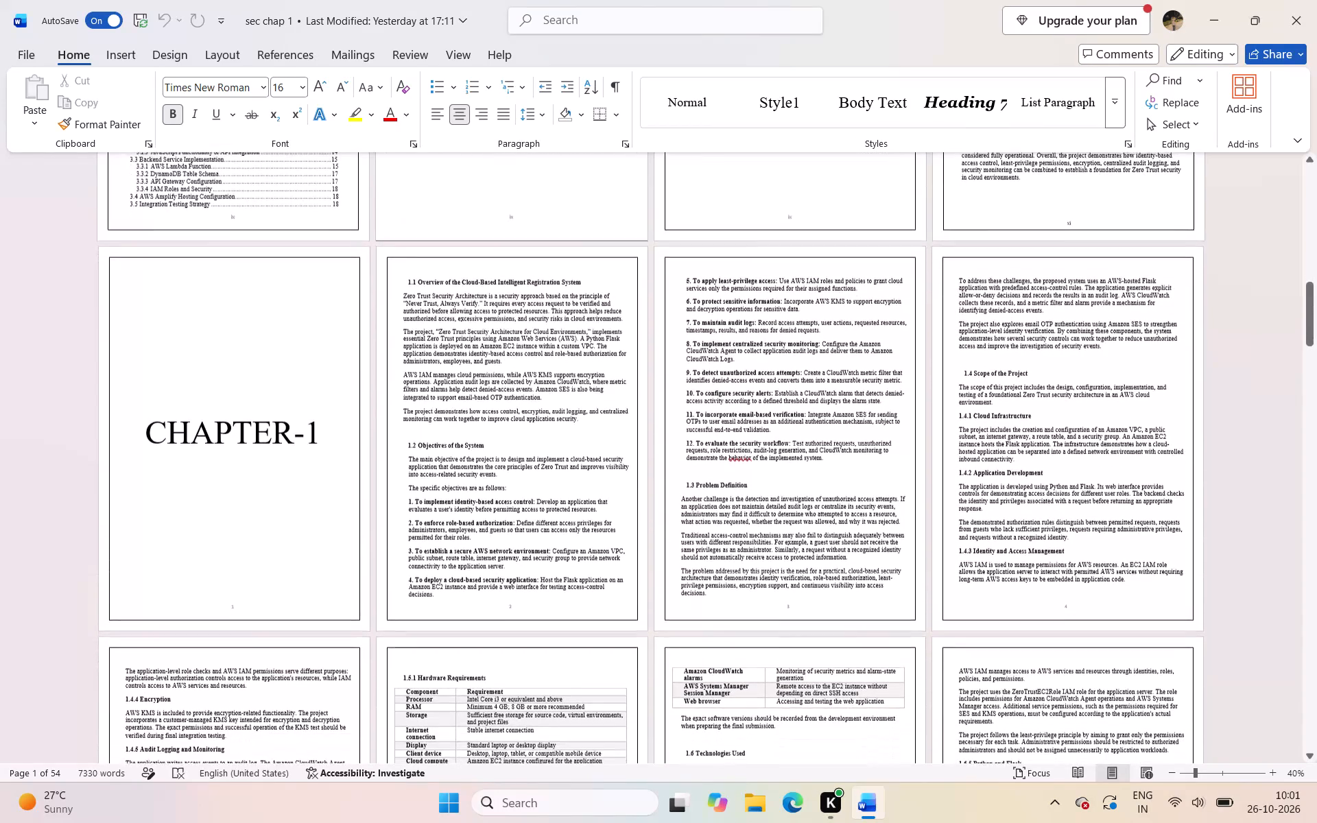
{"action": "scroll", "coordinate": [464, 444], "scroll_direction": "down", "scroll_amount": 2}
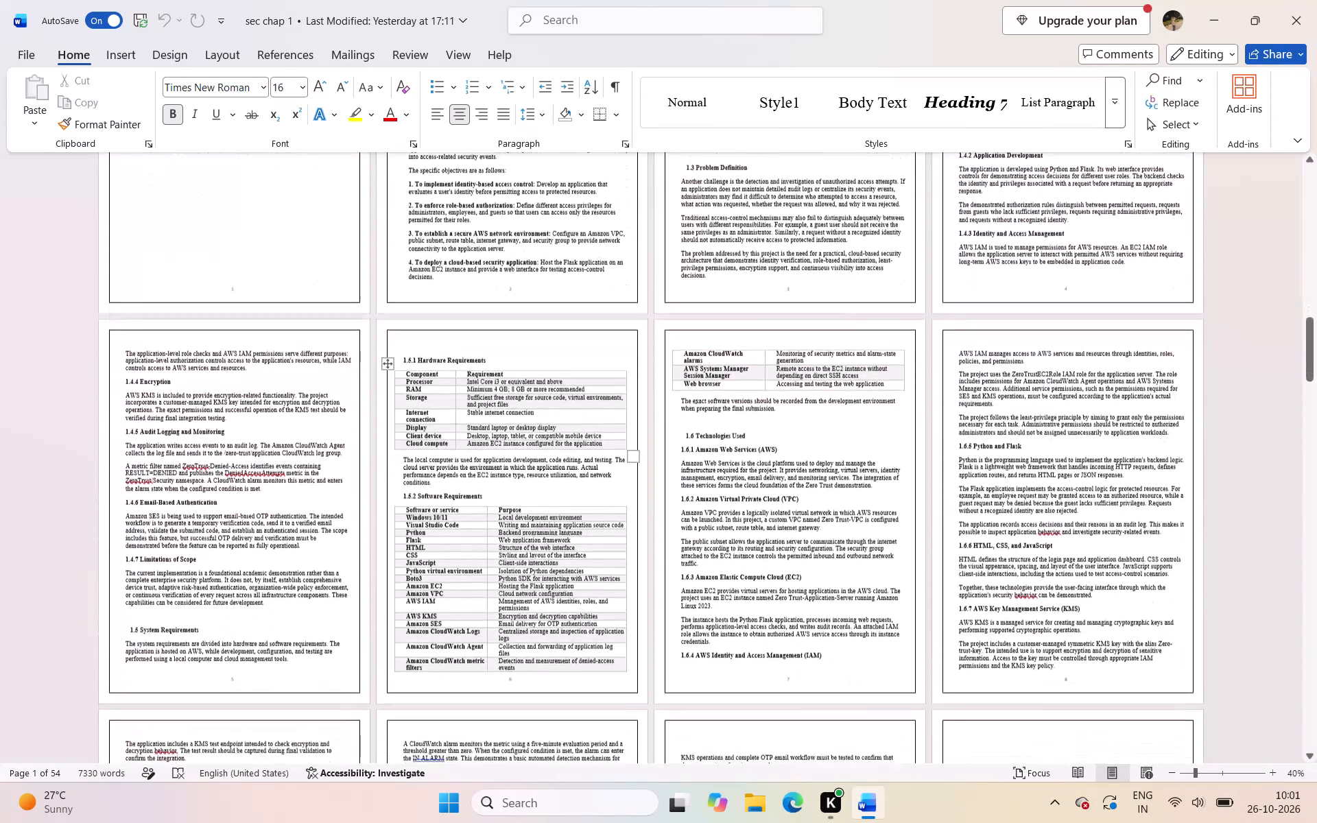
{"action": "scroll", "coordinate": [464, 444], "scroll_direction": "down", "scroll_amount": 2}
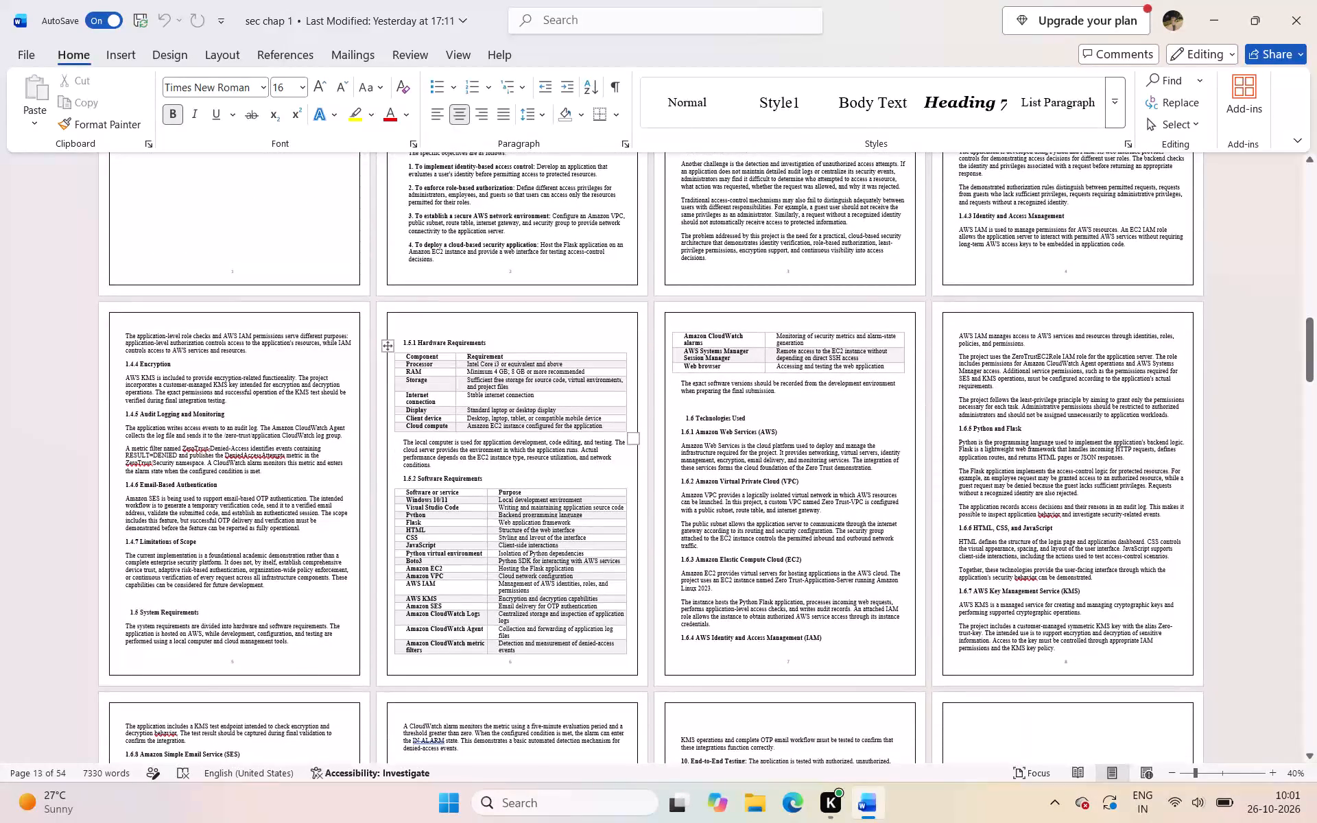
{"action": "scroll", "coordinate": [464, 444], "scroll_direction": "down", "scroll_amount": 3}
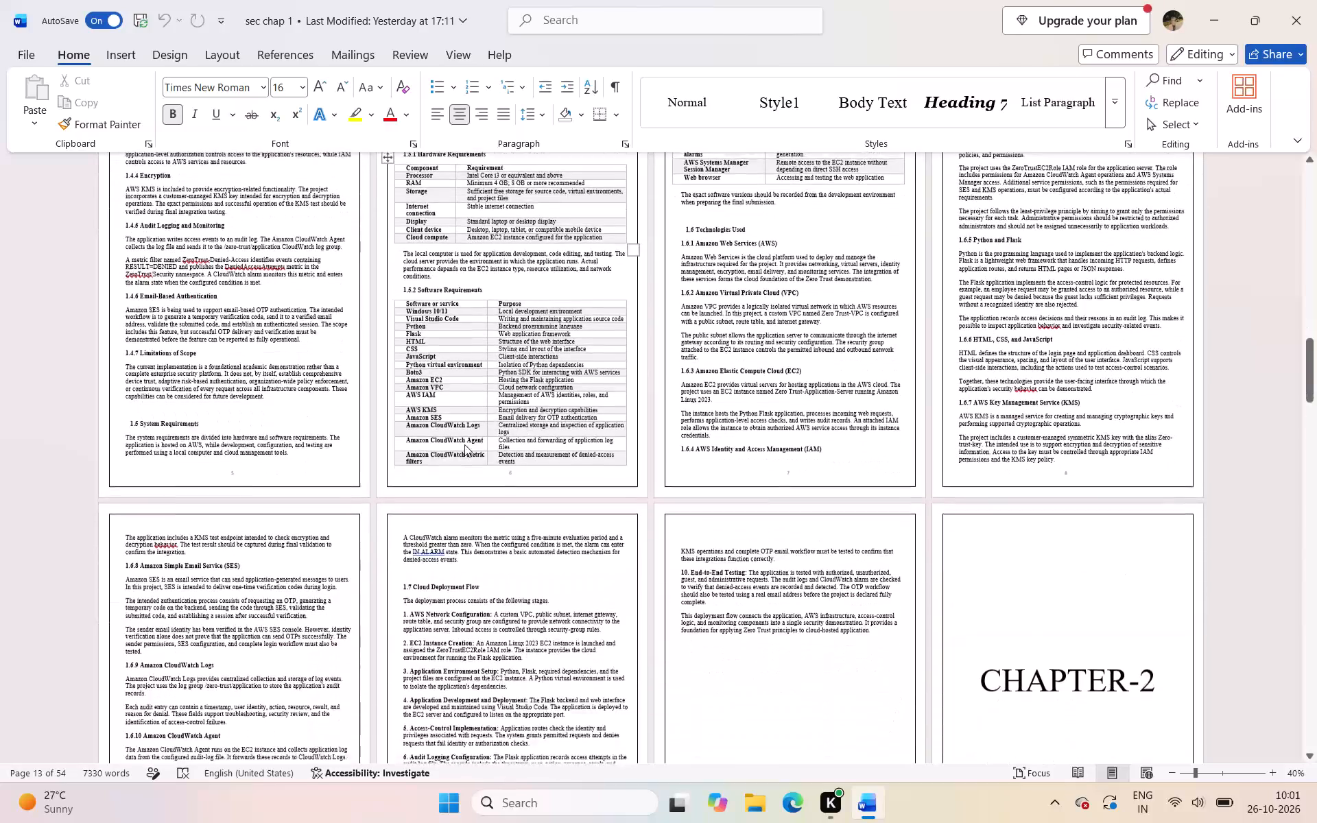
{"action": "scroll", "coordinate": [464, 444], "scroll_direction": "down", "scroll_amount": 4}
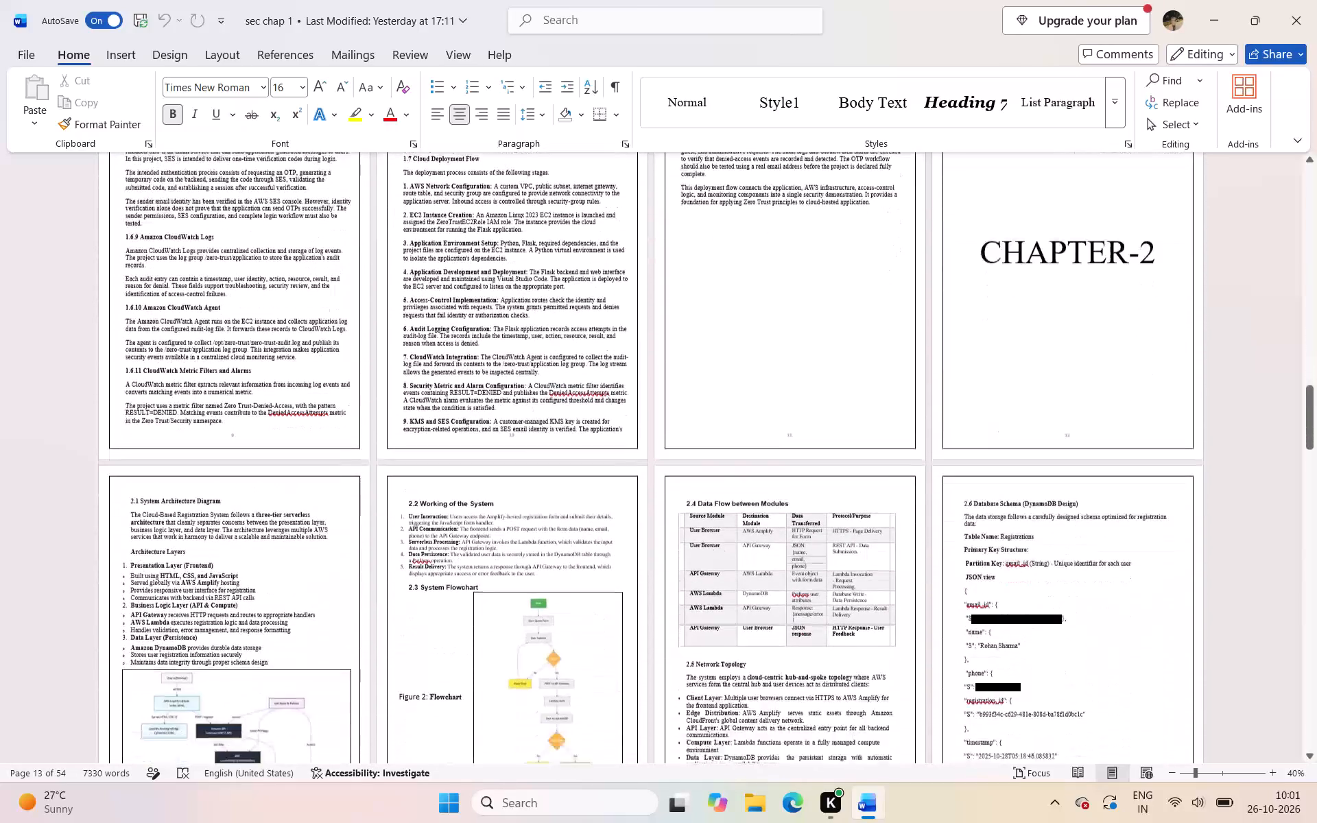
{"action": "scroll", "coordinate": [464, 444], "scroll_direction": "down", "scroll_amount": 2}
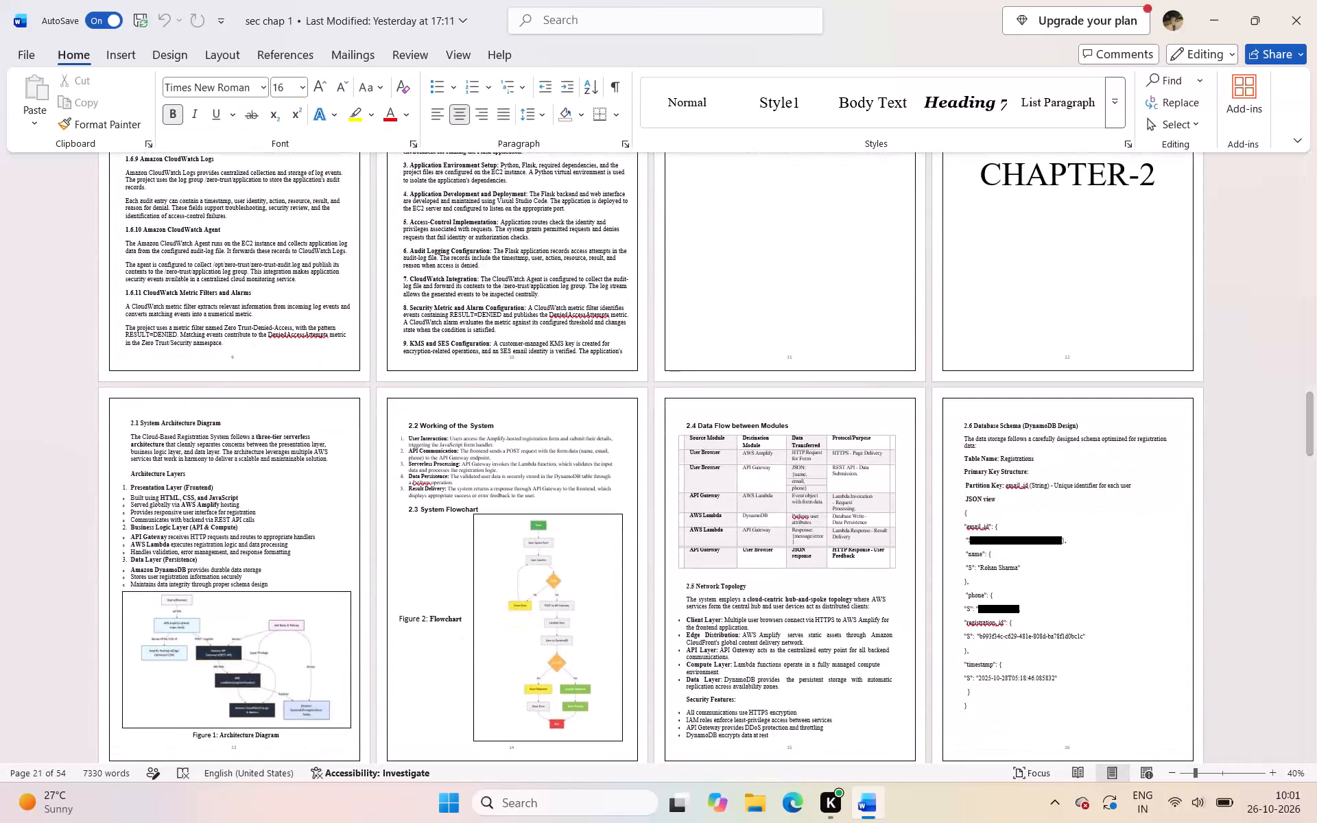
{"action": "scroll", "coordinate": [464, 444], "scroll_direction": "up", "scroll_amount": 2}
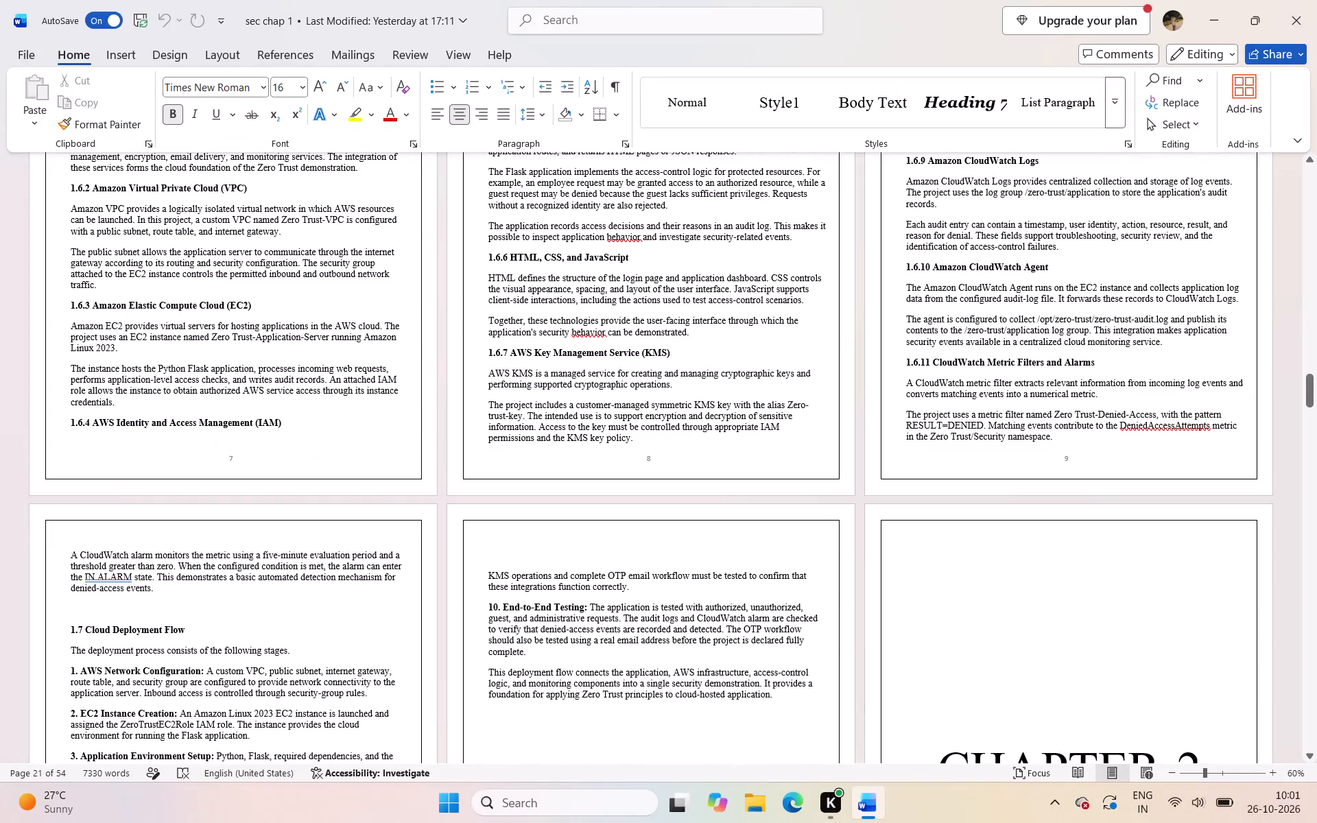
{"action": "scroll", "coordinate": [327, 654], "scroll_direction": "down", "scroll_amount": 4}
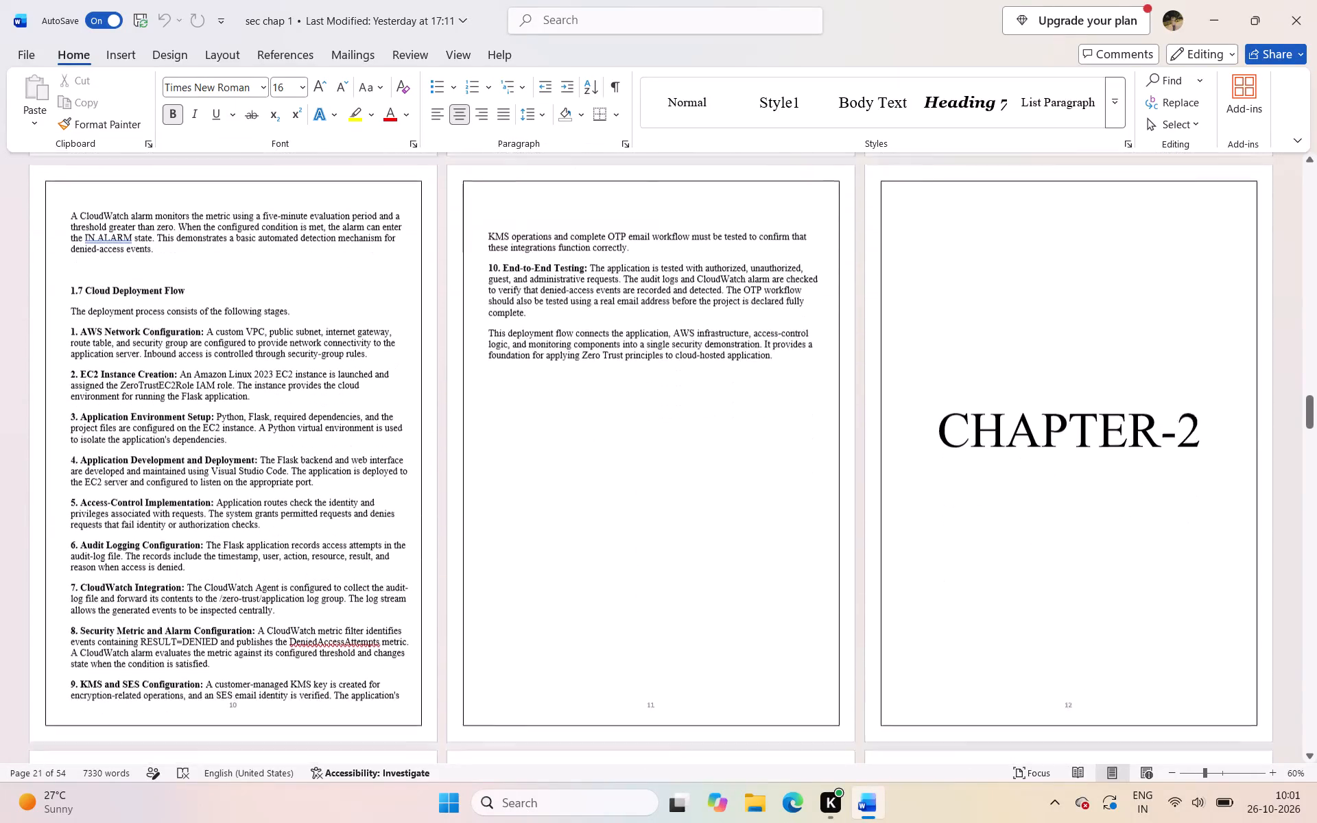
{"action": "scroll", "coordinate": [327, 654], "scroll_direction": "down", "scroll_amount": 3}
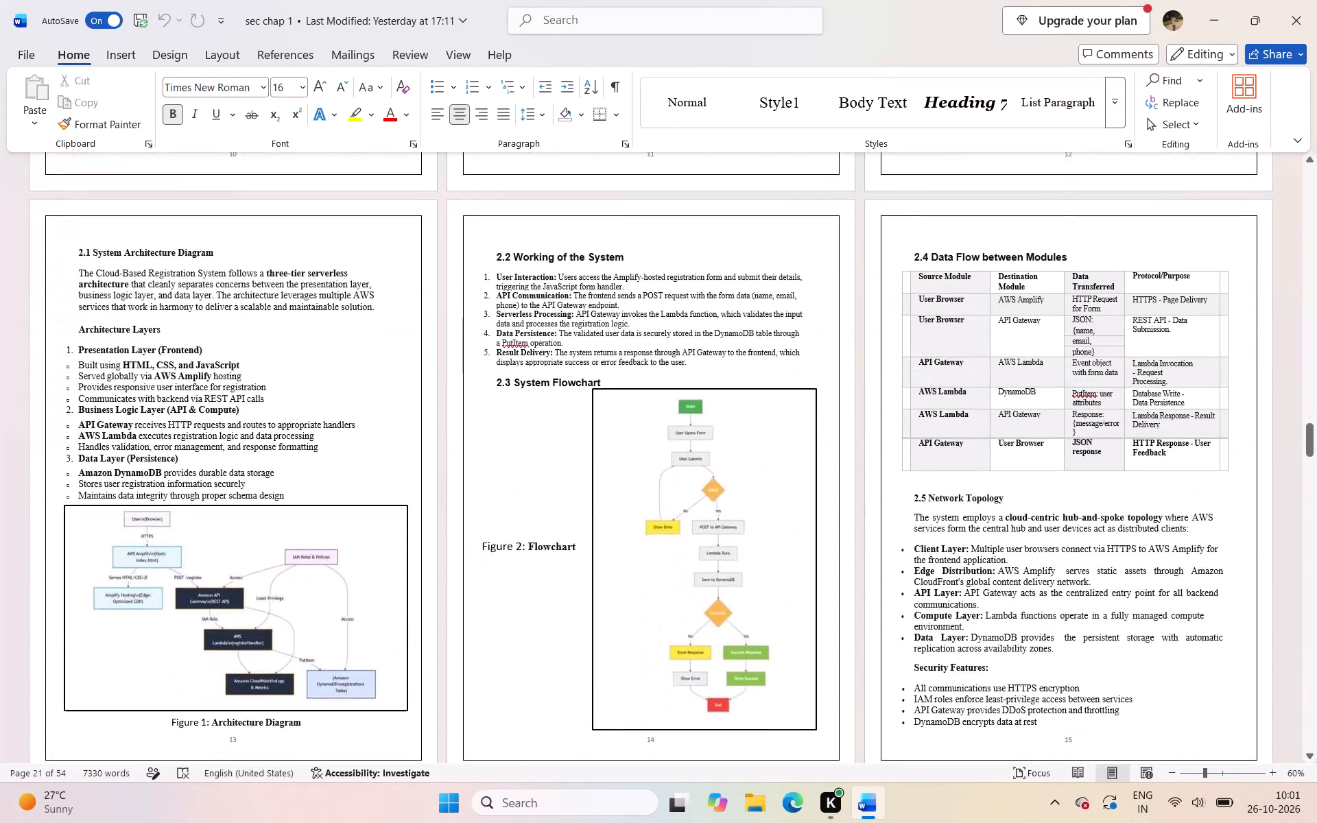
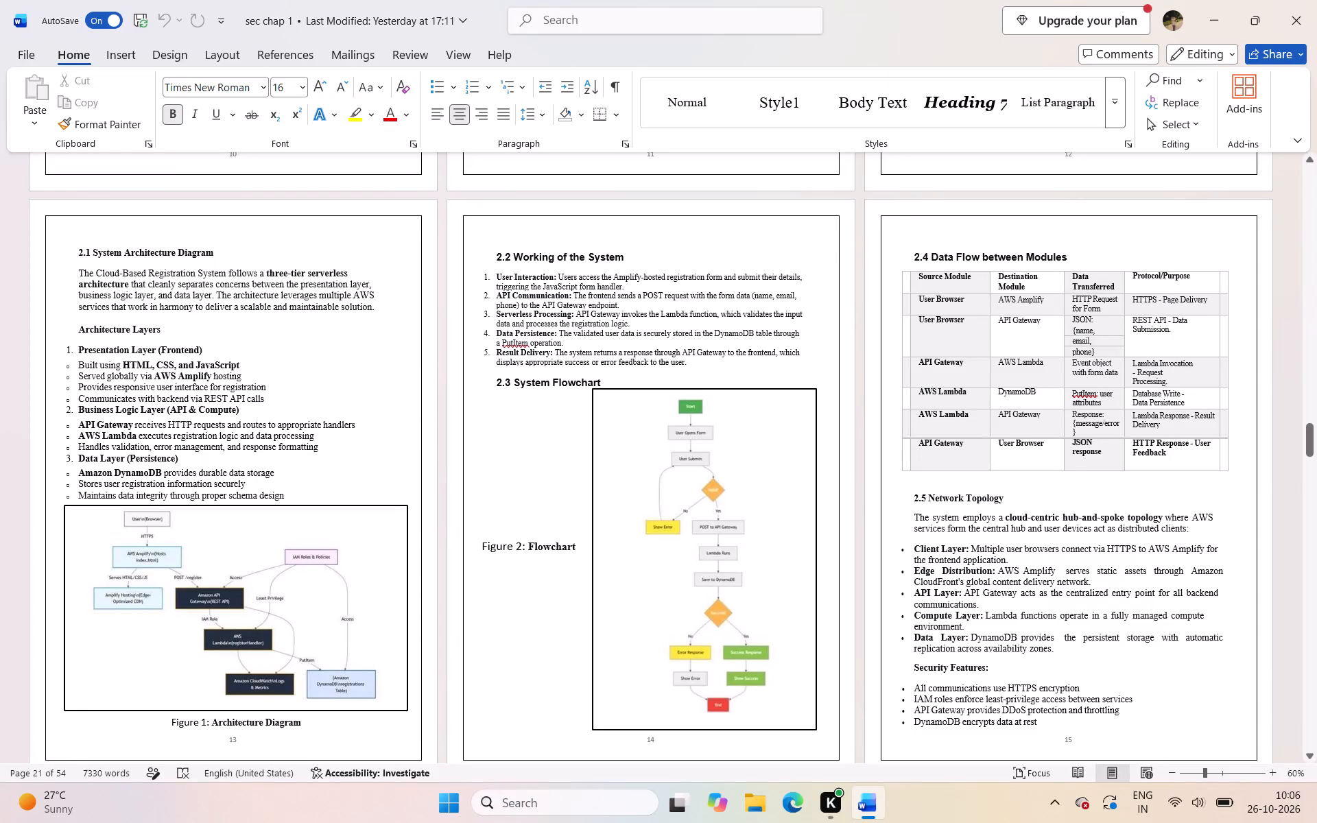
Examine the Chapter 2 title page and the section 2.1 System Architecture Diagram text at a larger page view.
{"action": "scroll", "coordinate": [668, 671], "scroll_direction": "down", "scroll_amount": 1}
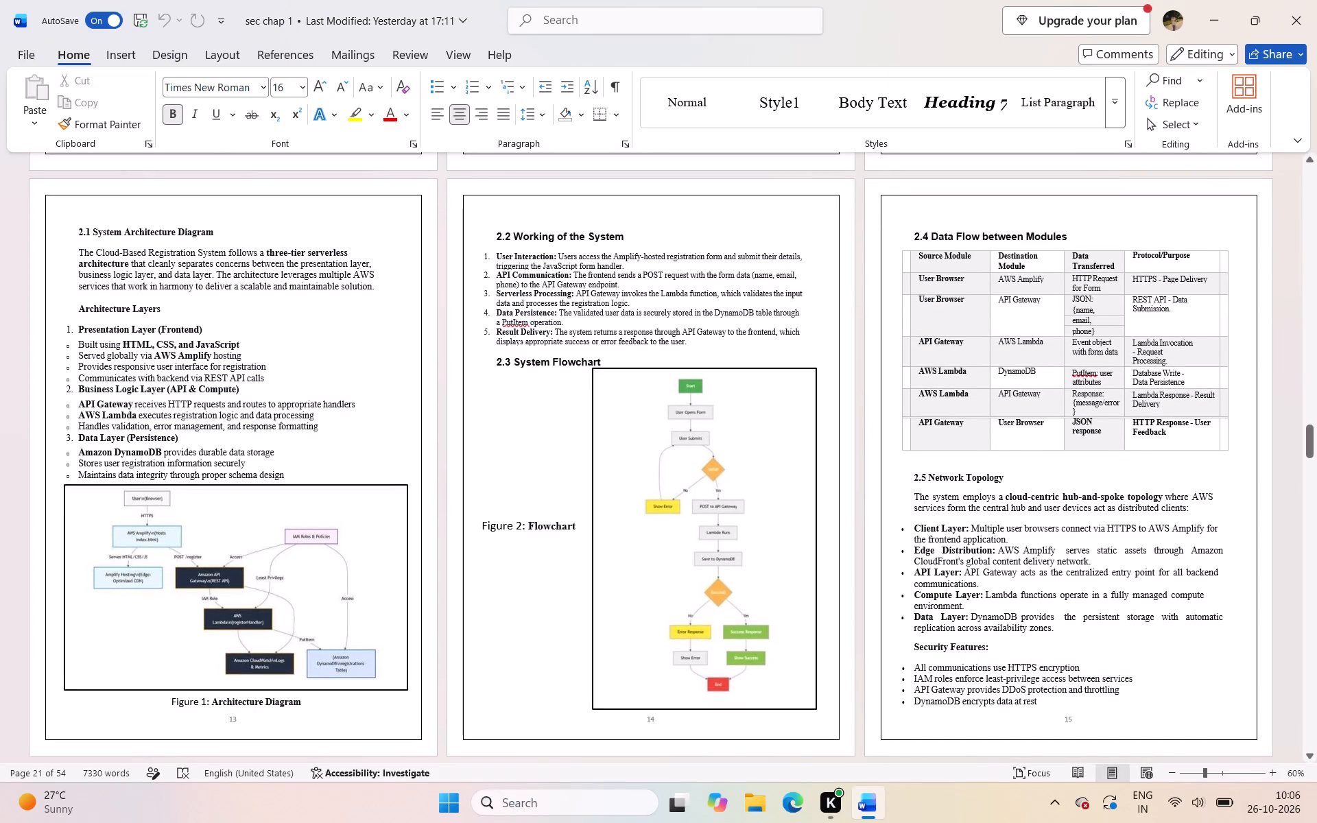
{"action": "scroll", "coordinate": [614, 582], "scroll_direction": "up", "scroll_amount": 5}
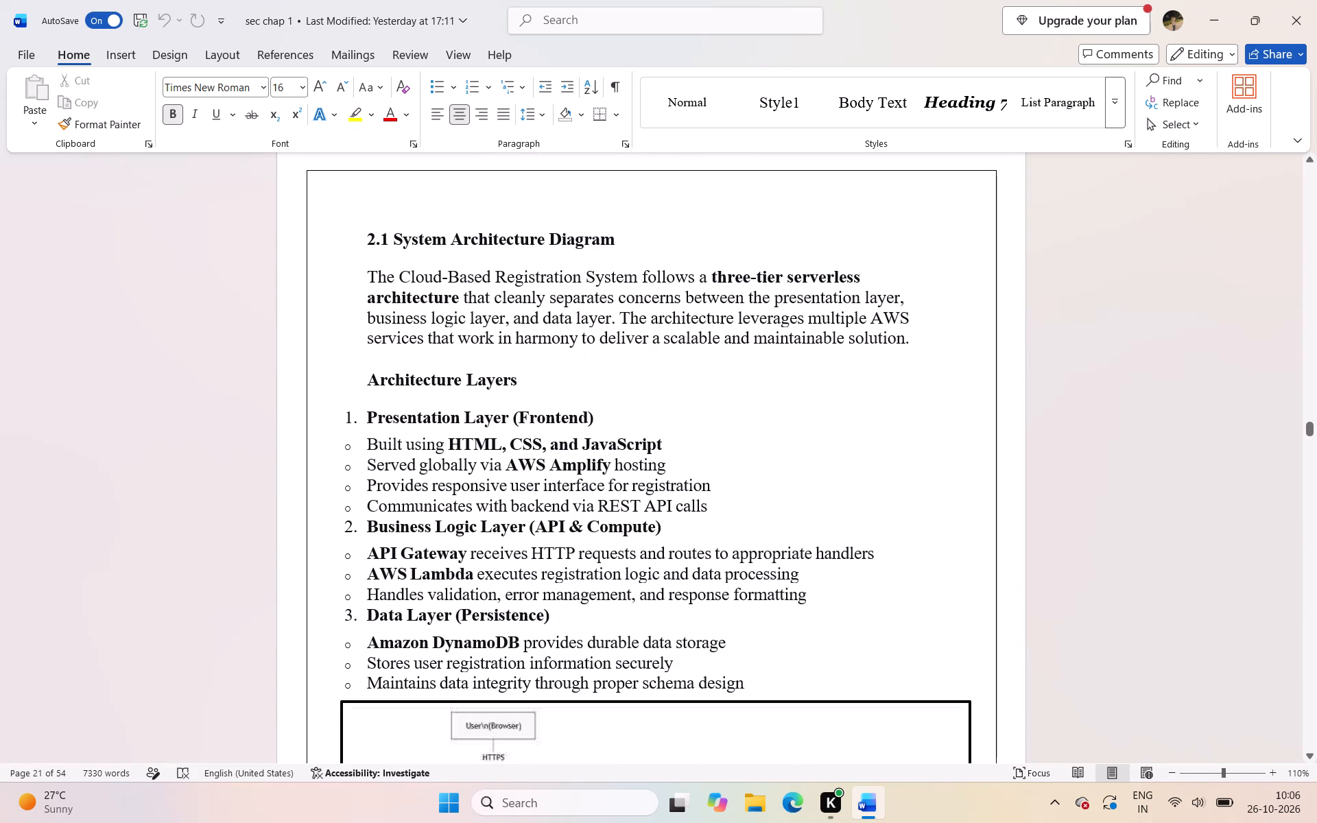
{"action": "scroll", "coordinate": [614, 582], "scroll_direction": "up", "scroll_amount": 6}
{"action": "scroll", "coordinate": [614, 582], "scroll_direction": "down", "scroll_amount": 1}
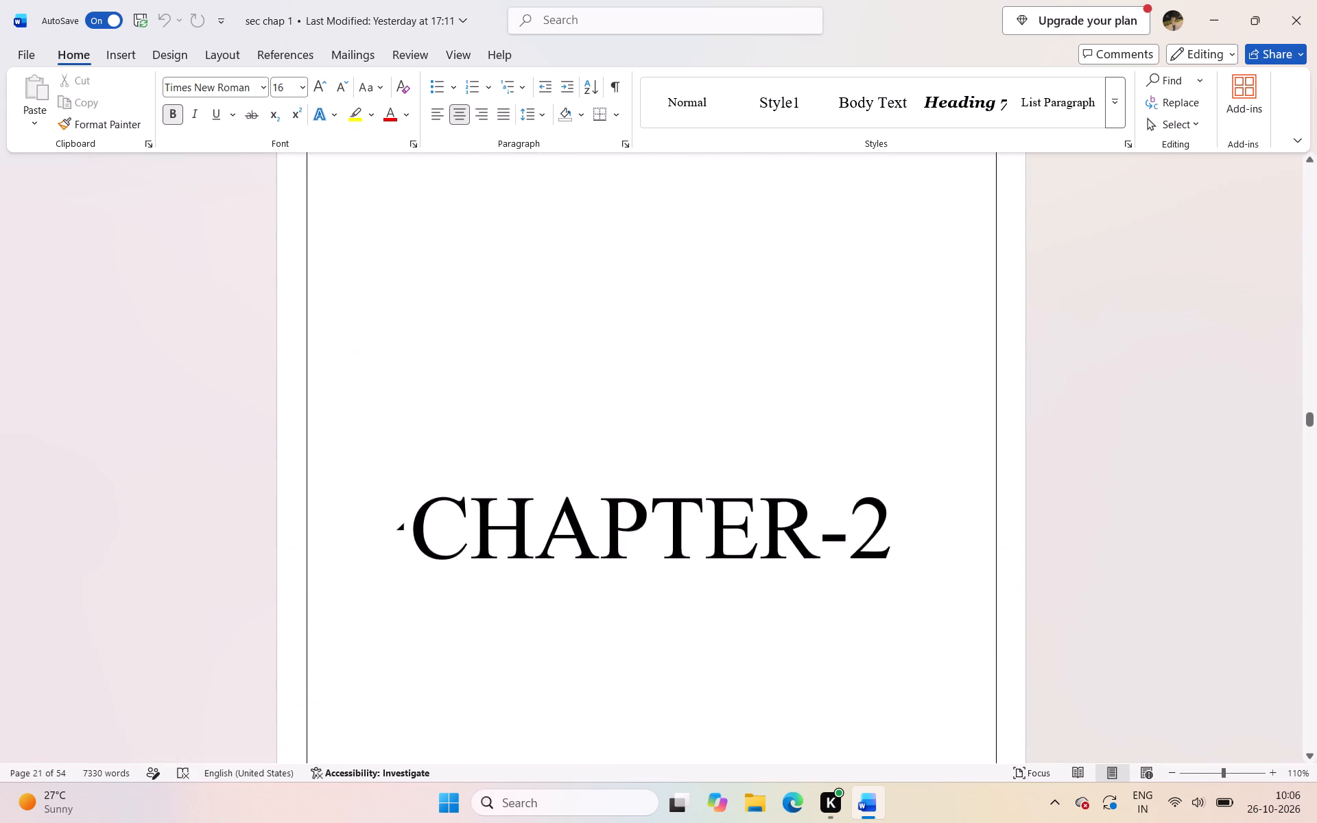
{"action": "scroll", "coordinate": [614, 582], "scroll_direction": "down", "scroll_amount": 2}
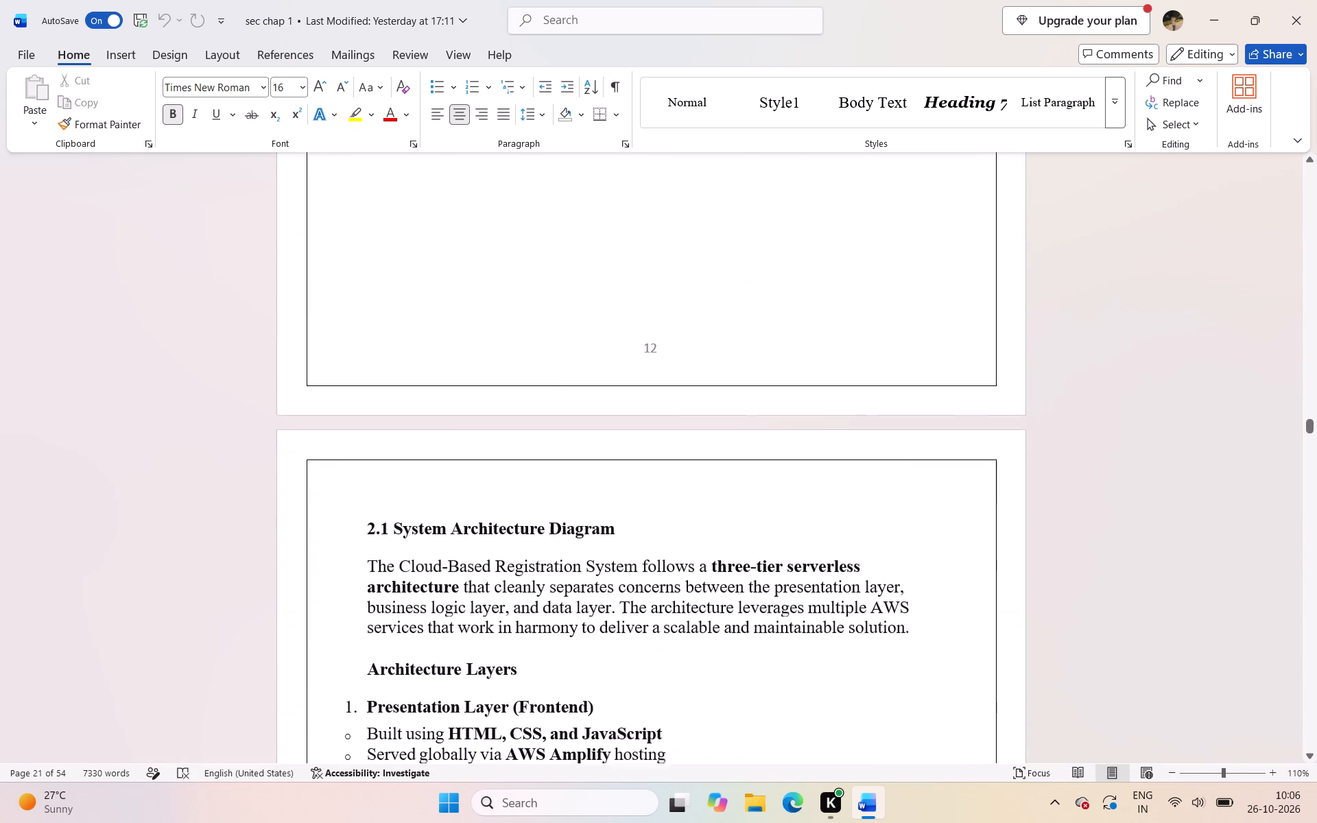
{"action": "scroll", "coordinate": [614, 582], "scroll_direction": "down", "scroll_amount": 3}
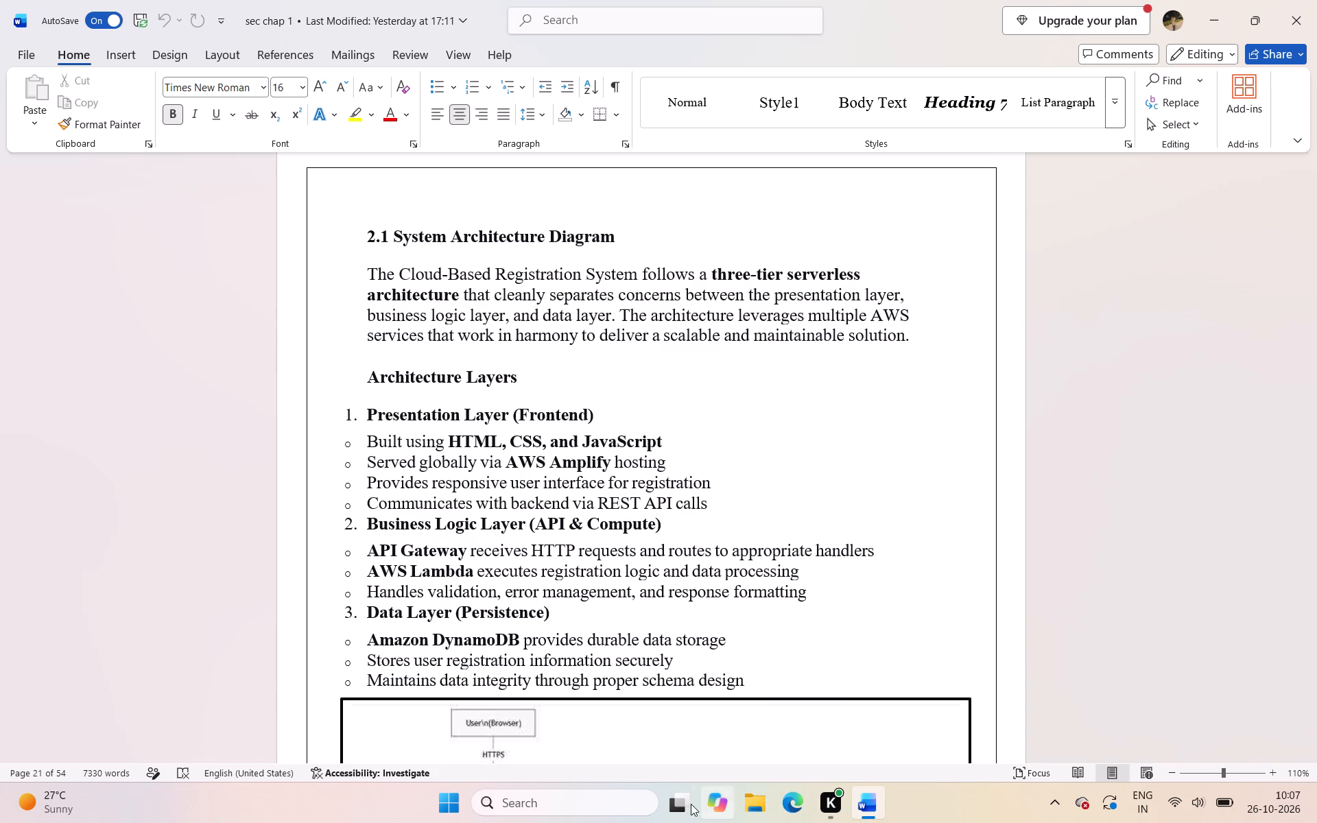
{"action": "left_click", "coordinate": [551, 800]}
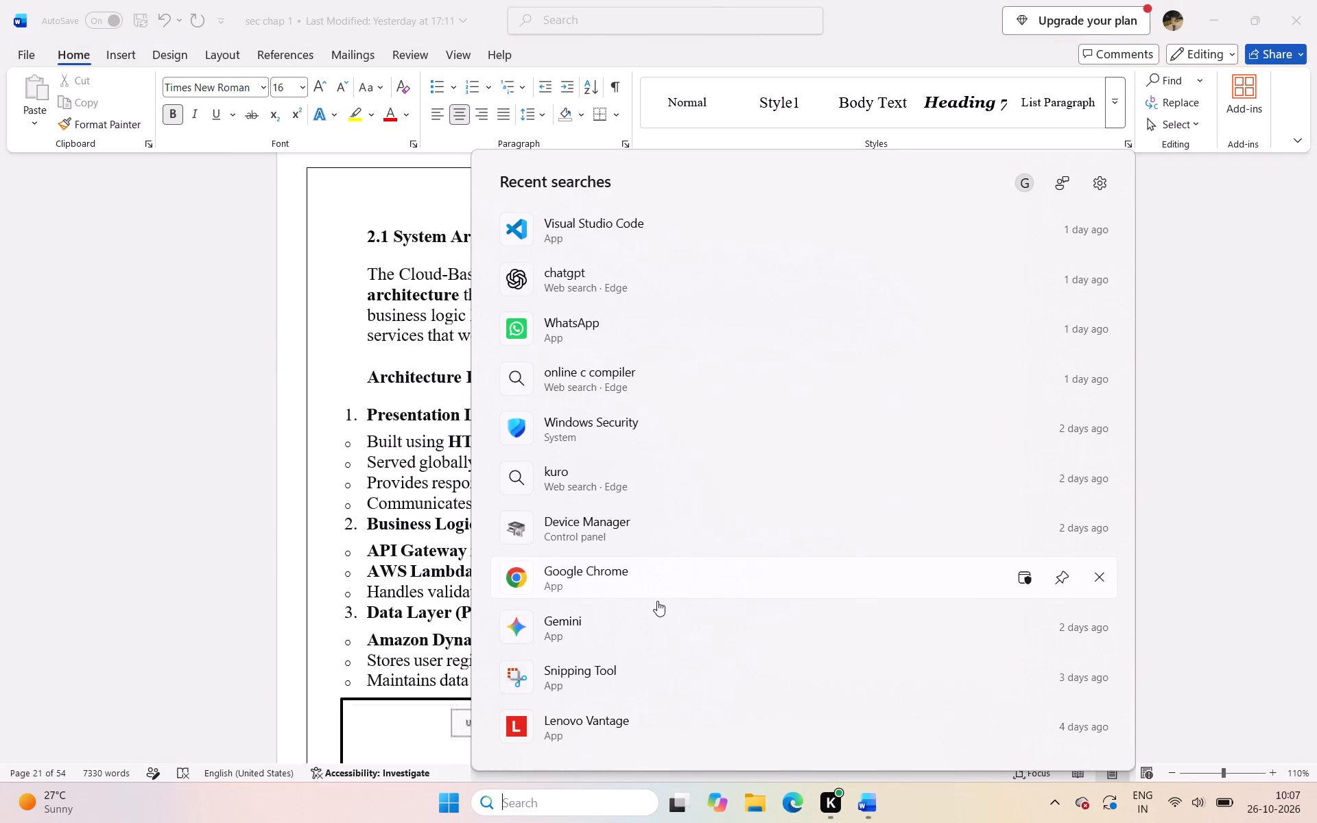
{"action": "type", "text": "ch"}
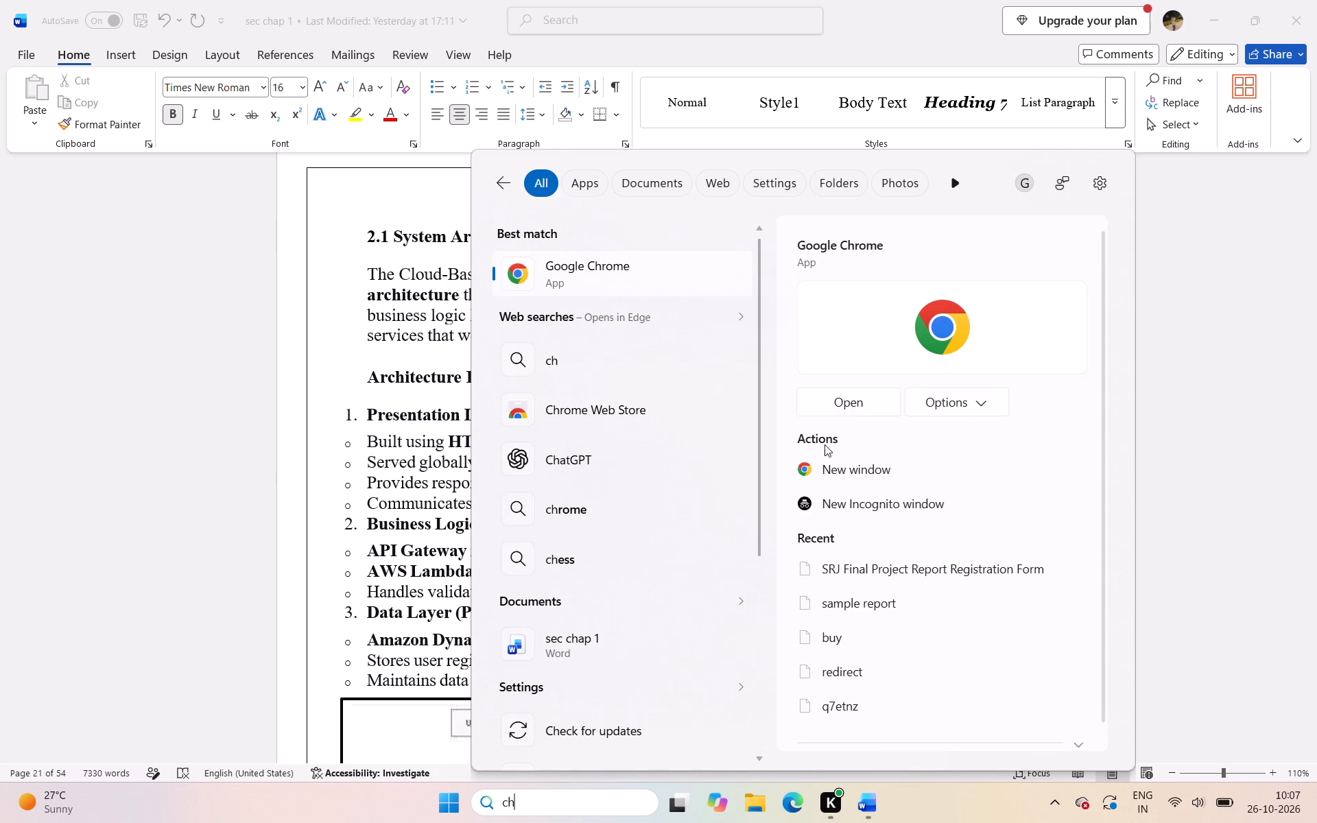
{"action": "left_click", "coordinate": [844, 408]}
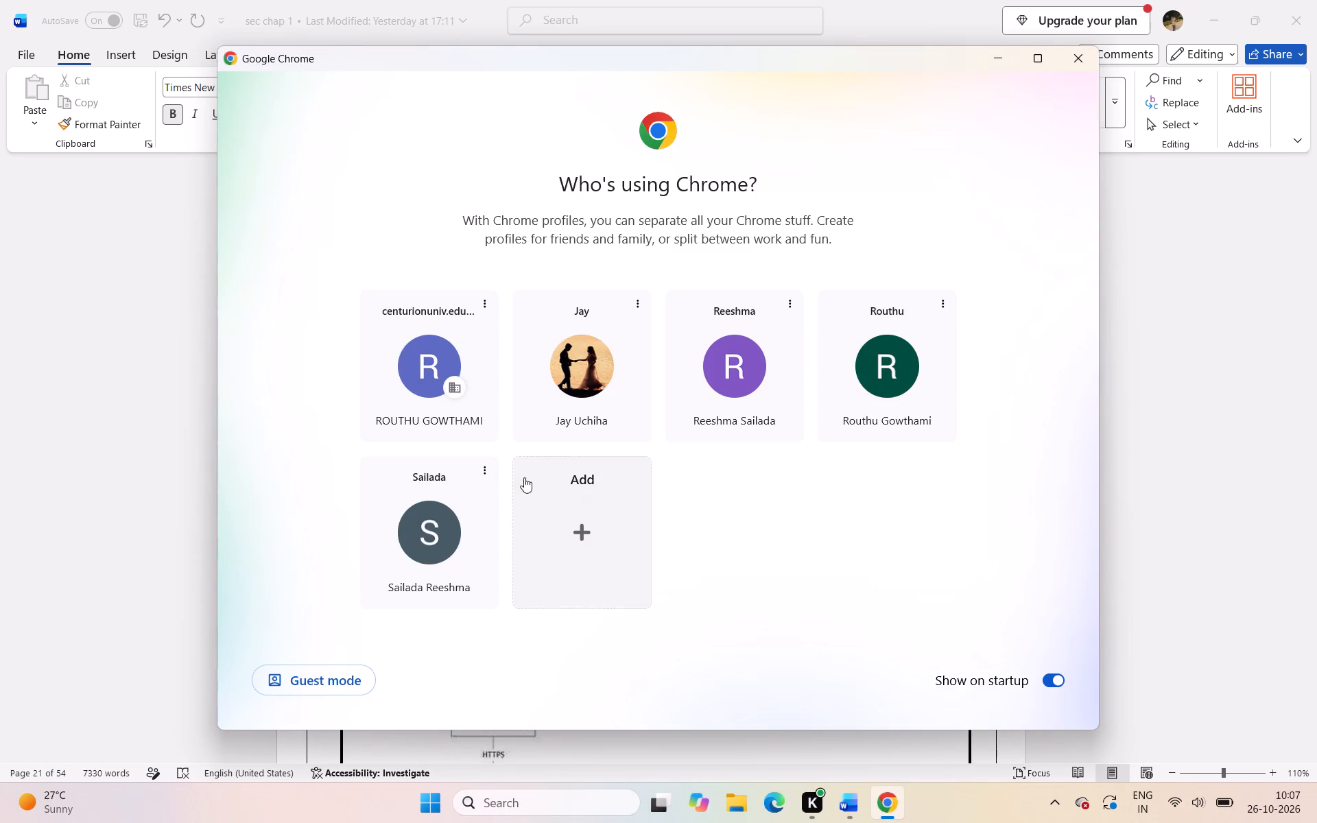
{"action": "left_click", "coordinate": [583, 363]}
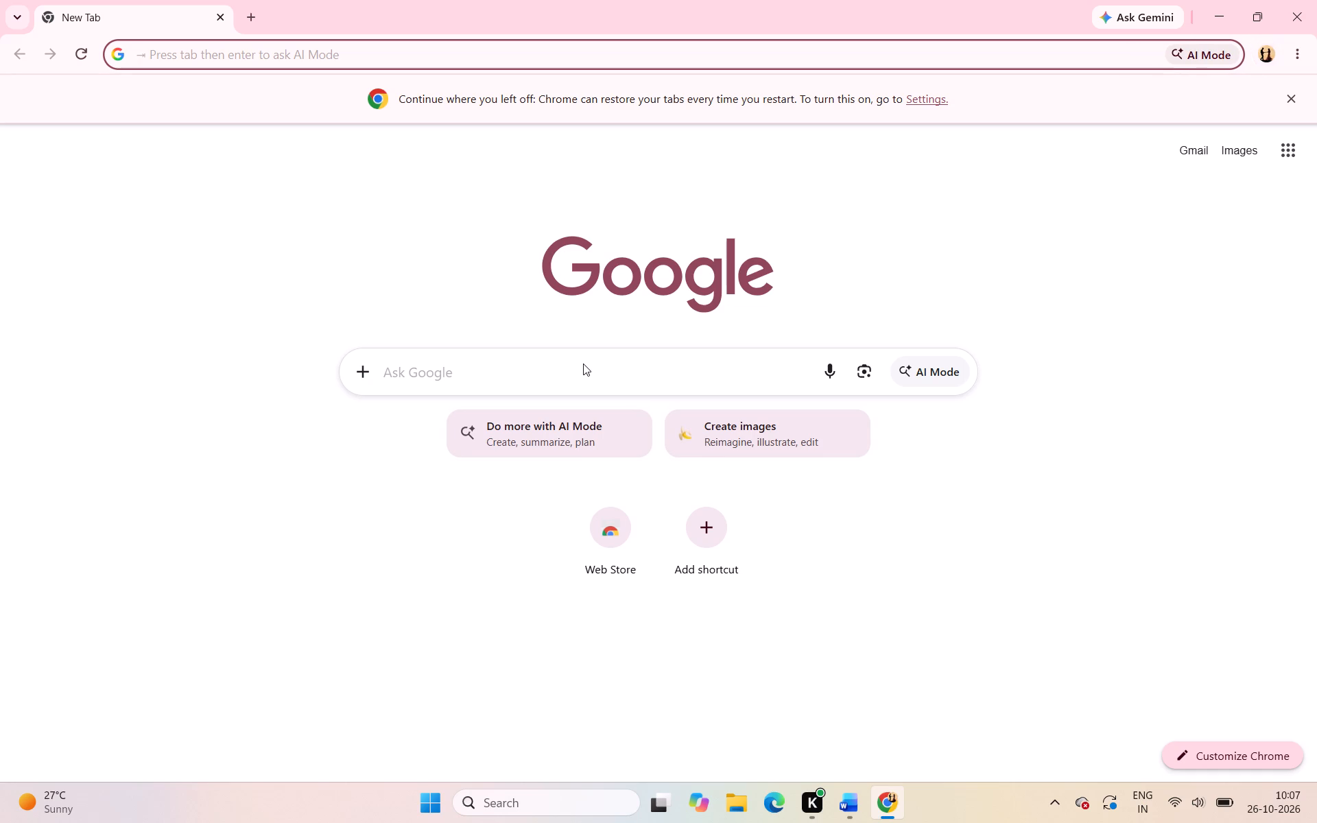
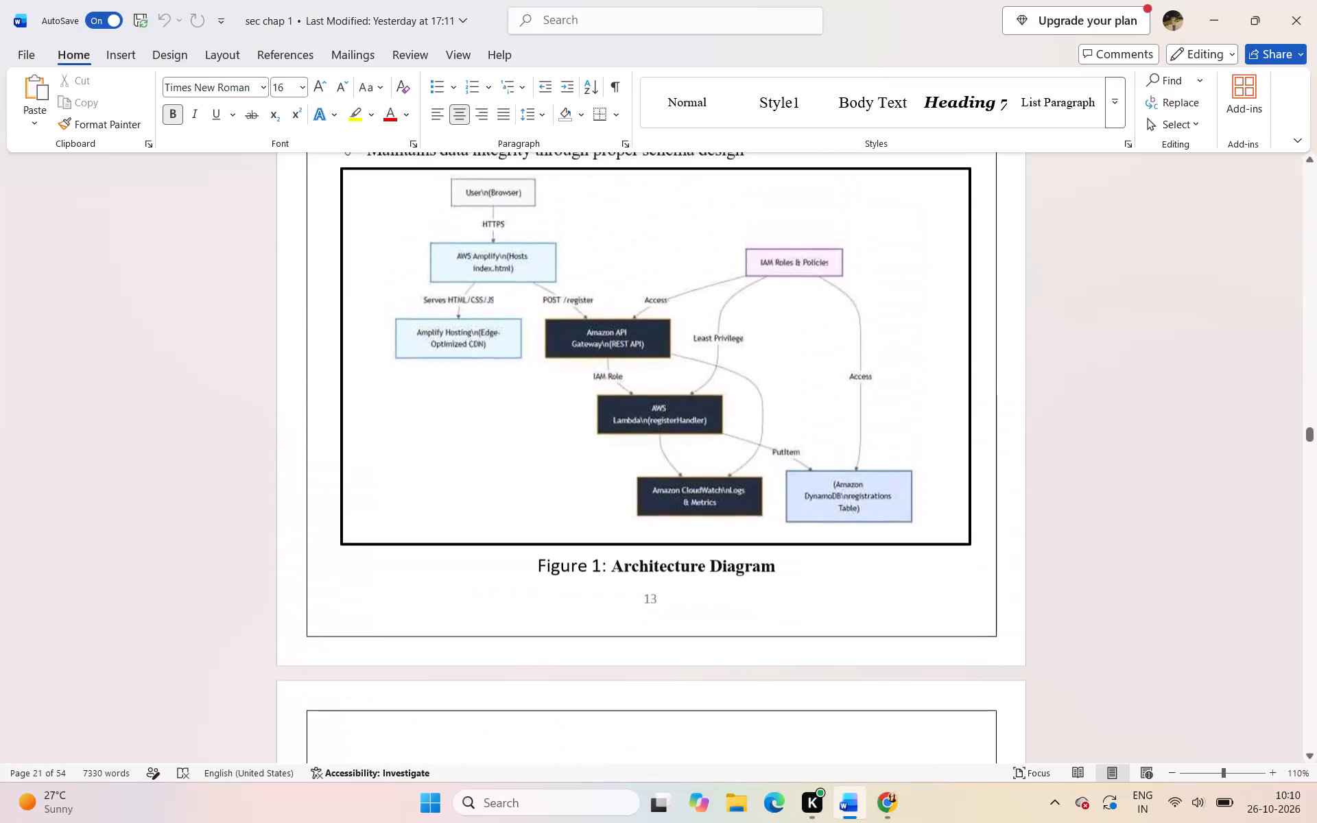
Delete the AWS architecture diagram picture above the Figure 1 caption in section 2.1.
{"action": "scroll", "coordinate": [1072, 518], "scroll_direction": "up", "scroll_amount": 3}
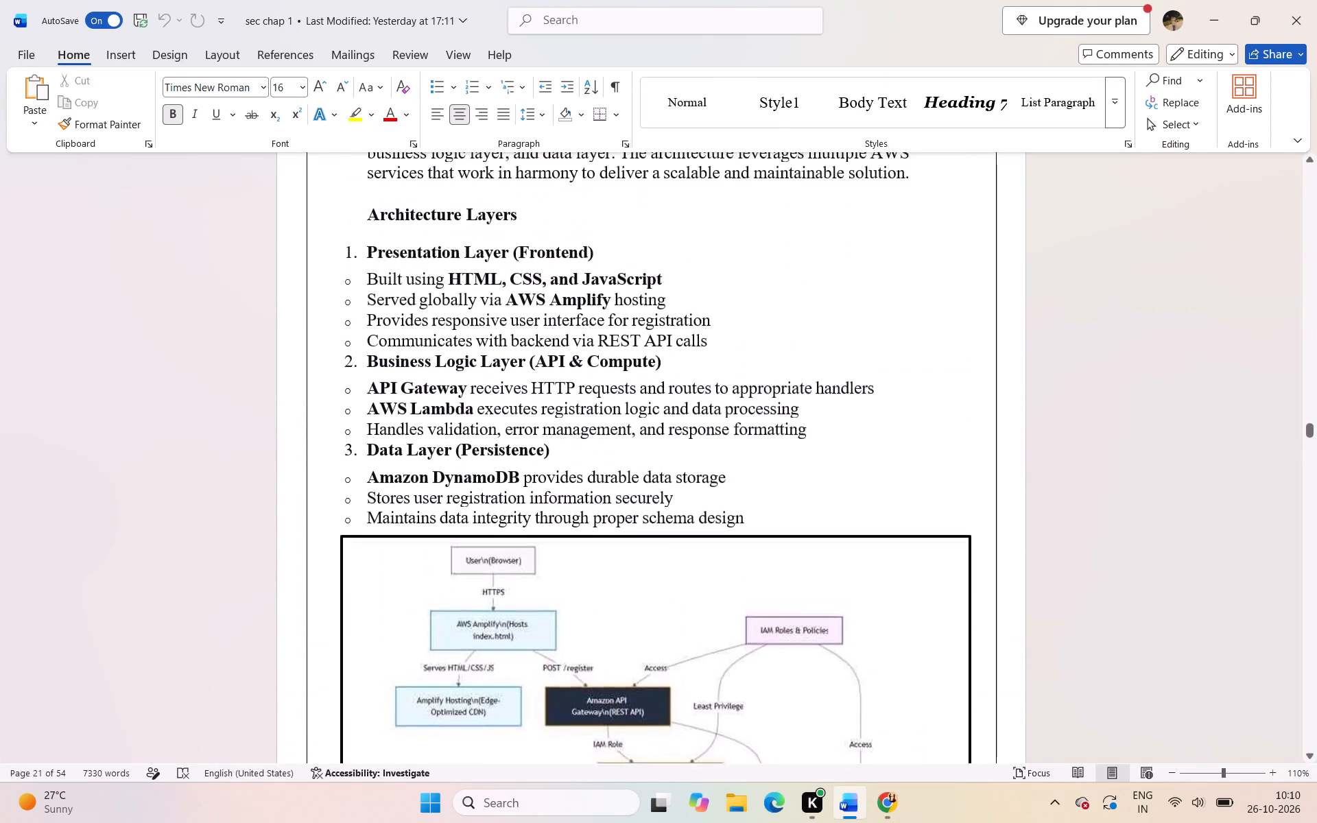
{"action": "scroll", "coordinate": [1072, 518], "scroll_direction": "up", "scroll_amount": 1}
{"action": "scroll", "coordinate": [1072, 518], "scroll_direction": "down", "scroll_amount": 2}
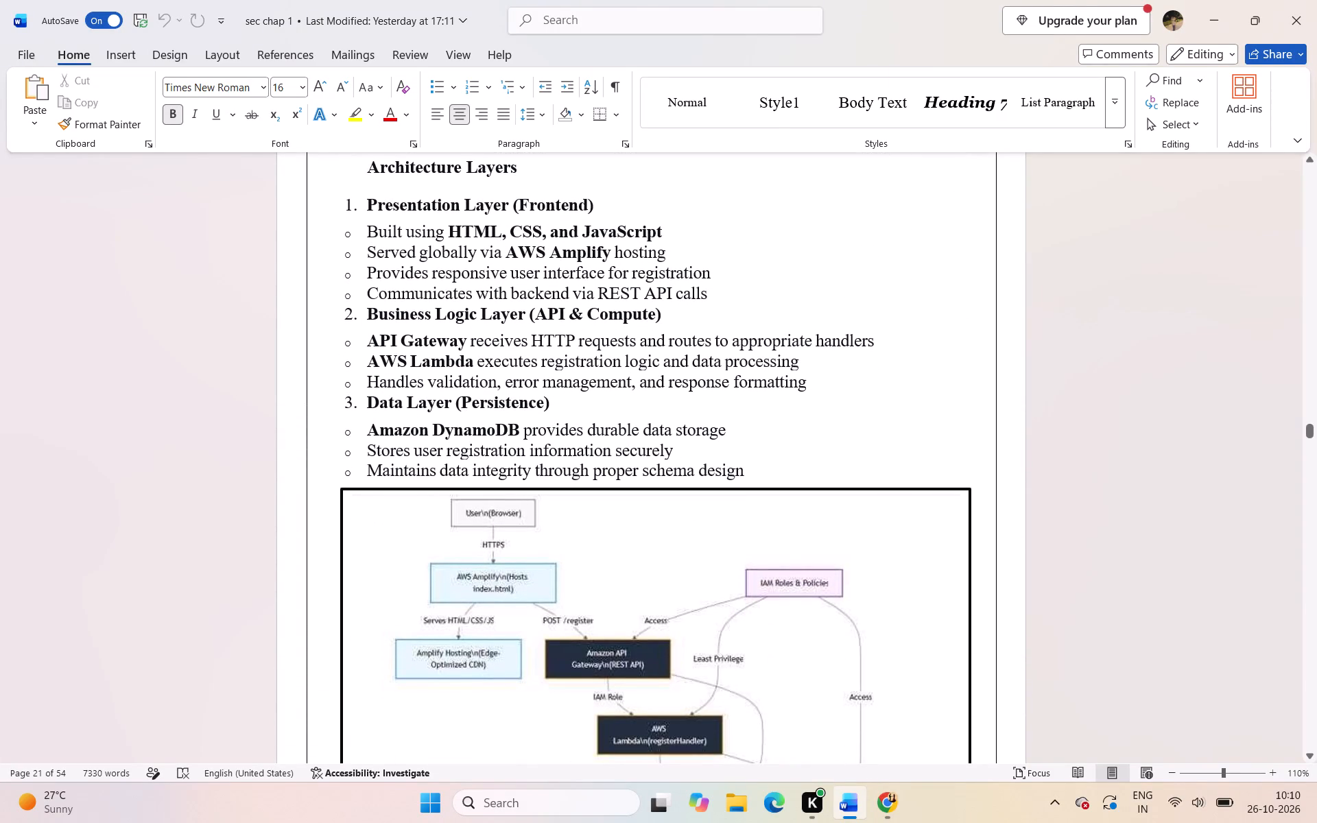
{"action": "scroll", "coordinate": [905, 638], "scroll_direction": "down", "scroll_amount": 2}
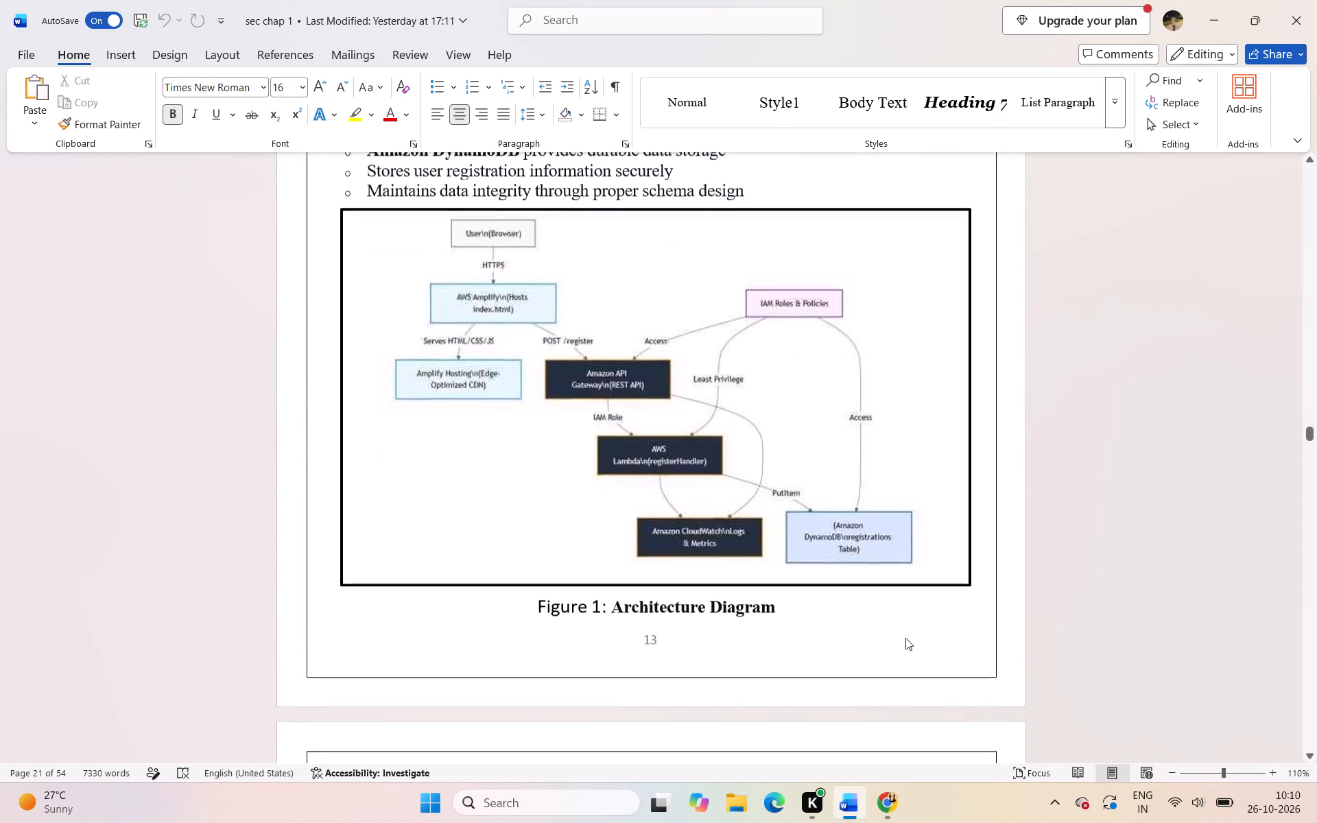
{"action": "scroll", "coordinate": [905, 638], "scroll_direction": "down", "scroll_amount": 1}
{"action": "left_click", "coordinate": [905, 638]}
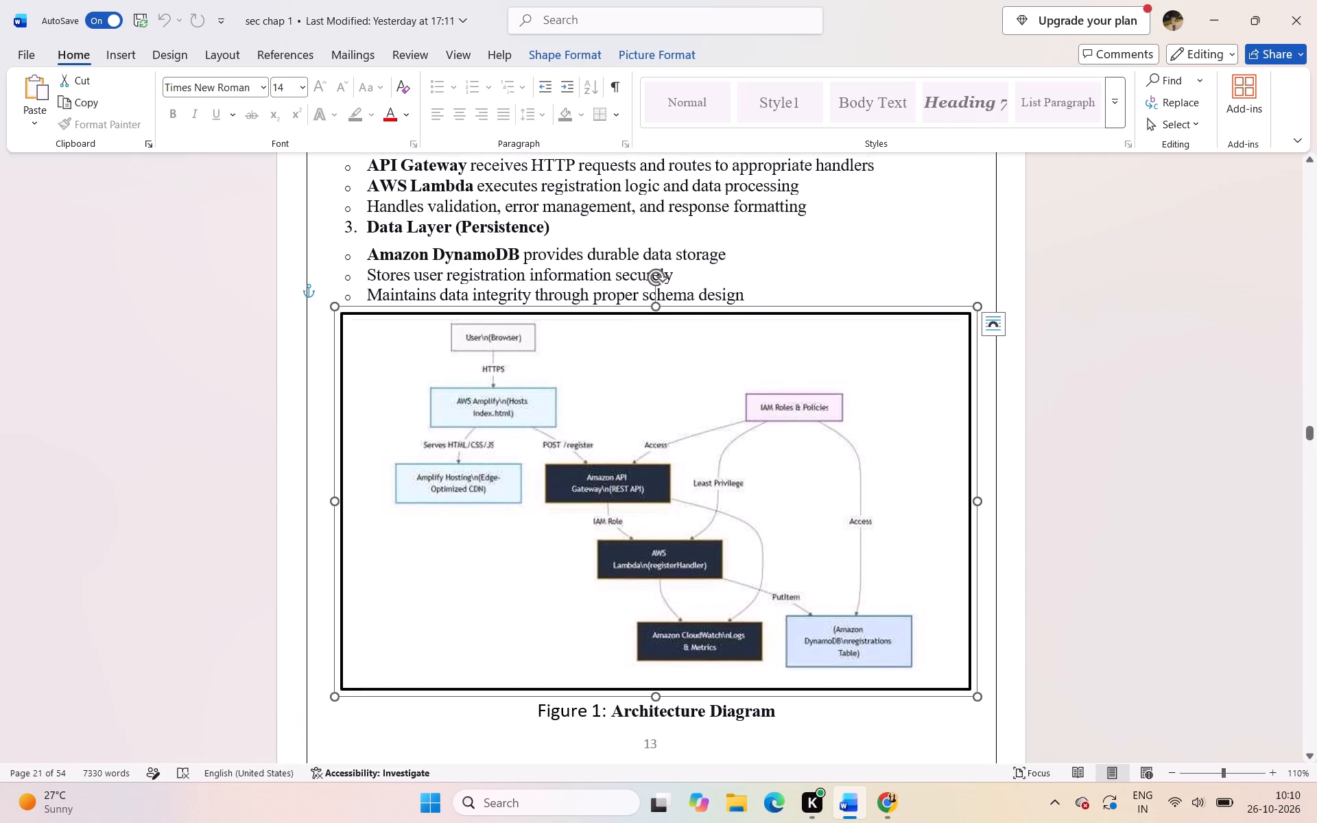
{"action": "key", "text": "BackSpace"}
Delete the old text under heading 2.1 System Architecture Diagram, from the three-tier serverless paragraph through the Figure 1 caption.
{"action": "scroll", "coordinate": [905, 638], "scroll_direction": "up", "scroll_amount": 1}
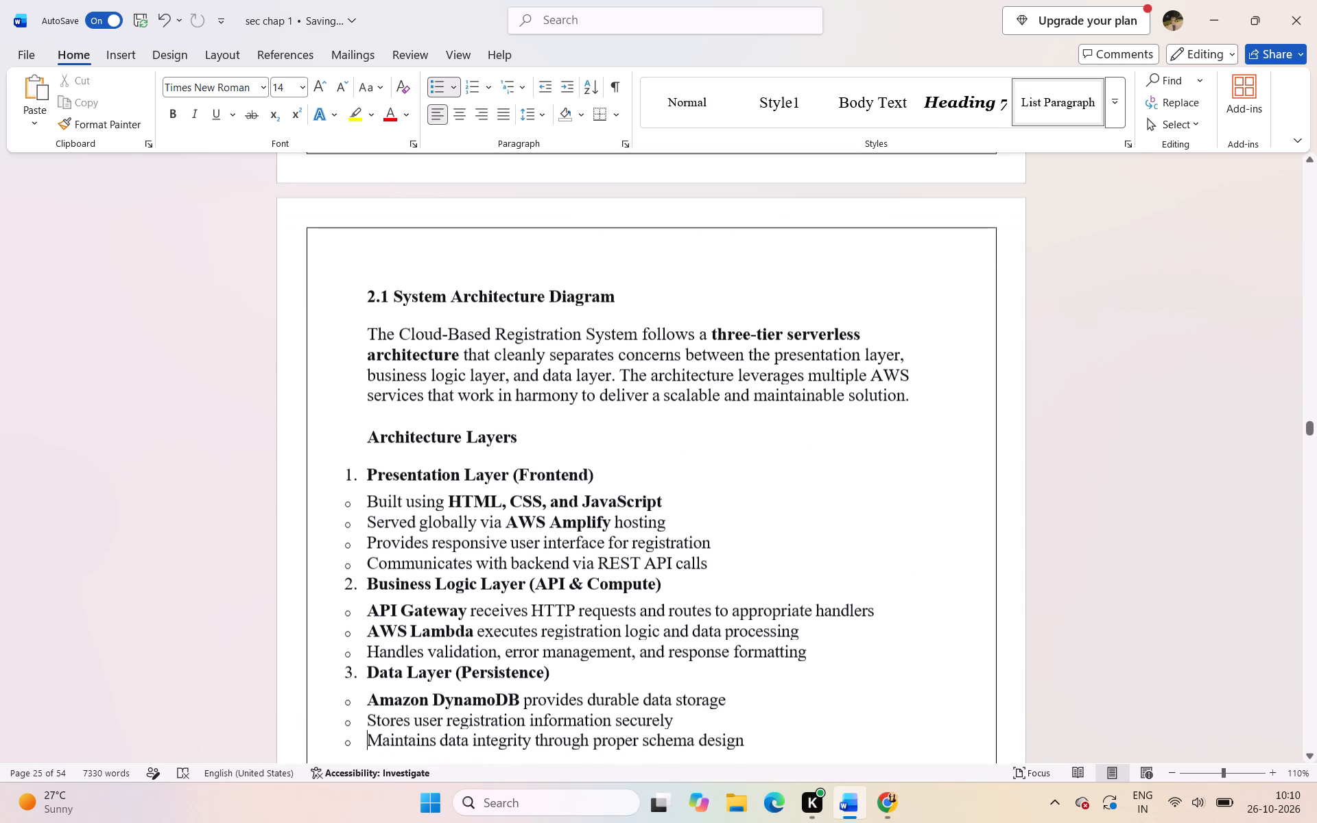
{"action": "scroll", "coordinate": [905, 638], "scroll_direction": "up", "scroll_amount": 1}
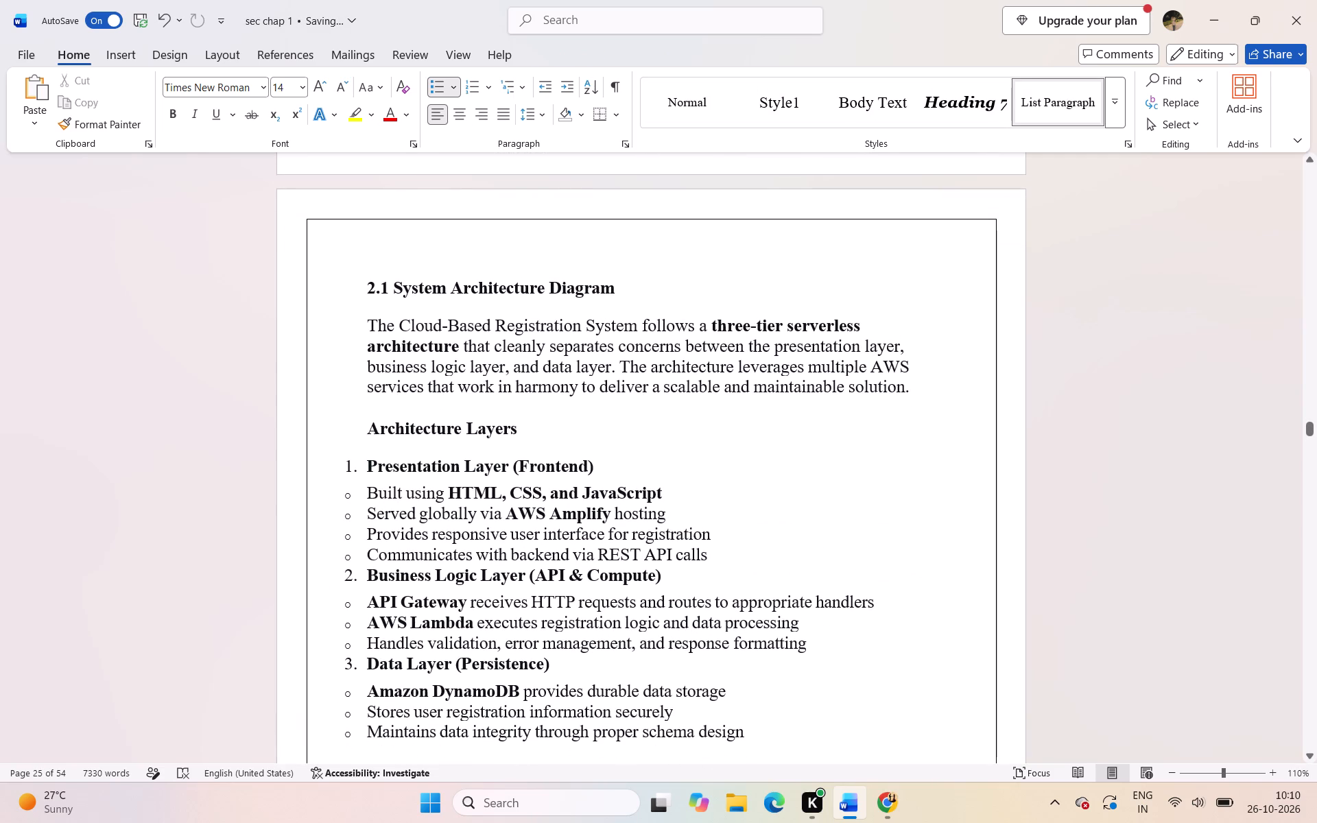
{"action": "left_click_drag", "start_coordinate": [364, 318], "coordinate": [633, 801]}
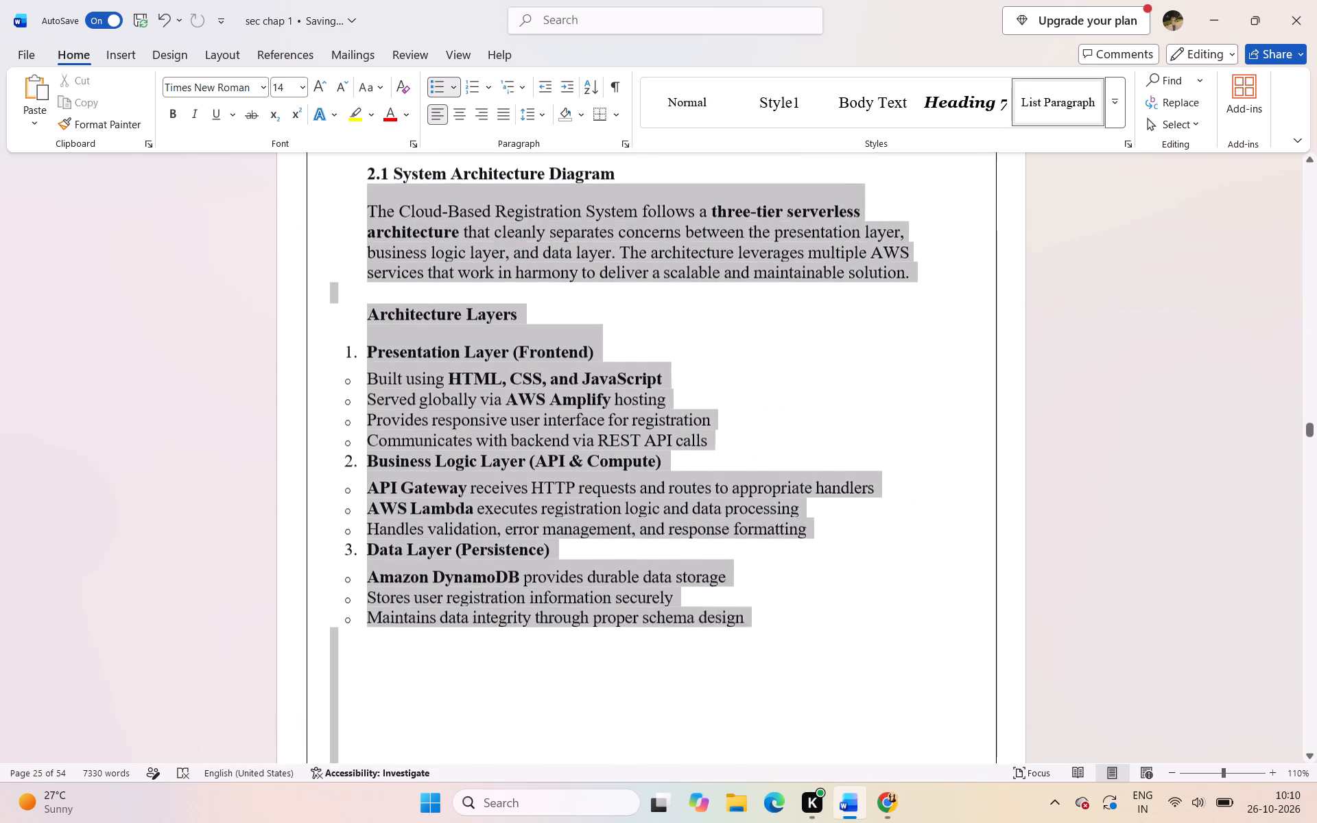
{"action": "left_click_drag", "start_coordinate": [633, 801], "coordinate": [675, 722]}
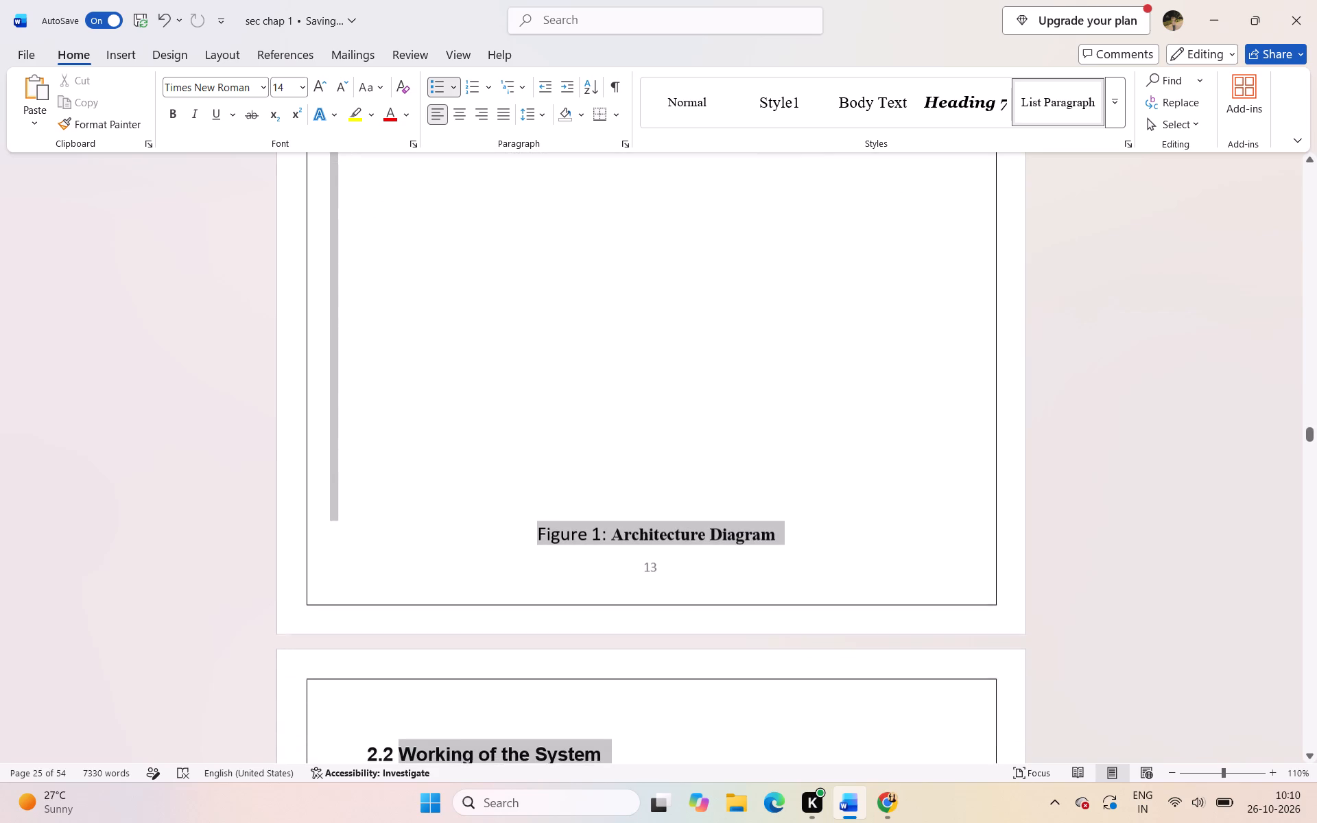
{"action": "left_click_drag", "start_coordinate": [675, 722], "coordinate": [708, 580]}
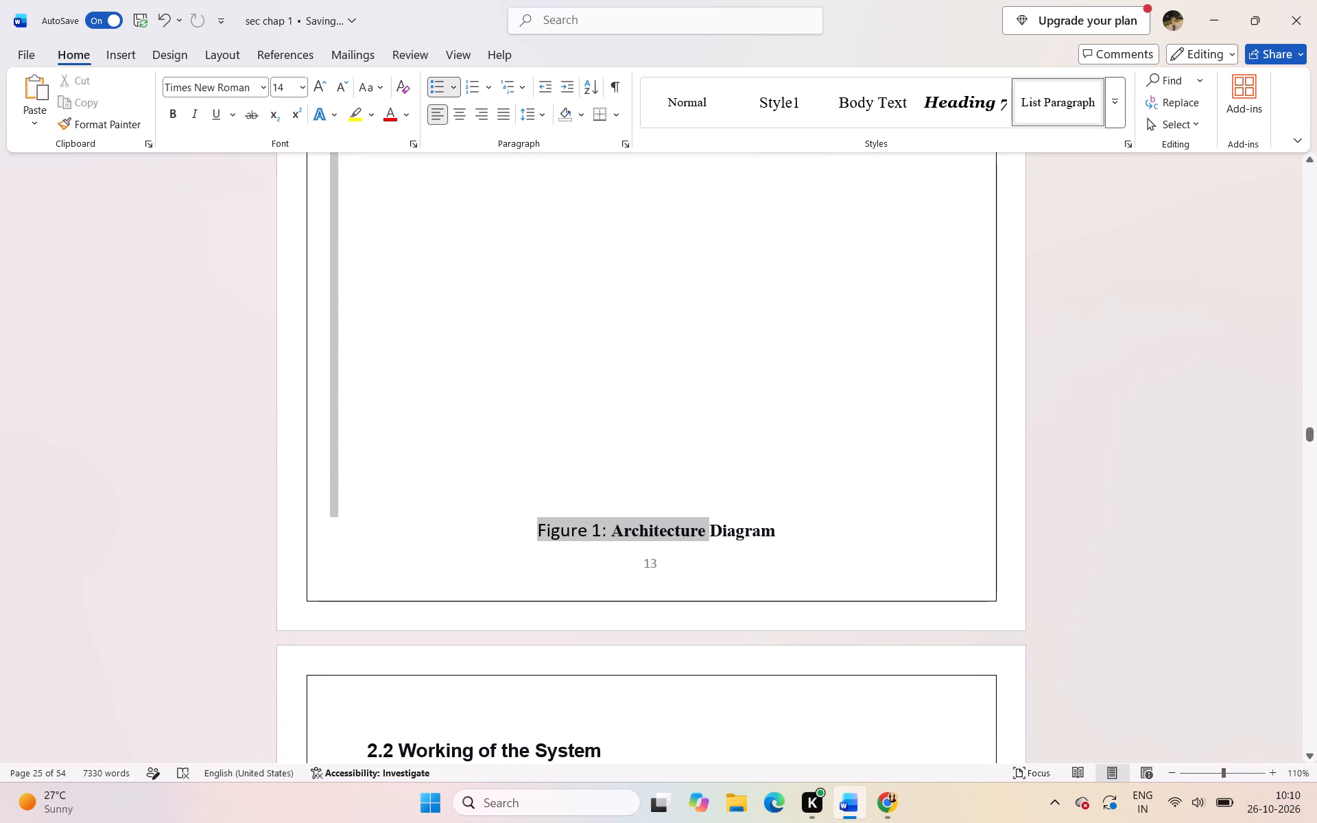
{"action": "left_click_drag", "start_coordinate": [708, 580], "coordinate": [797, 547]}
{"action": "key", "text": "BackSpace"}
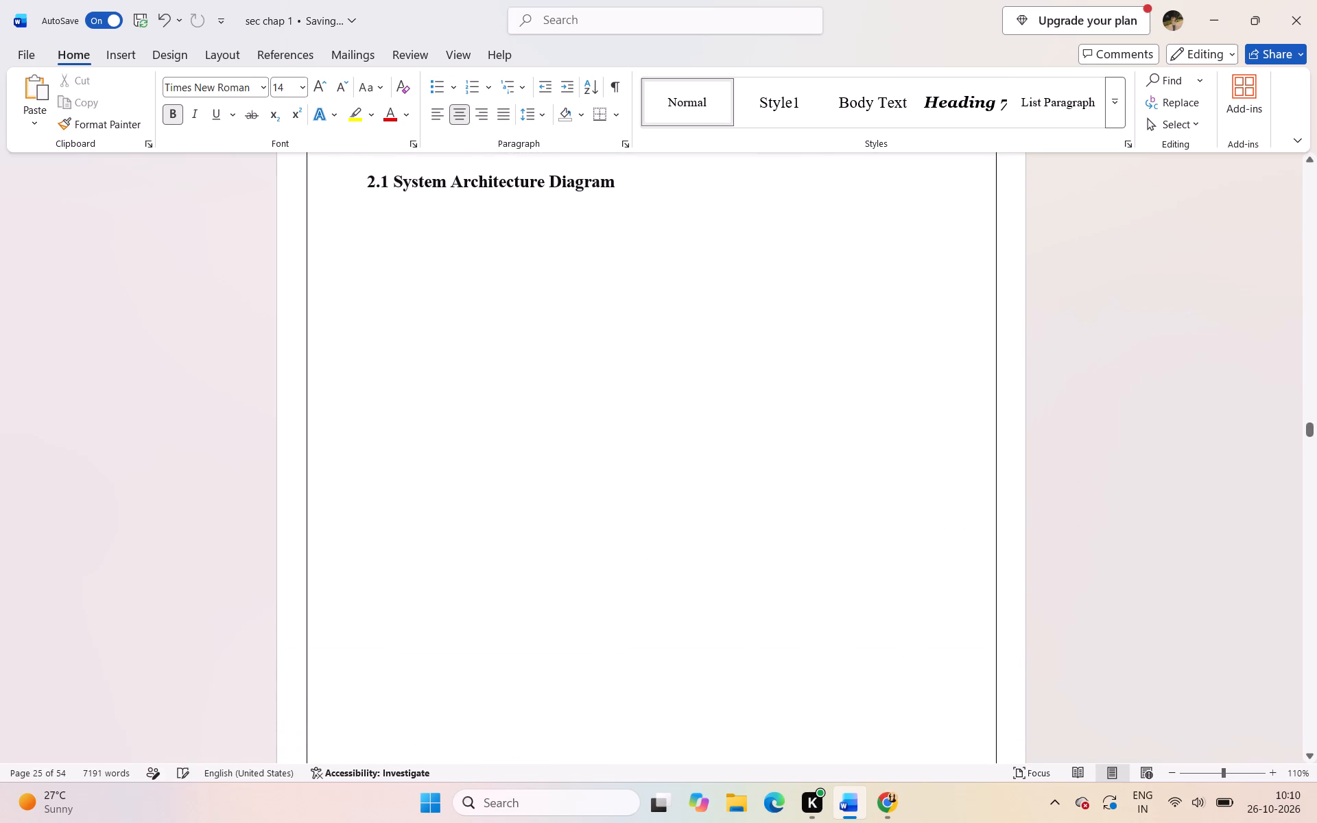
Paste the copied Zero Trust architecture text in Style1 under heading 2.1 System Architecture Diagram, with no blank lines between heading and text.
{"action": "scroll", "coordinate": [797, 547], "scroll_direction": "up", "scroll_amount": 1}
{"action": "key", "text": "Return"}
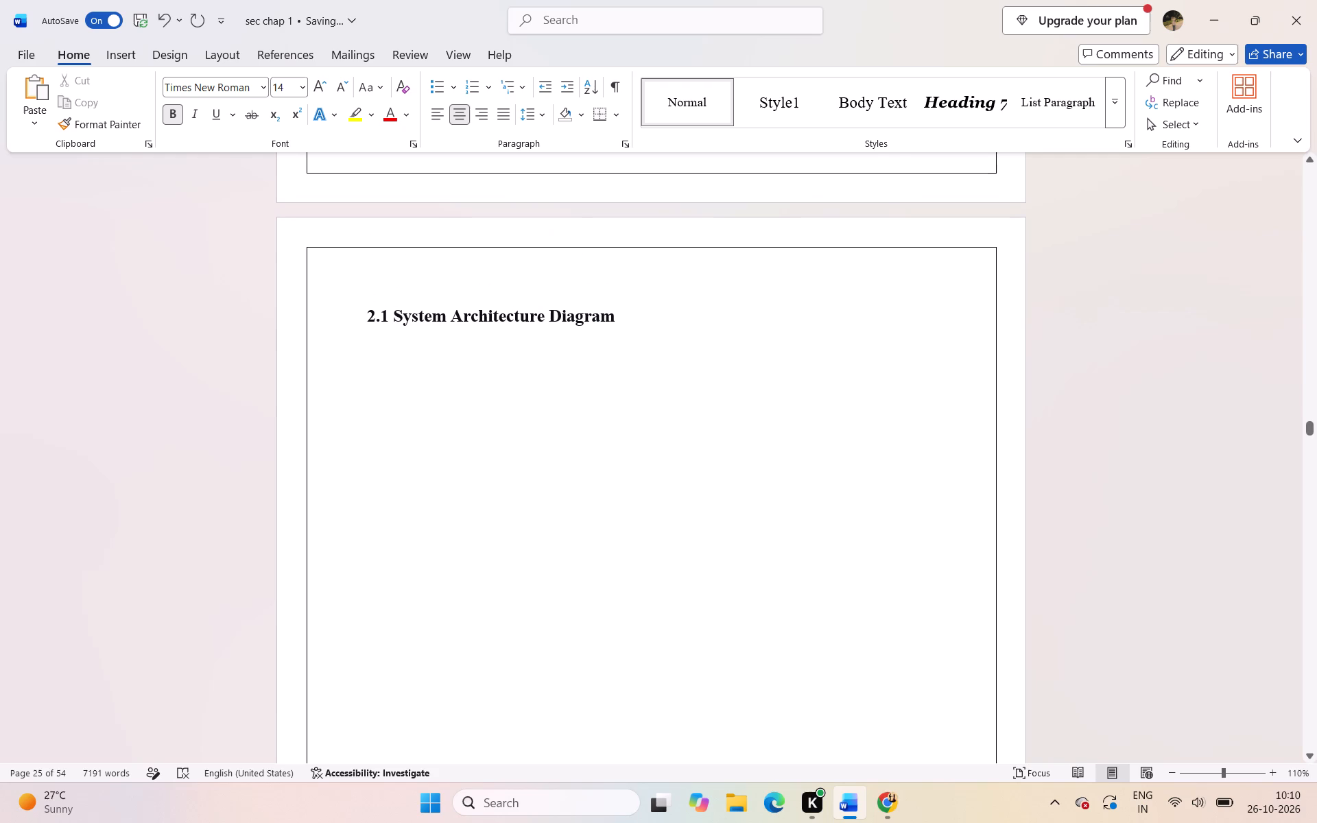
{"action": "left_click", "coordinate": [773, 93]}
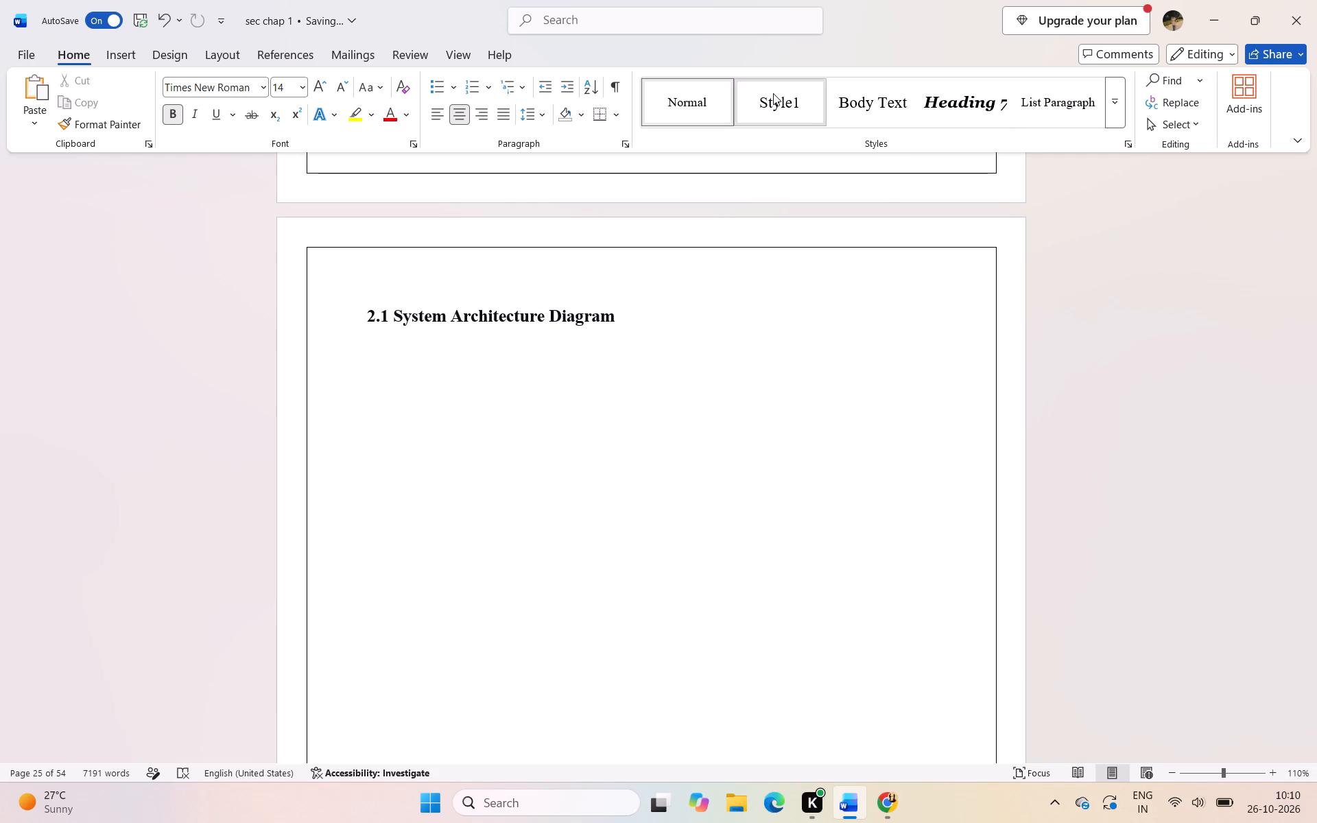
{"action": "key", "text": "Return"}
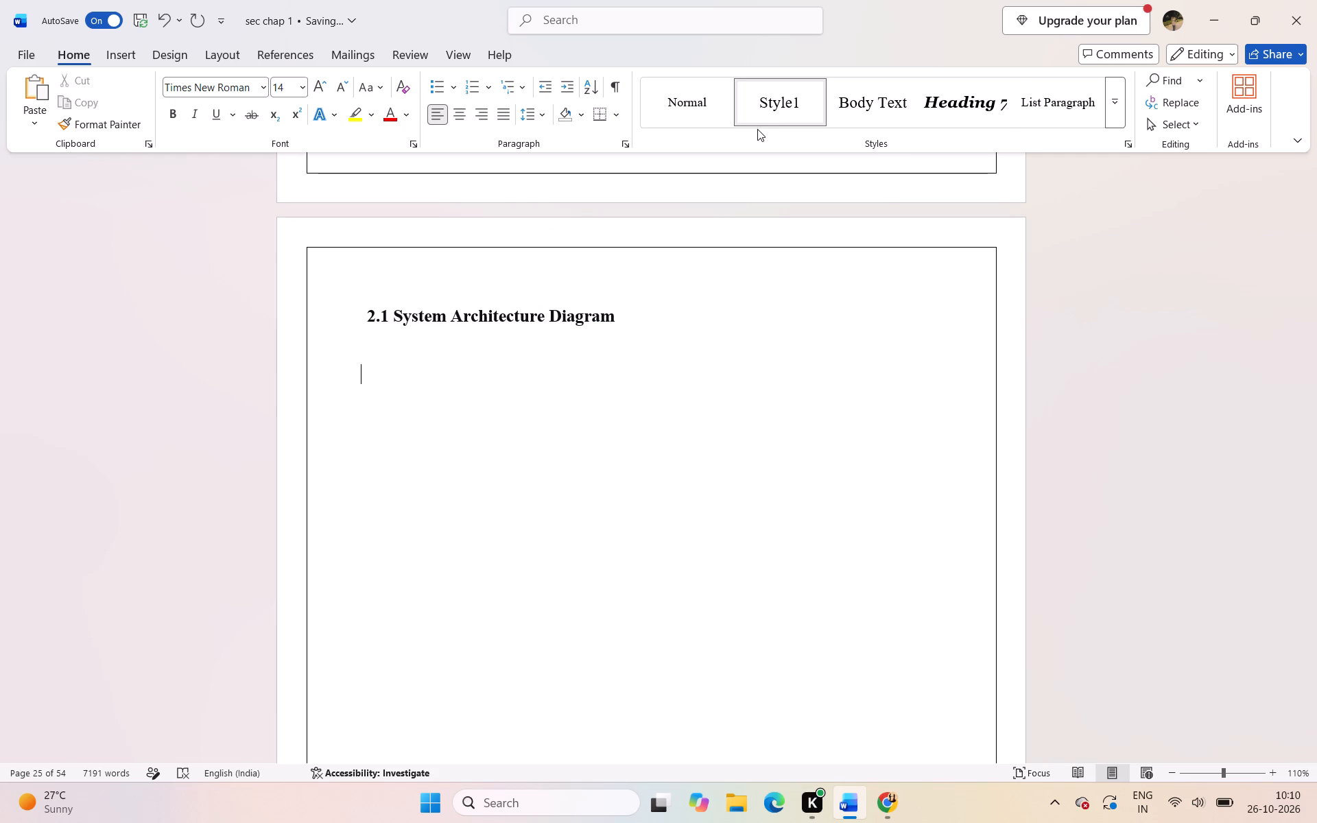
{"action": "key", "text": "ctrl+v"}
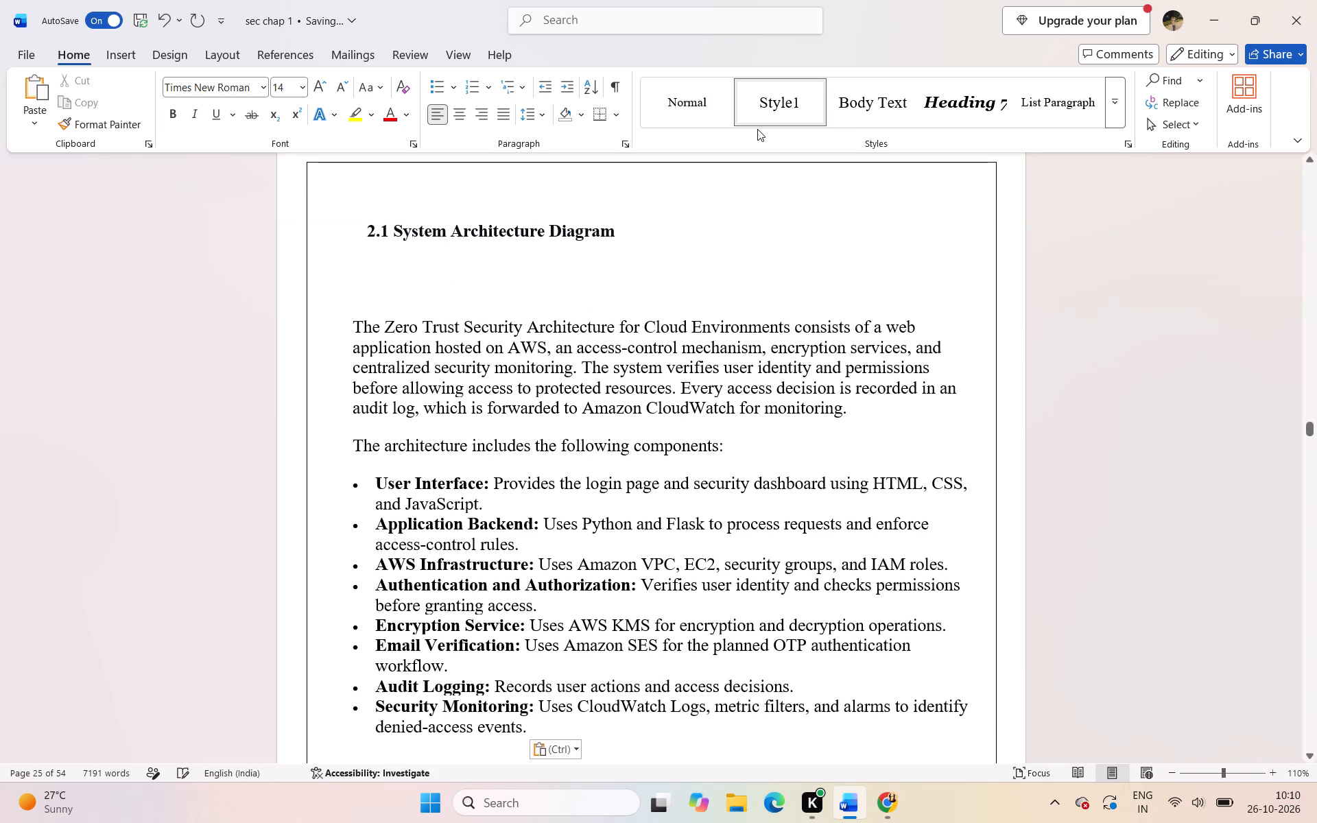
{"action": "left_click", "coordinate": [375, 294]}
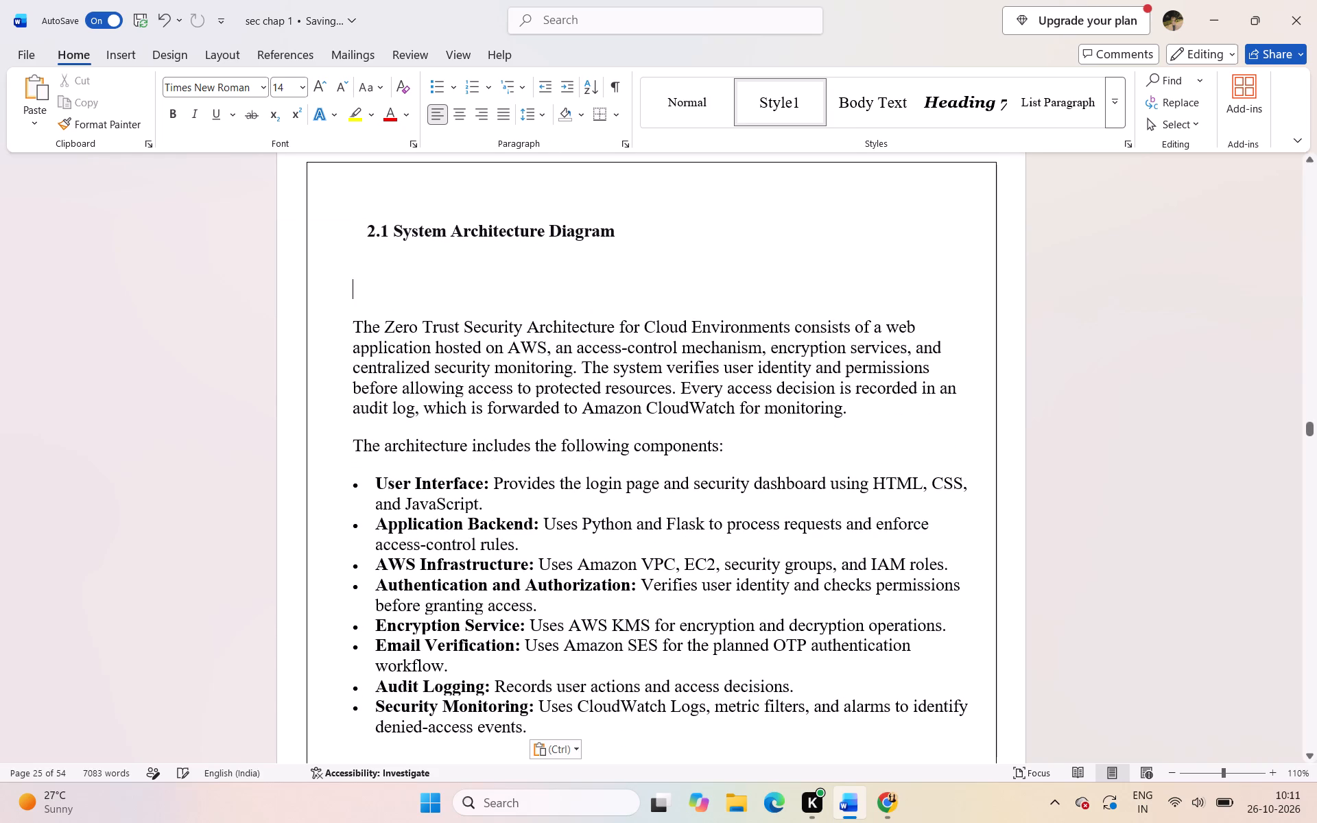
{"action": "key", "text": "BackSpace"}
{"action": "key", "text": "BackSpace"}
{"action": "key", "text": "BackSpace"}
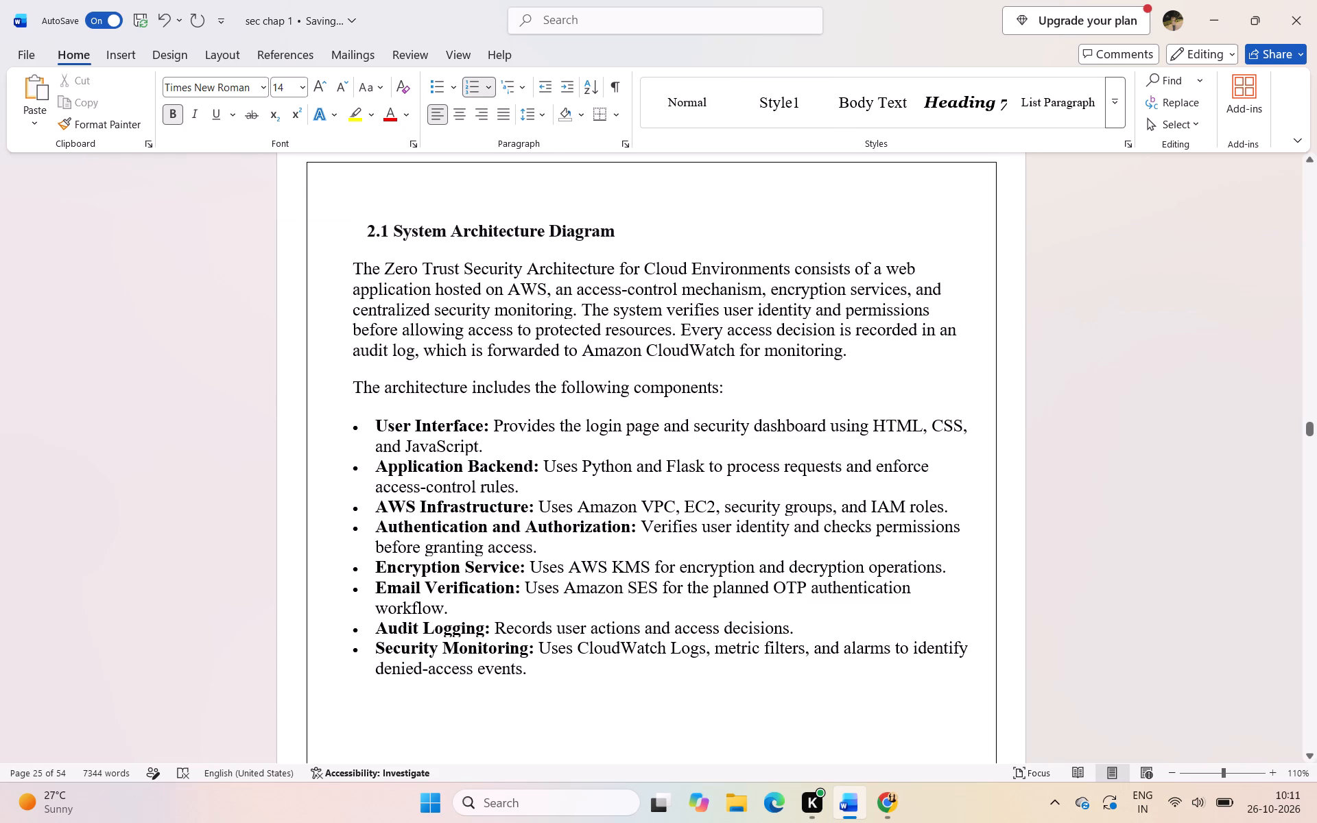
Review the new section 2.1 text, the space below its bullet list and the preceding pages of the report.
{"action": "scroll", "coordinate": [442, 477], "scroll_direction": "down", "scroll_amount": 1}
{"action": "scroll", "coordinate": [442, 477], "scroll_direction": "up", "scroll_amount": 1}
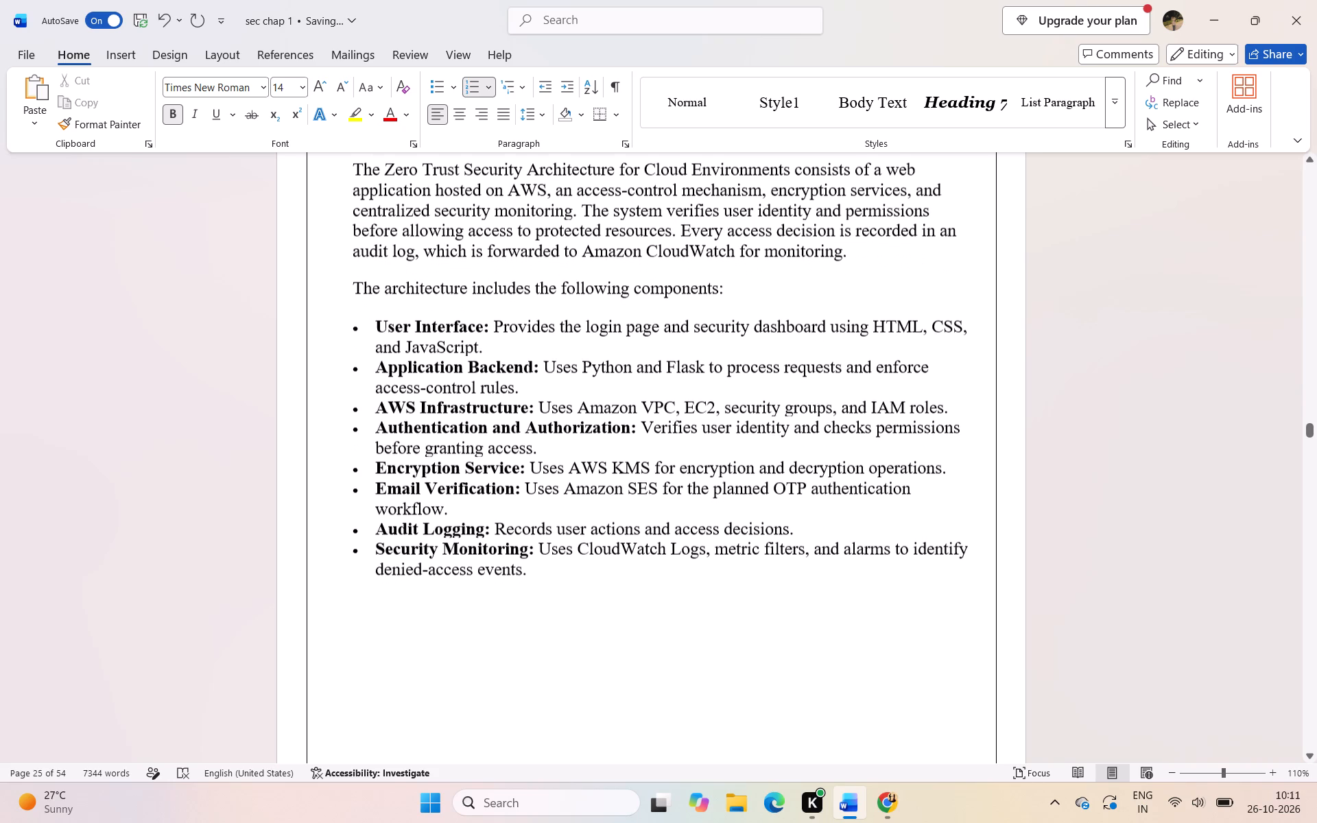
{"action": "scroll", "coordinate": [442, 477], "scroll_direction": "up", "scroll_amount": 9}
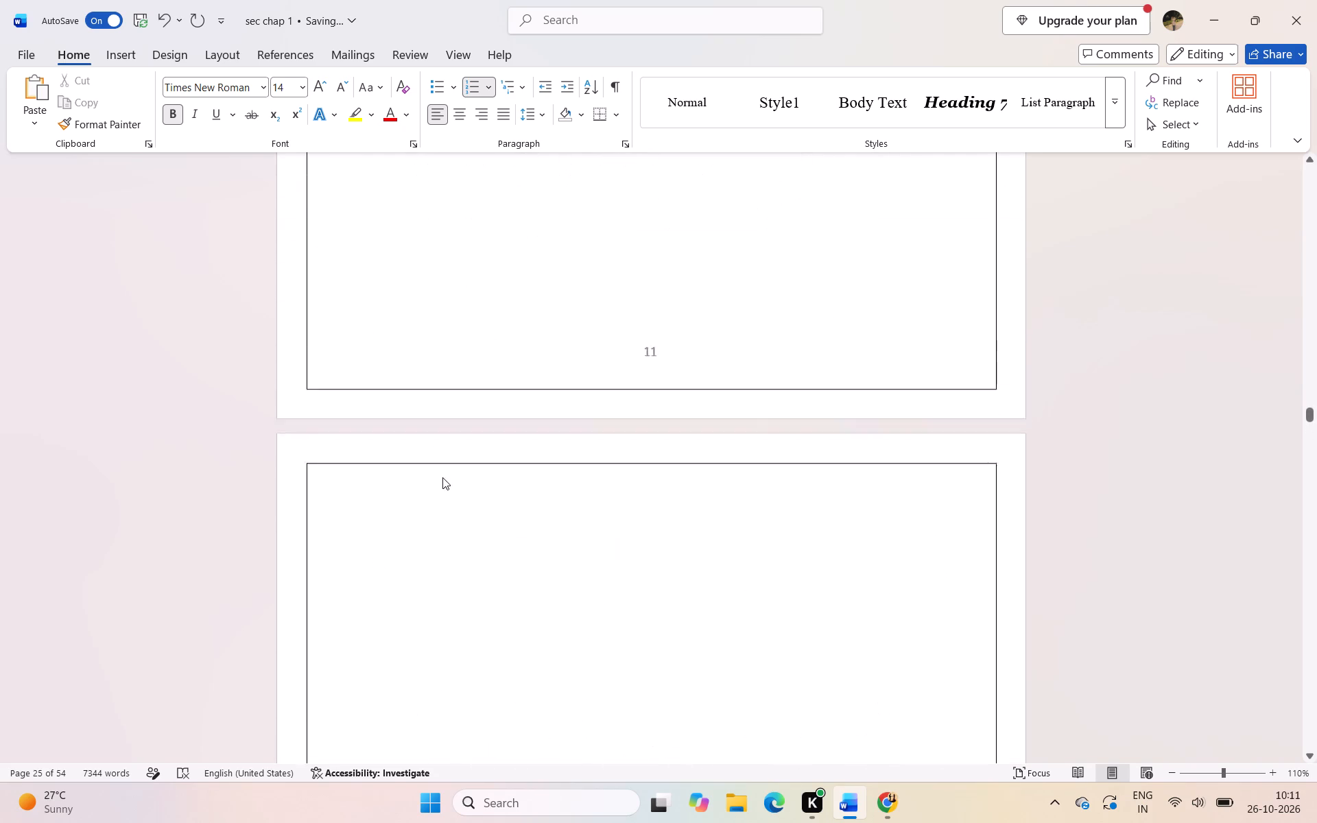
{"action": "scroll", "coordinate": [442, 477], "scroll_direction": "up", "scroll_amount": 4}
{"action": "scroll", "coordinate": [442, 477], "scroll_direction": "down", "scroll_amount": 2}
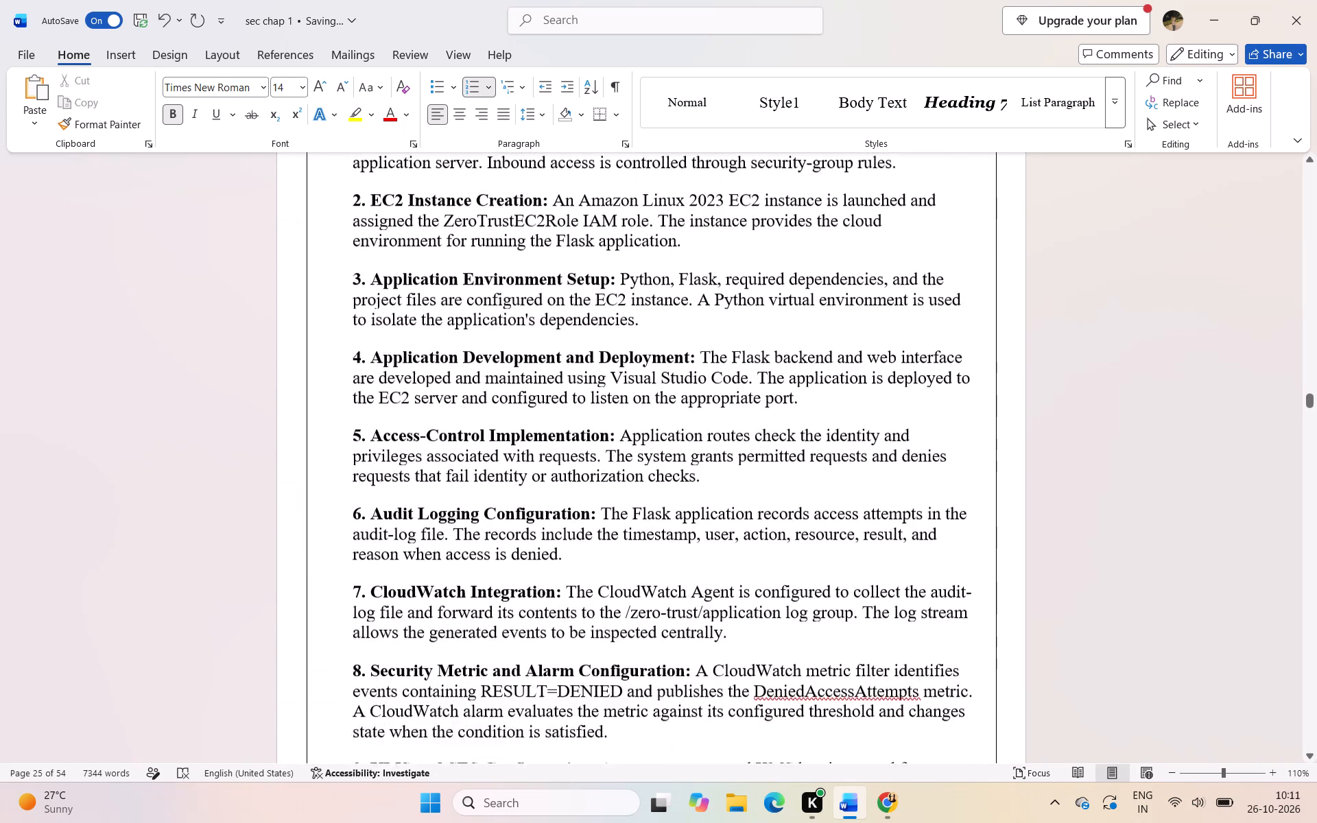
{"action": "scroll", "coordinate": [442, 477], "scroll_direction": "down", "scroll_amount": 6}
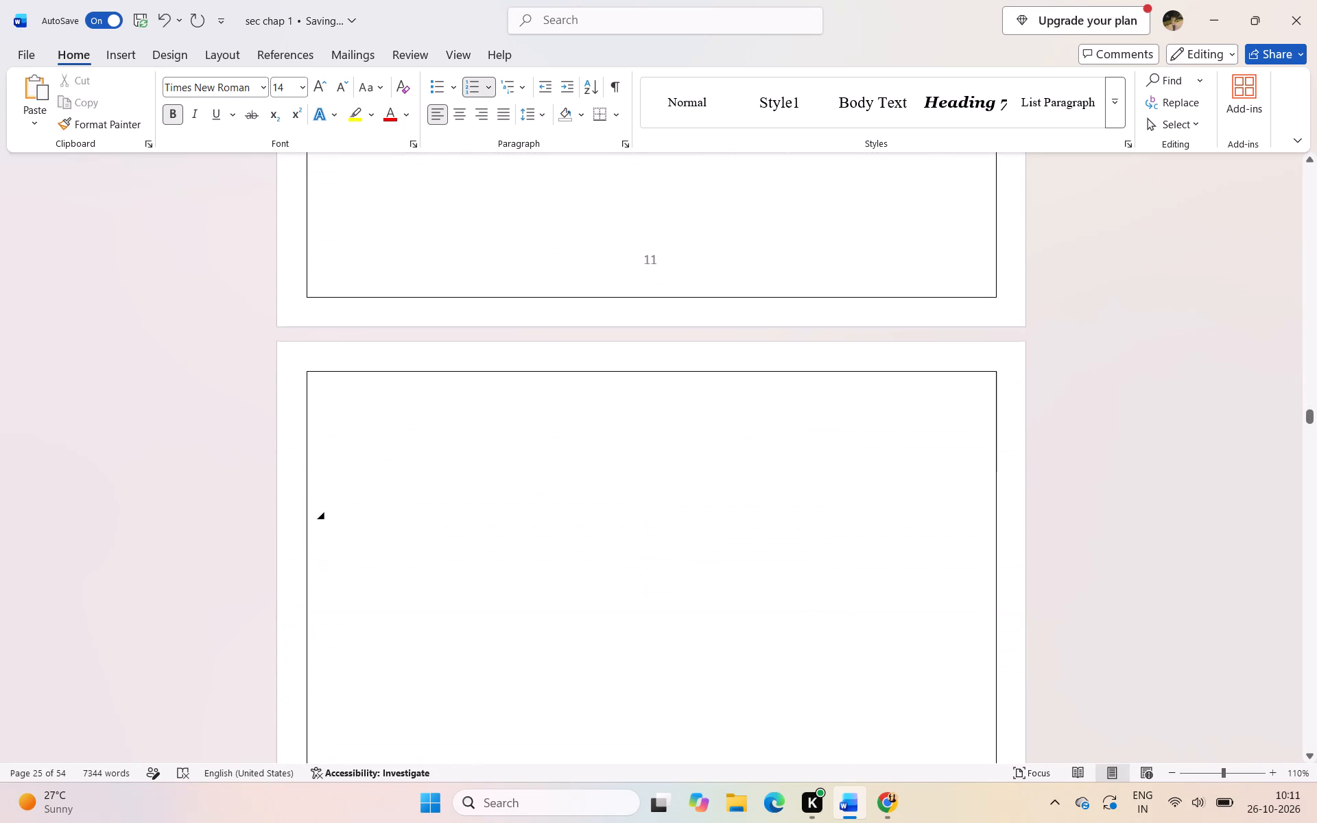
{"action": "scroll", "coordinate": [442, 477], "scroll_direction": "down", "scroll_amount": 6}
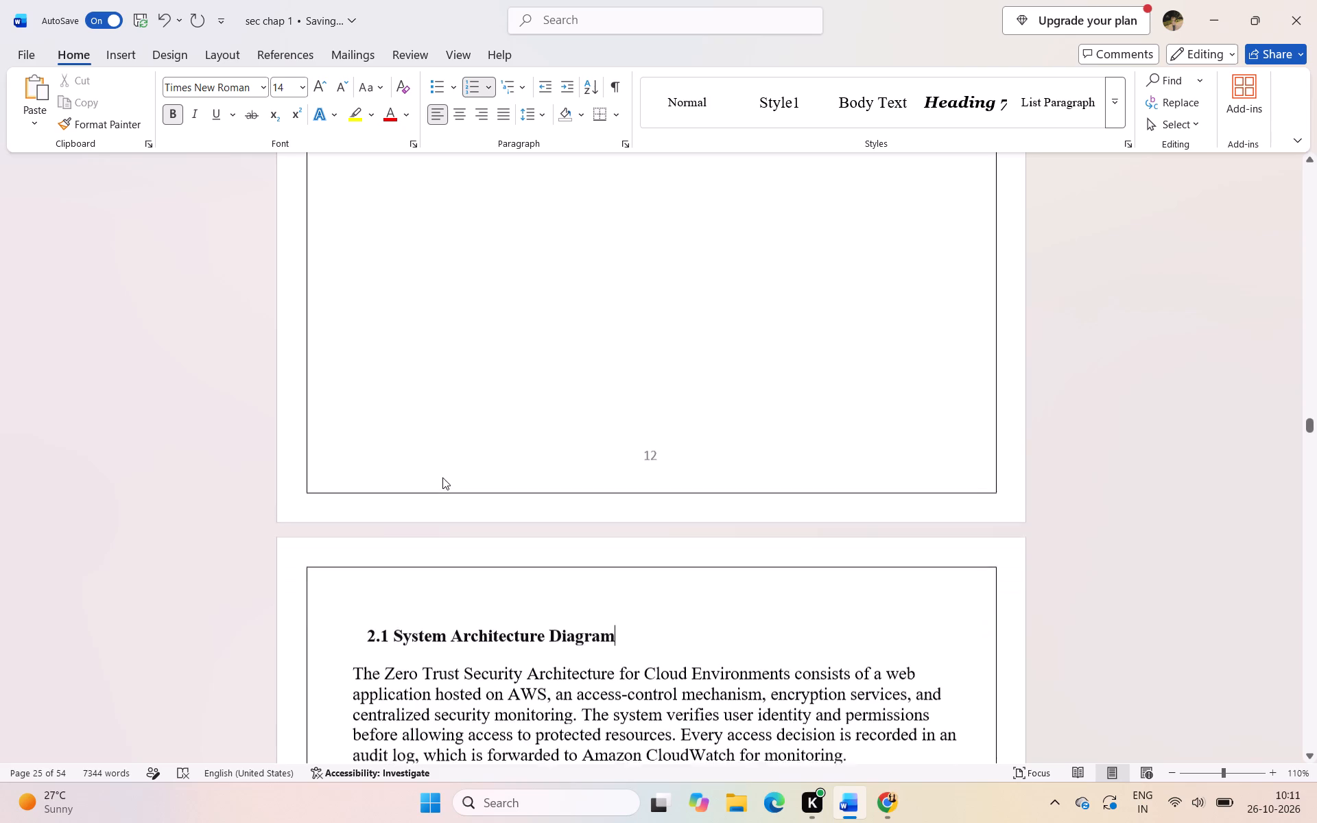
{"action": "scroll", "coordinate": [442, 477], "scroll_direction": "down", "scroll_amount": 3}
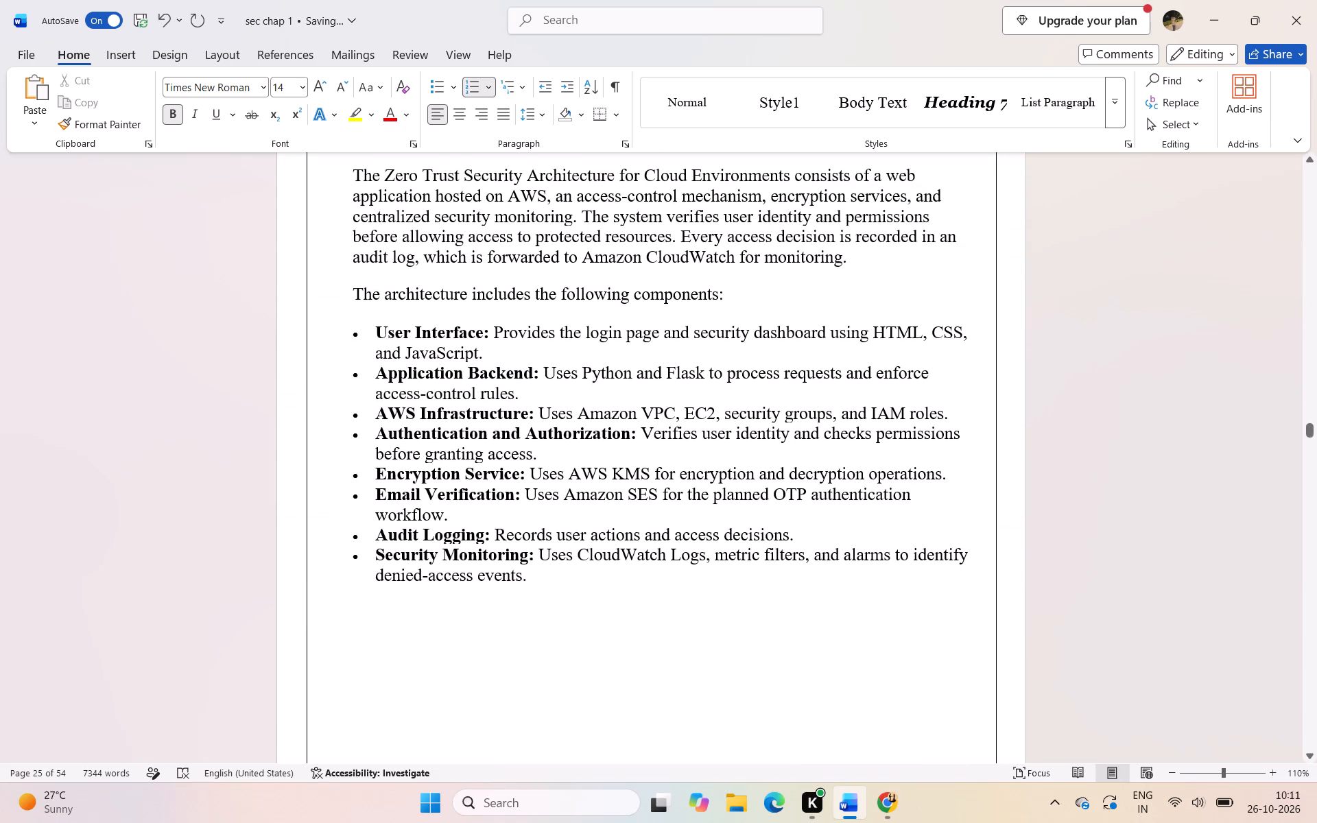
{"action": "scroll", "coordinate": [442, 477], "scroll_direction": "down", "scroll_amount": 1}
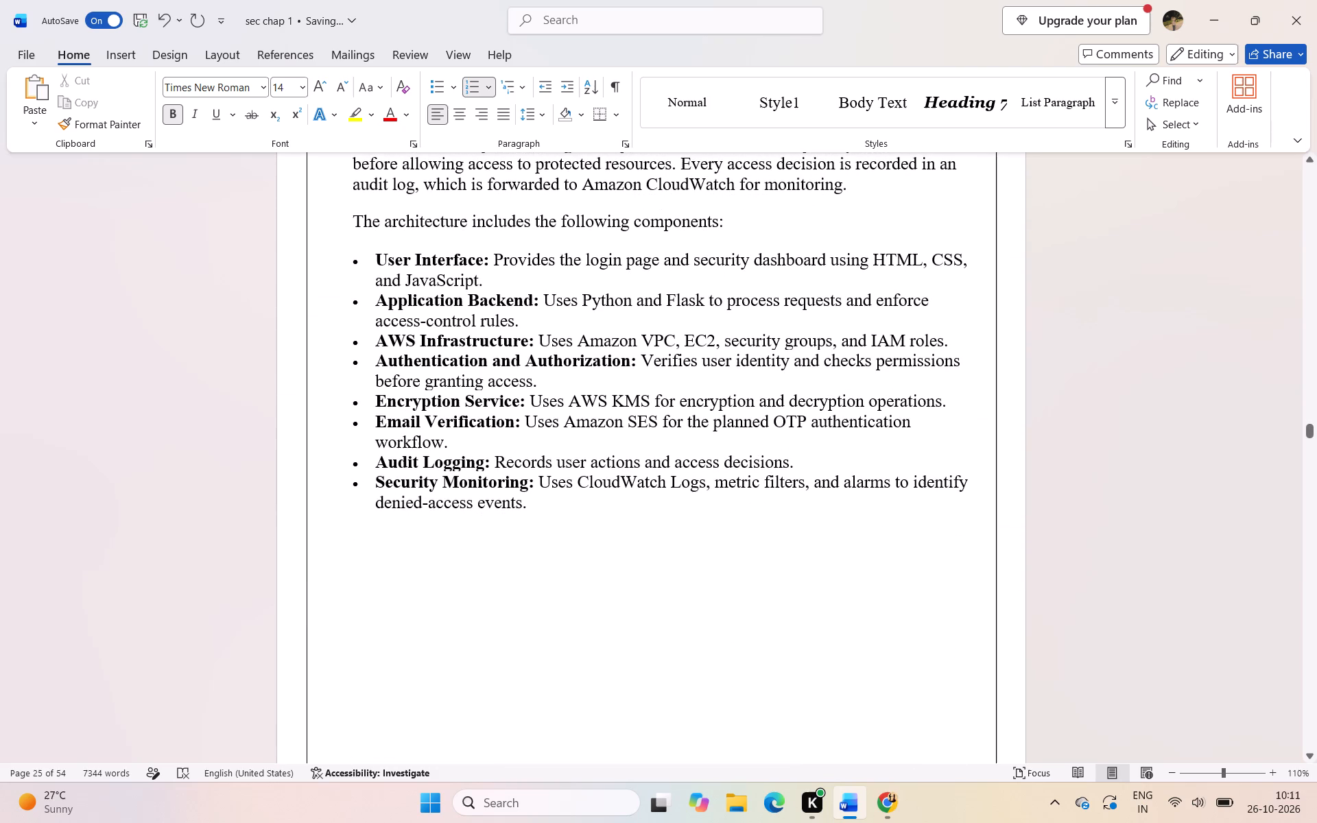
{"action": "scroll", "coordinate": [442, 477], "scroll_direction": "down", "scroll_amount": 2}
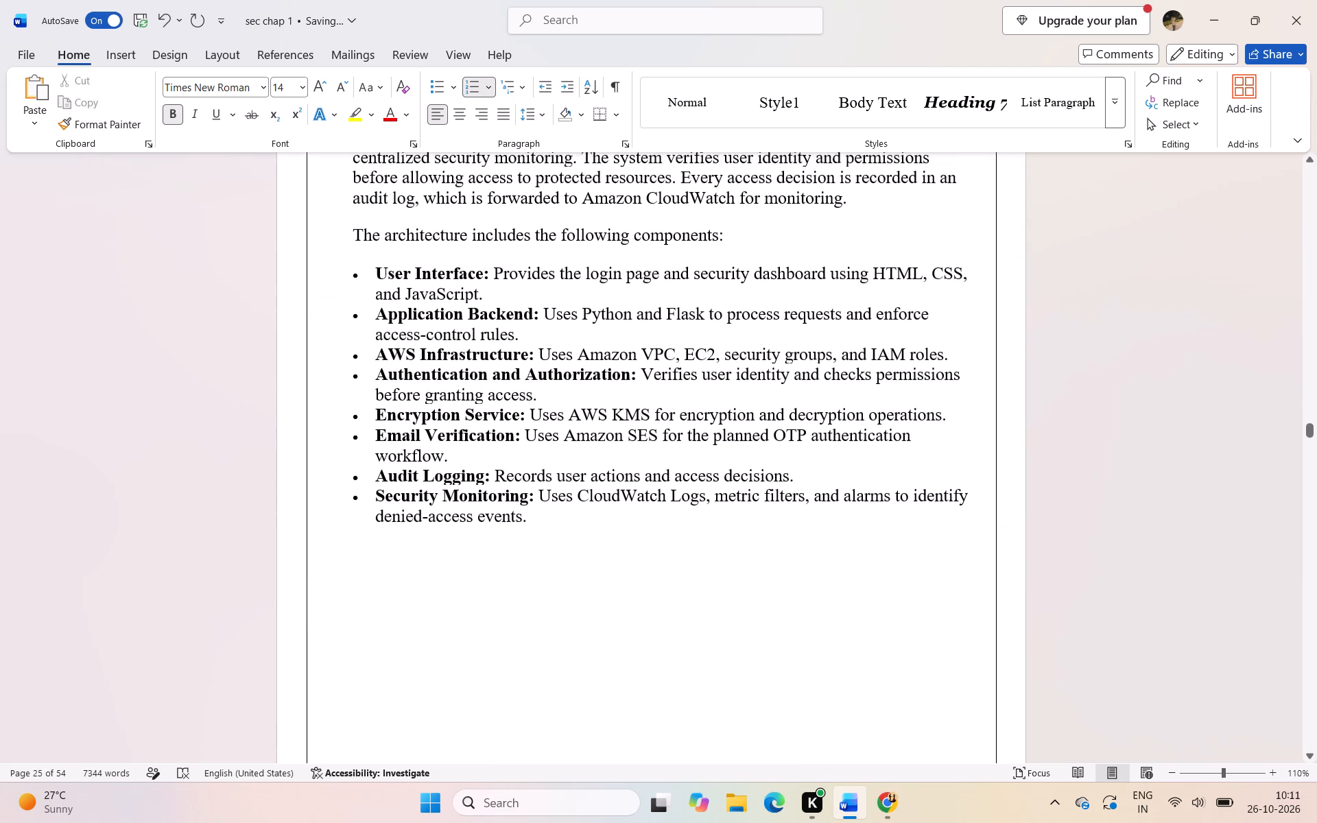
{"action": "scroll", "coordinate": [442, 477], "scroll_direction": "down", "scroll_amount": 1}
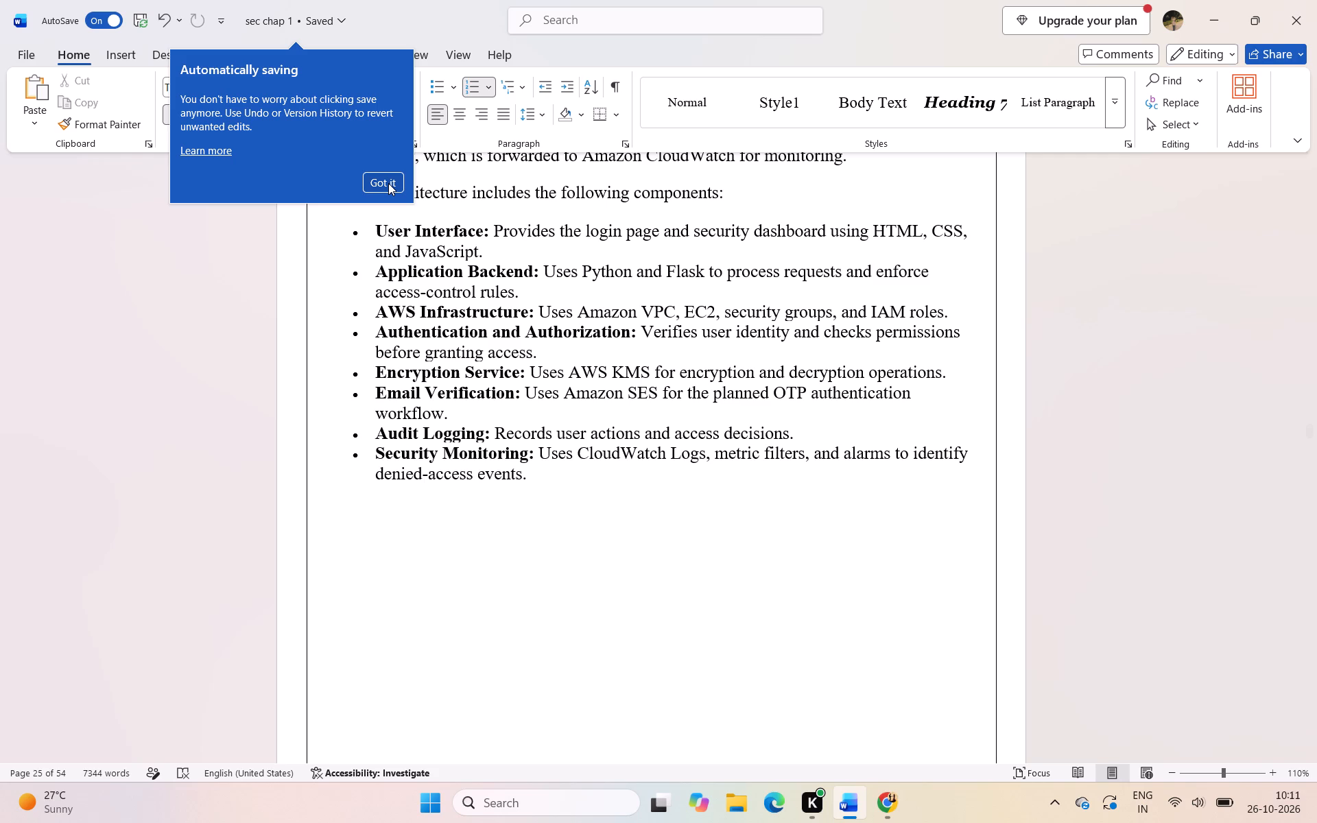
{"action": "left_click", "coordinate": [388, 183]}
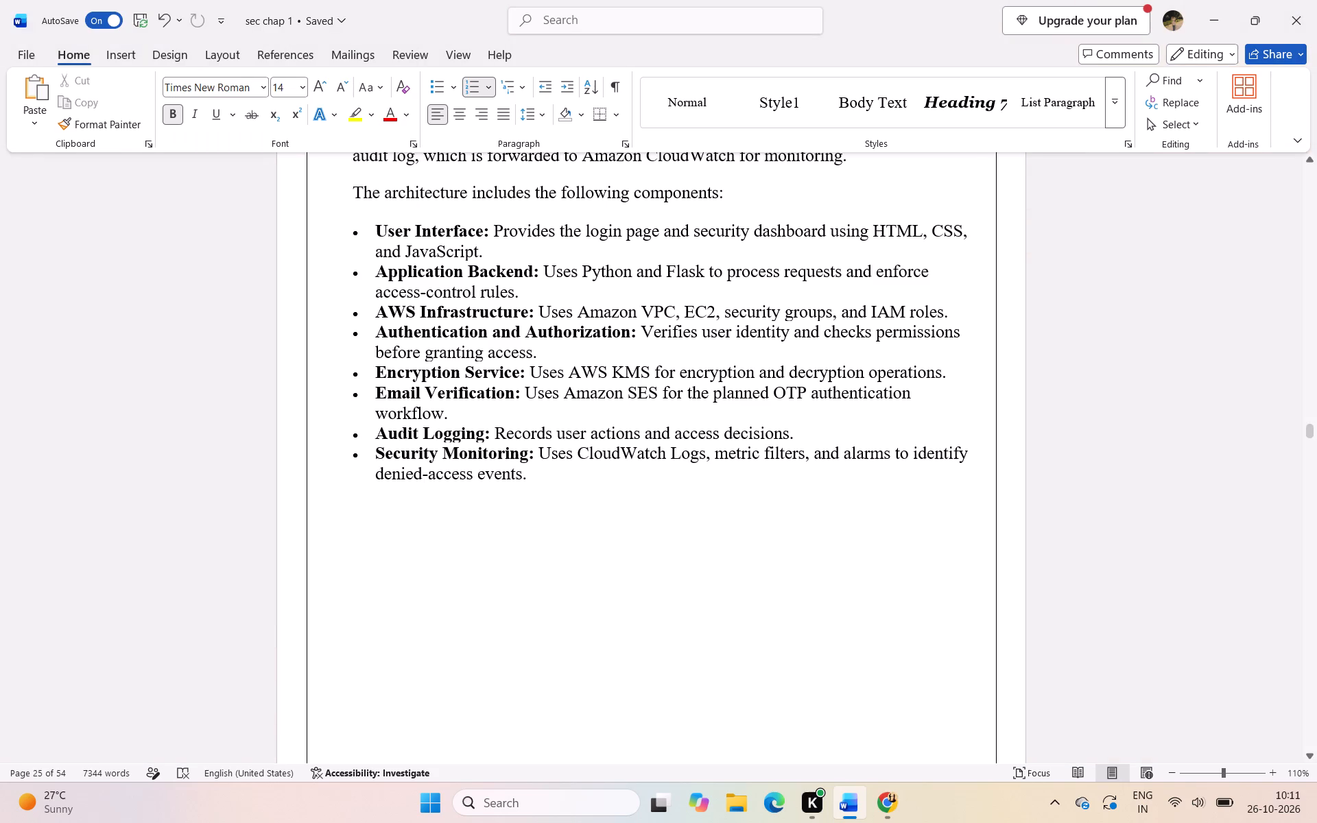
{"action": "scroll", "coordinate": [429, 495], "scroll_direction": "right", "scroll_amount": 1}
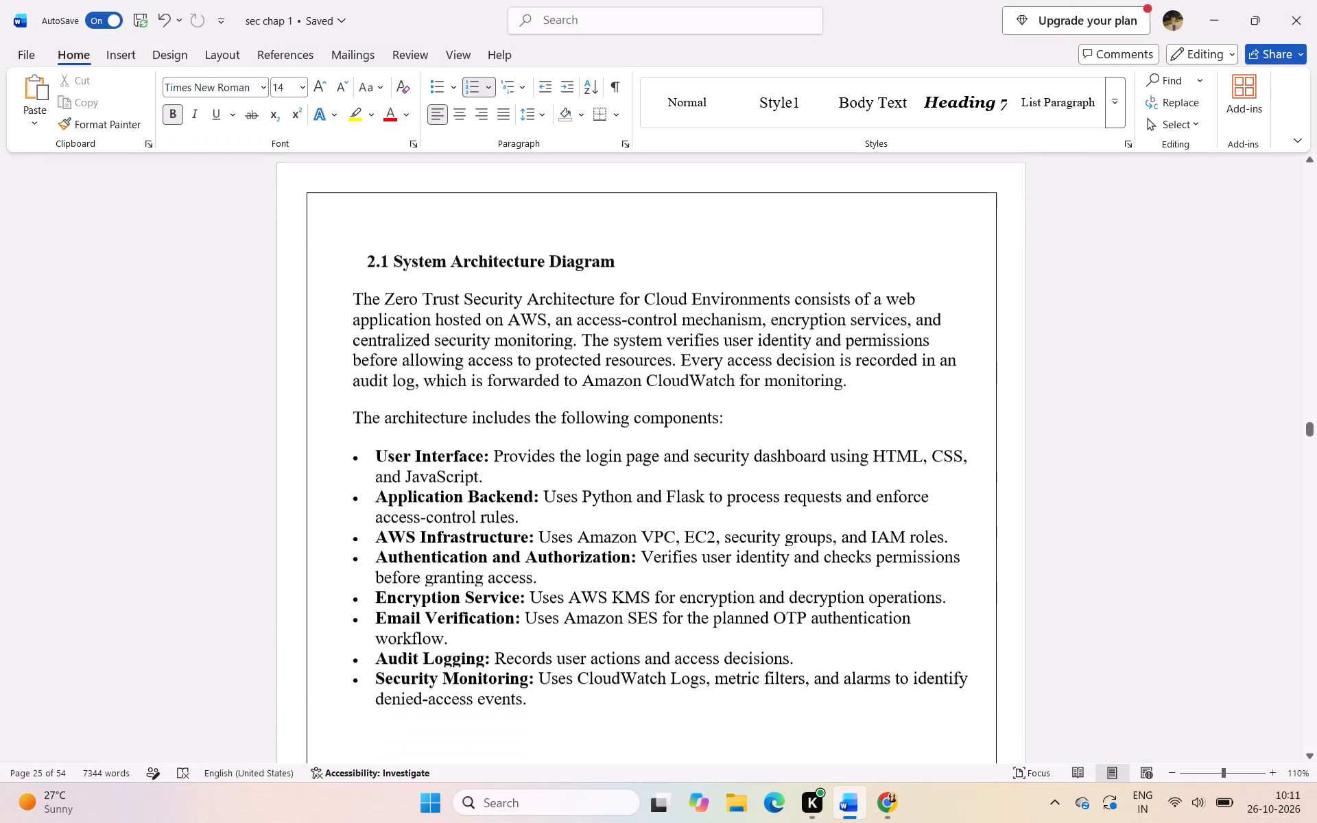
{"action": "scroll", "coordinate": [429, 495], "scroll_direction": "right", "scroll_amount": 1}
{"action": "scroll", "coordinate": [429, 495], "scroll_direction": "down", "scroll_amount": 1}
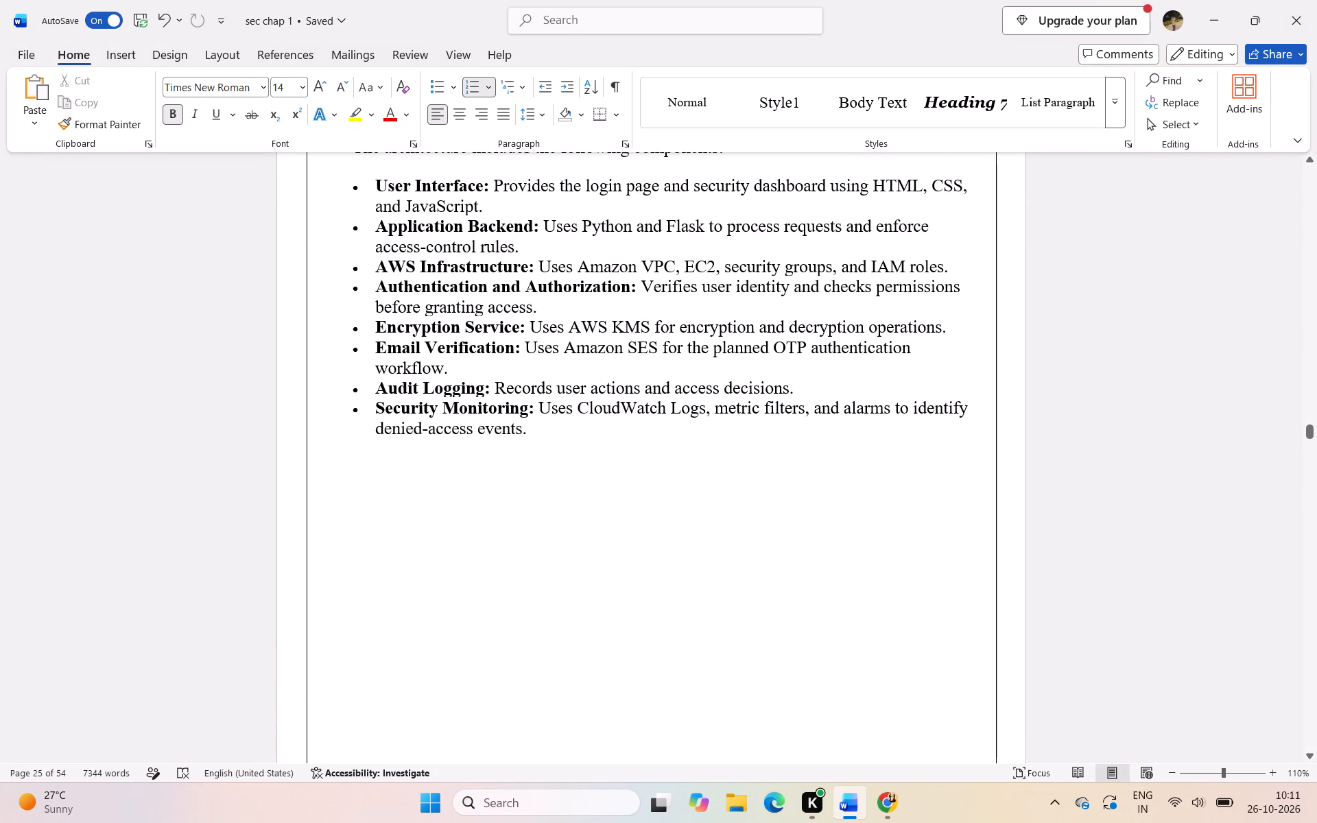
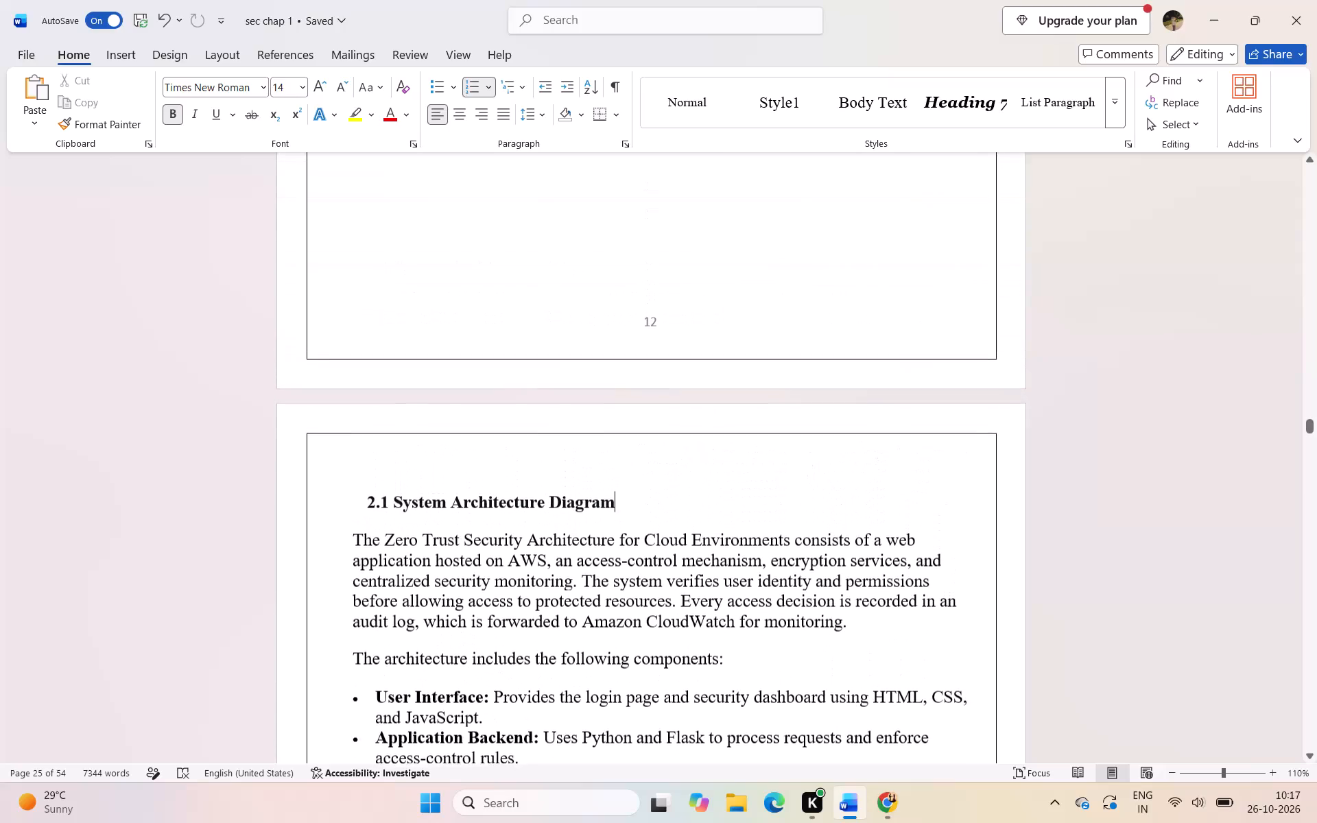
Switch to ChatGPT in Chrome, open the generated AWS Cloud Environment architecture diagram and copy it.
{"action": "scroll", "coordinate": [851, 736], "scroll_direction": "down", "scroll_amount": 1}
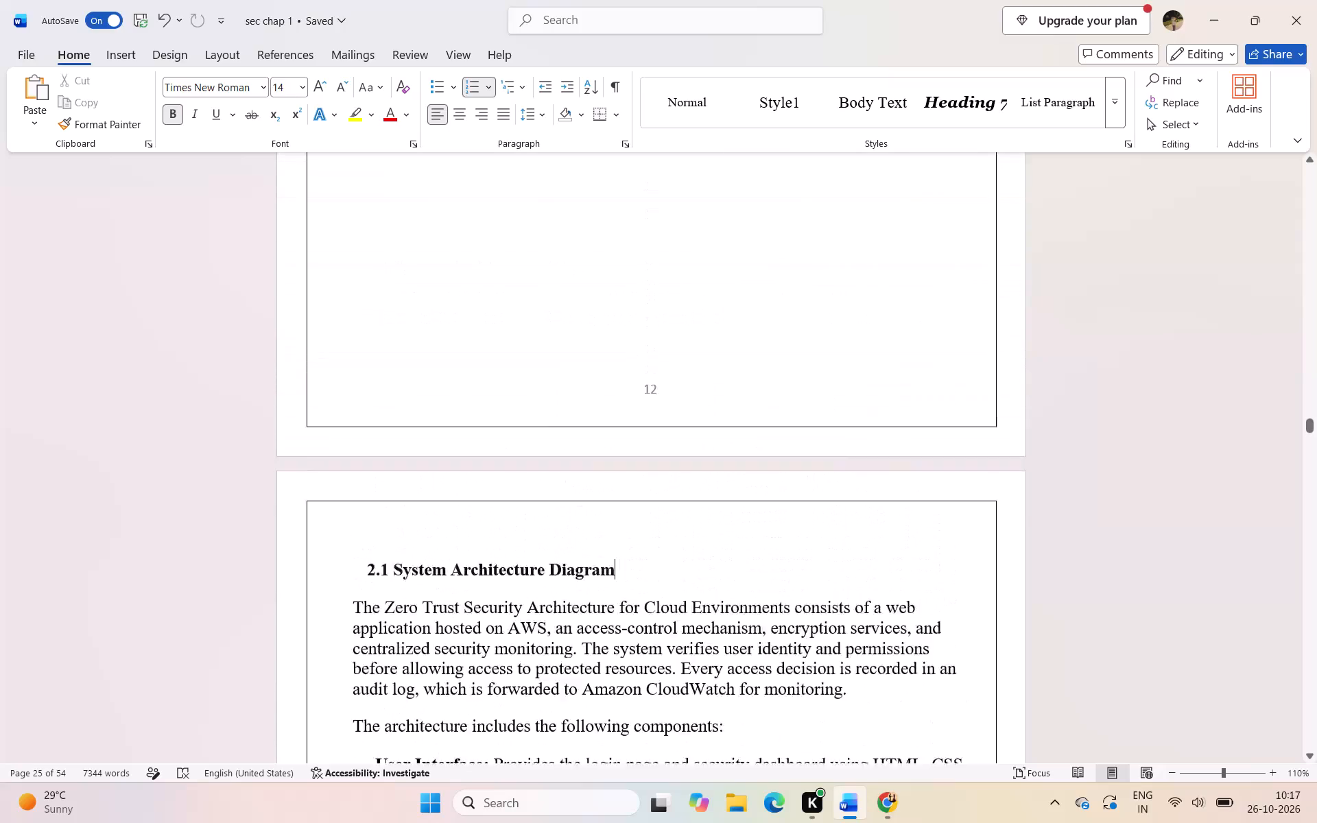
{"action": "scroll", "coordinate": [851, 736], "scroll_direction": "down", "scroll_amount": 1}
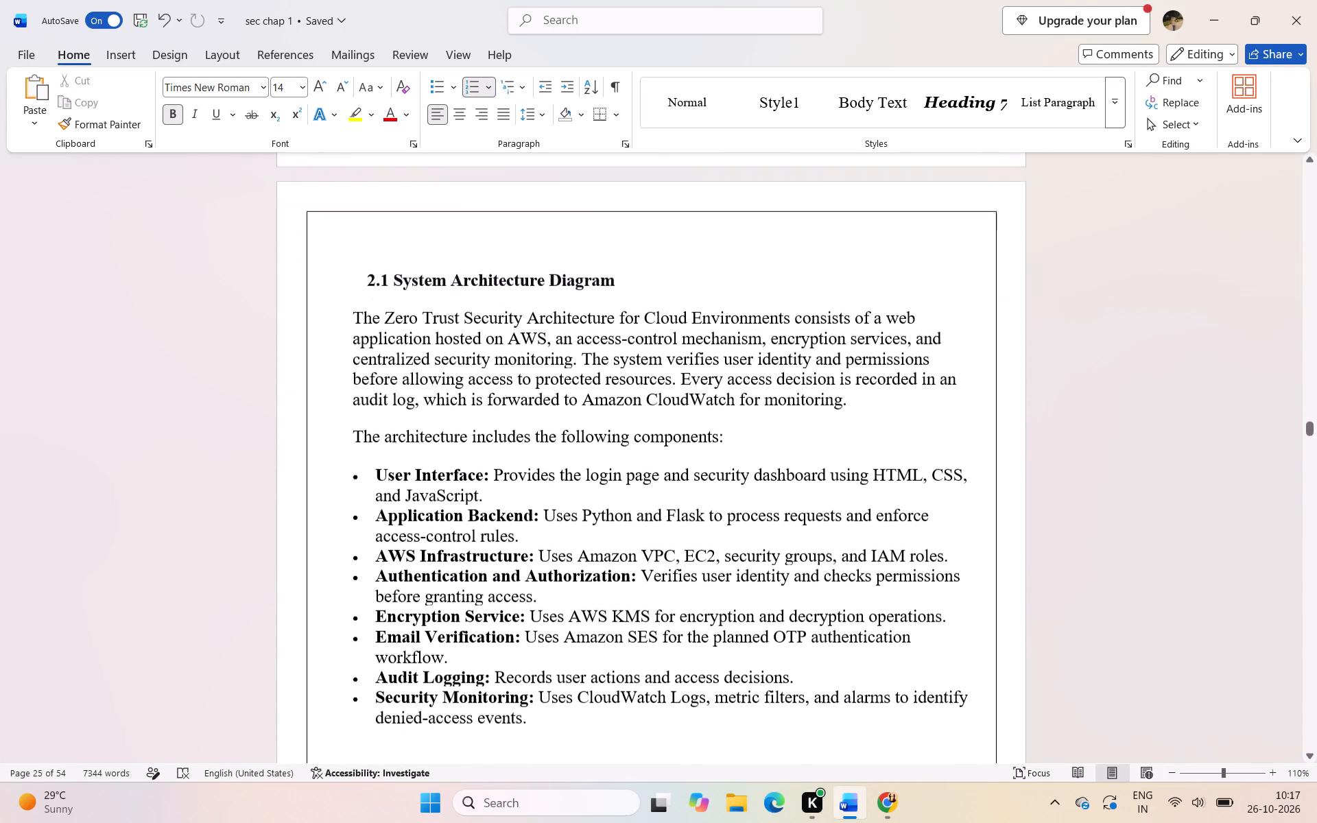
{"action": "scroll", "coordinate": [851, 736], "scroll_direction": "down", "scroll_amount": 2}
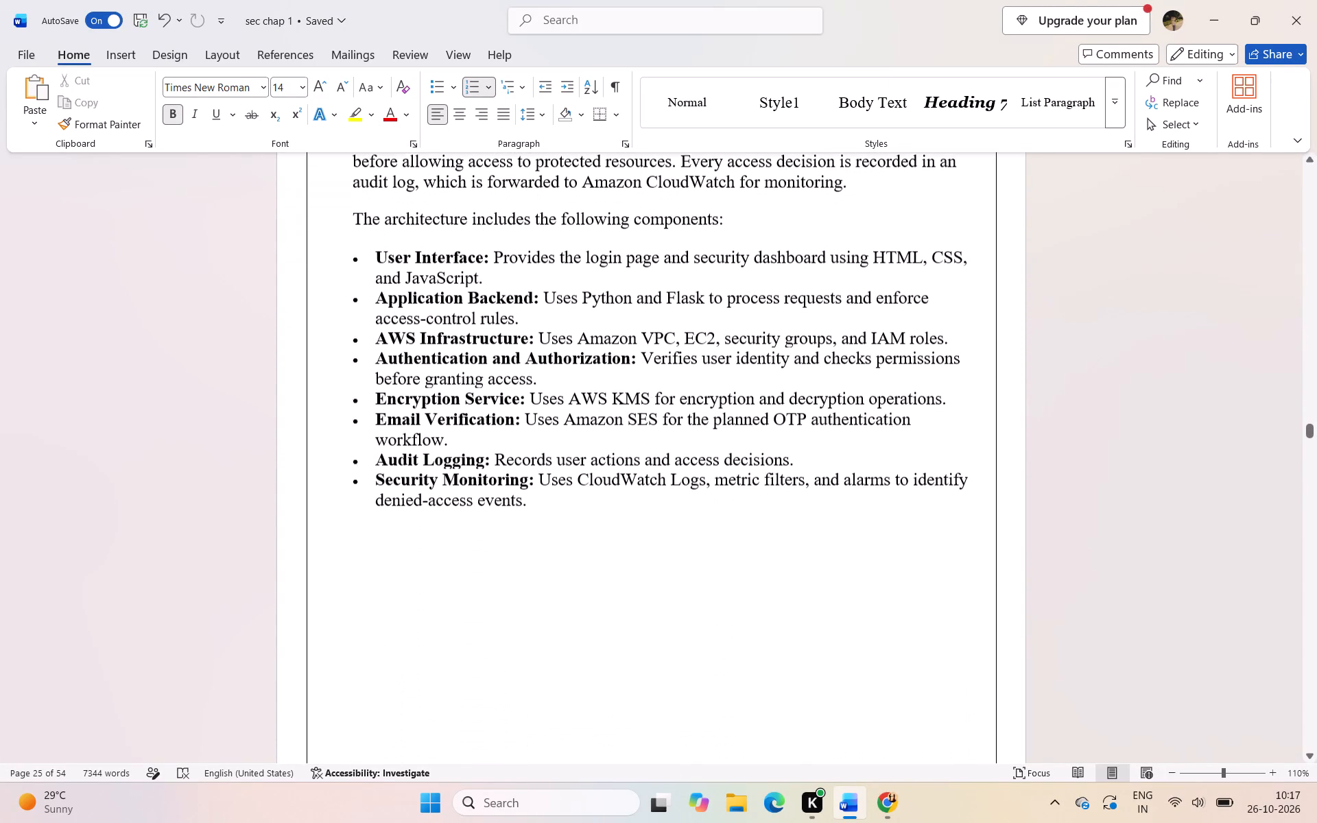
{"action": "scroll", "coordinate": [851, 736], "scroll_direction": "down", "scroll_amount": 3}
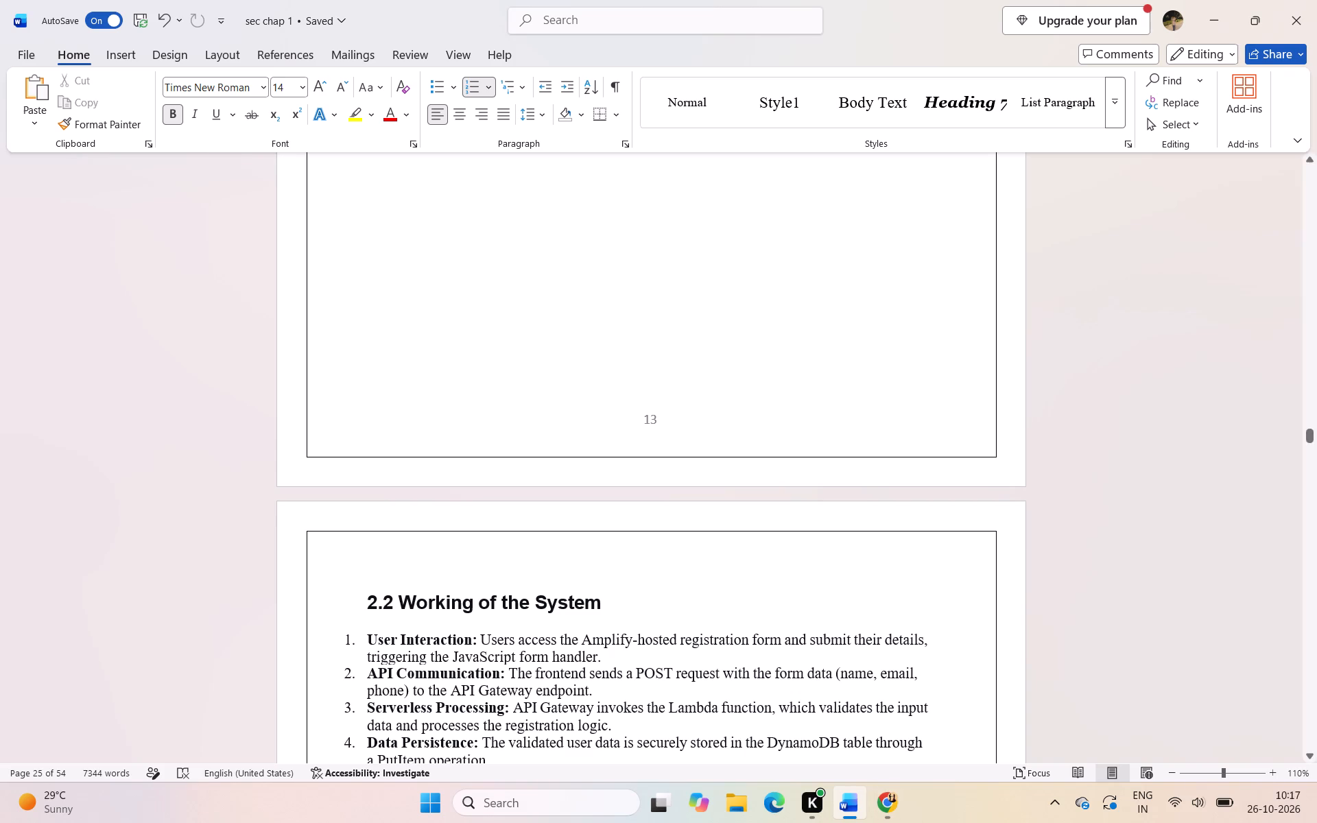
{"action": "left_click", "coordinate": [883, 798]}
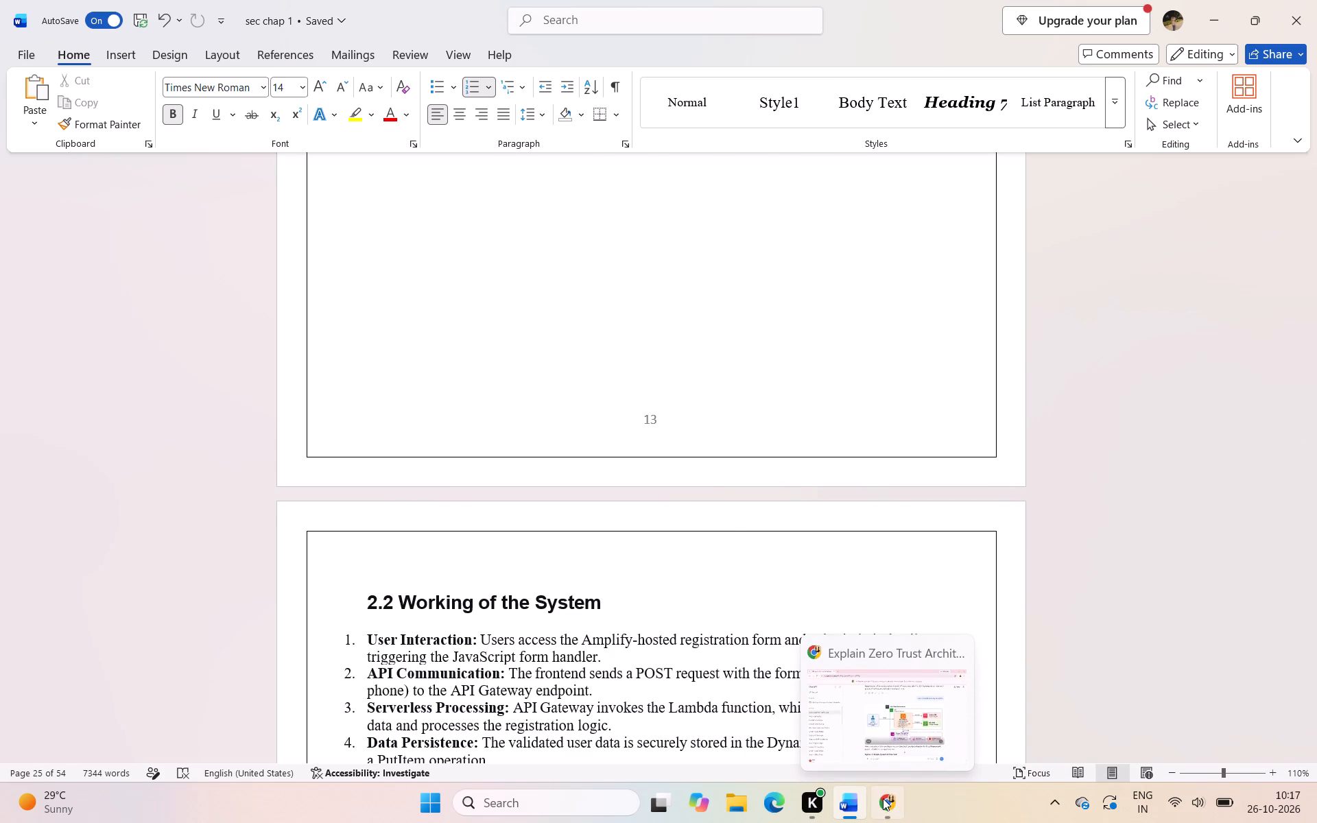
{"action": "left_click", "coordinate": [975, 547]}
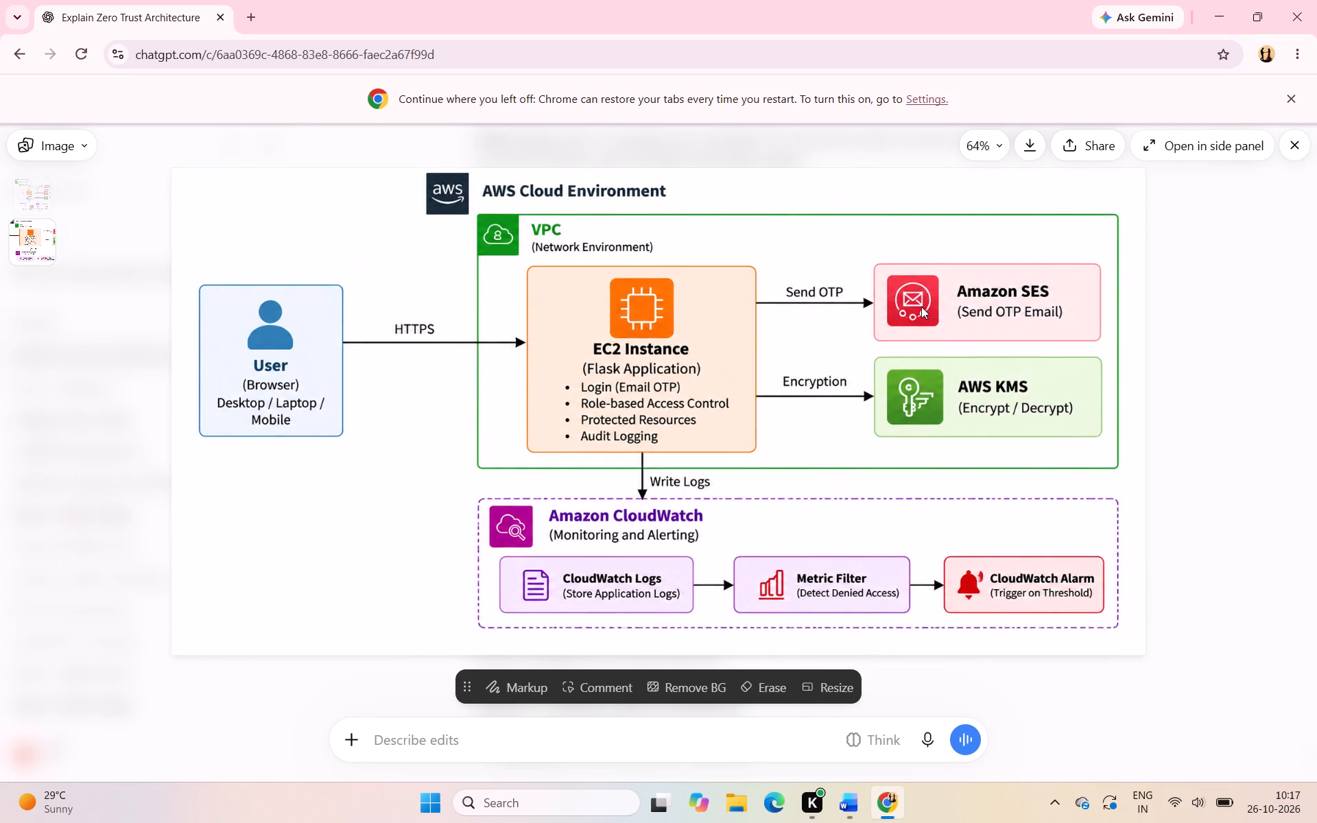
{"action": "key", "text": "ctrl+c"}
Switch back to Word and add an empty line below the Security Monitoring bullet in section 2.1.
{"action": "left_click", "coordinate": [851, 809]}
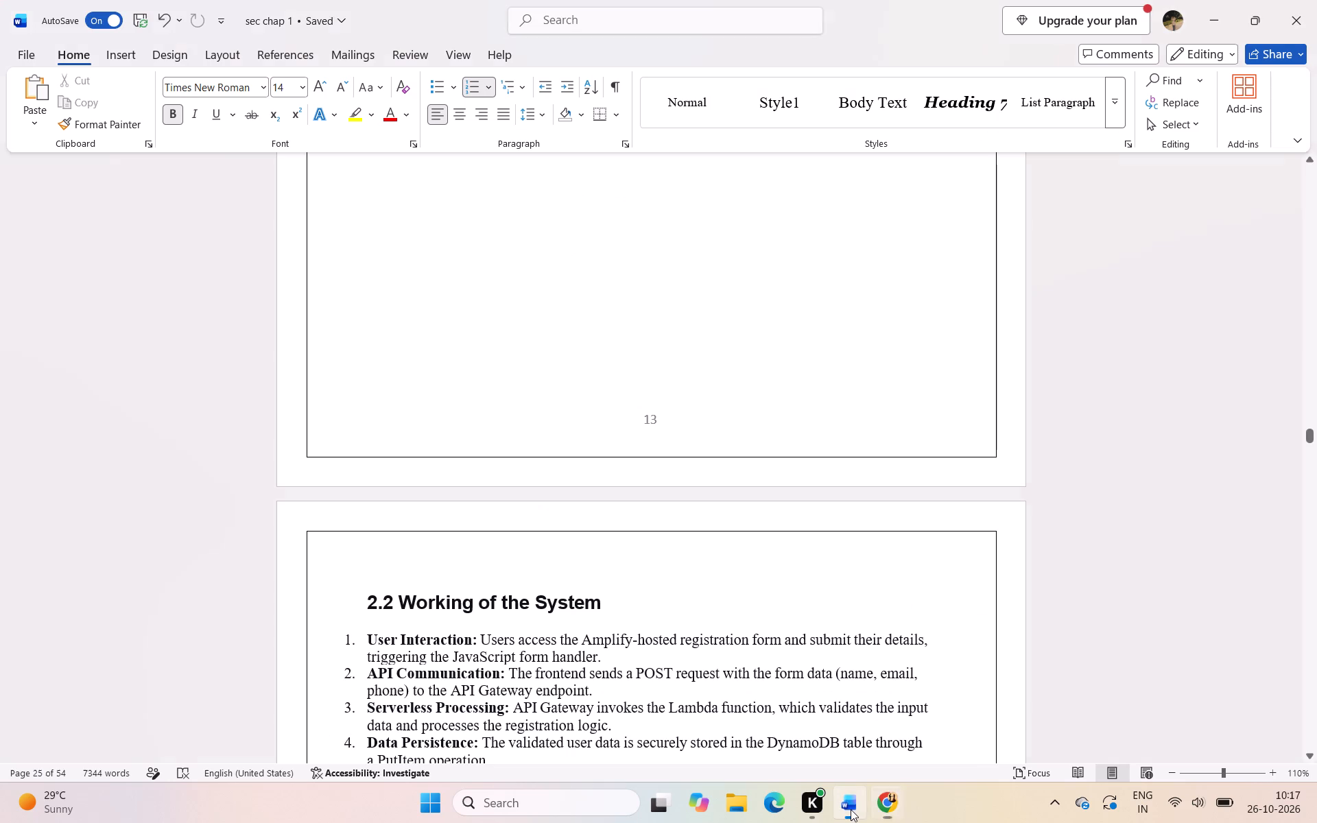
{"action": "scroll", "coordinate": [654, 444], "scroll_direction": "up", "scroll_amount": 3}
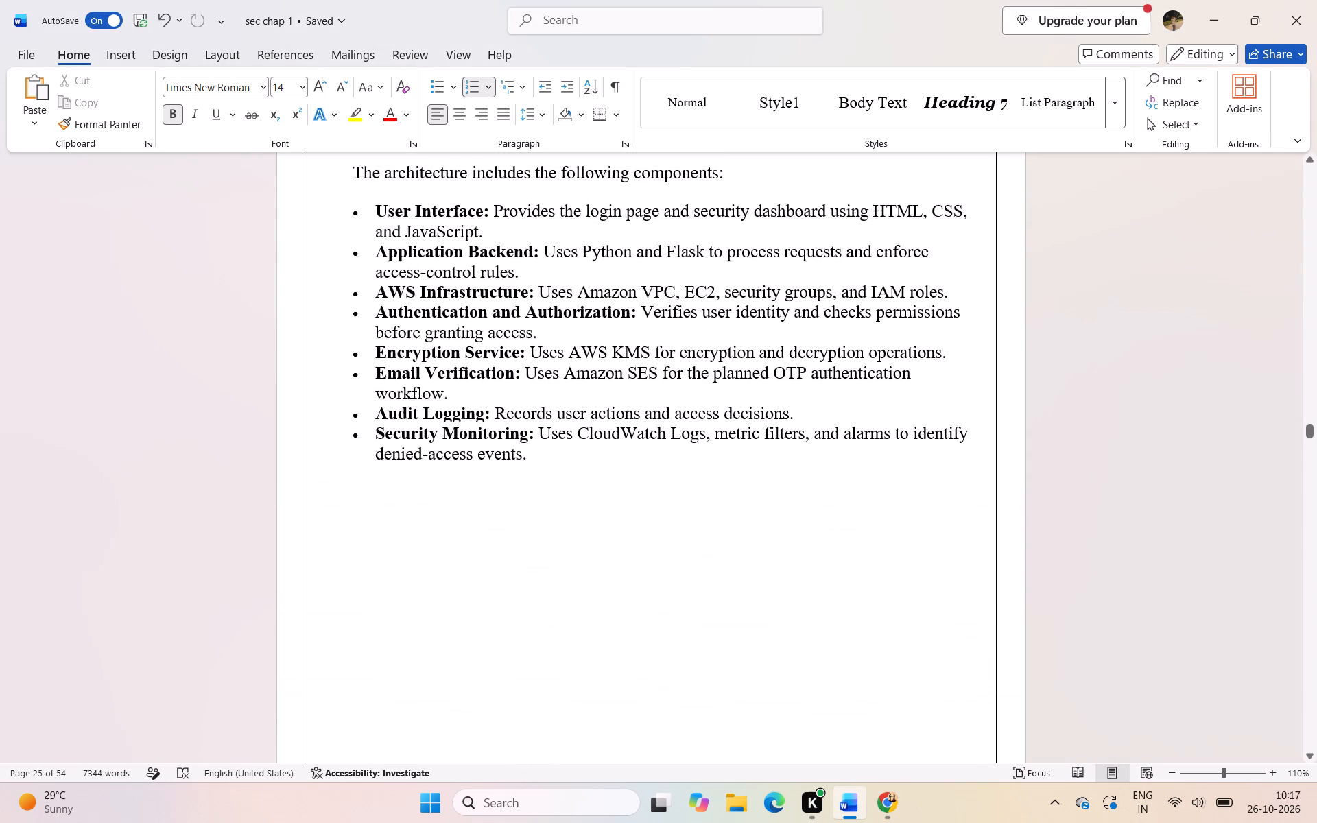
{"action": "left_click", "coordinate": [539, 457]}
{"action": "key", "text": "Return"}
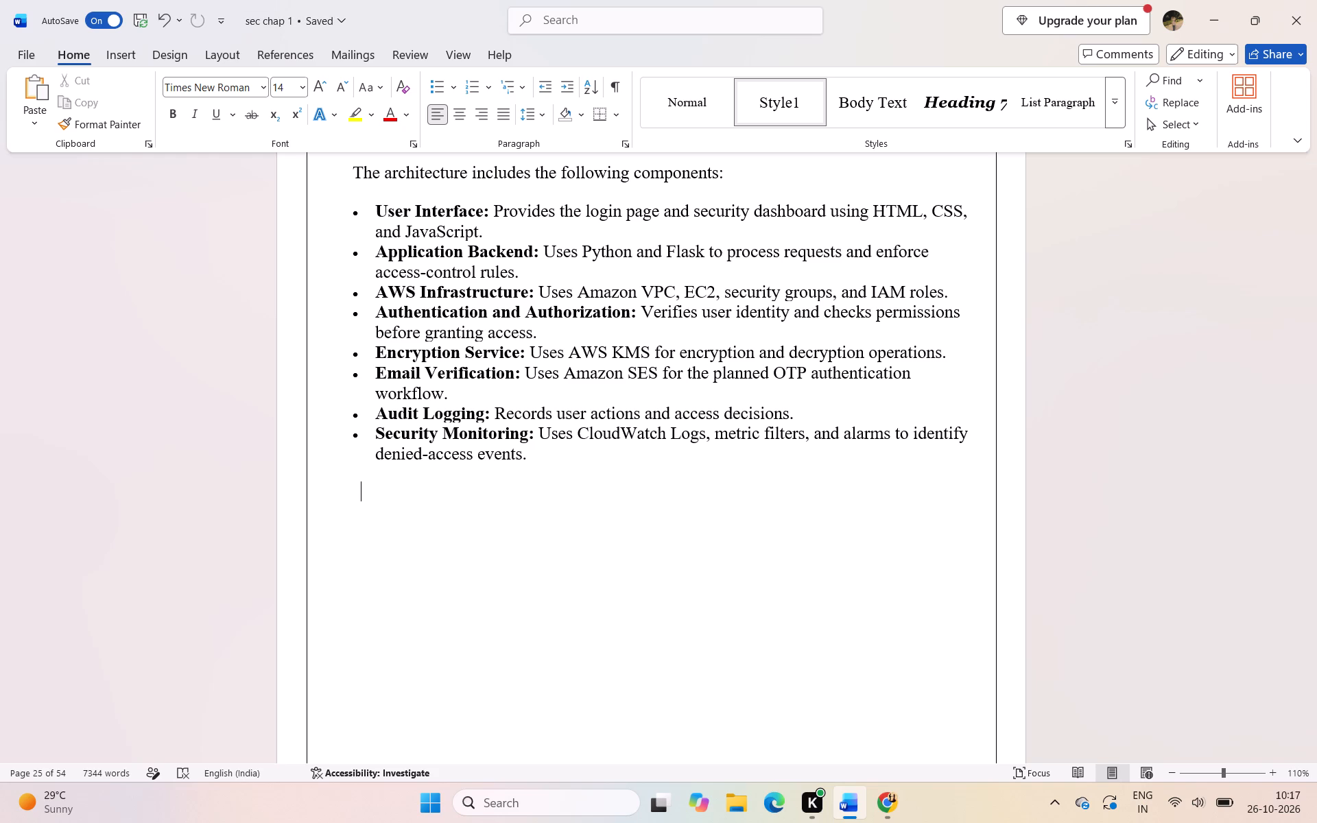
{"action": "key", "text": "Left"}
{"action": "key", "text": "Left"}
{"action": "key", "text": "Left"}
{"action": "key", "text": "Right"}
{"action": "key", "text": "Right"}
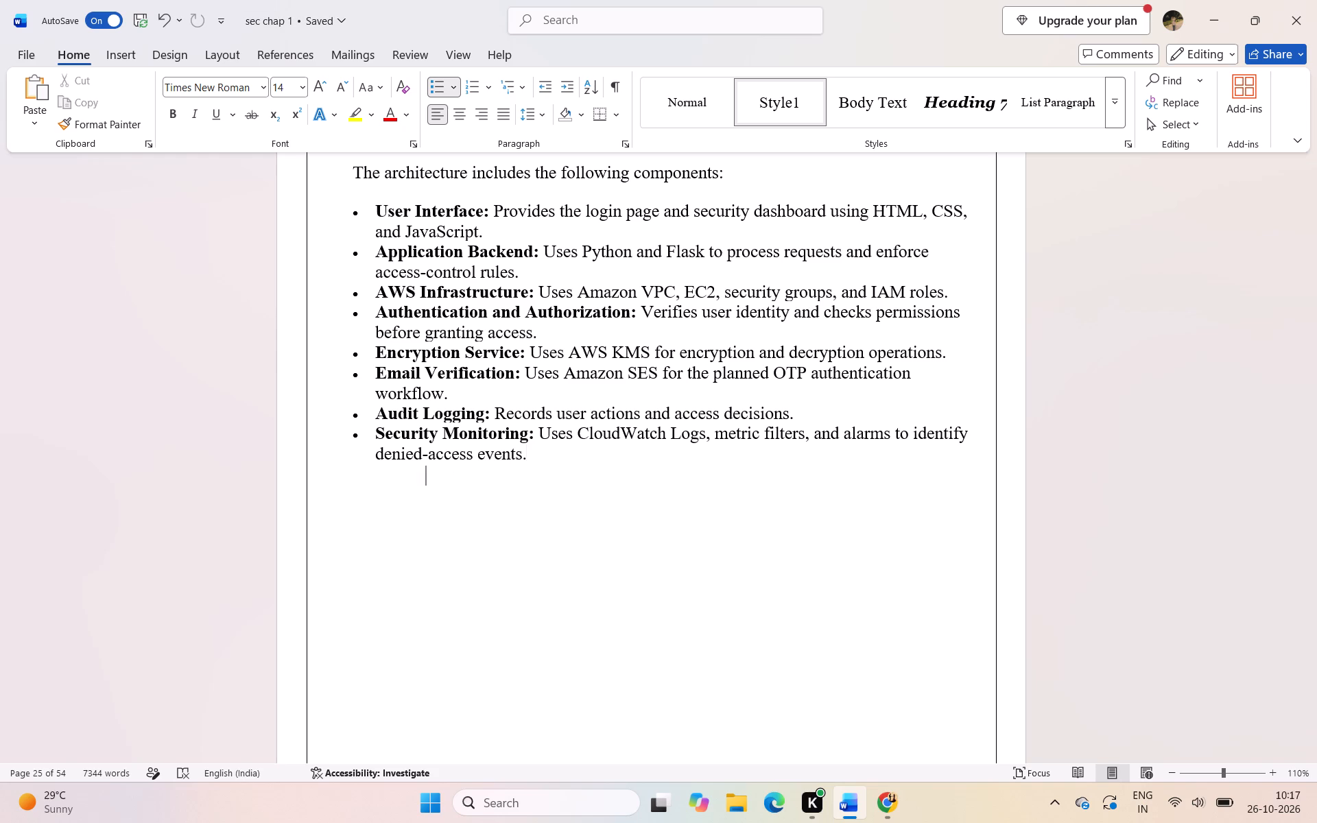
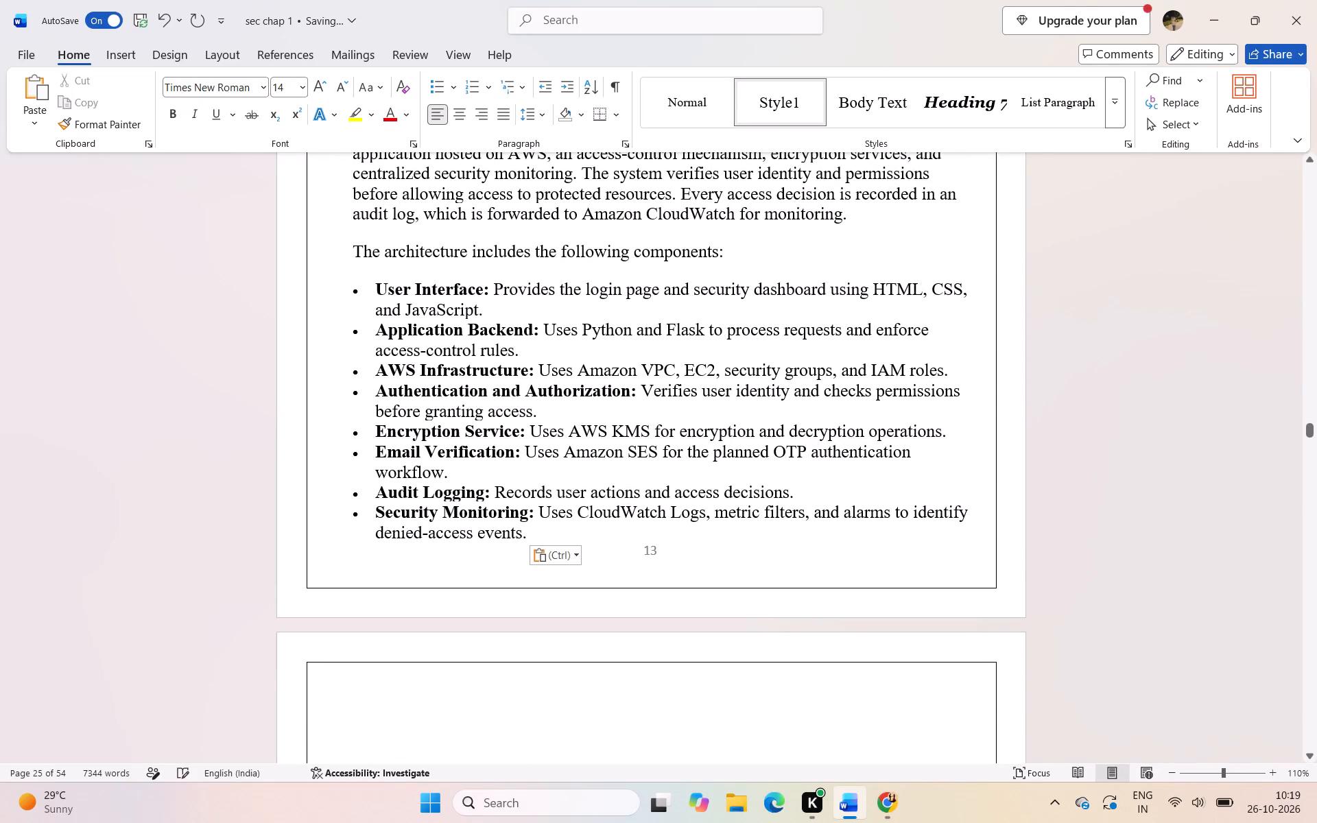
Undo the last edit below the Security Monitoring bullet in section 2.1.
{"action": "key", "text": "ctrl+z"}
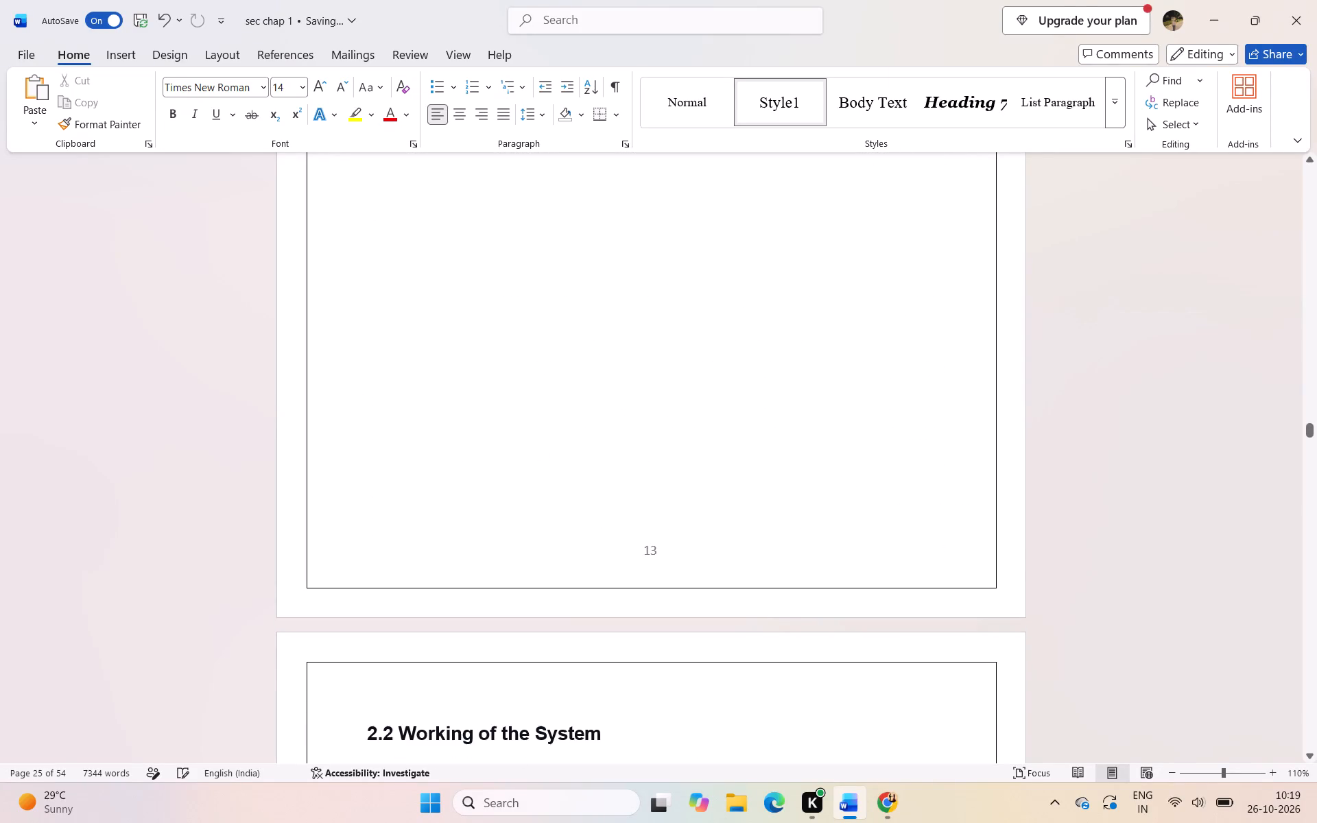
Switch to ChatGPT in Chrome, download the AWS Cloud Environment diagram as a PNG, open it in Photos and copy the image.
{"action": "left_click", "coordinate": [893, 804]}
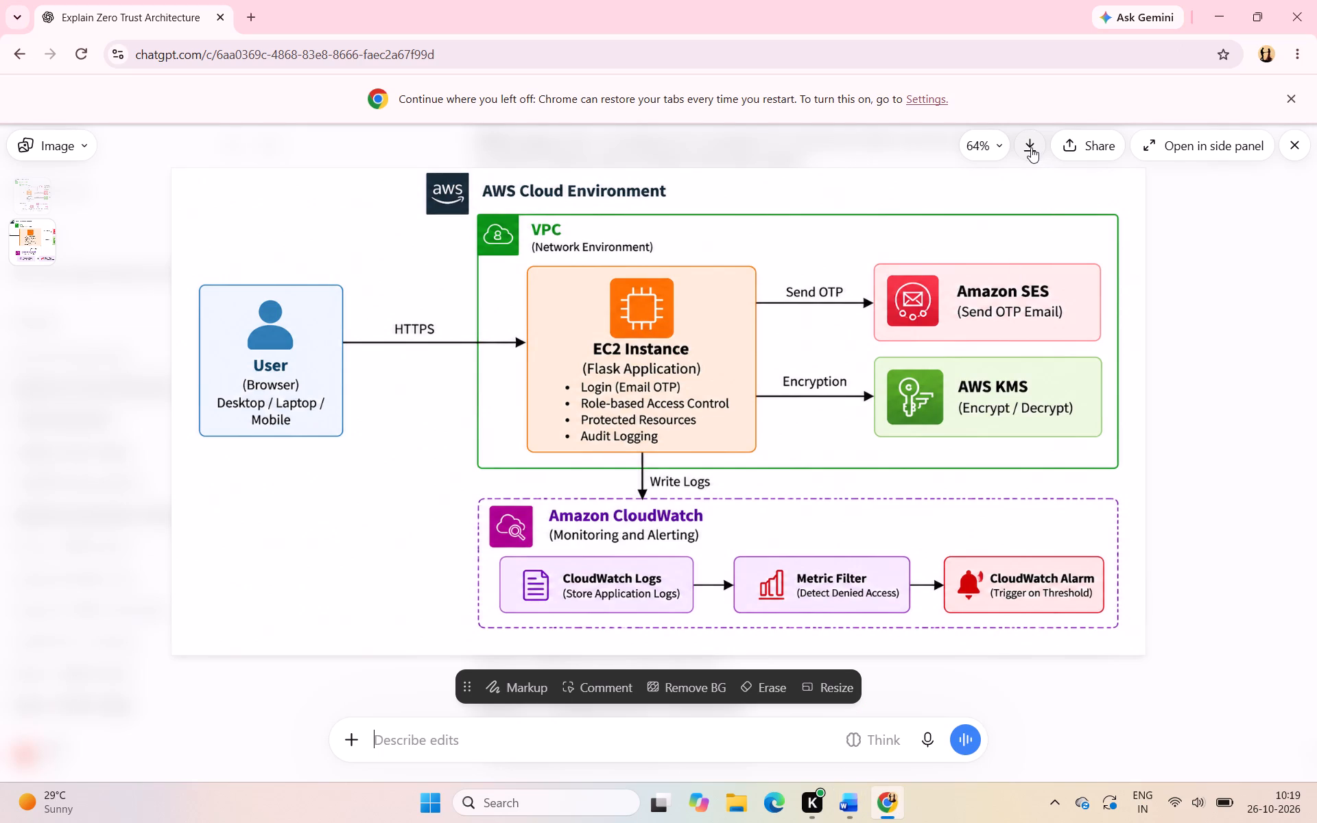
{"action": "left_click", "coordinate": [1031, 147]}
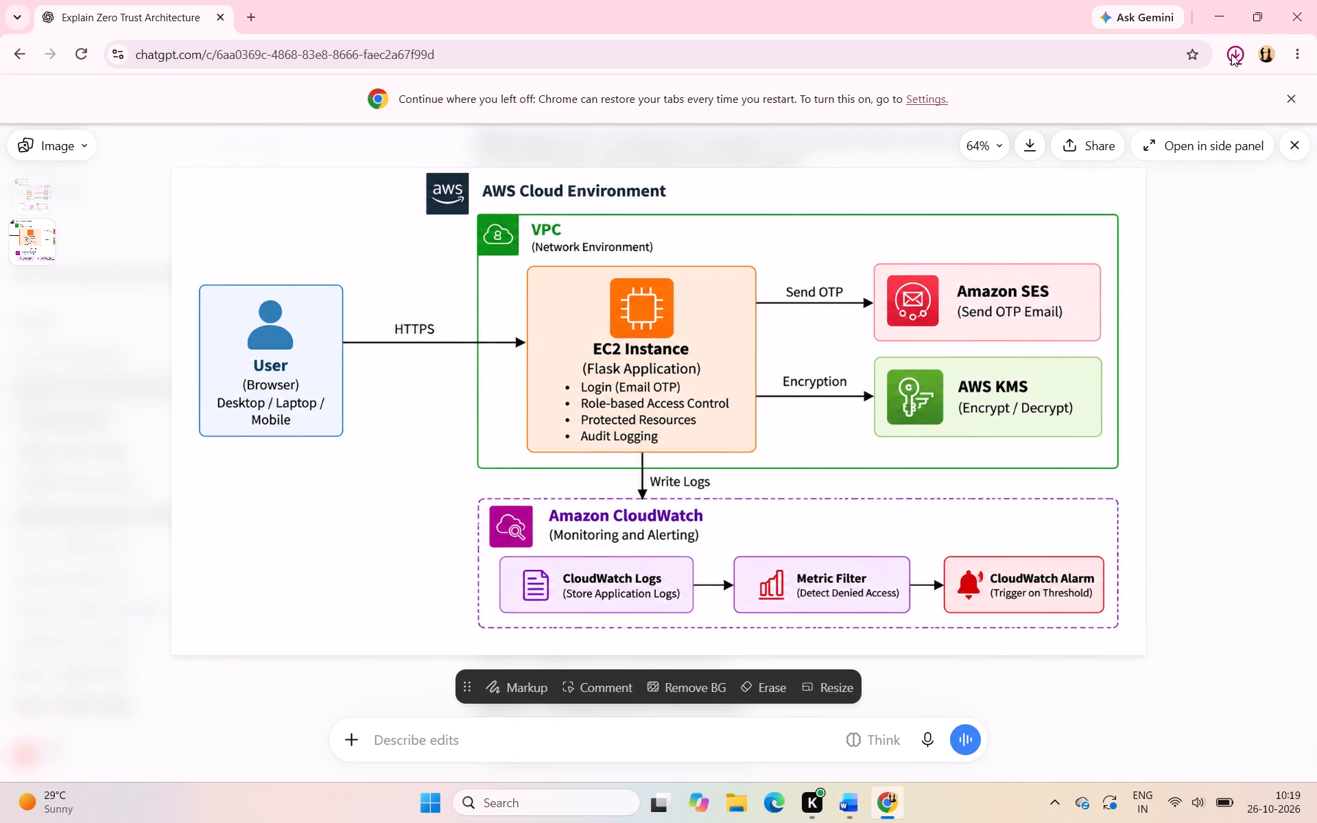
{"action": "left_click", "coordinate": [1233, 53]}
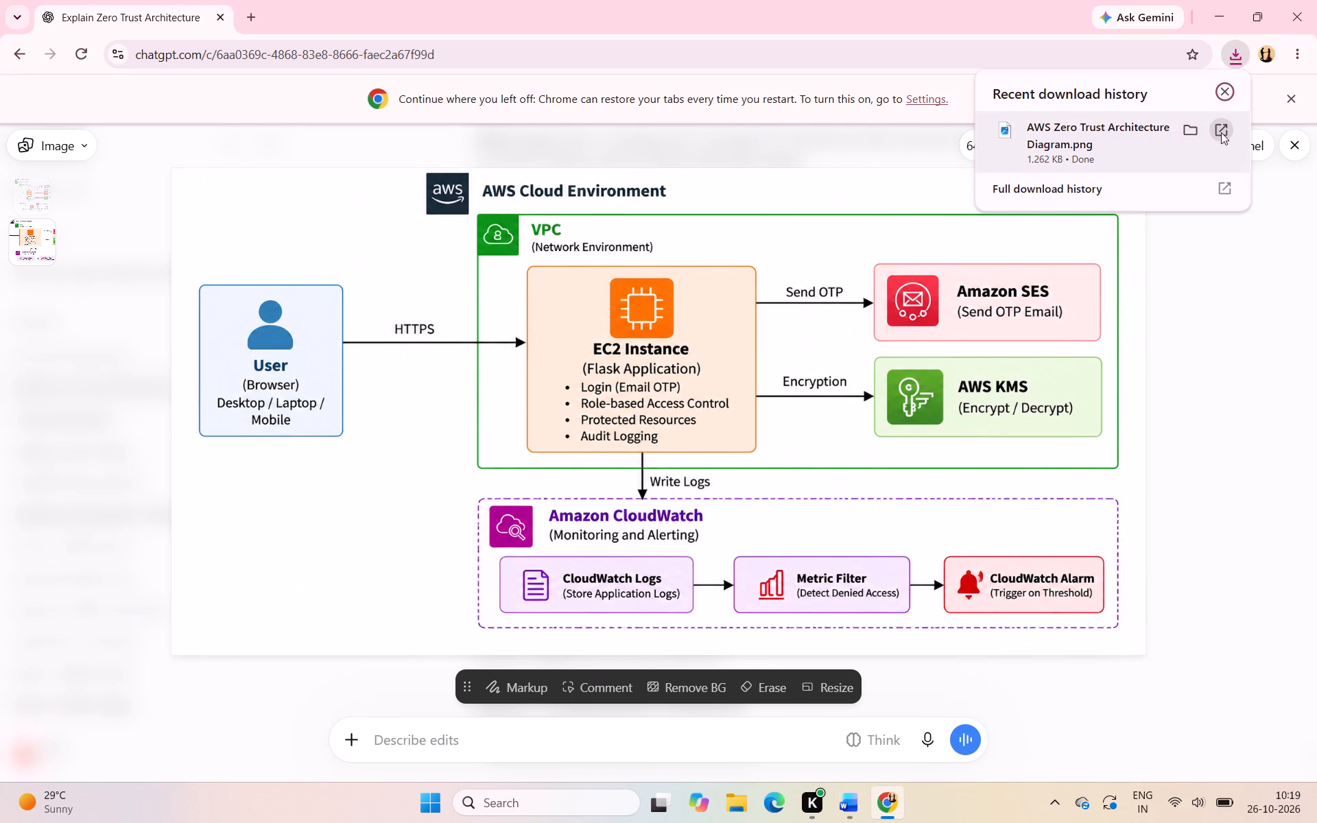
{"action": "left_click", "coordinate": [1226, 131]}
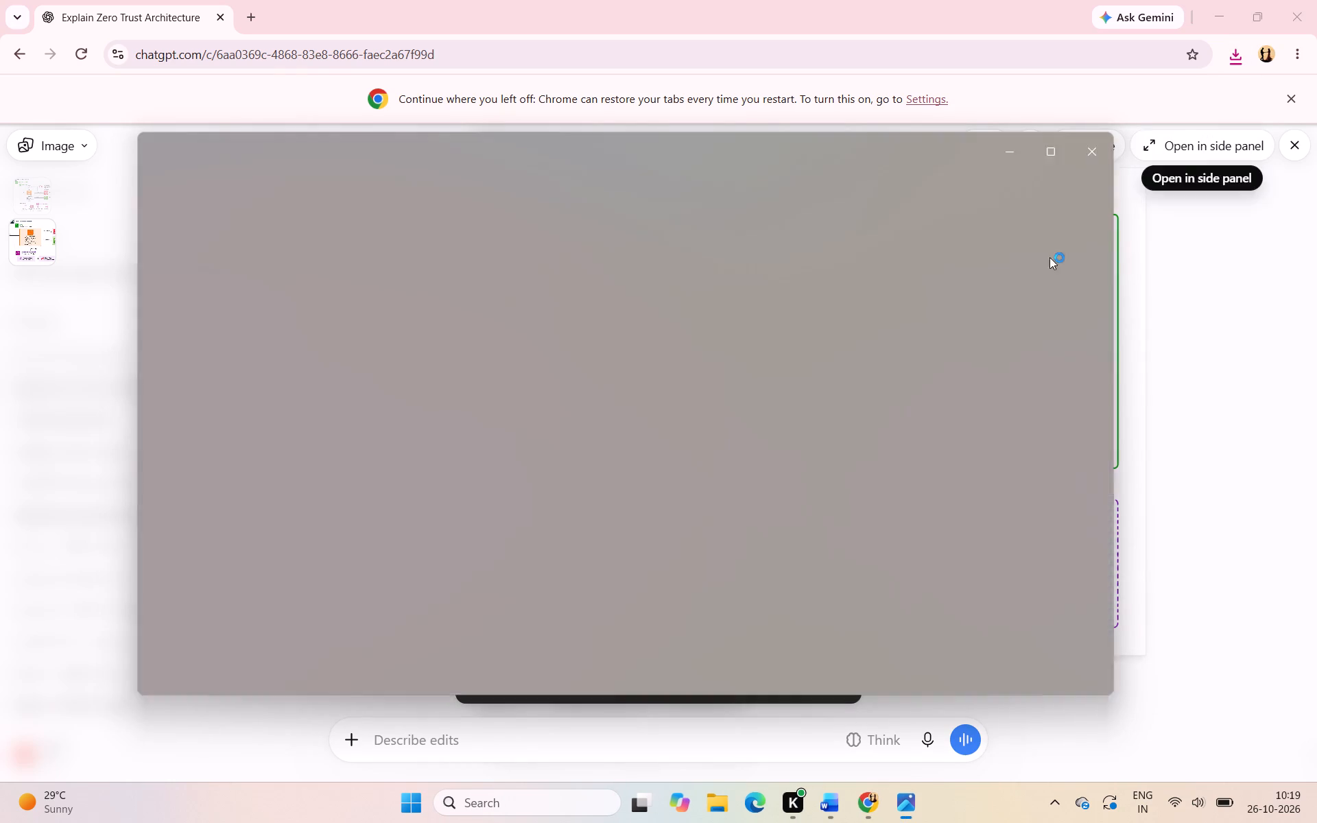
{"action": "key", "text": "ctrl+c"}
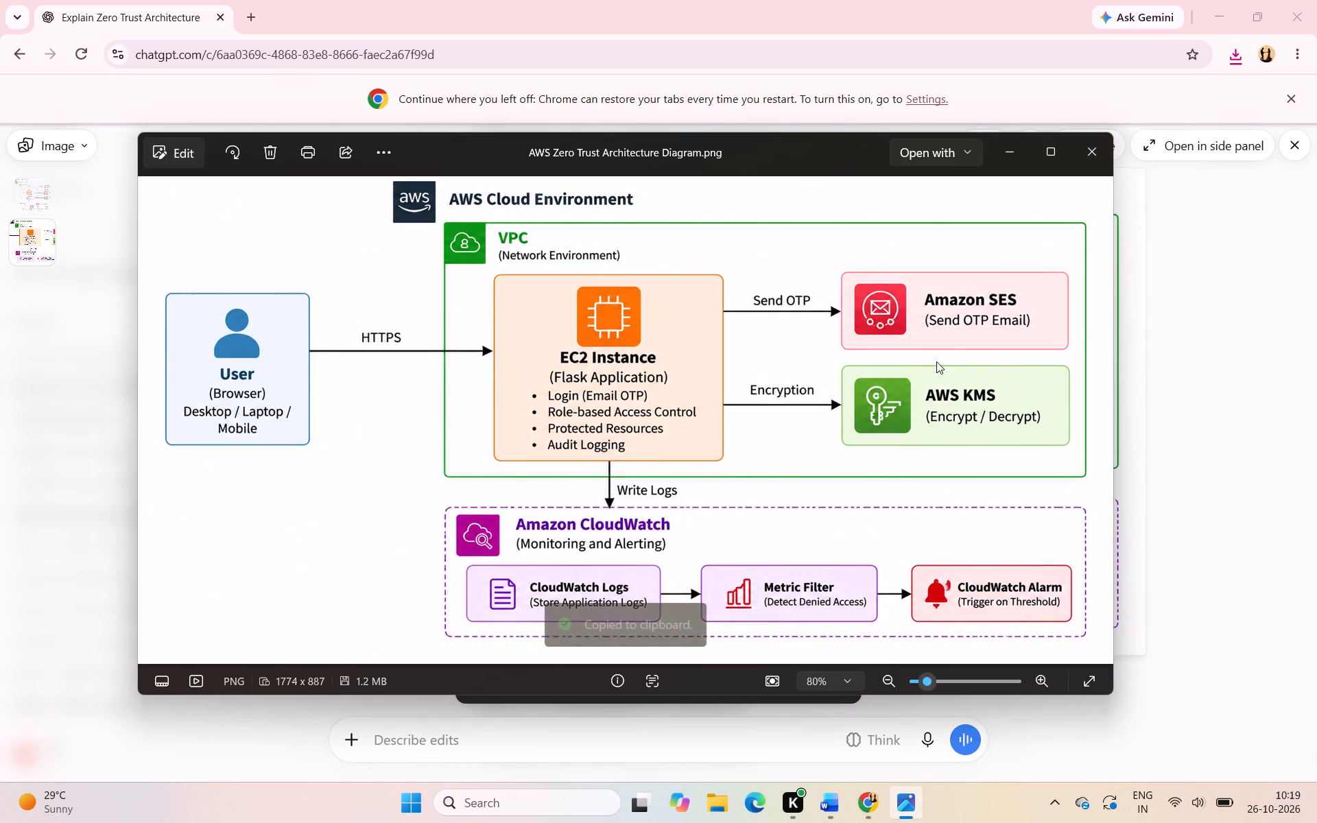
{"action": "left_click", "coordinate": [1017, 159]}
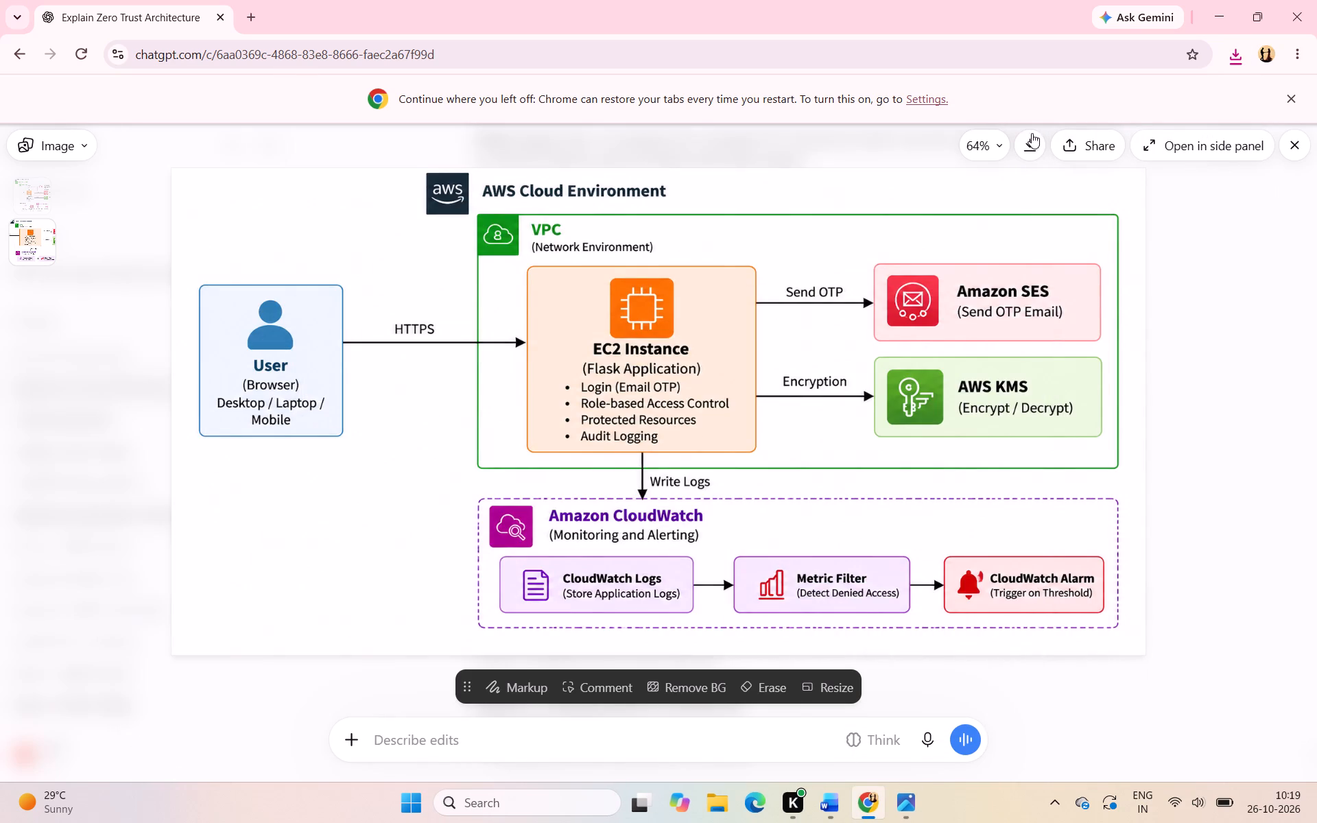
Return to Word and paste the architecture diagram in Normal style on the line below the Security Monitoring bullet.
{"action": "left_click", "coordinate": [1229, 13]}
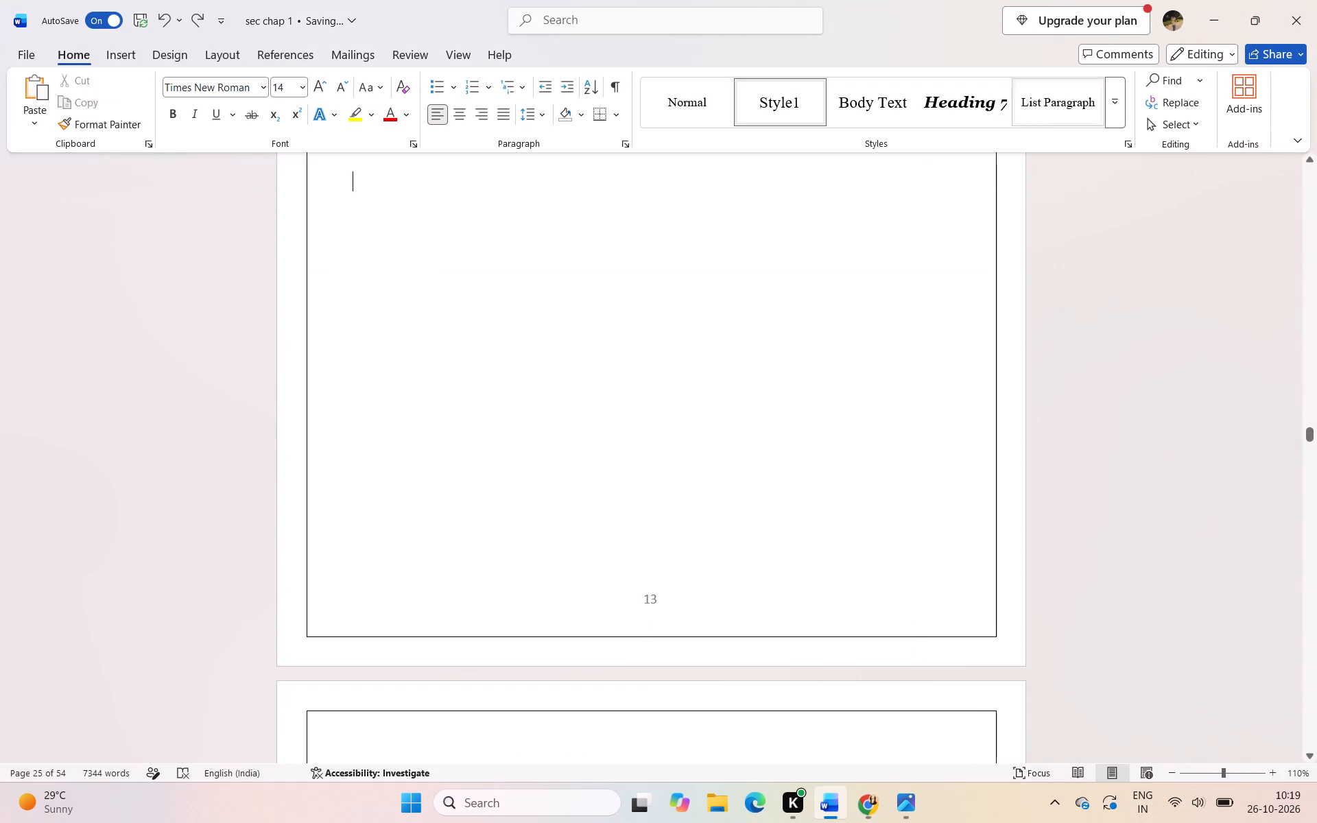
{"action": "scroll", "coordinate": [763, 444], "scroll_direction": "up", "scroll_amount": 1}
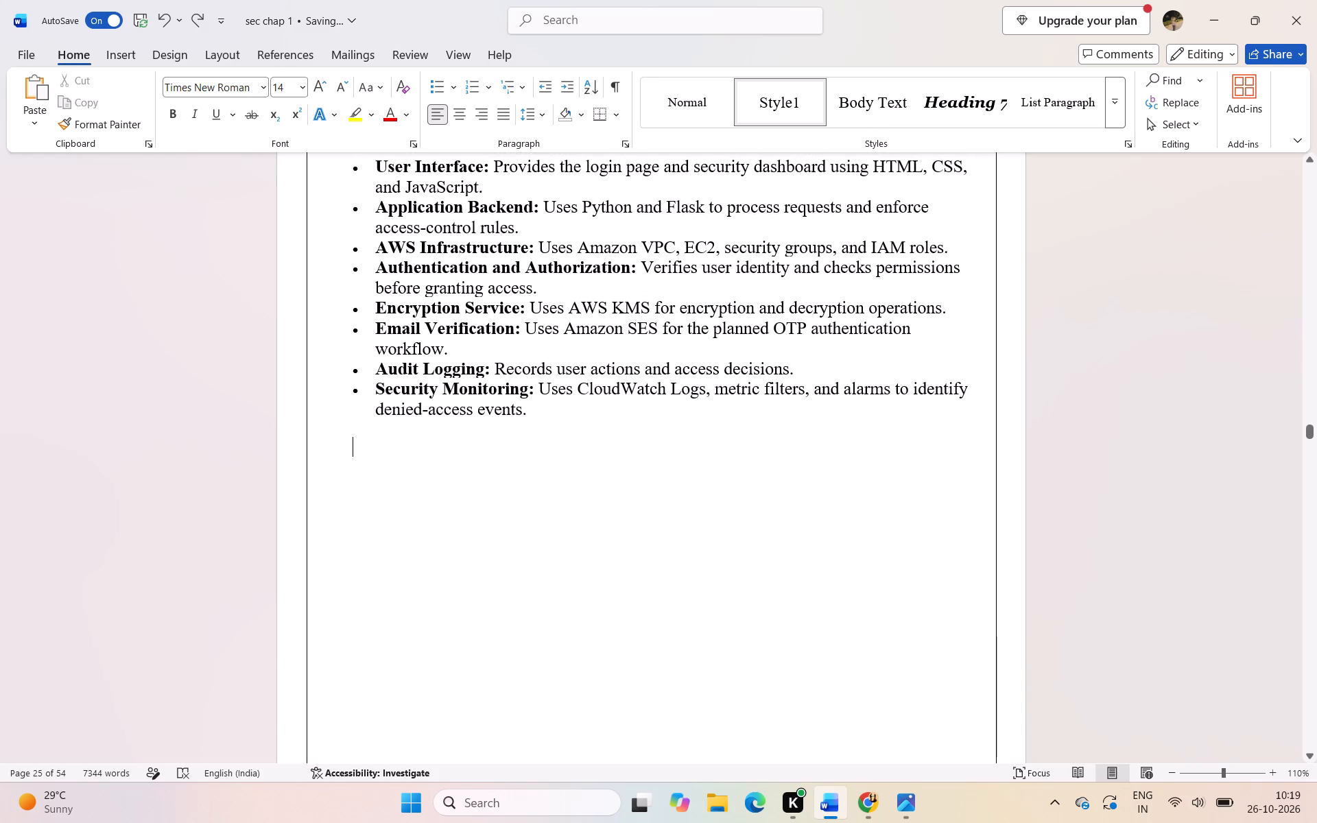
{"action": "left_click", "coordinate": [335, 440]}
{"action": "left_click", "coordinate": [707, 93]}
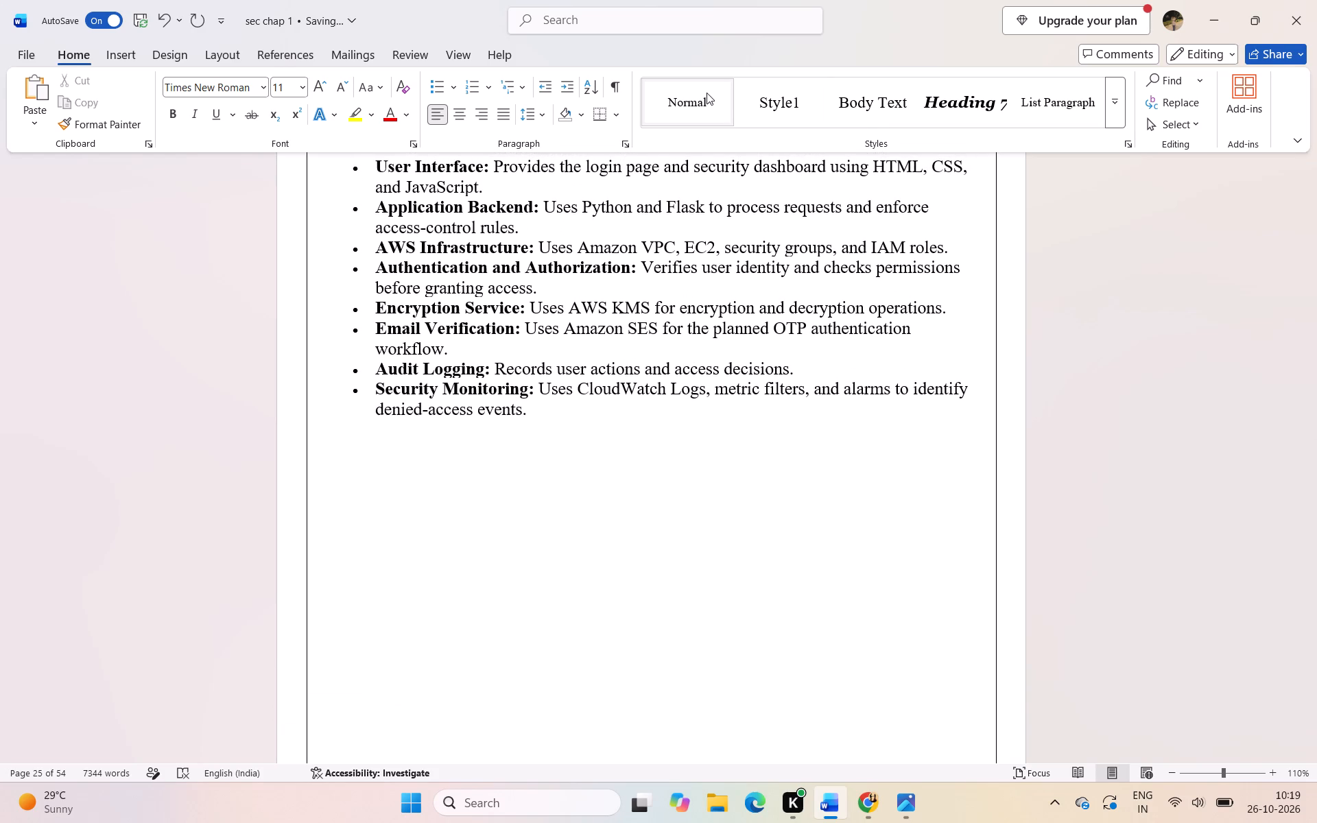
{"action": "key", "text": "ctrl+v"}
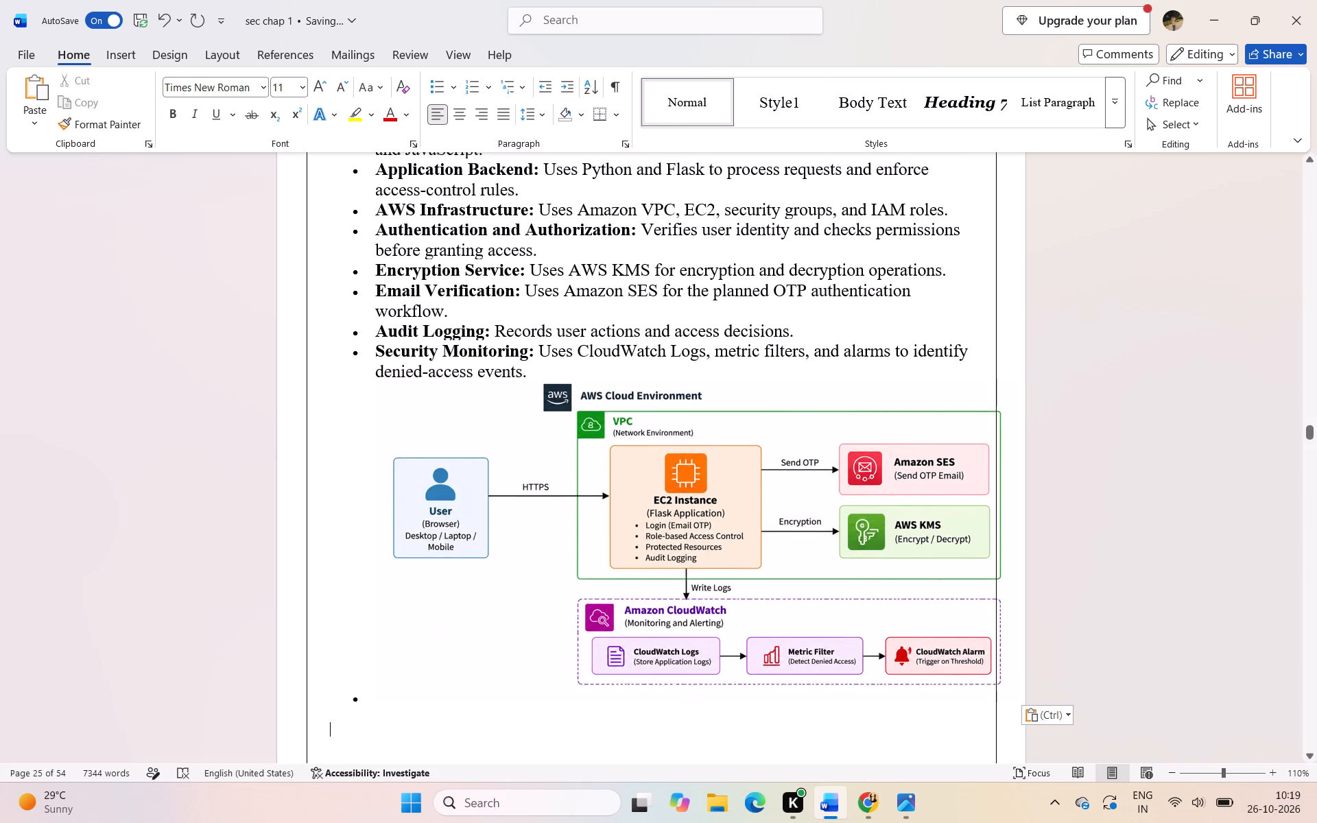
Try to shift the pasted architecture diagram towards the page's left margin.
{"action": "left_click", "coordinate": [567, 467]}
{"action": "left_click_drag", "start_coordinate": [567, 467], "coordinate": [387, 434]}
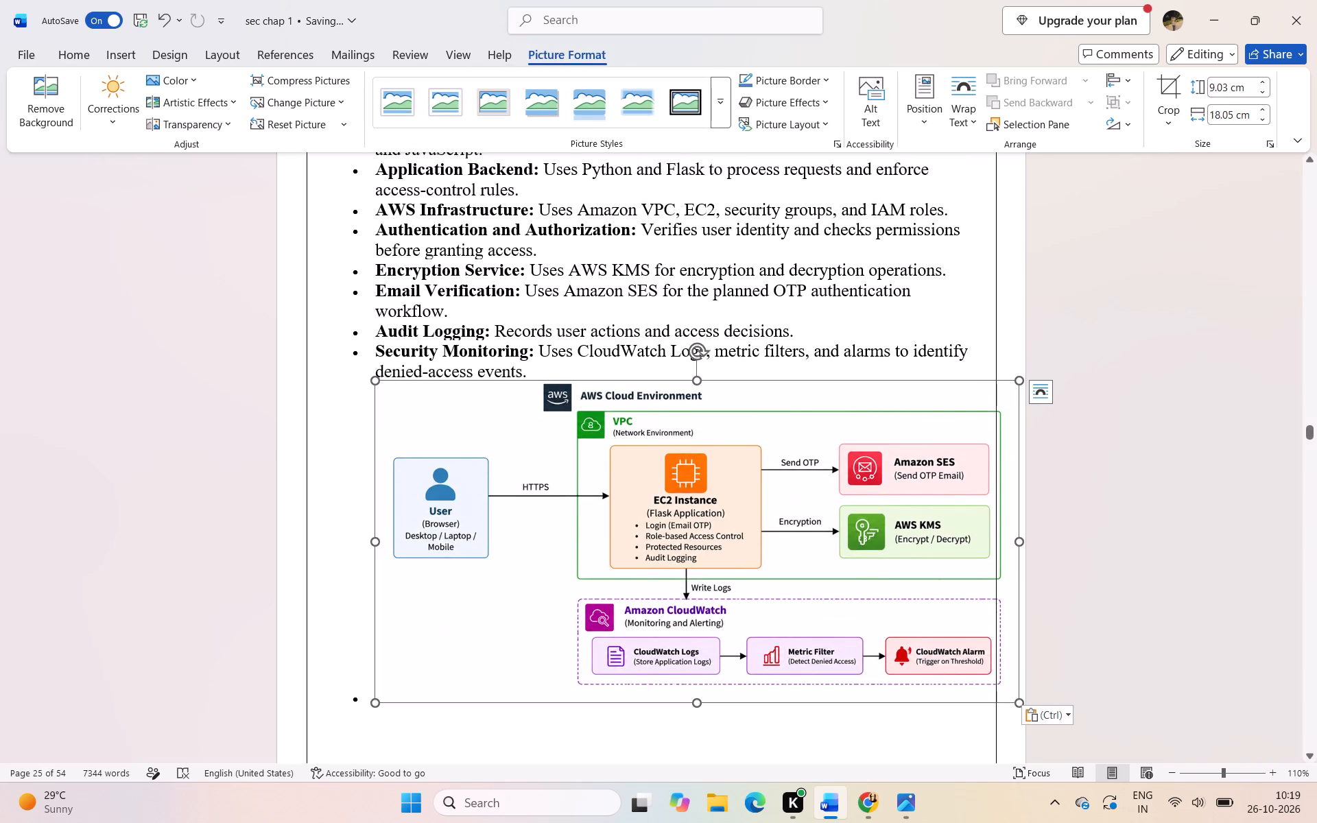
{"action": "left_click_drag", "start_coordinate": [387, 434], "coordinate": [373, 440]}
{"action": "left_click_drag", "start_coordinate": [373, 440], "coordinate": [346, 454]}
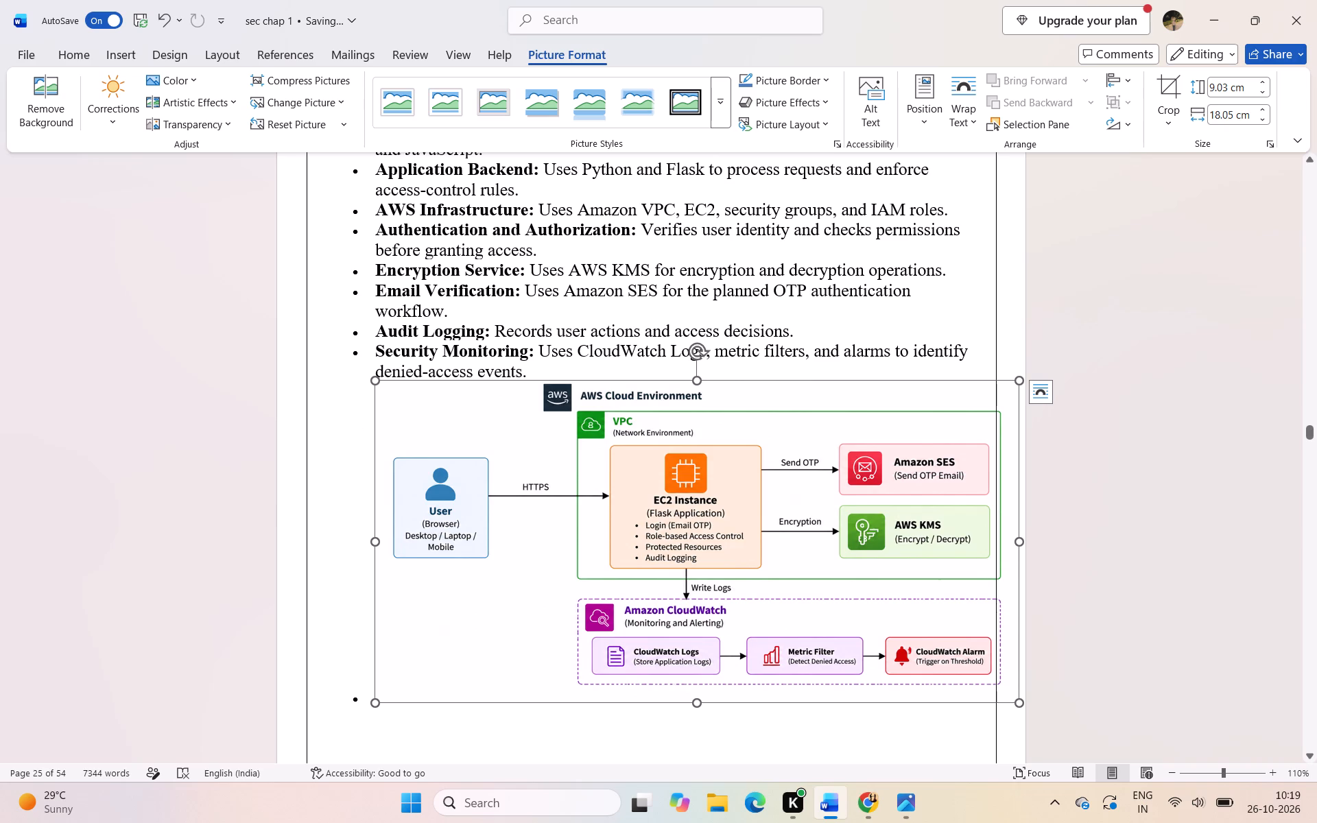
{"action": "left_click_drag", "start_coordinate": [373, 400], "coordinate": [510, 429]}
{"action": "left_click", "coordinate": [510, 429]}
Try several framed and shadowed picture styles on the architecture diagram and settle on the soft-edged rectangle style.
{"action": "left_click", "coordinate": [409, 108]}
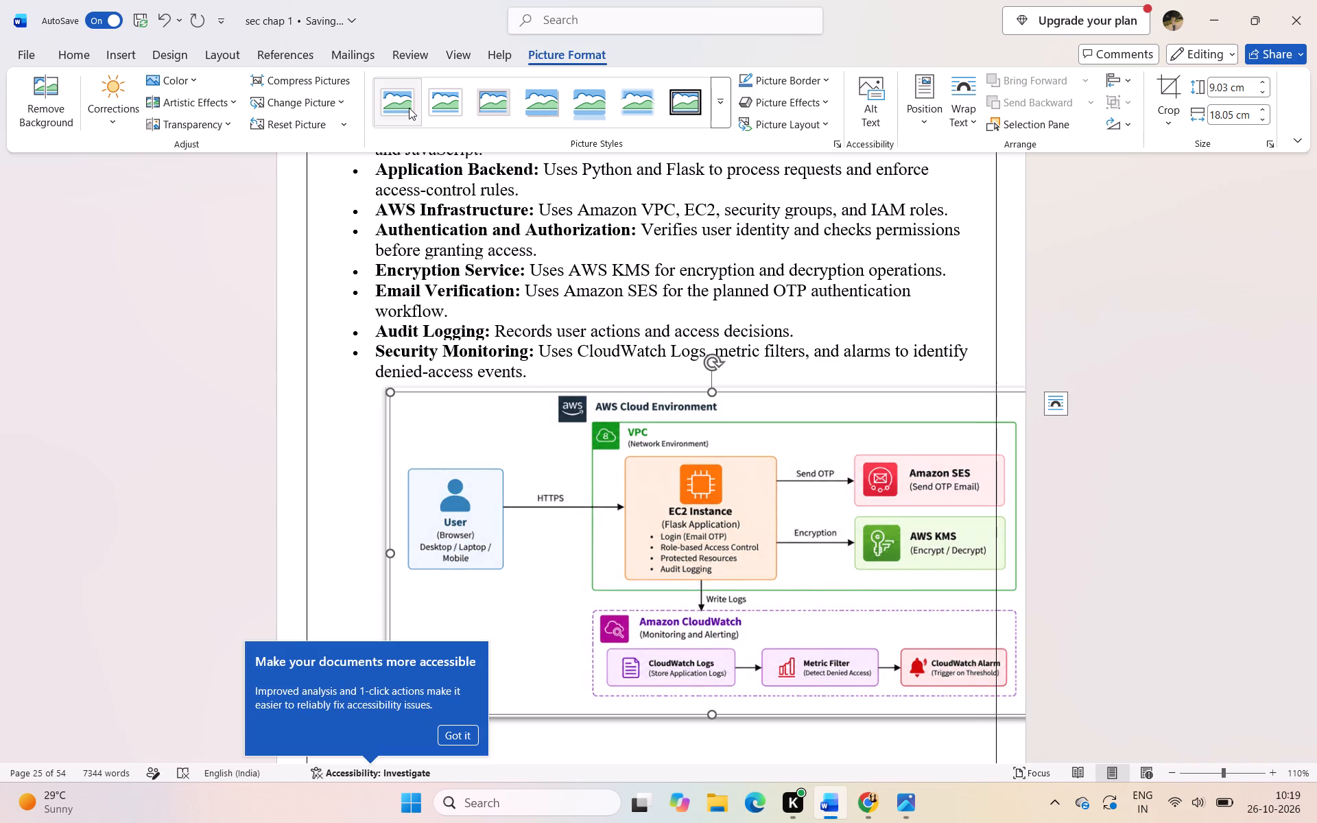
{"action": "left_click", "coordinate": [444, 106]}
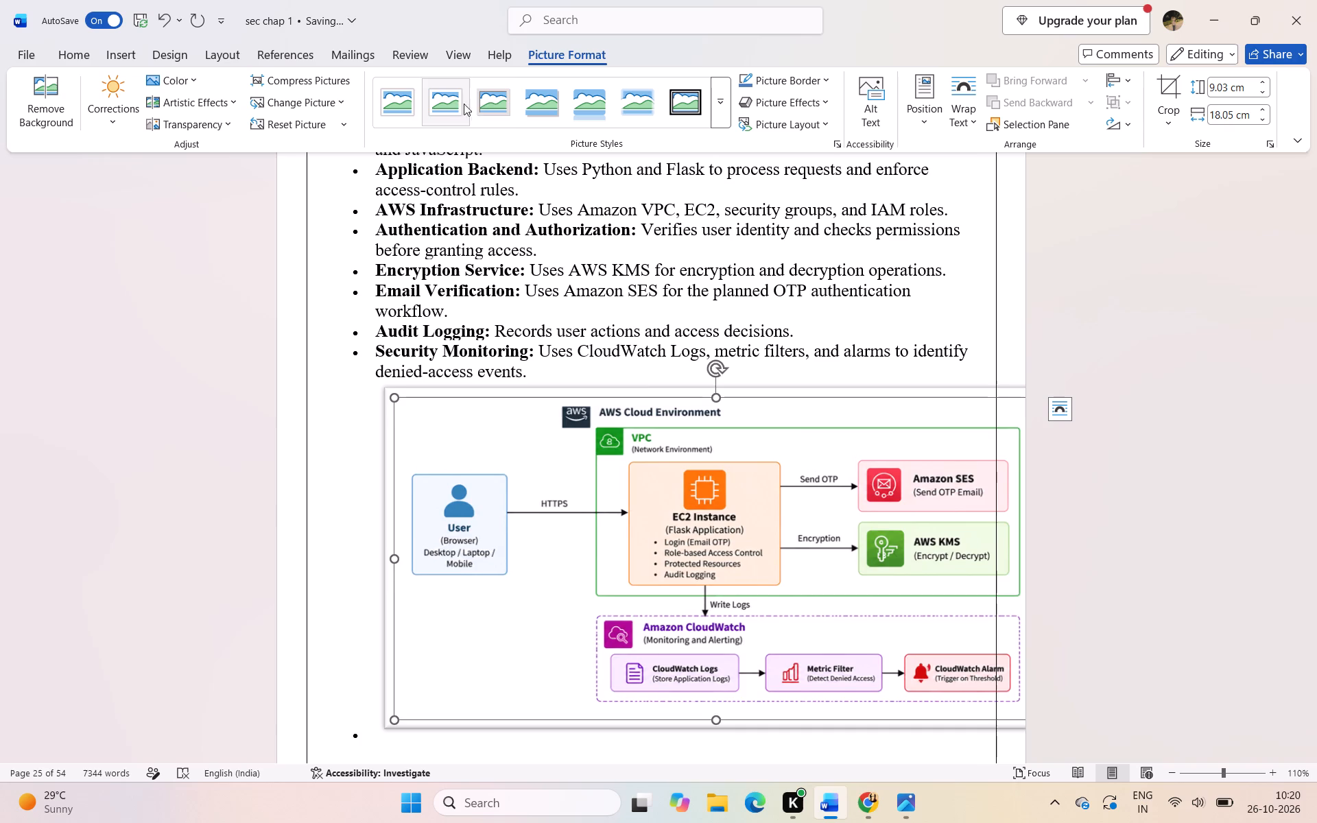
{"action": "left_click", "coordinate": [486, 103]}
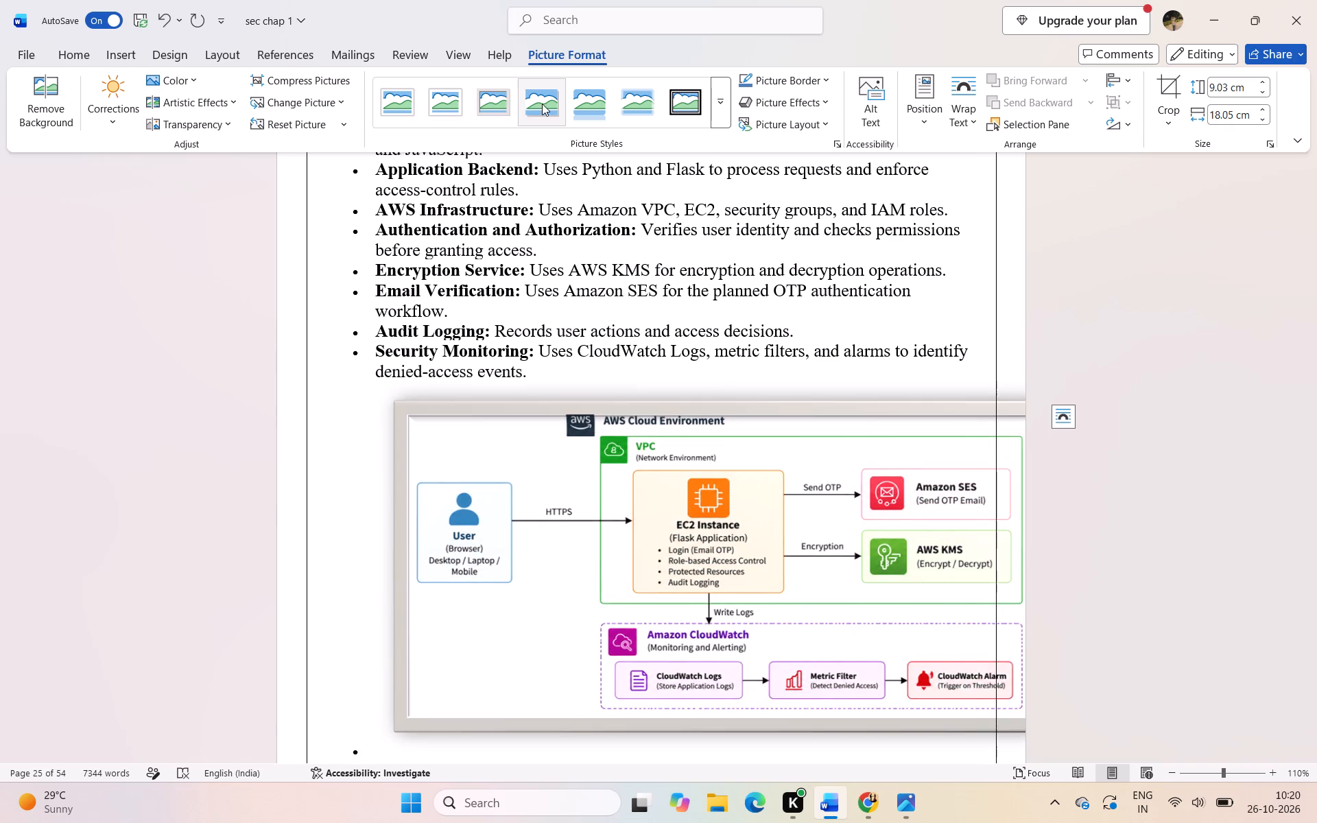
{"action": "left_click", "coordinate": [543, 103]}
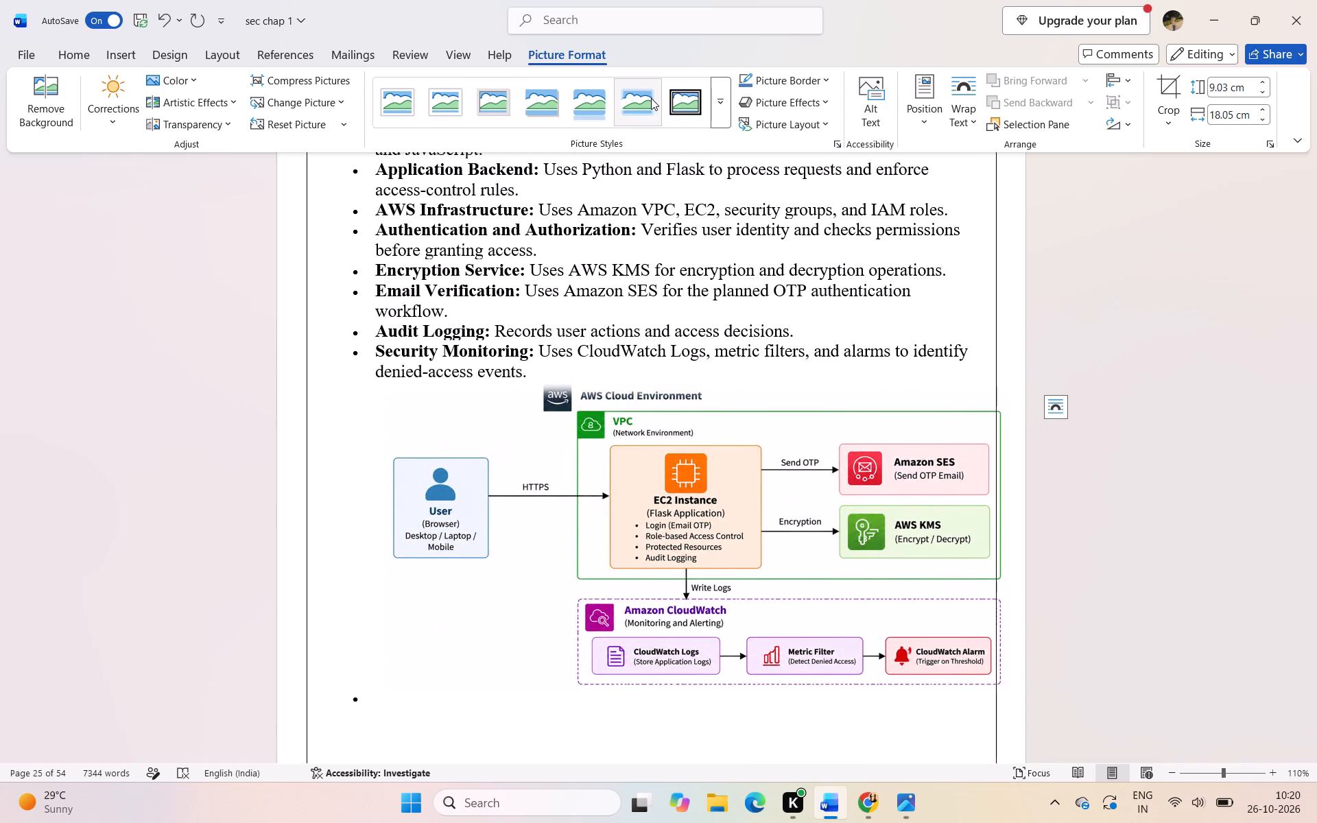
{"action": "left_click", "coordinate": [645, 98]}
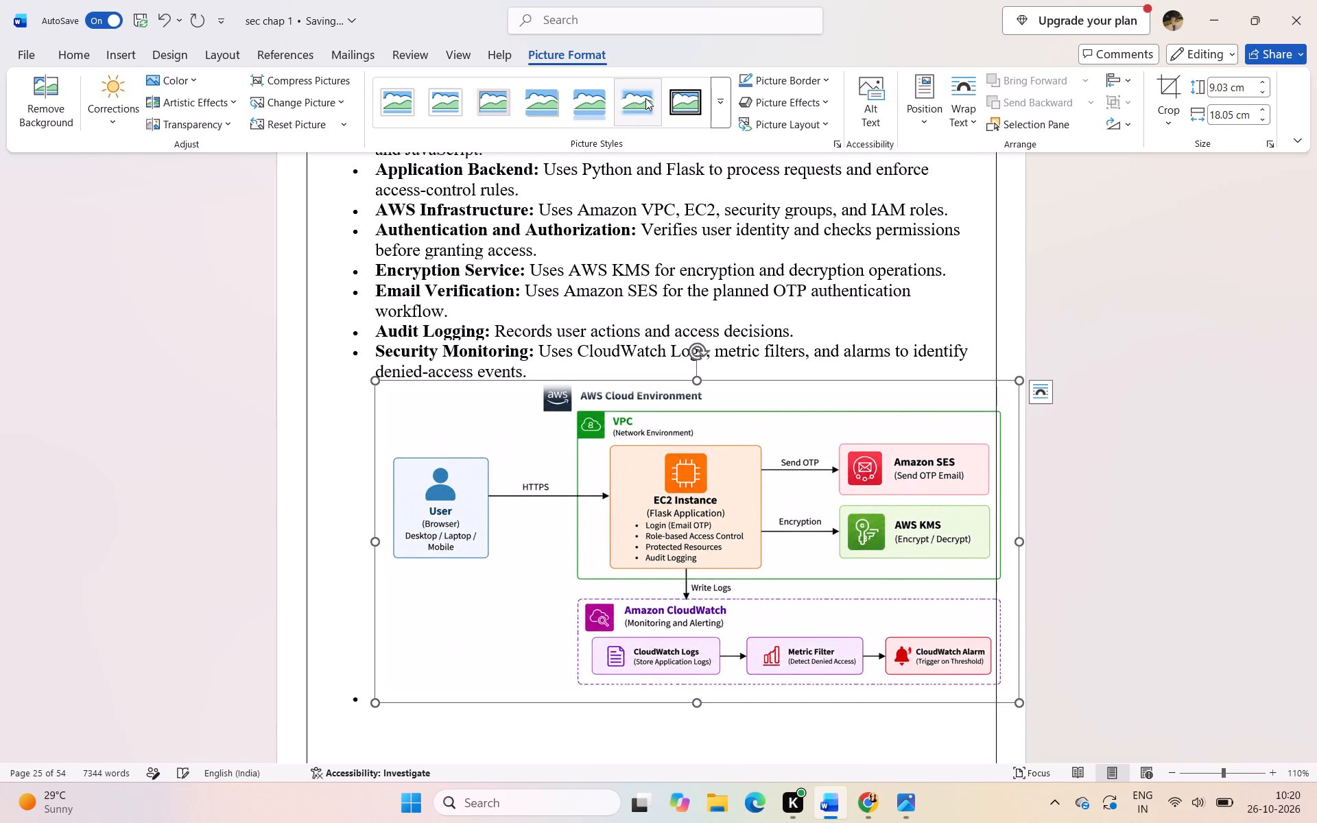
{"action": "left_click", "coordinate": [1120, 424]}
Shrink the architecture diagram proportionally so that it fits inside the page border.
{"action": "left_click", "coordinate": [908, 556]}
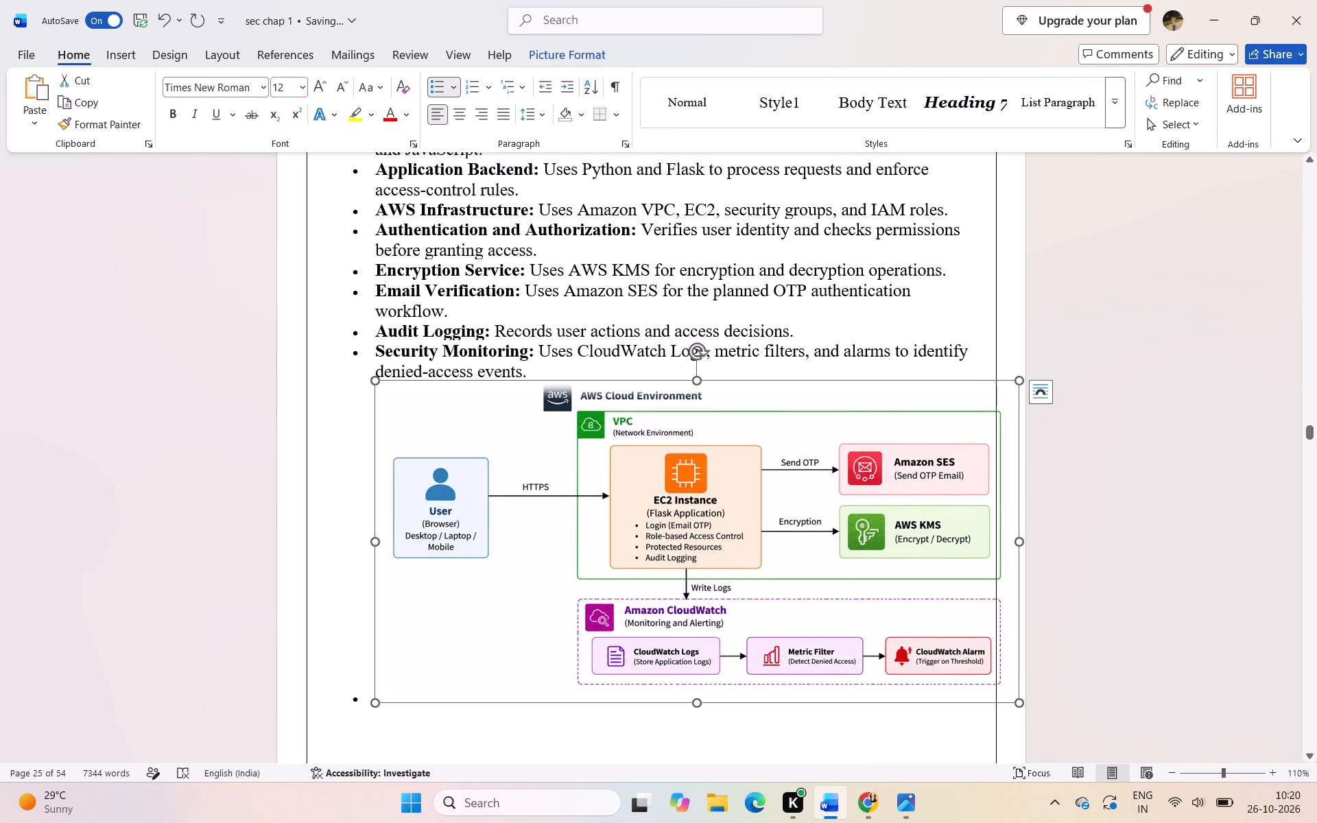
{"action": "left_click_drag", "start_coordinate": [1021, 702], "coordinate": [989, 704]}
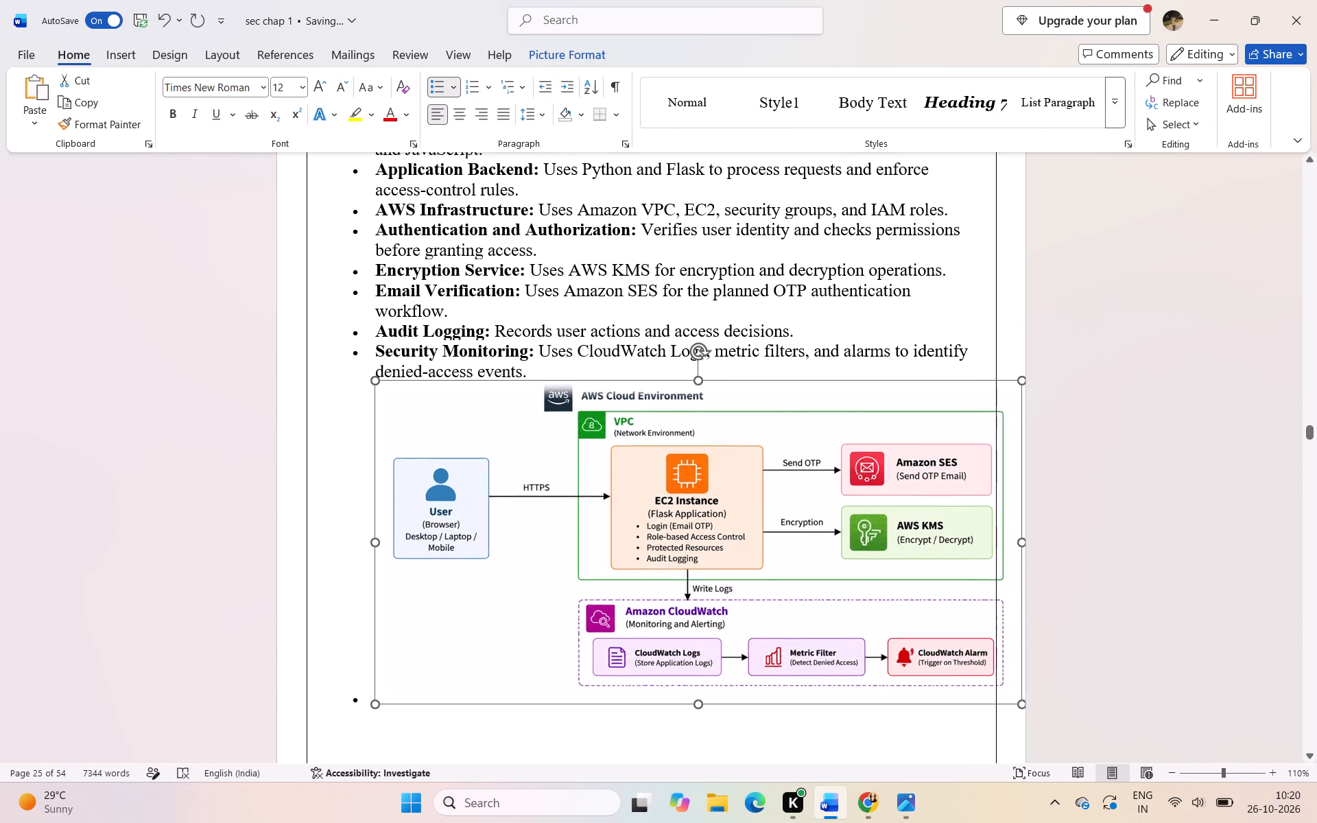
{"action": "left_click_drag", "start_coordinate": [989, 704], "coordinate": [781, 663]}
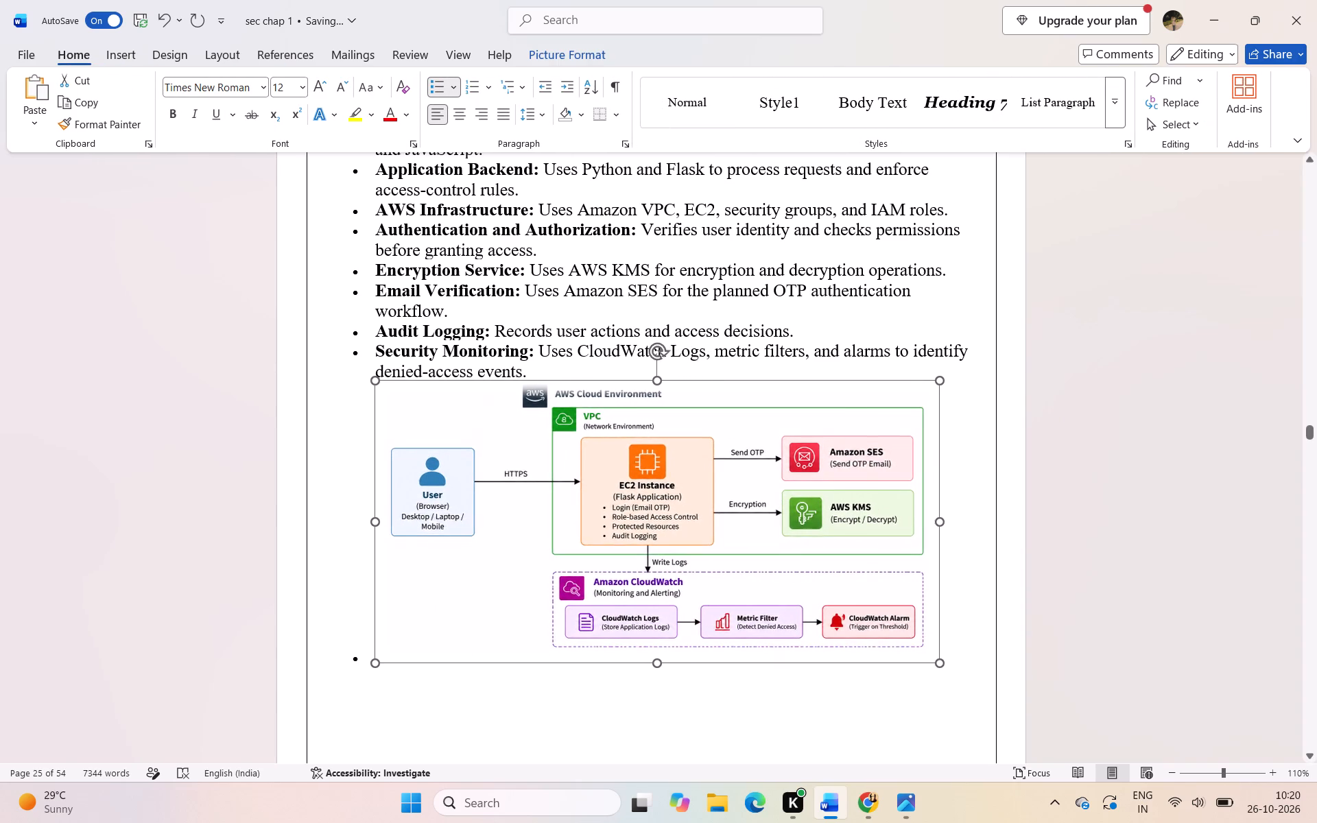
{"action": "left_click_drag", "start_coordinate": [781, 663], "coordinate": [781, 662]}
{"action": "left_click_drag", "start_coordinate": [699, 647], "coordinate": [691, 675]}
{"action": "left_click_drag", "start_coordinate": [691, 660], "coordinate": [682, 679]}
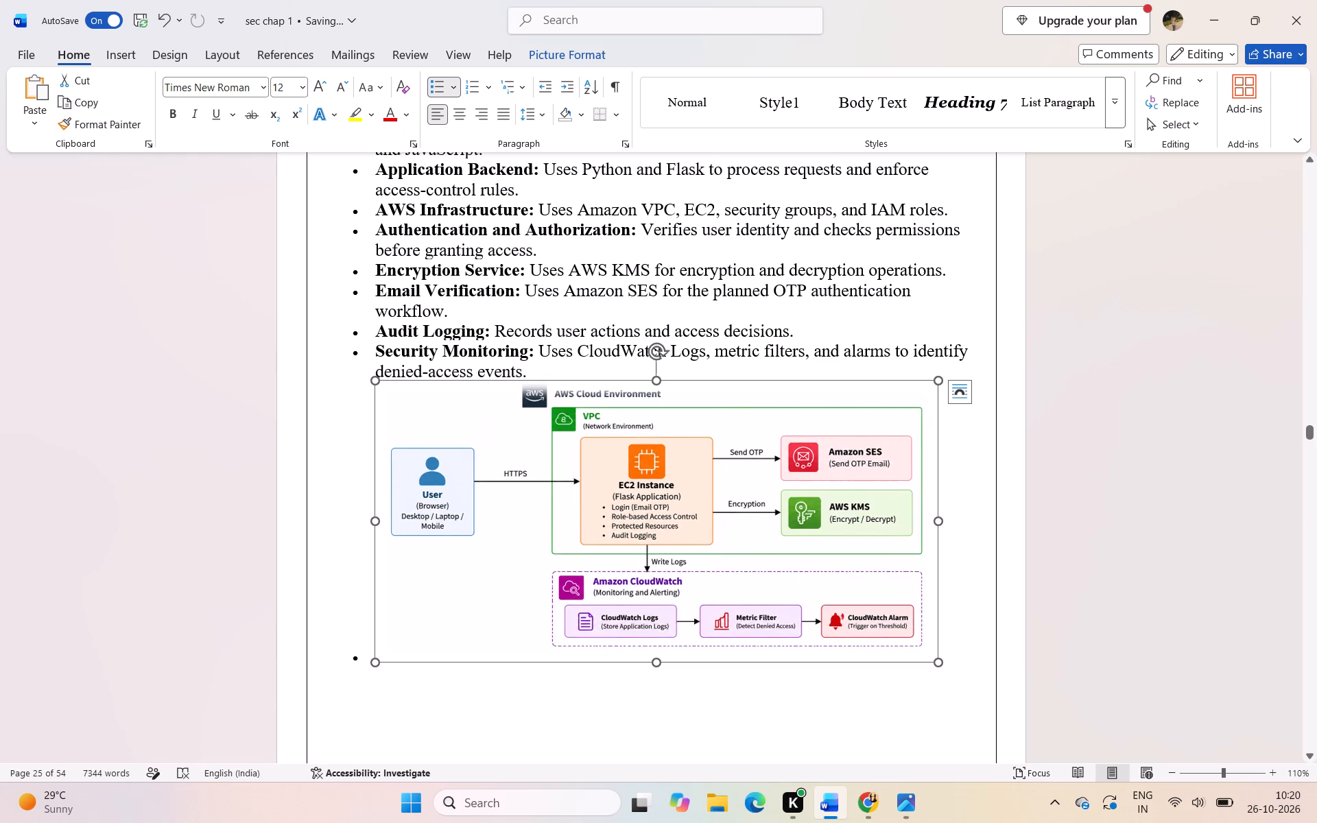
Add an unbulleted blank line between the Security Monitoring bullet and the architecture diagram.
{"action": "left_click", "coordinate": [537, 370]}
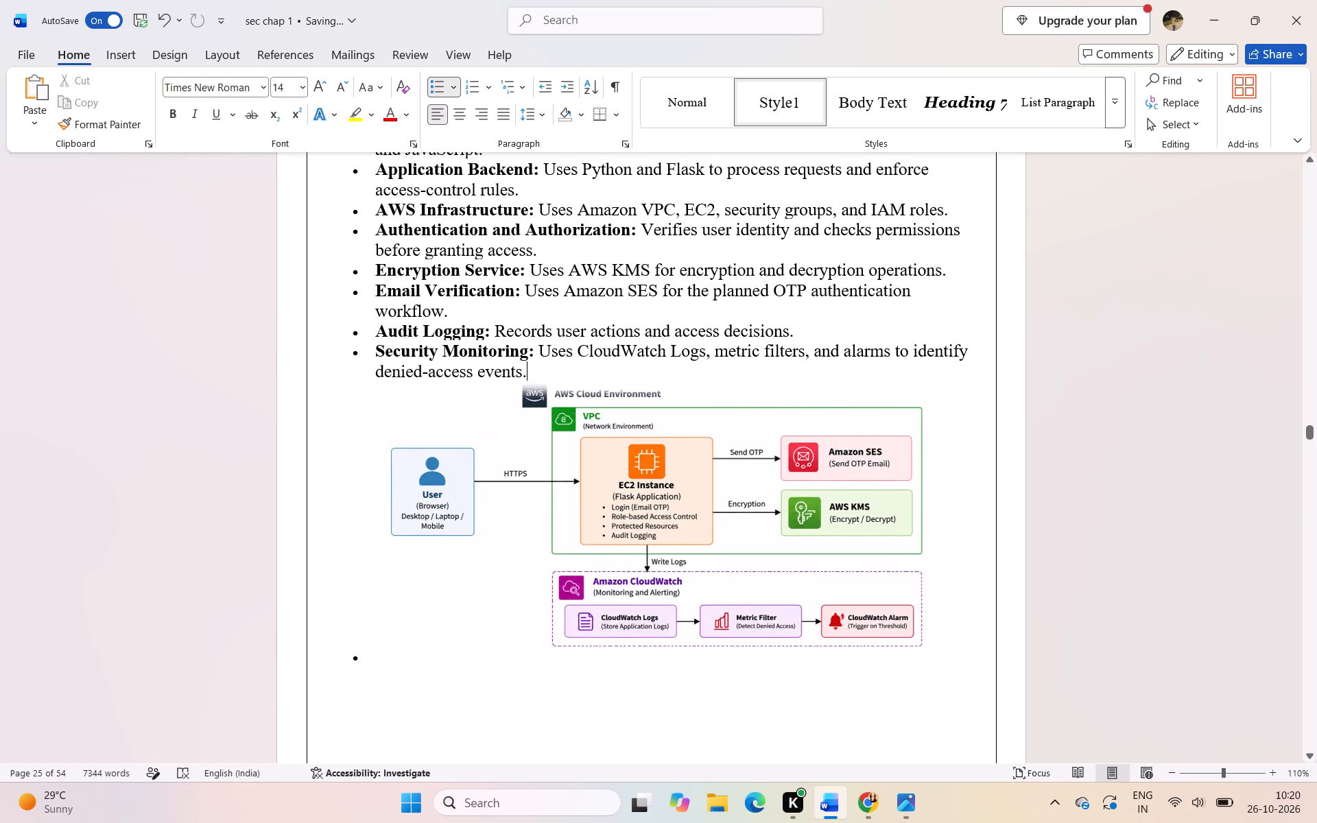
{"action": "key", "text": "Return"}
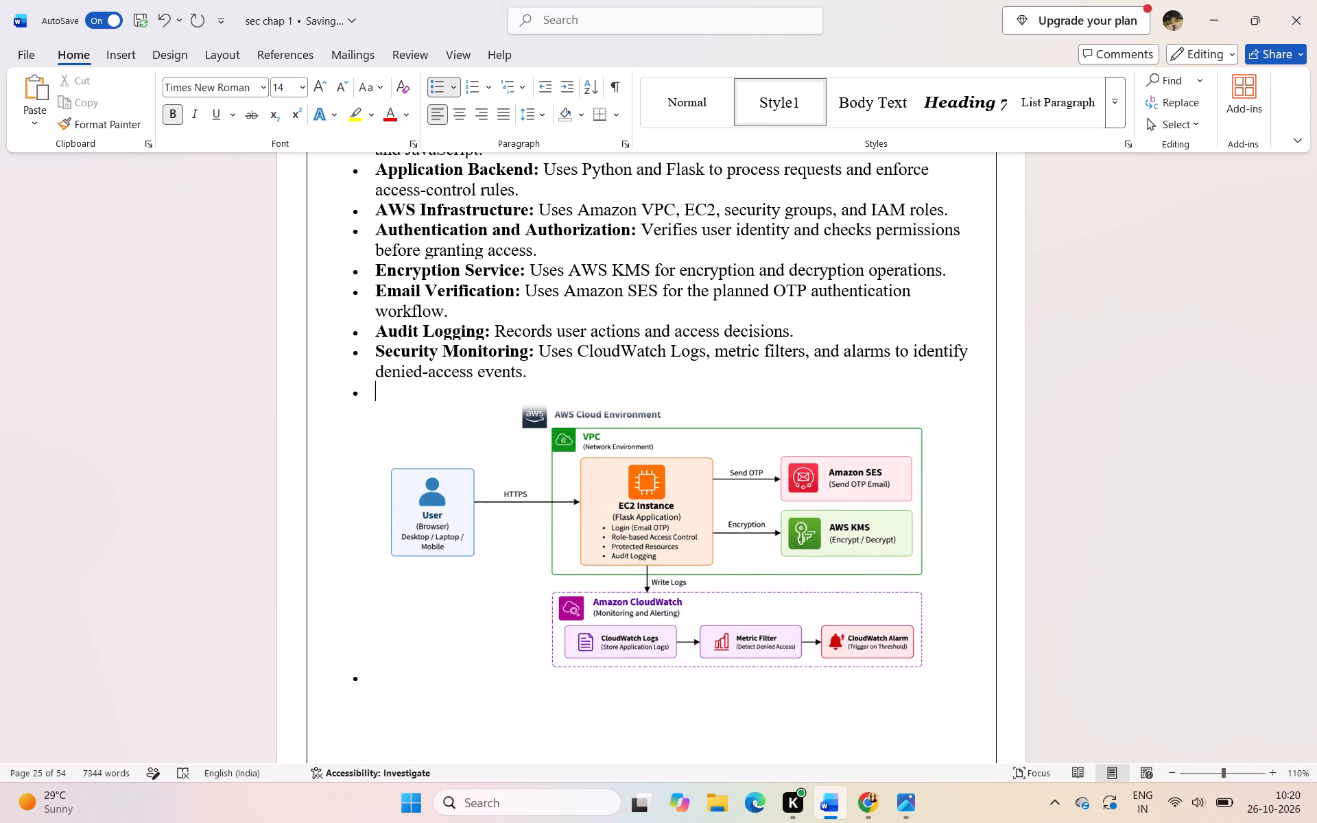
{"action": "key", "text": "Return"}
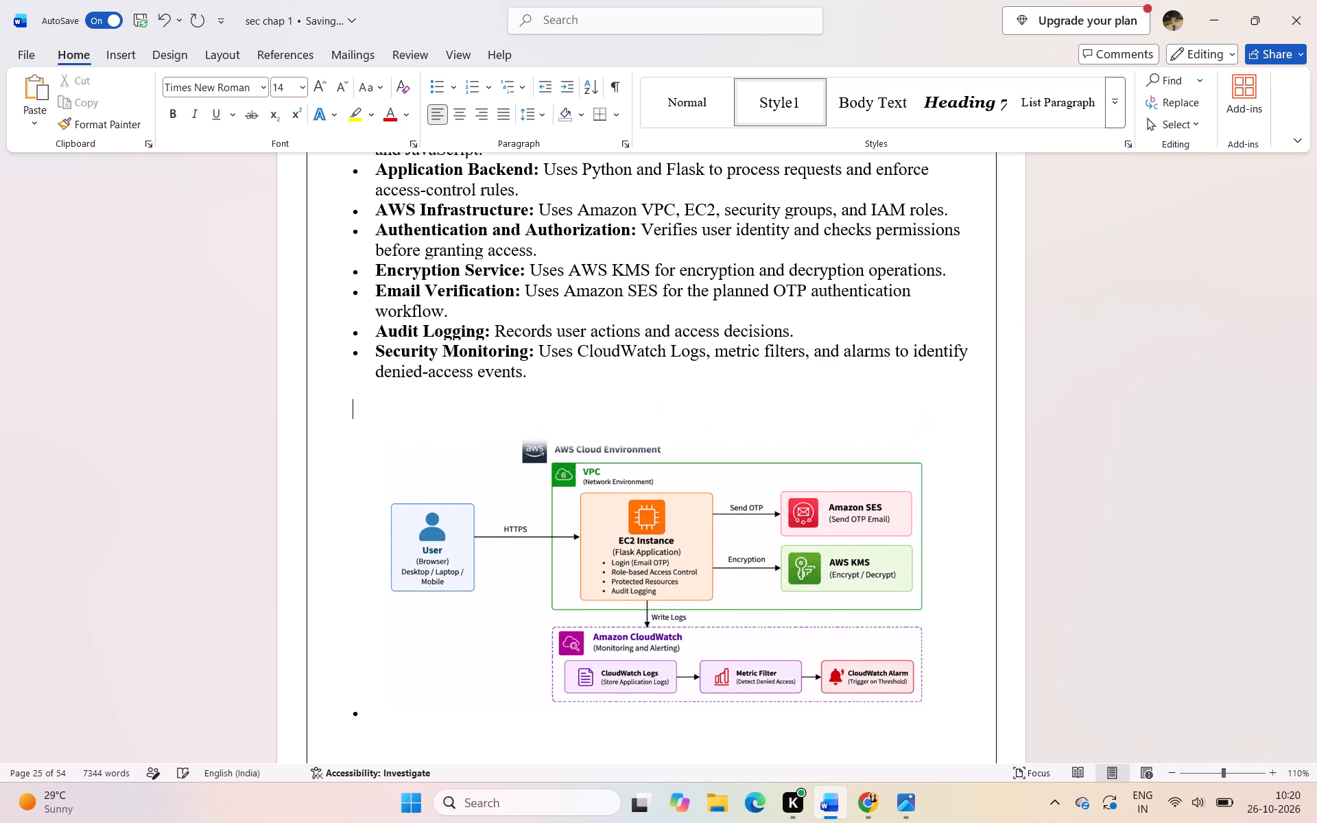
Slightly enlarge the architecture diagram while keeping it within the page border.
{"action": "scroll", "coordinate": [761, 466], "scroll_direction": "right", "scroll_amount": 1}
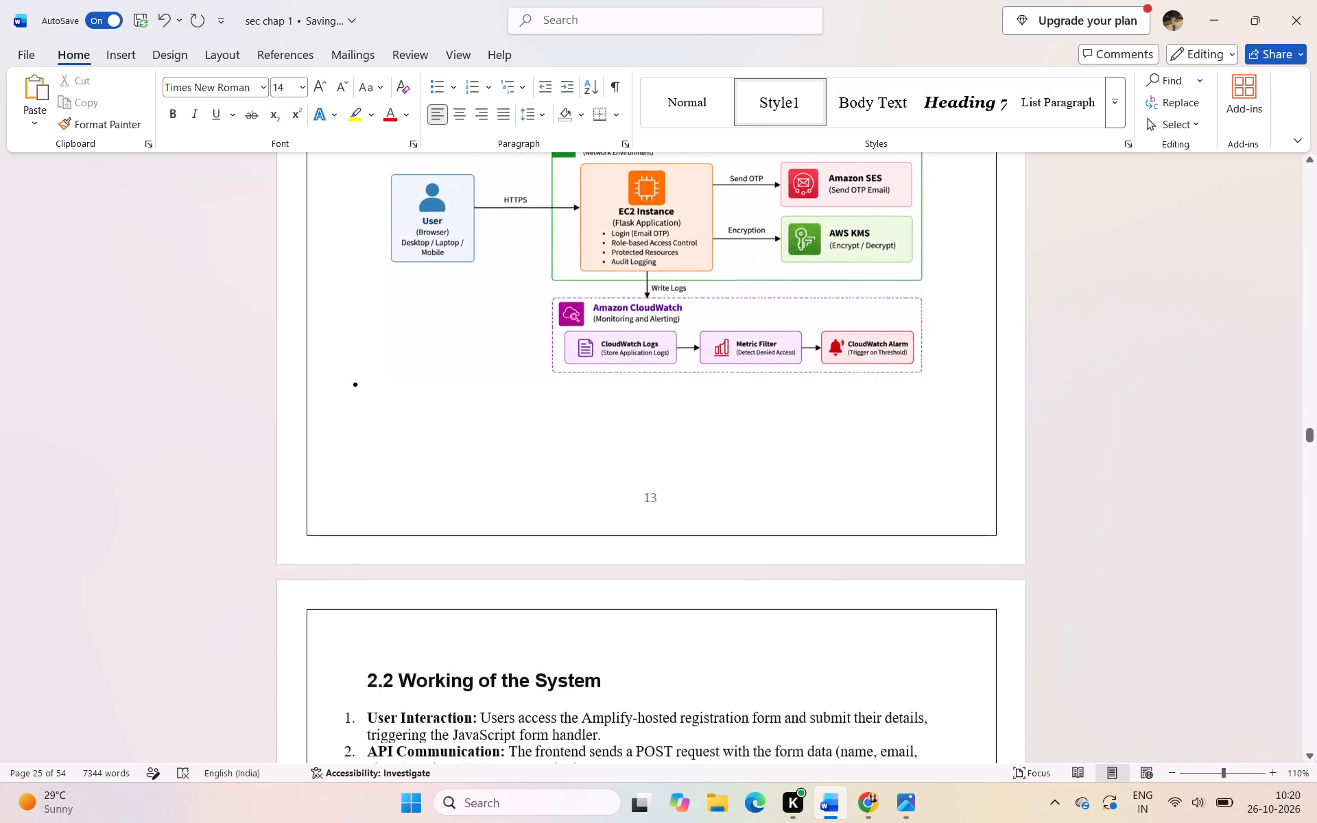
{"action": "scroll", "coordinate": [761, 466], "scroll_direction": "right", "scroll_amount": 2}
{"action": "left_click", "coordinate": [761, 466]}
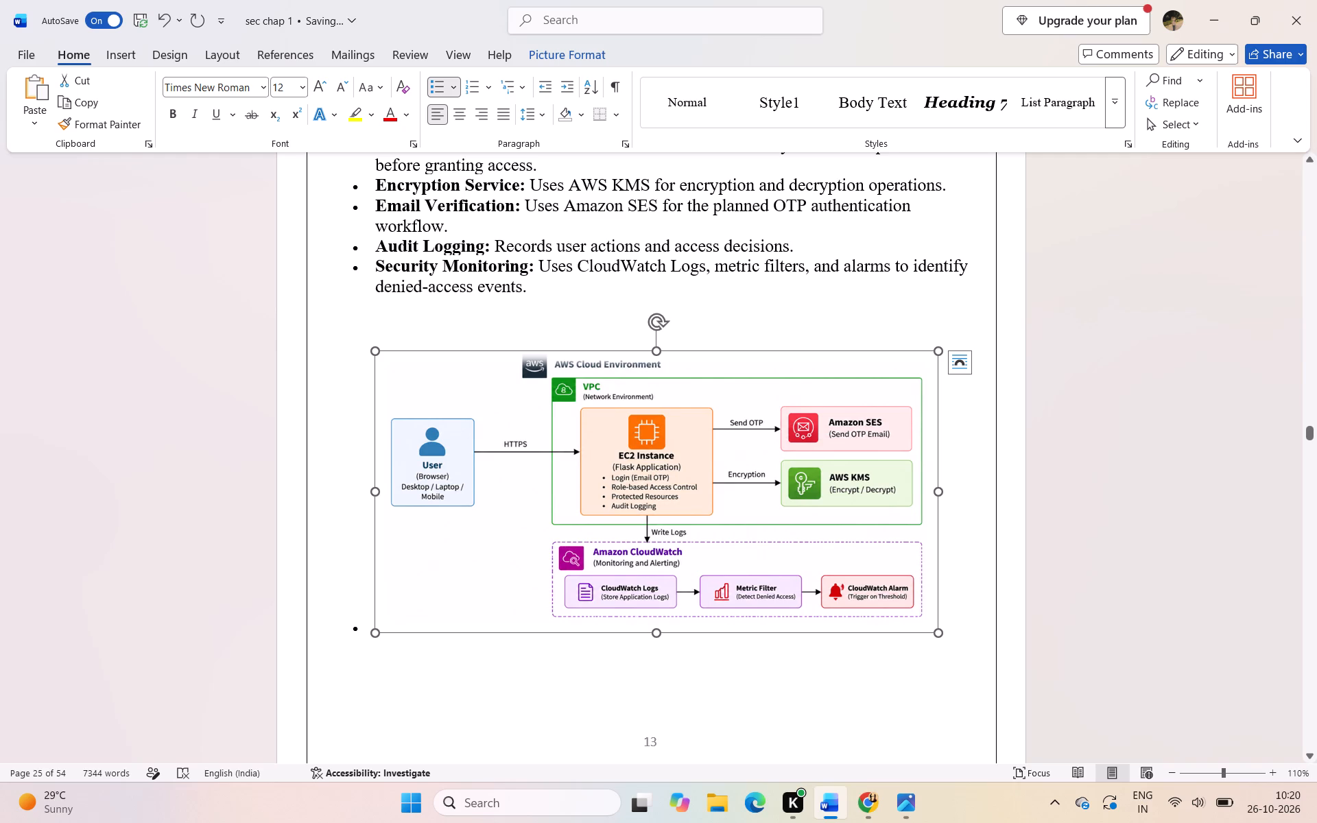
{"action": "left_click", "coordinate": [377, 351]}
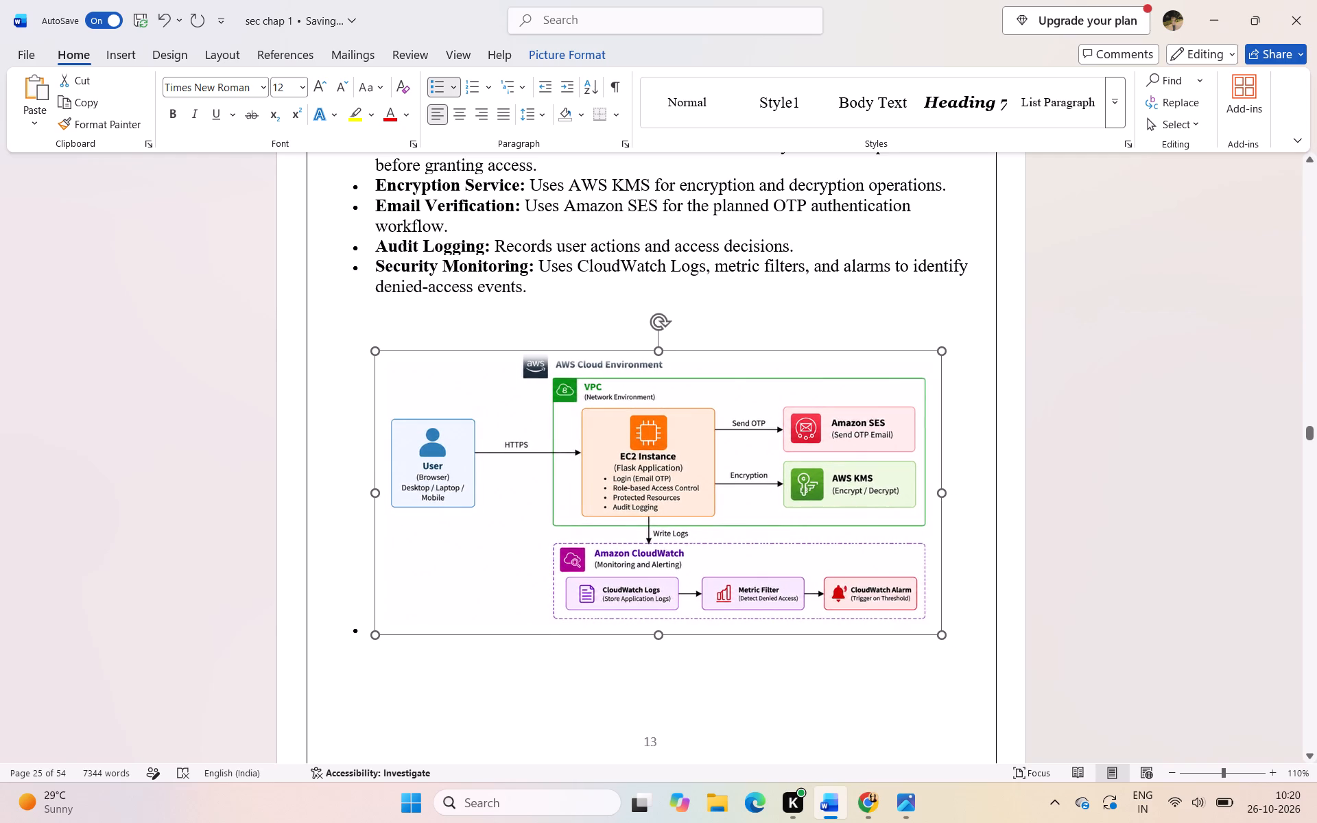
Remove the stray bullet and its indent from the architecture diagram's paragraph.
{"action": "left_click", "coordinate": [357, 628]}
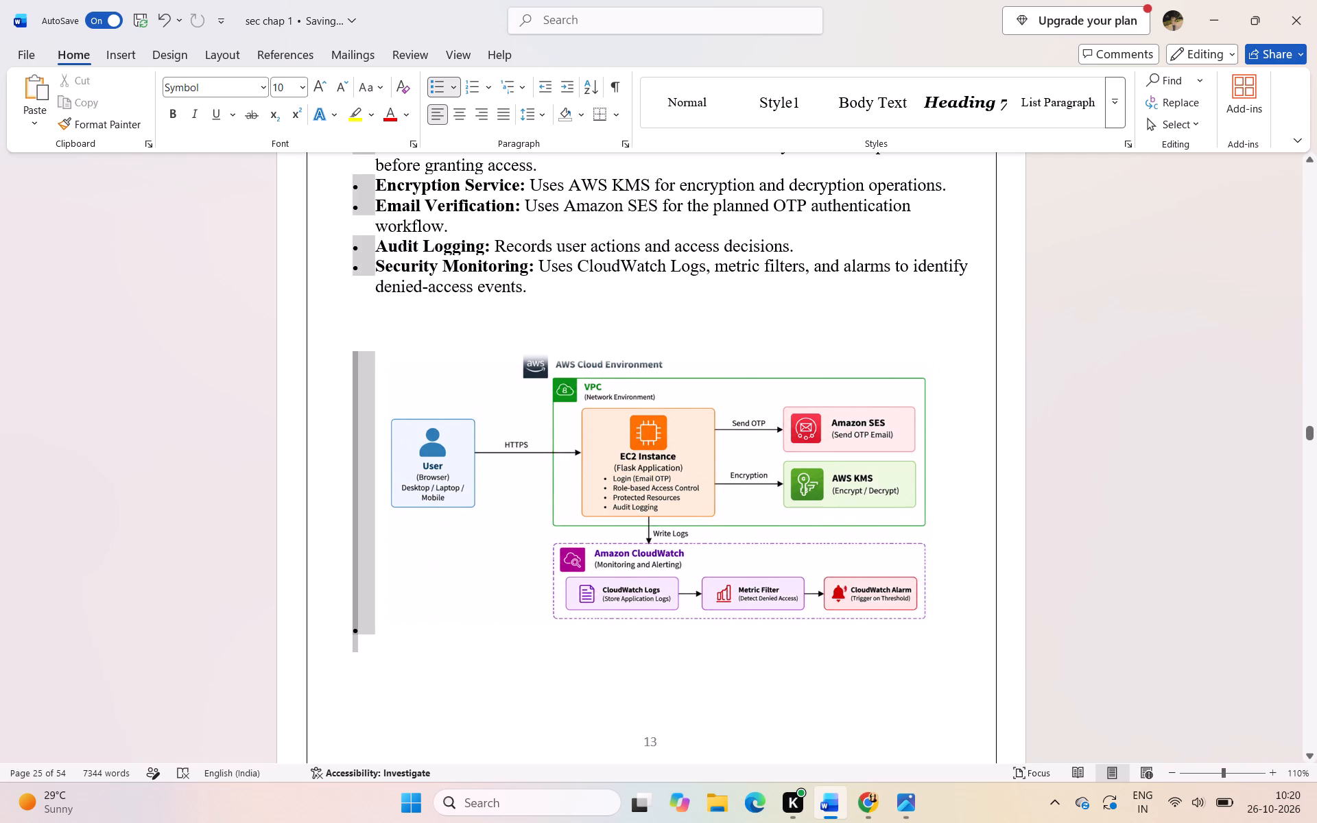
{"action": "left_click", "coordinate": [357, 628]}
{"action": "double_click", "coordinate": [362, 637]}
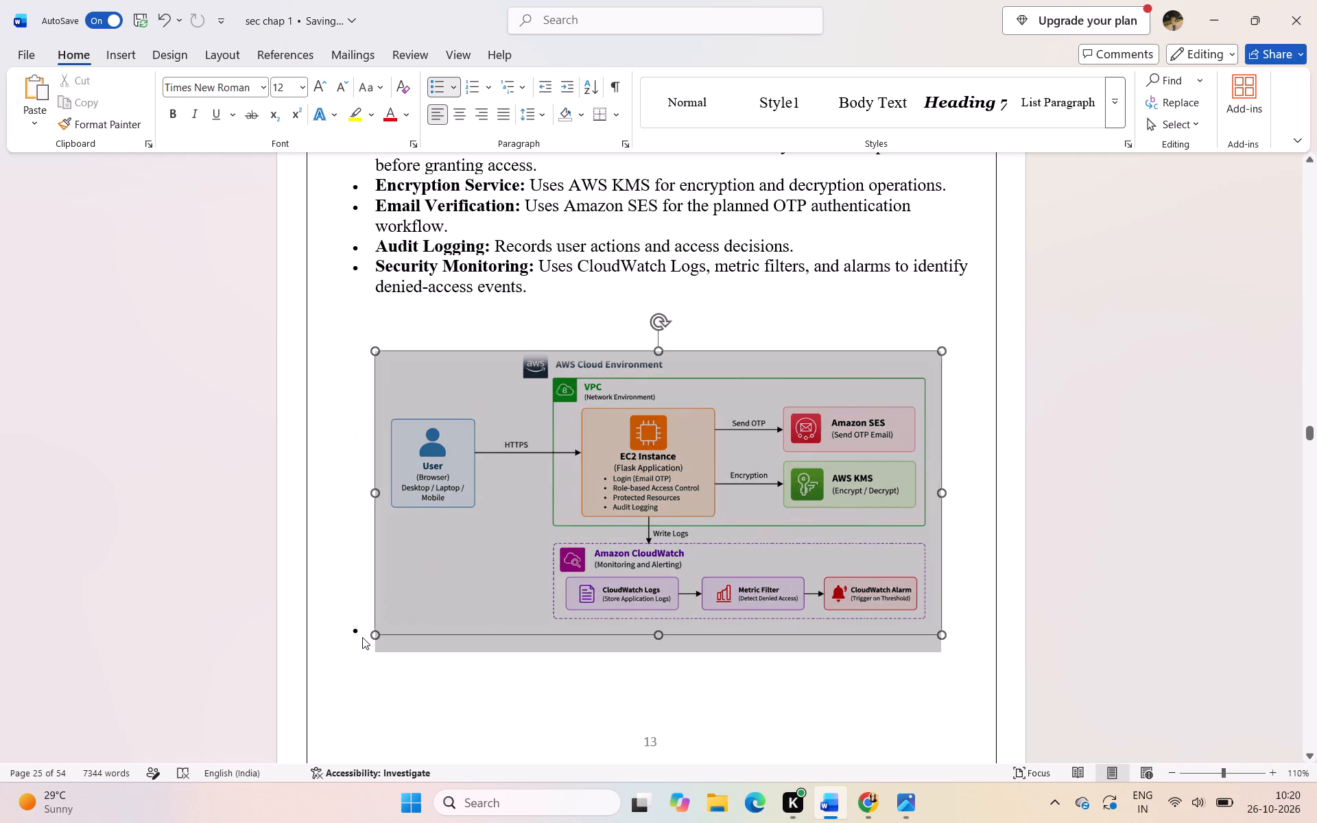
{"action": "left_click", "coordinate": [363, 630]}
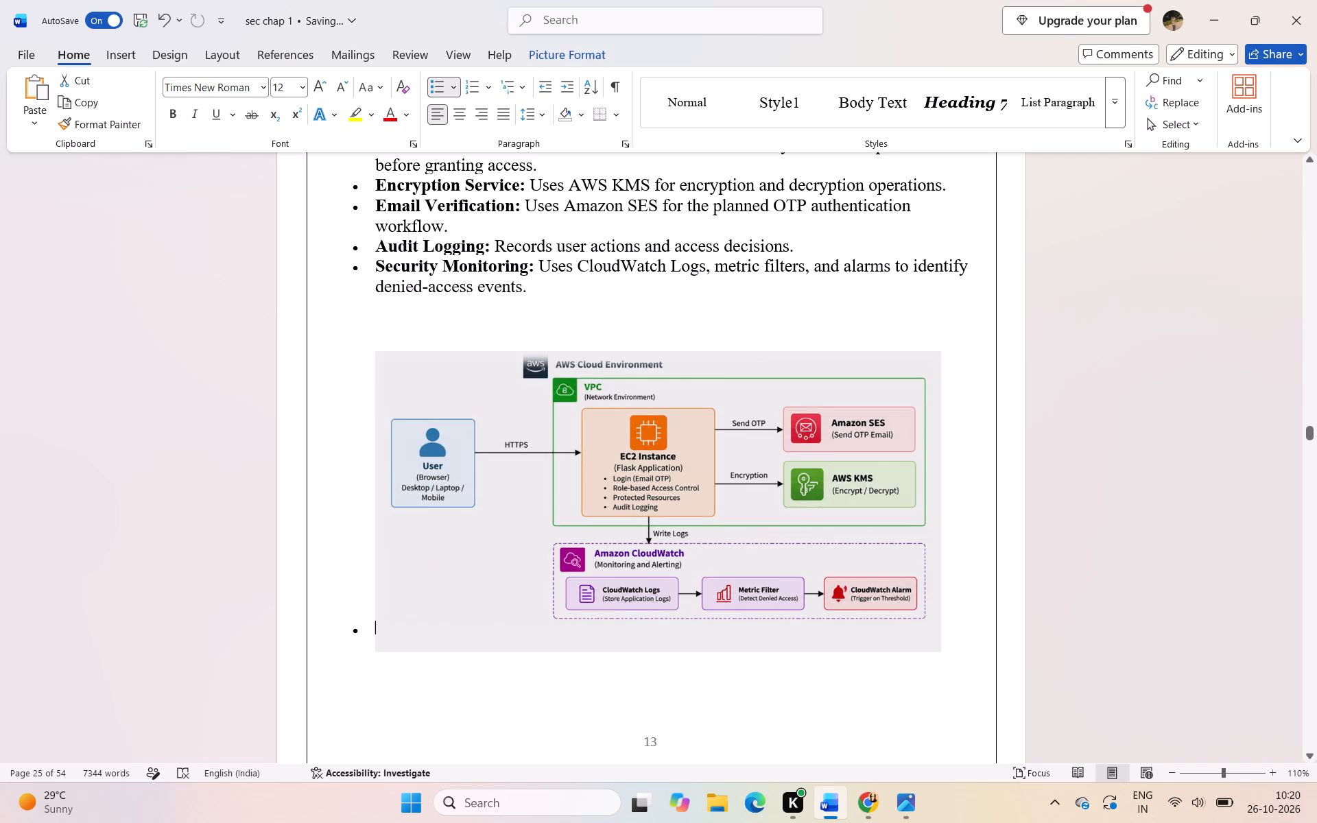
{"action": "key", "text": "BackSpace"}
{"action": "key", "text": "BackSpace"}
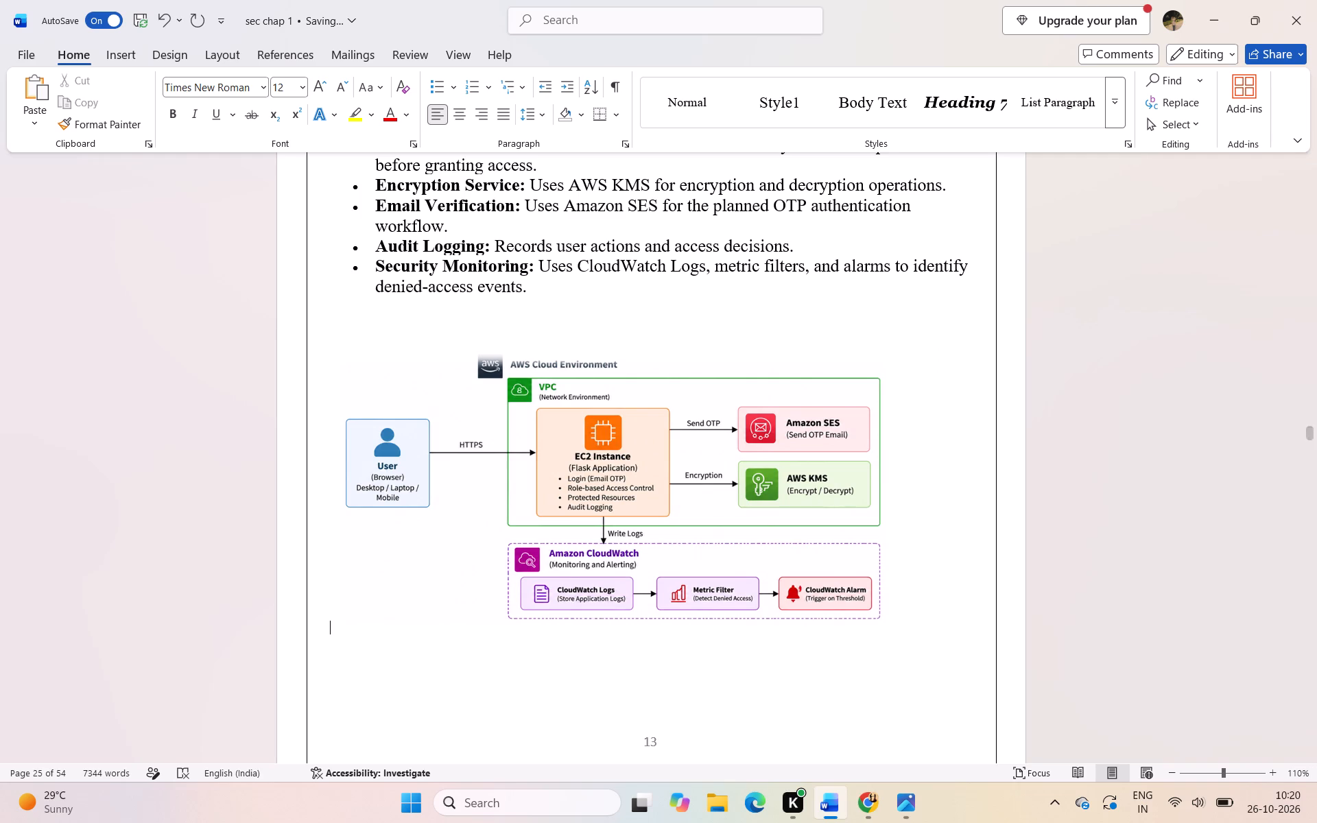
Enlarge the architecture diagram proportionally so that it spans nearly the full width inside the page border.
{"action": "left_click", "coordinate": [520, 532]}
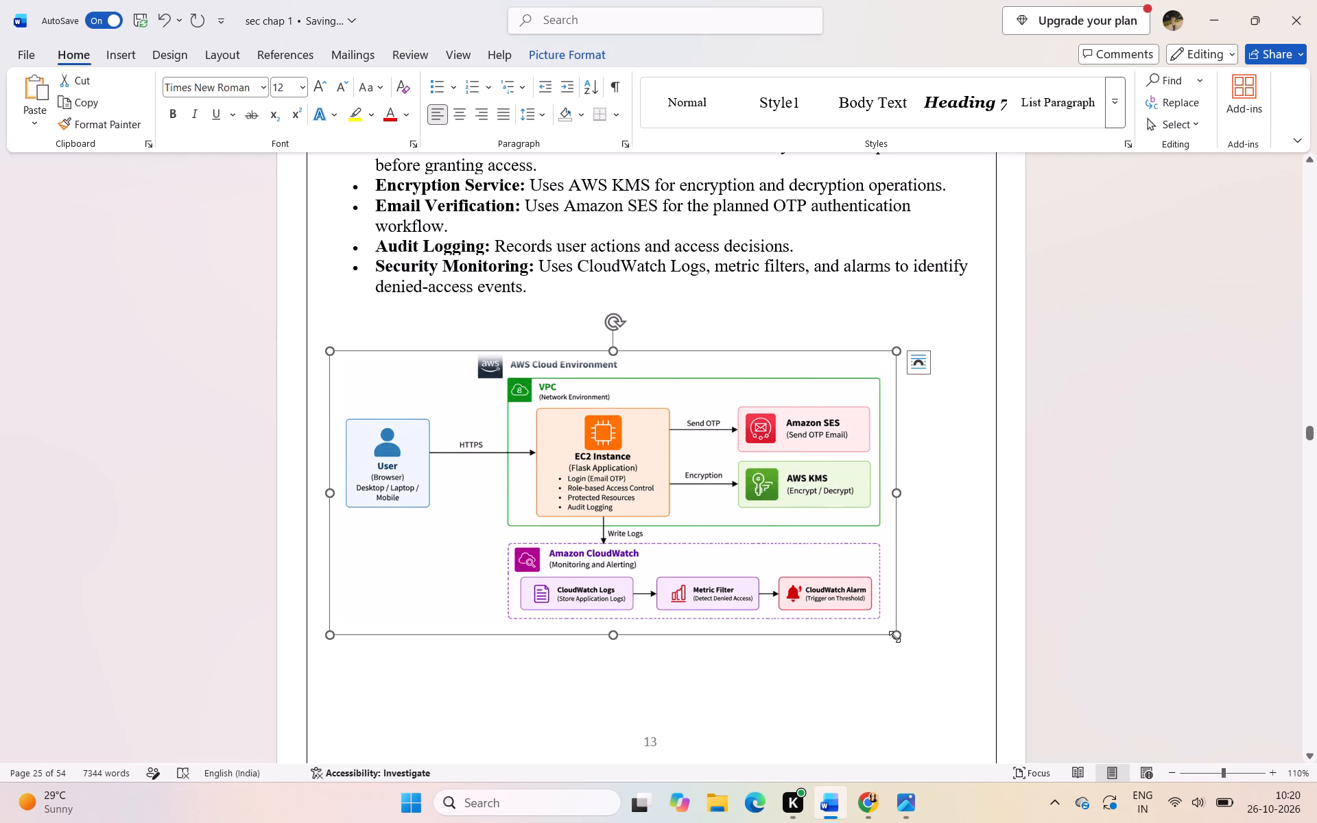
{"action": "left_click_drag", "start_coordinate": [894, 632], "coordinate": [982, 665]}
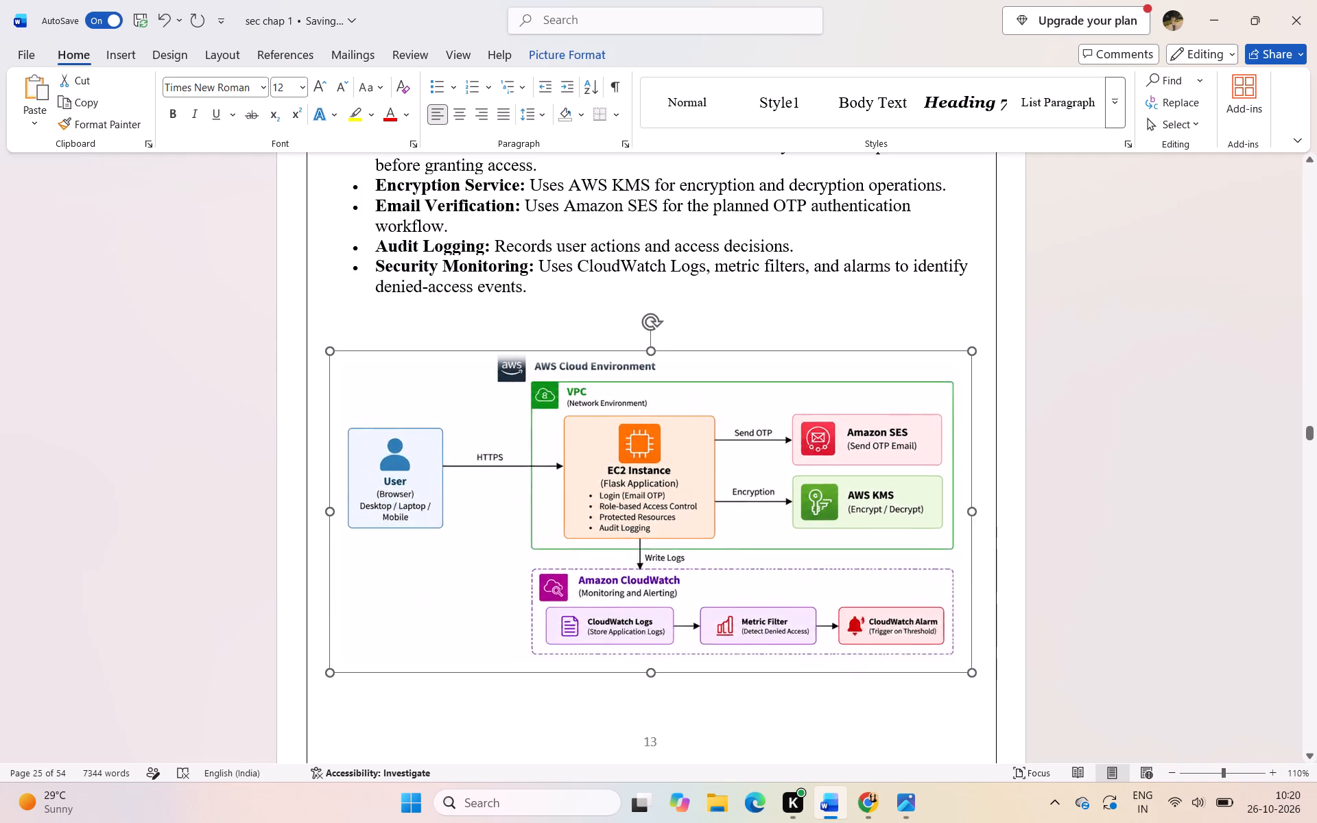
{"action": "left_click_drag", "start_coordinate": [982, 665], "coordinate": [987, 639]}
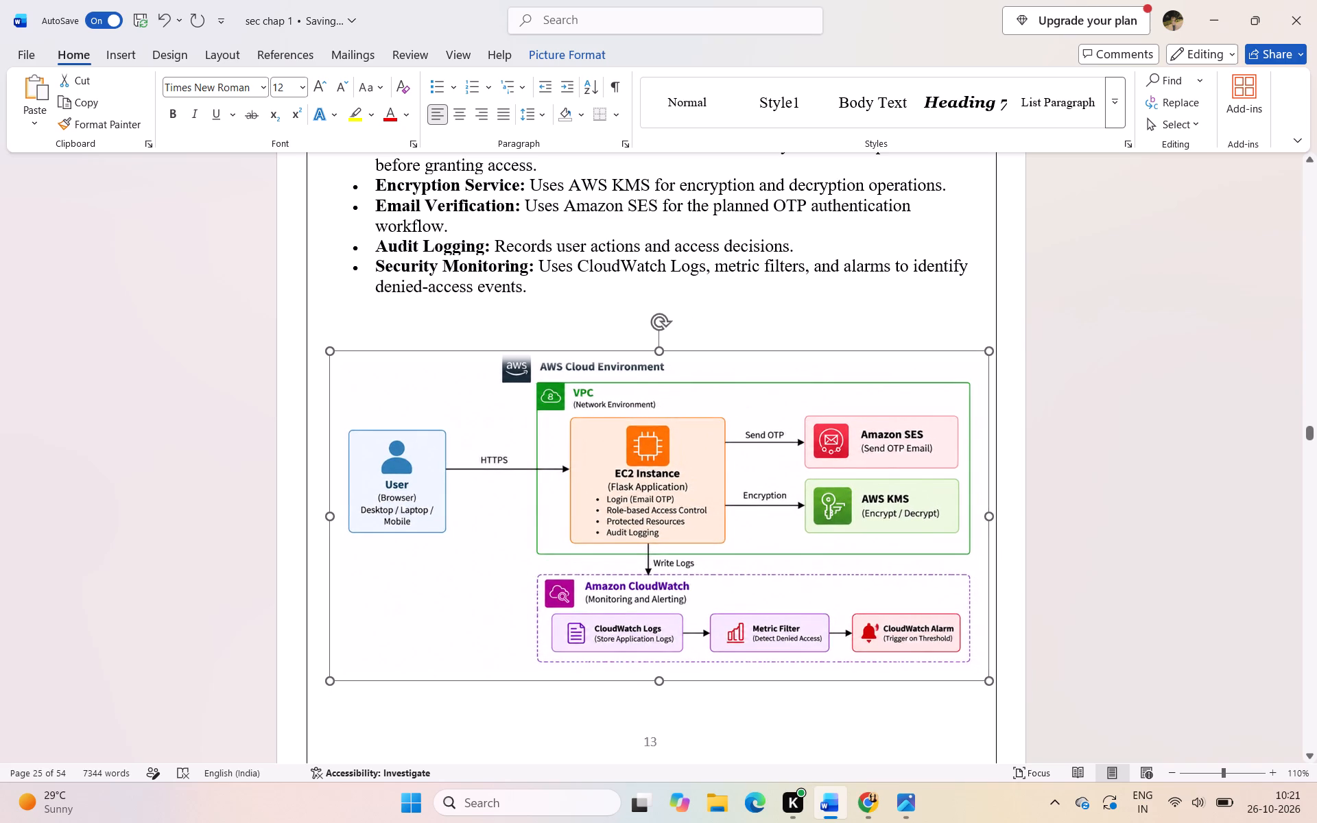
{"action": "left_click_drag", "start_coordinate": [987, 639], "coordinate": [974, 631]}
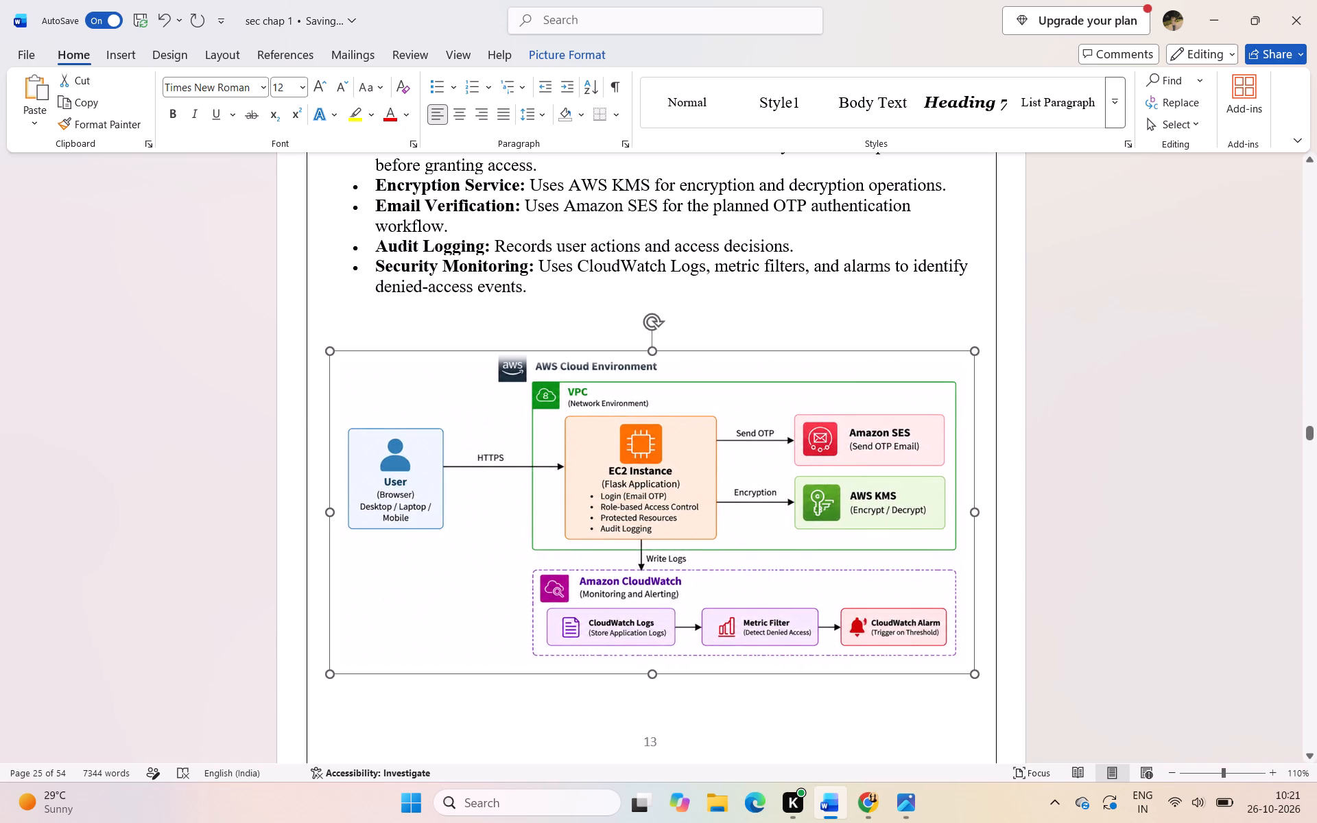
{"action": "left_click_drag", "start_coordinate": [974, 631], "coordinate": [972, 630]}
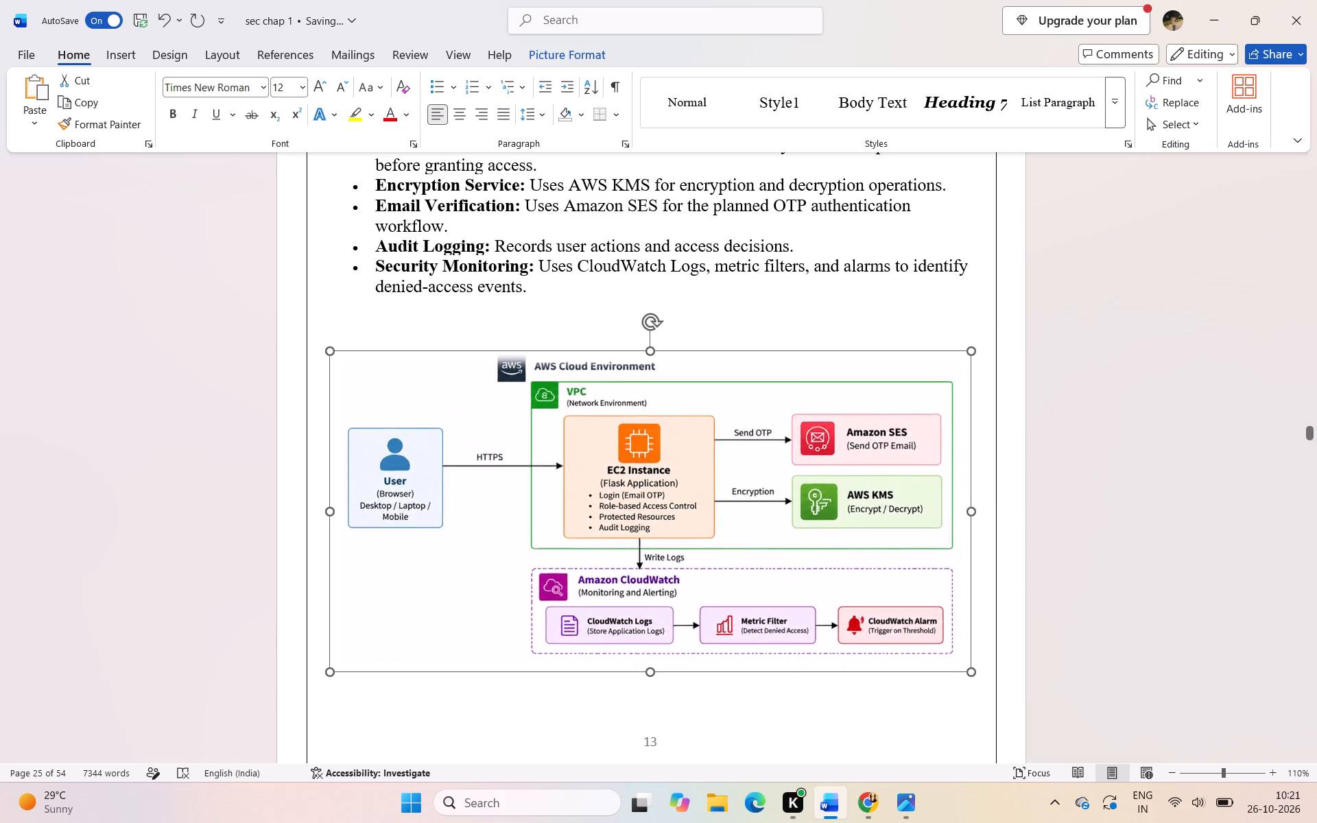
{"action": "left_click_drag", "start_coordinate": [972, 630], "coordinate": [973, 632]}
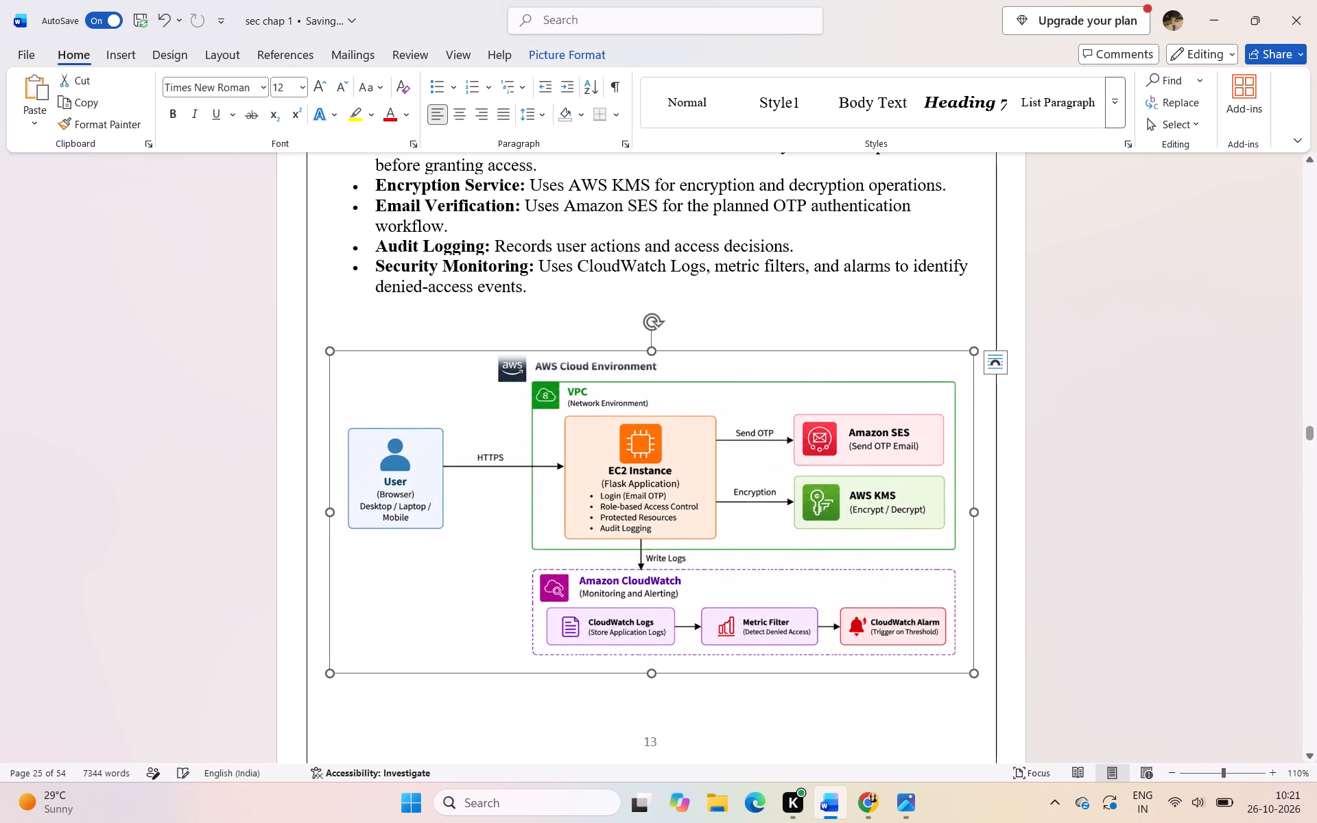
{"action": "left_click", "coordinate": [863, 621]}
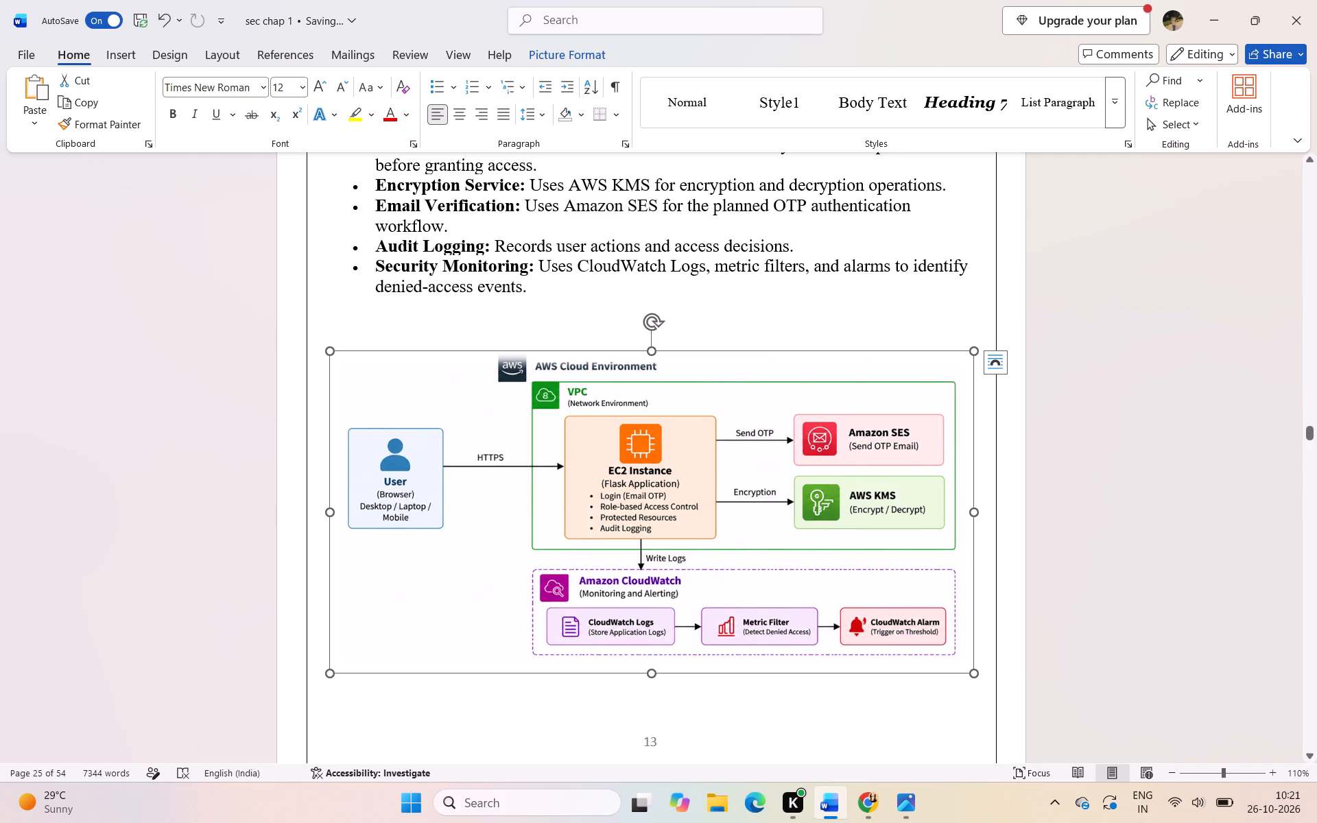
{"action": "left_click", "coordinate": [875, 329]}
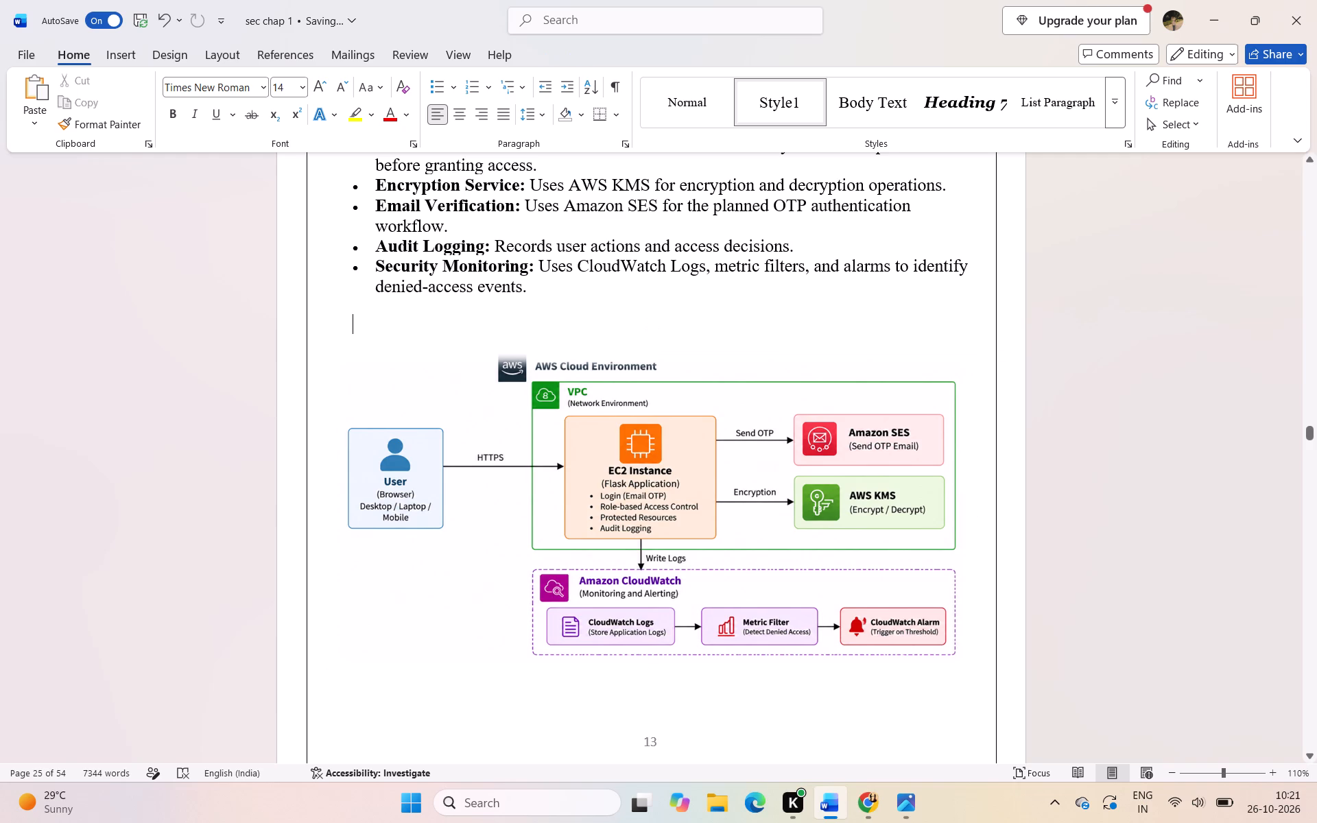
Review the layout of section 2.1 System Architecture Diagram, from its heading and component bullets to the diagram.
{"action": "scroll", "coordinate": [875, 329], "scroll_direction": "down", "scroll_amount": 2}
{"action": "scroll", "coordinate": [875, 329], "scroll_direction": "up", "scroll_amount": 1}
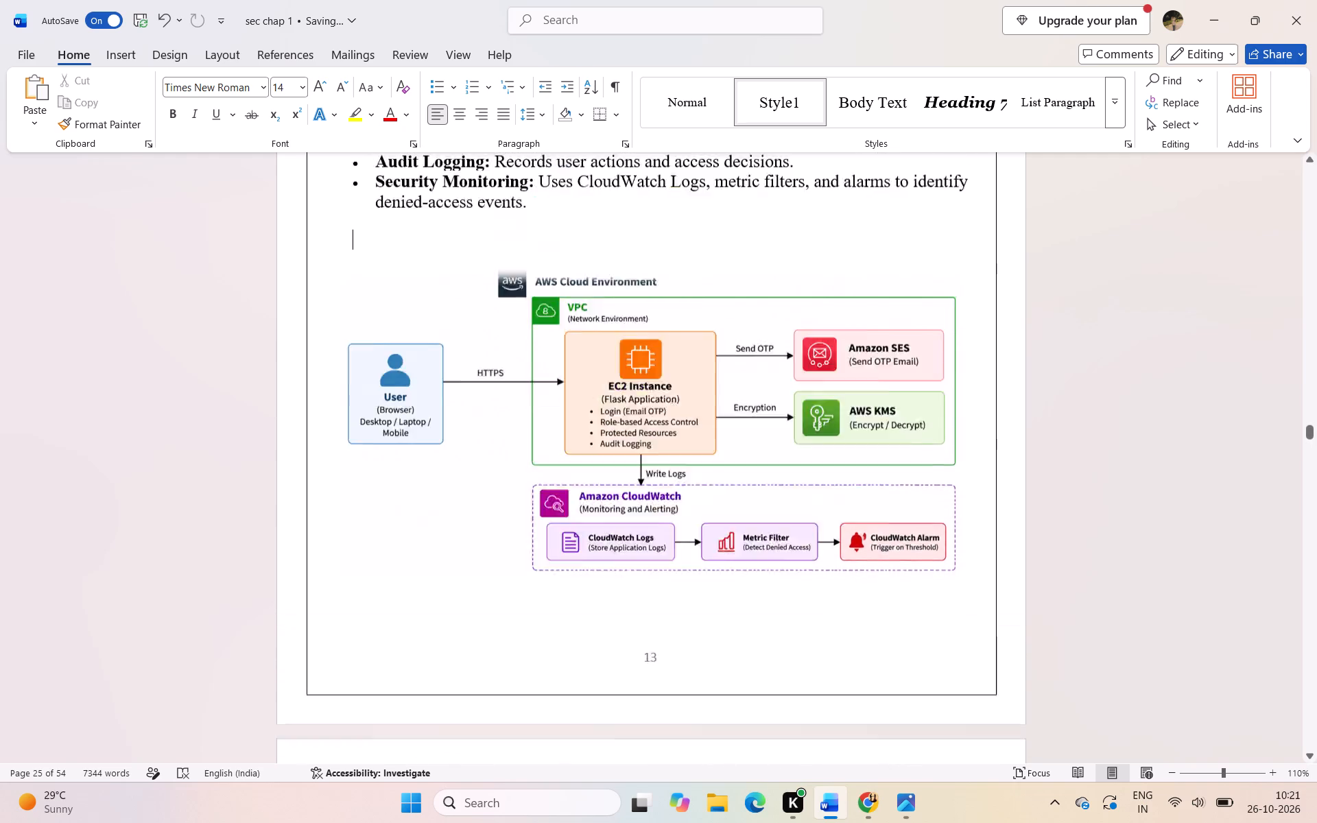
{"action": "scroll", "coordinate": [875, 329], "scroll_direction": "up", "scroll_amount": 4}
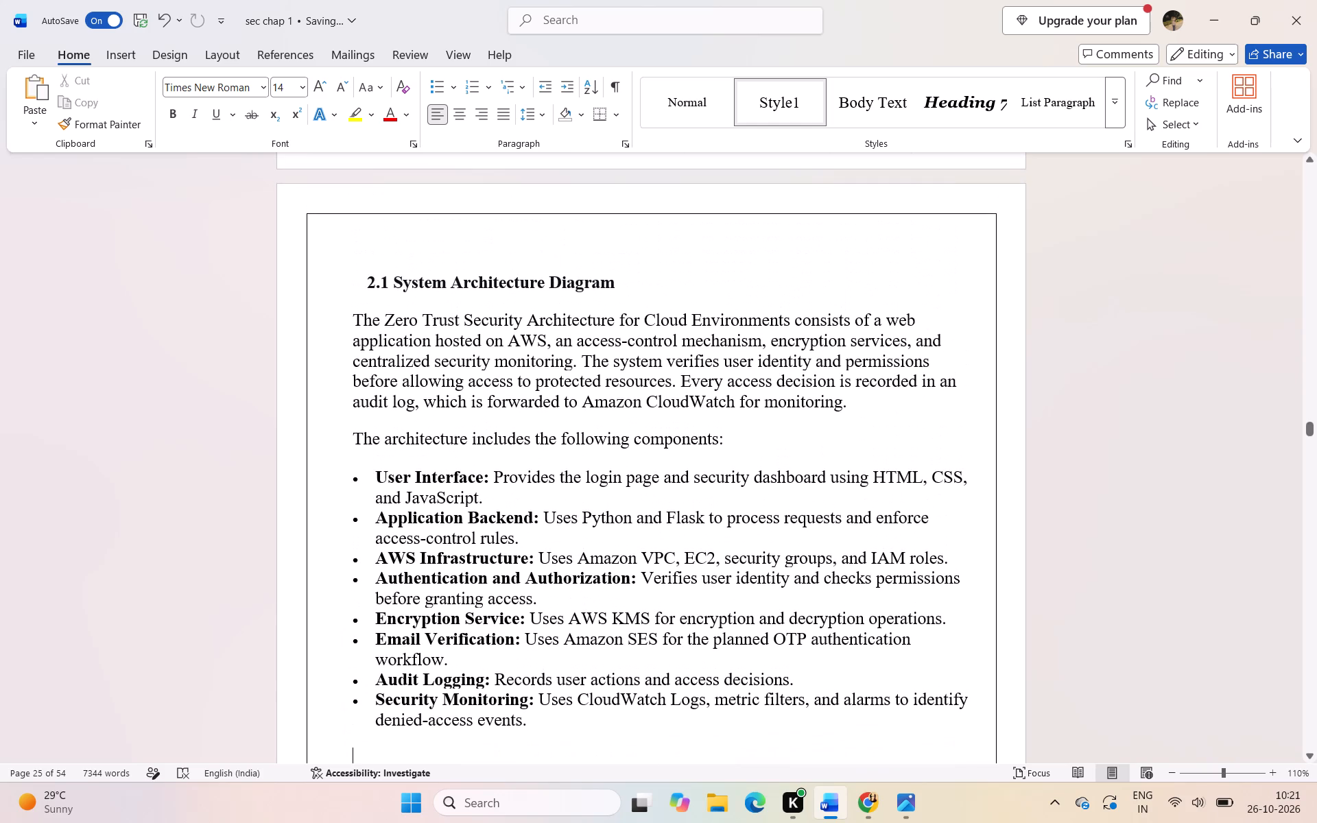
{"action": "scroll", "coordinate": [875, 329], "scroll_direction": "up", "scroll_amount": 2}
{"action": "scroll", "coordinate": [875, 329], "scroll_direction": "down", "scroll_amount": 1}
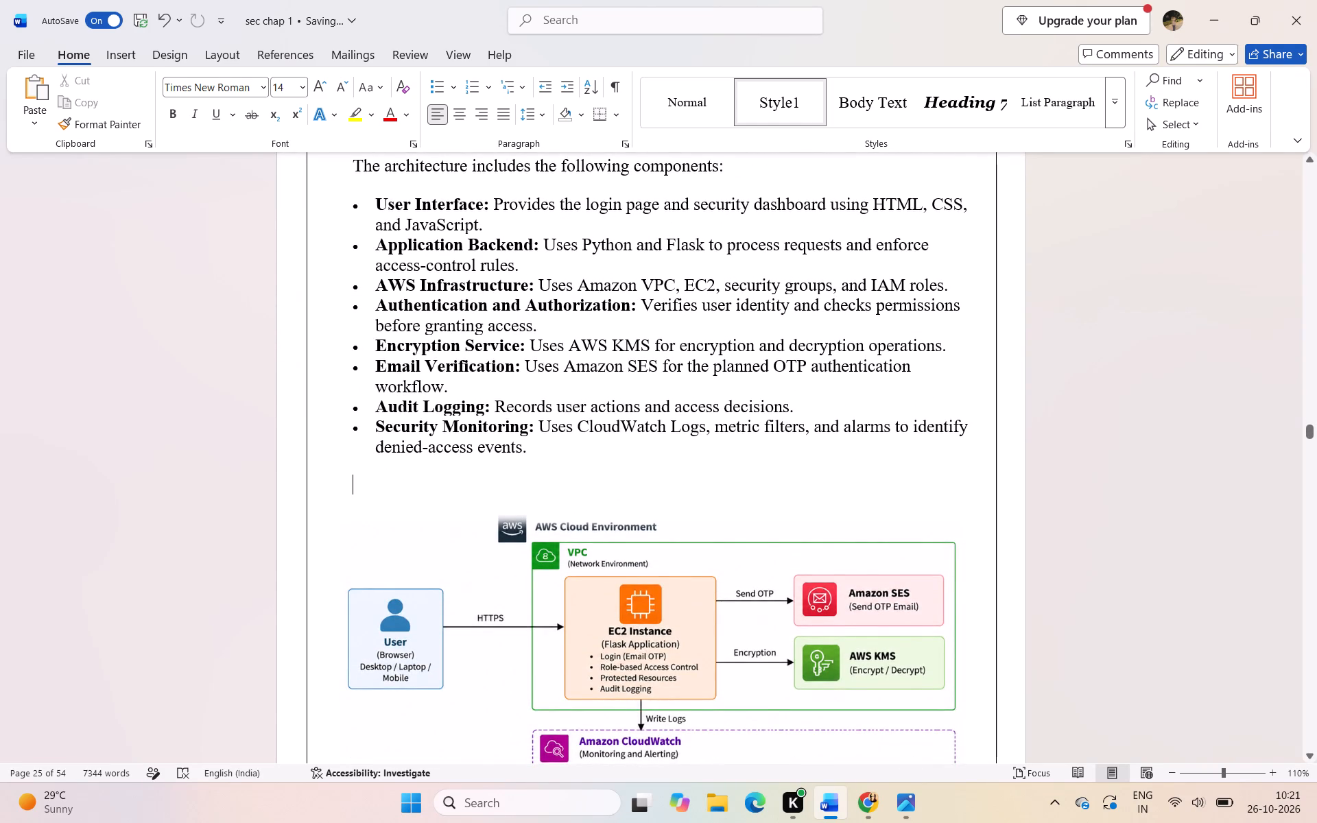
{"action": "scroll", "coordinate": [835, 573], "scroll_direction": "down", "scroll_amount": 2}
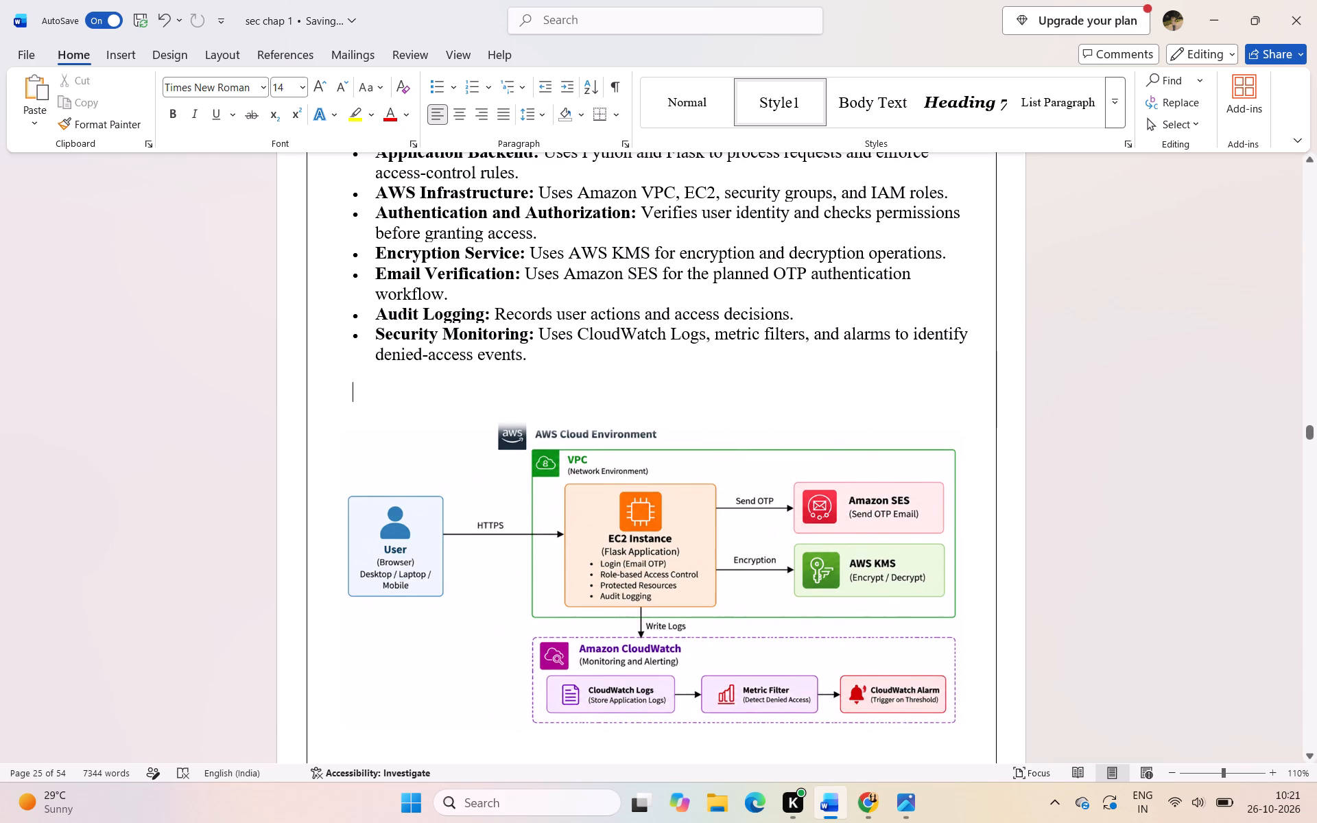
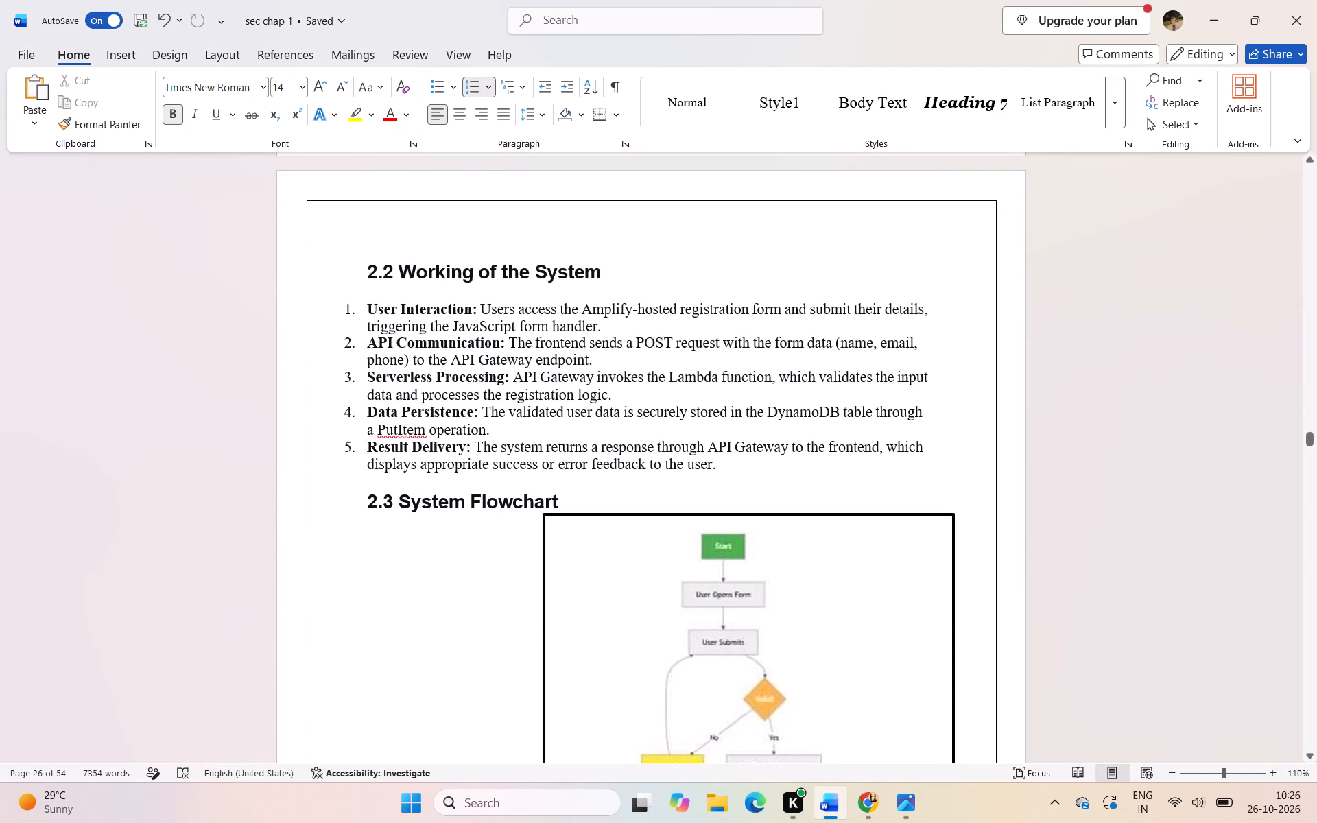
{"action": "left_click_drag", "start_coordinate": [364, 307], "coordinate": [609, 481]}
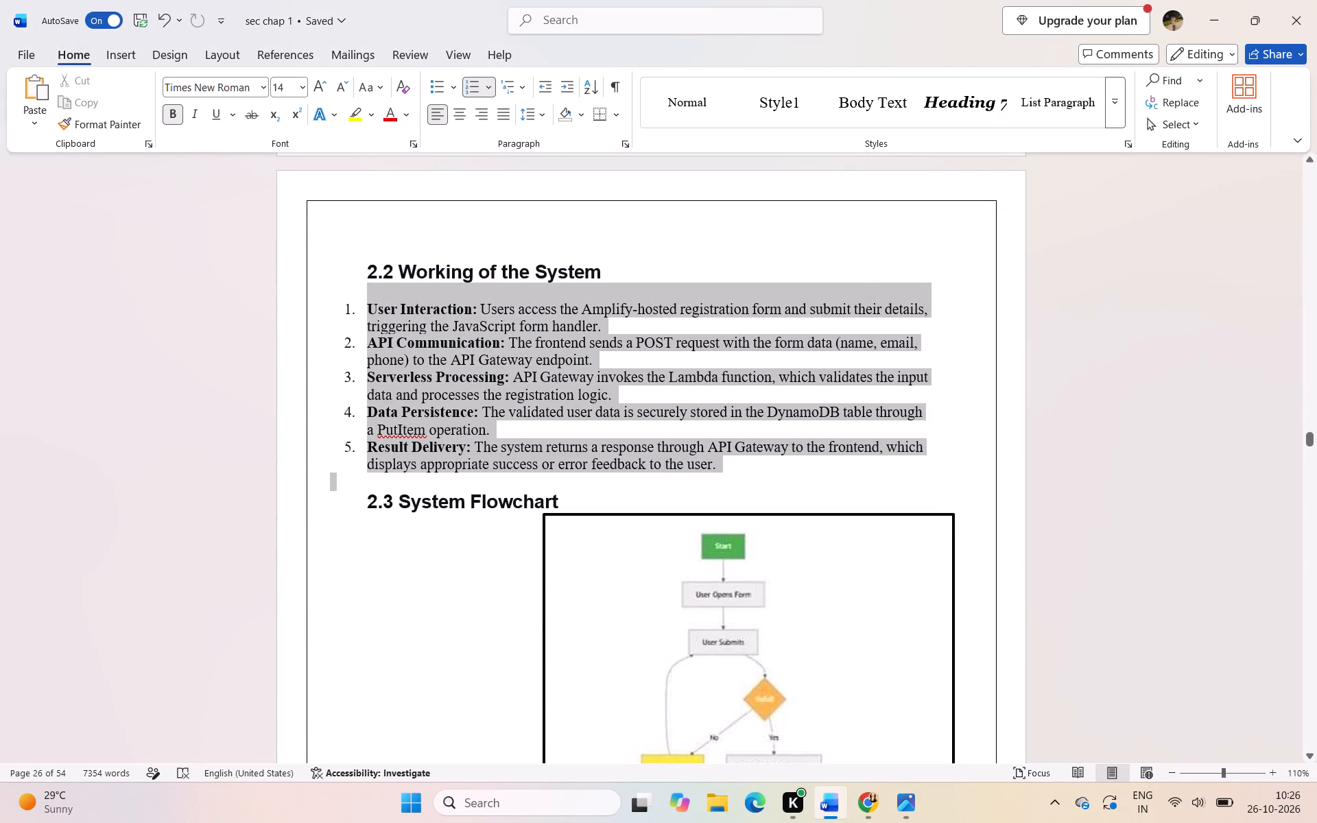
{"action": "left_click_drag", "start_coordinate": [609, 481], "coordinate": [742, 486]}
{"action": "key", "text": "BackSpace"}
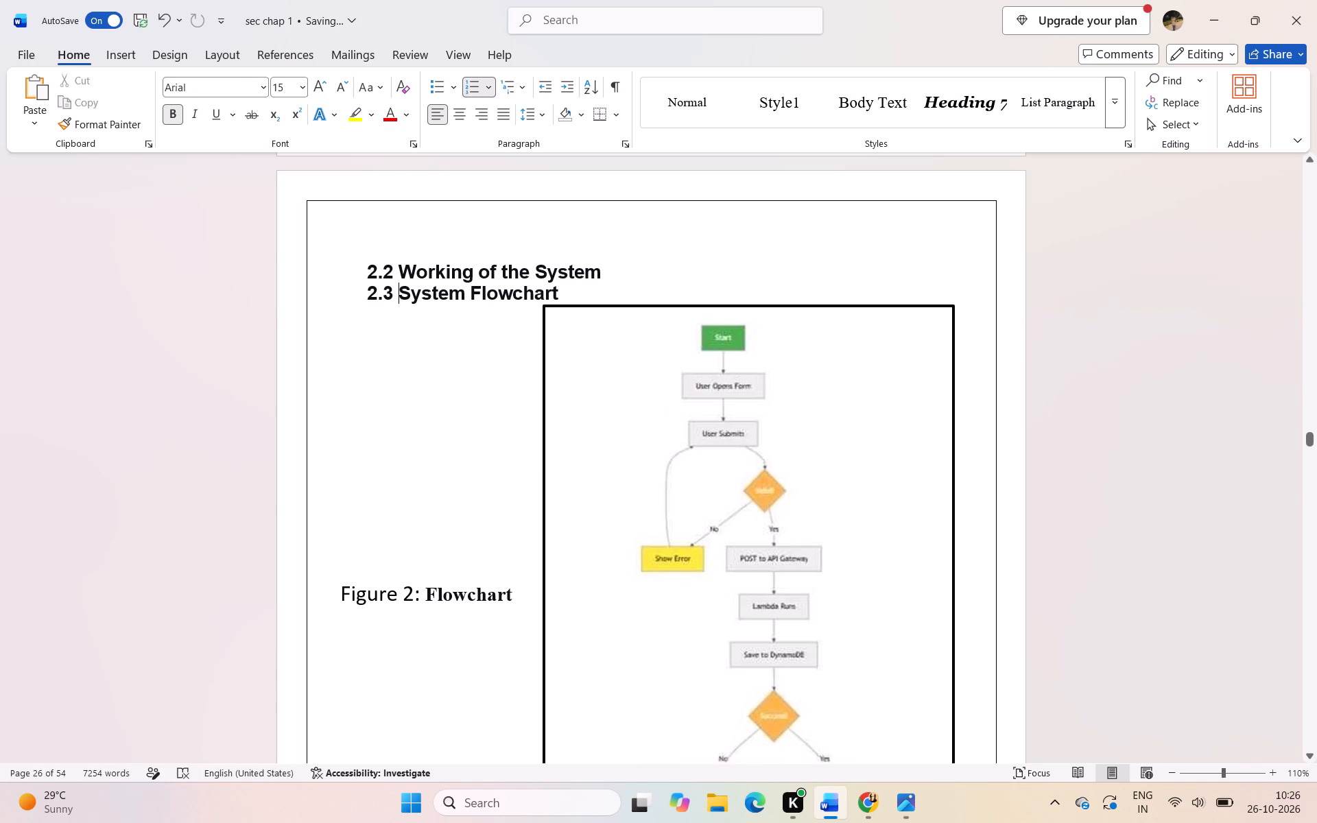
Add a Style1 paragraph under the 2.2 Working of the System heading and paste the copied introduction and ten numbered steps.
{"action": "left_click", "coordinate": [656, 271]}
{"action": "key", "text": "Return"}
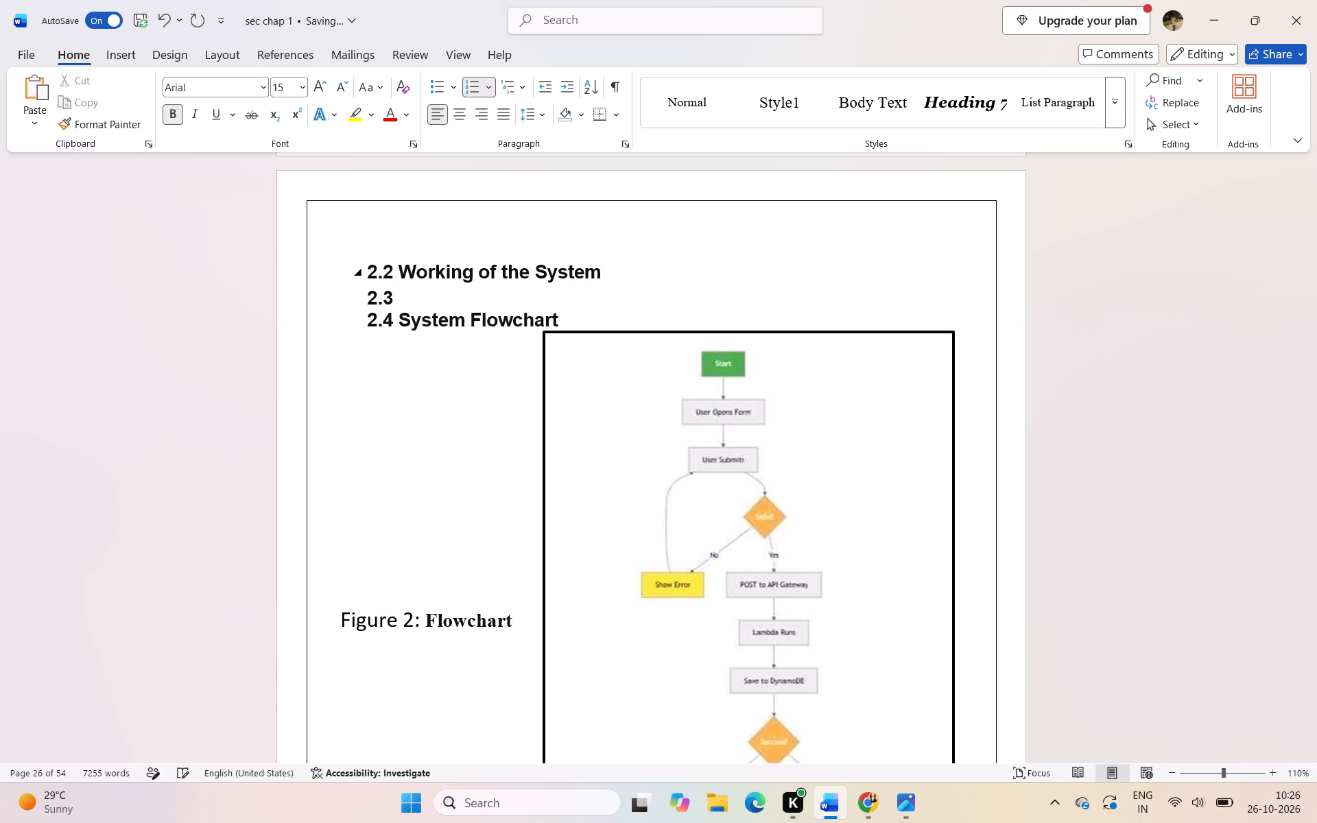
{"action": "key", "text": "BackSpace"}
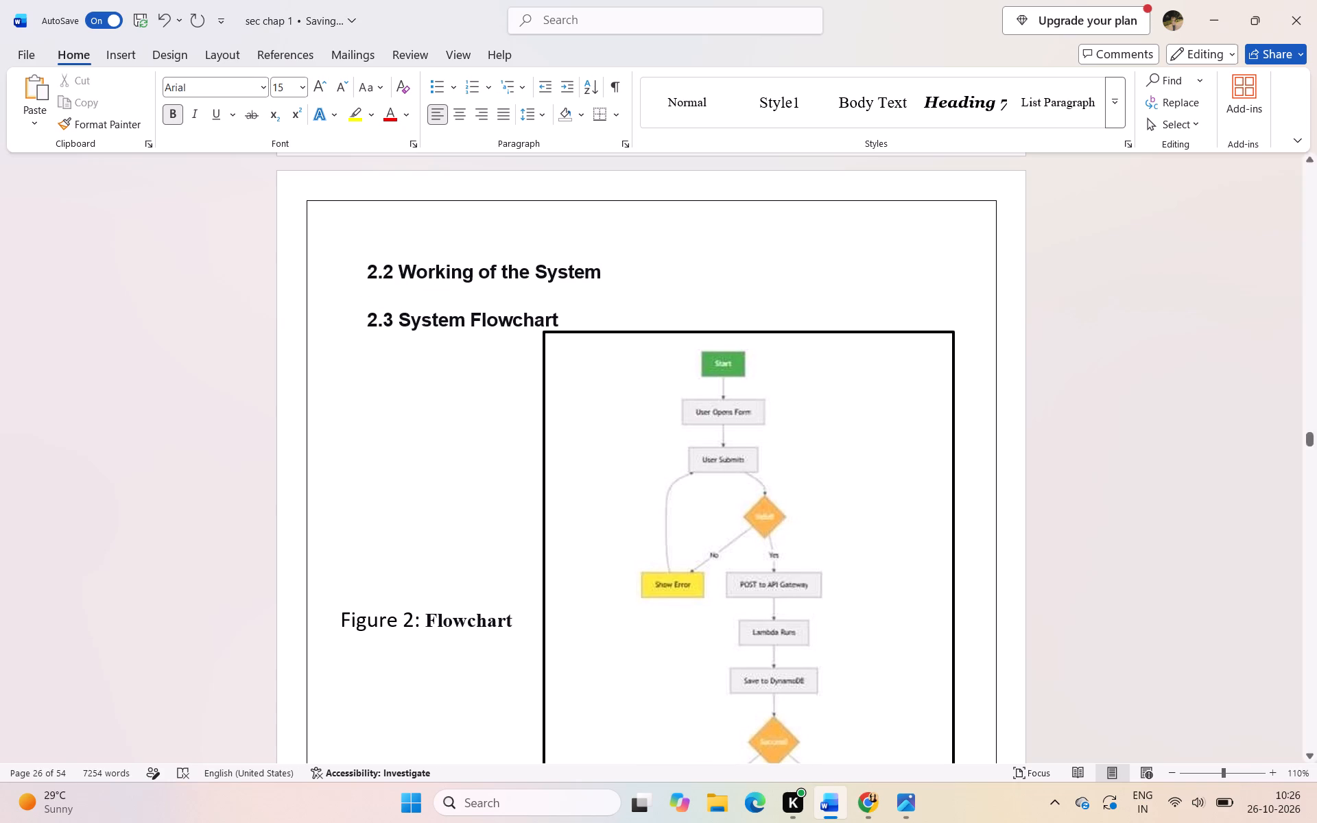
{"action": "left_click", "coordinate": [785, 106]}
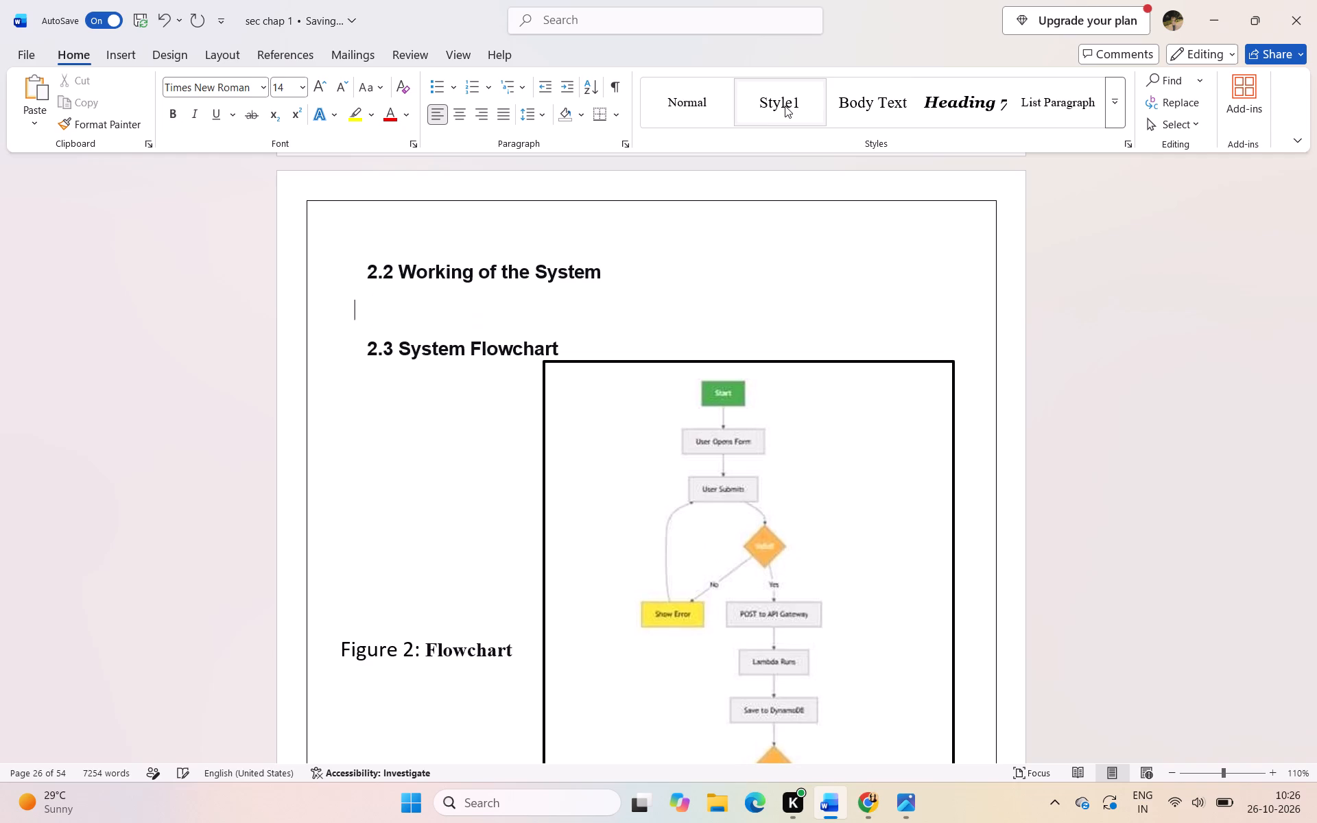
{"action": "key", "text": "ctrl+v"}
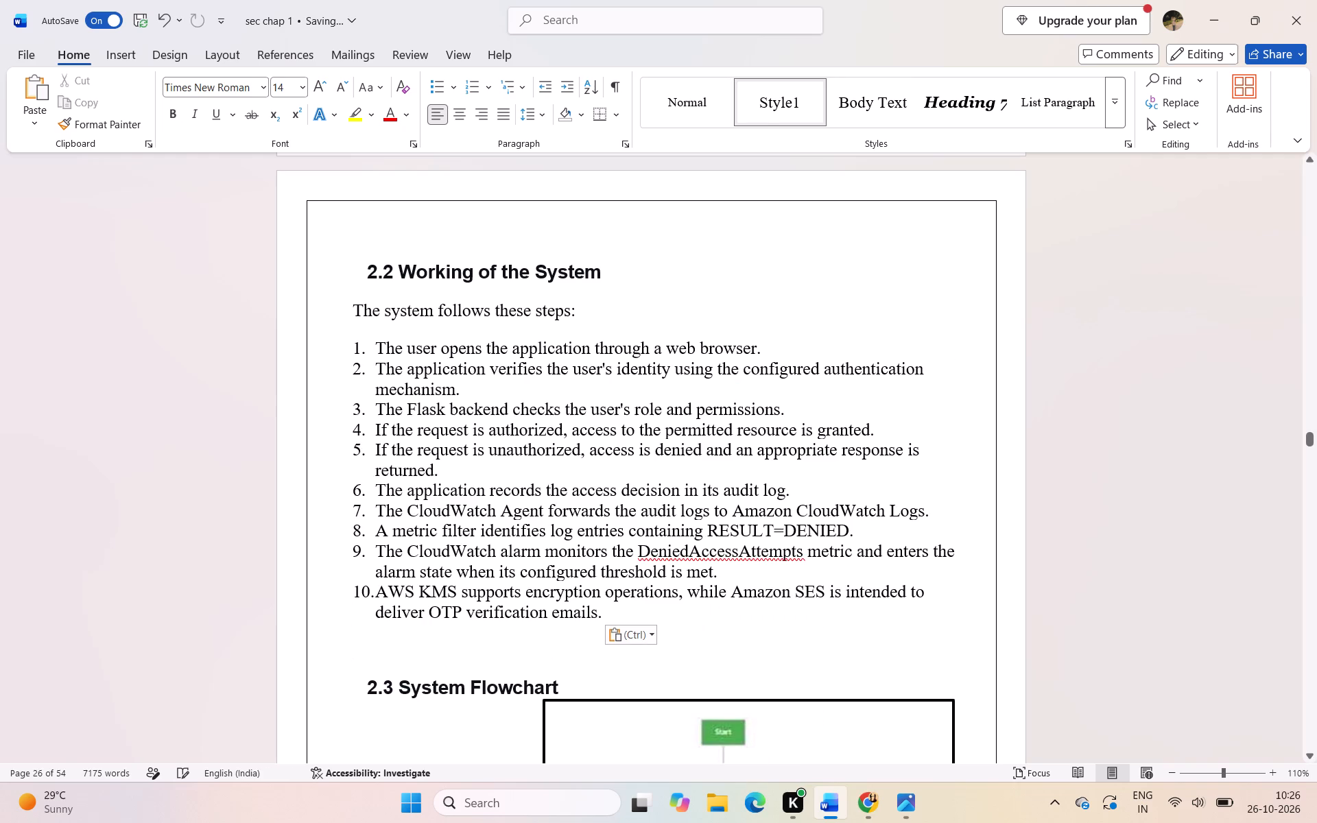
Check the font and size of the 1.7 Cloud Deployment Flow and 2.1 System Architecture headings and review the pages down to 2.2.
{"action": "scroll", "coordinate": [541, 481], "scroll_direction": "up", "scroll_amount": 1}
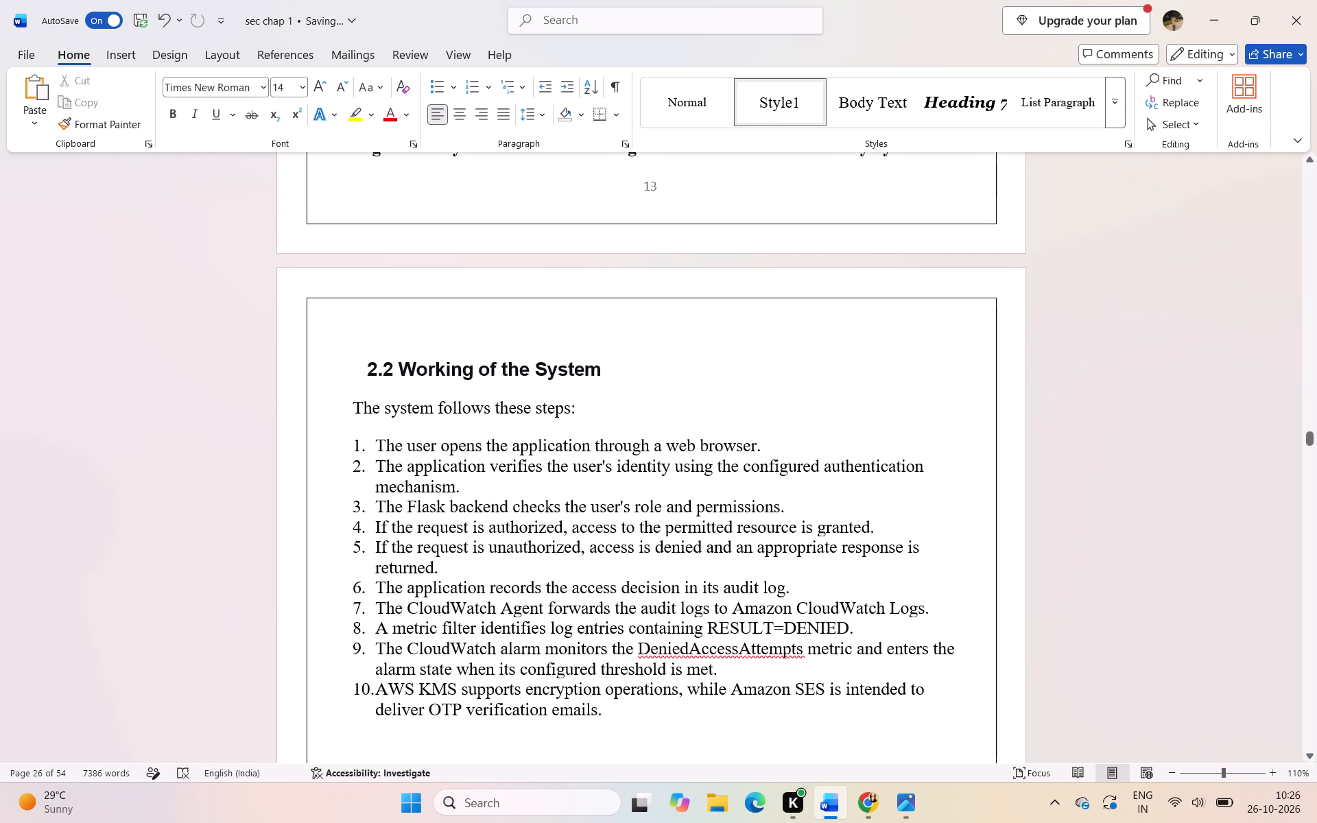
{"action": "scroll", "coordinate": [625, 391], "scroll_direction": "up", "scroll_amount": 7}
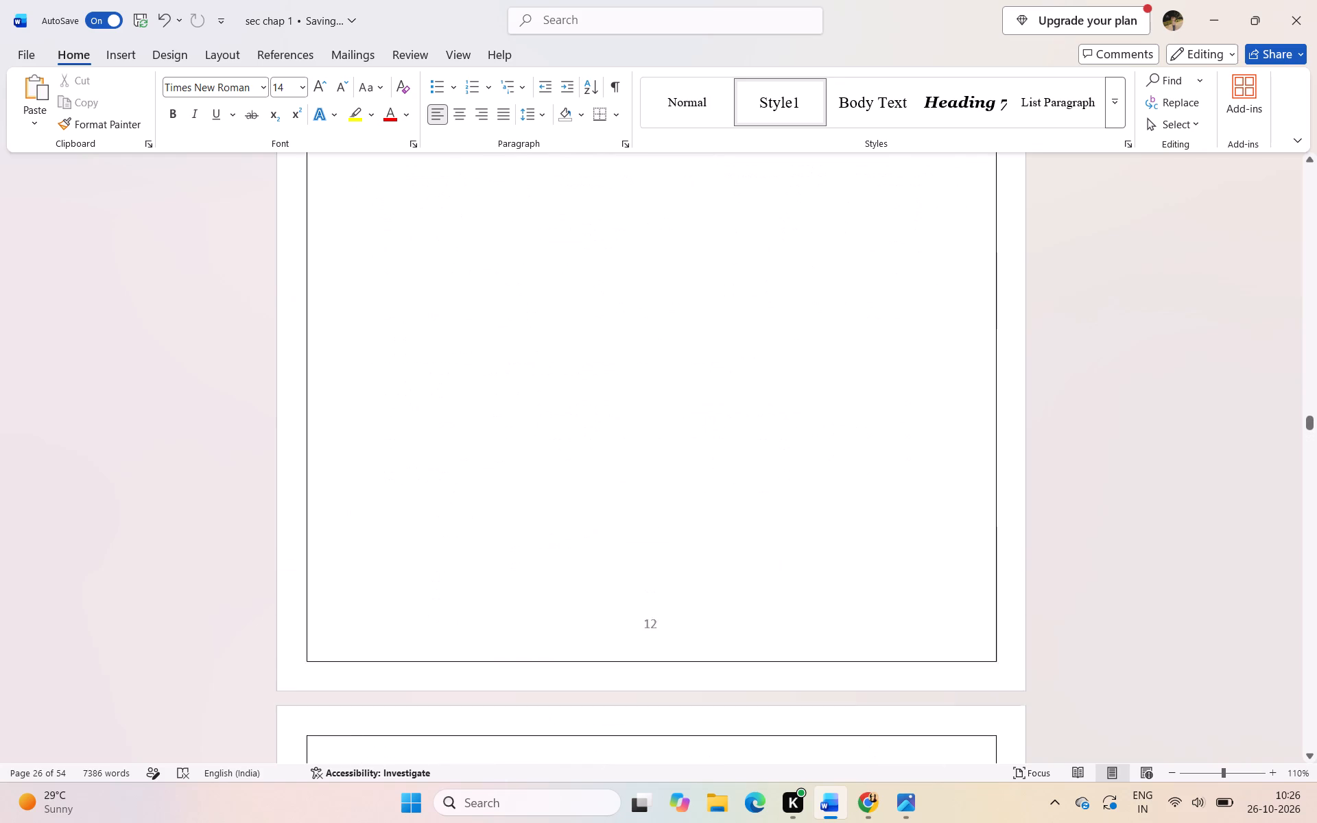
{"action": "scroll", "coordinate": [625, 391], "scroll_direction": "up", "scroll_amount": 10}
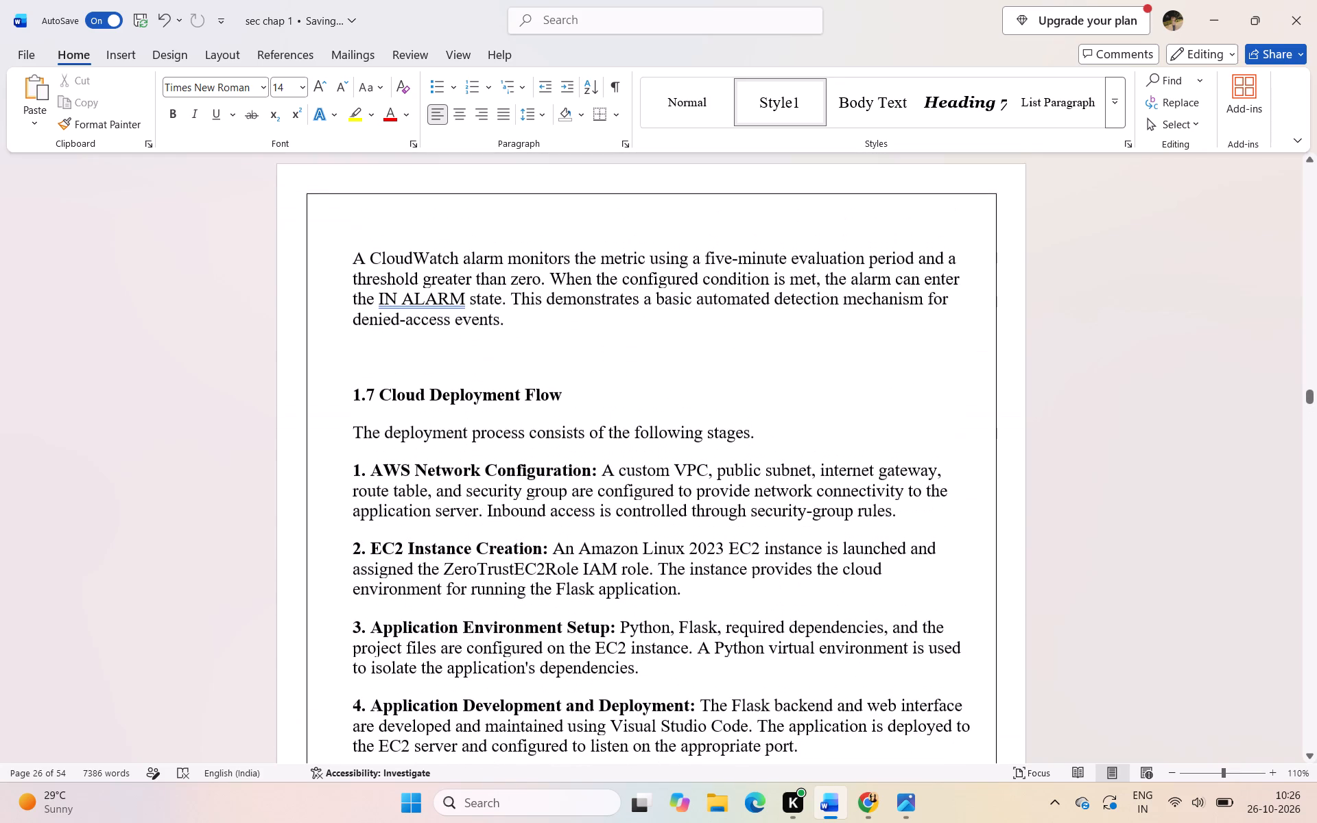
{"action": "left_click", "coordinate": [506, 407]}
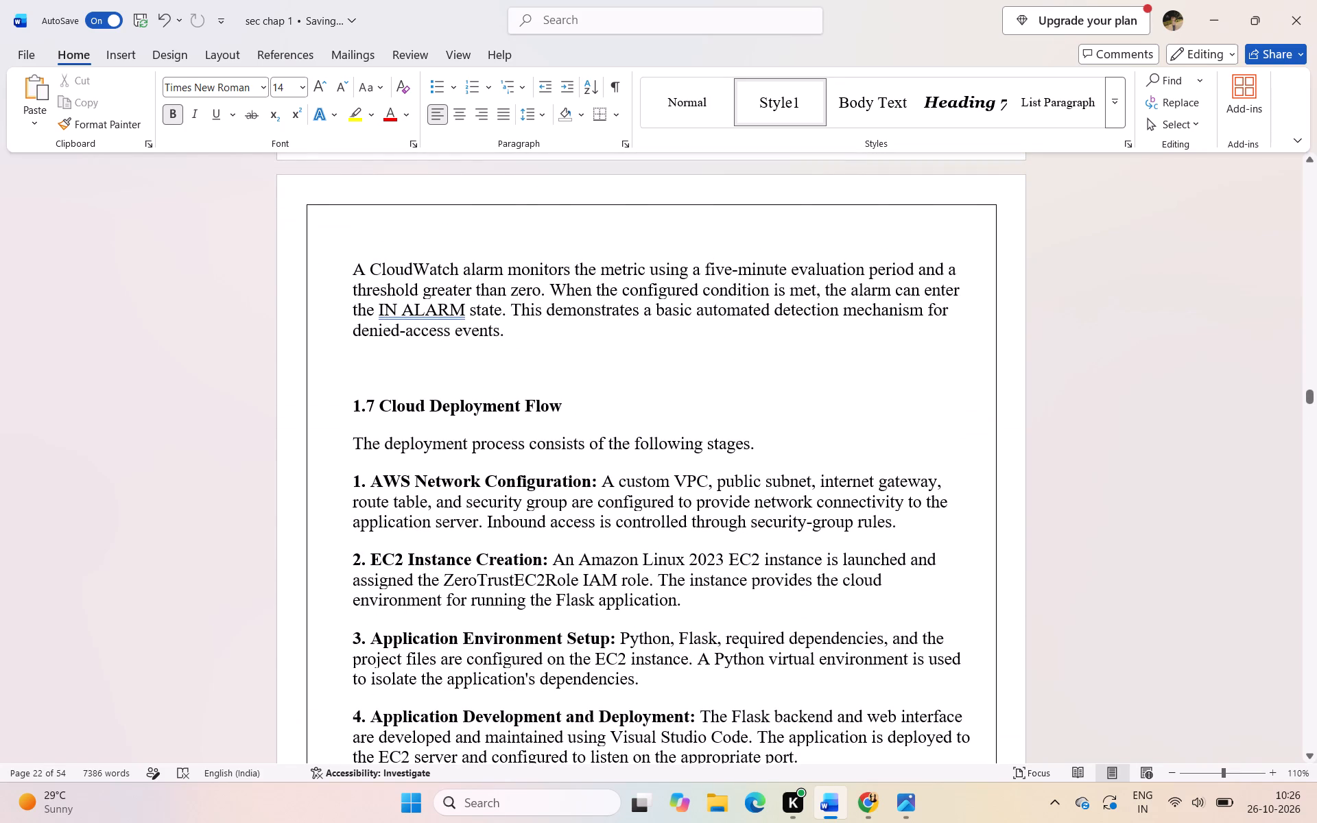
{"action": "scroll", "coordinate": [549, 335], "scroll_direction": "down", "scroll_amount": 9}
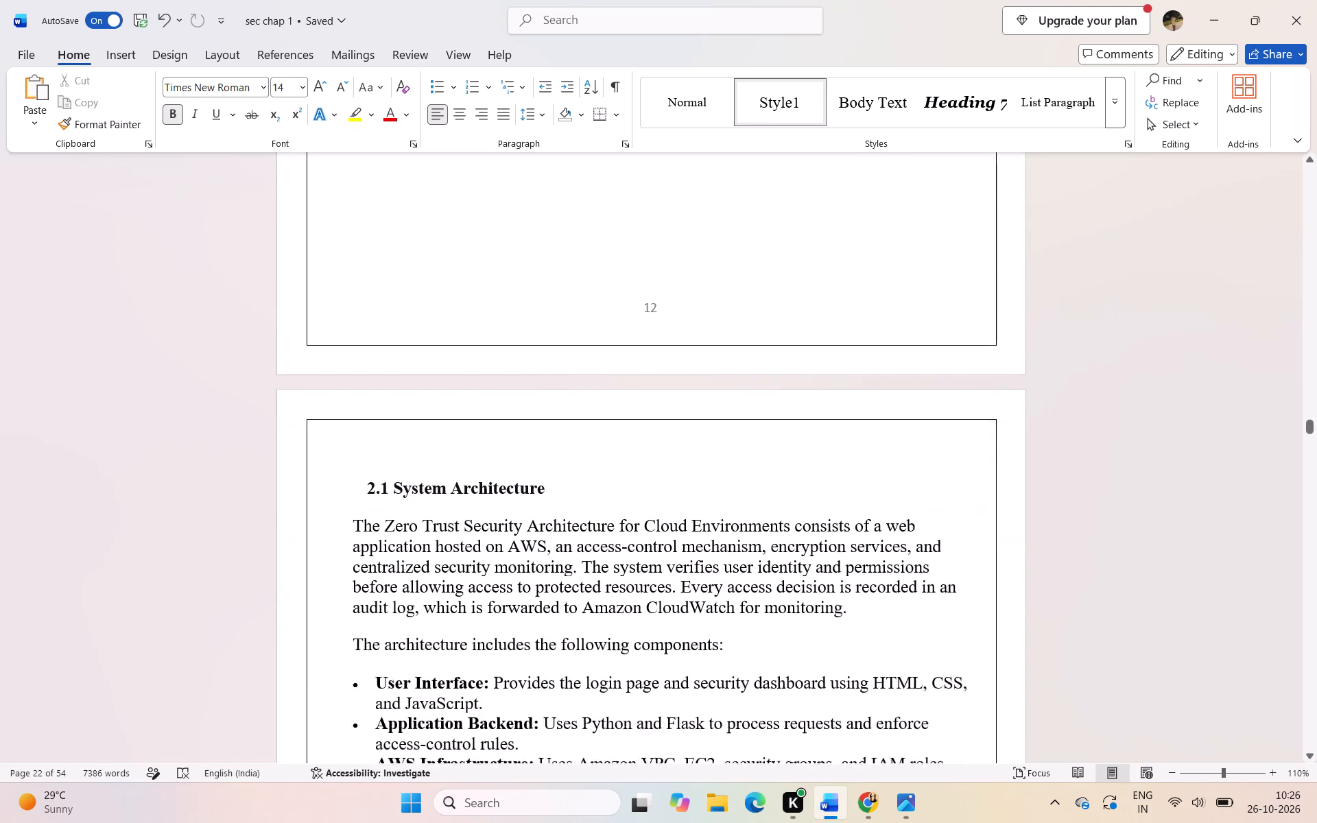
{"action": "scroll", "coordinate": [549, 335], "scroll_direction": "down", "scroll_amount": 1}
{"action": "left_click", "coordinate": [465, 449]}
{"action": "scroll", "coordinate": [465, 449], "scroll_direction": "down", "scroll_amount": 2}
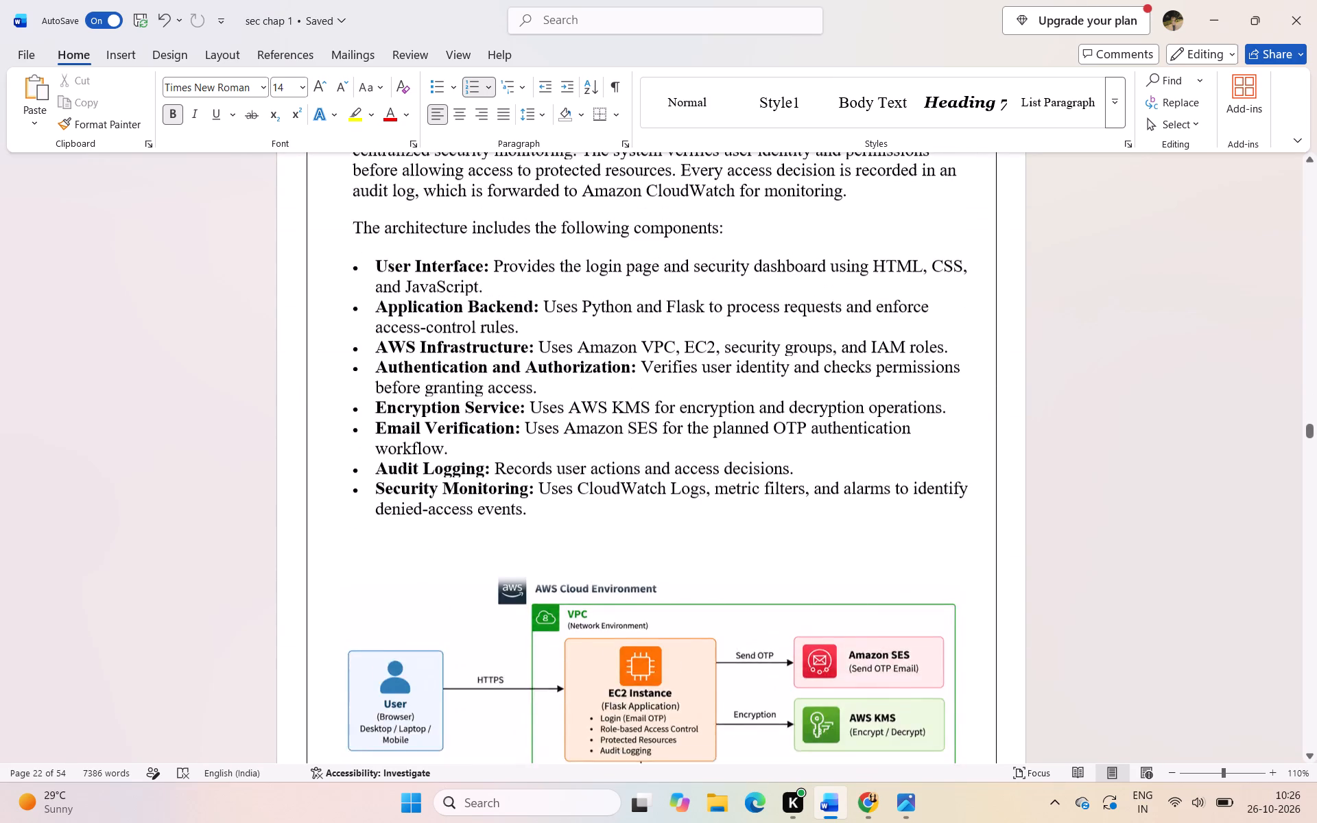
{"action": "scroll", "coordinate": [465, 449], "scroll_direction": "down", "scroll_amount": 3}
{"action": "scroll", "coordinate": [418, 514], "scroll_direction": "up", "scroll_amount": 1}
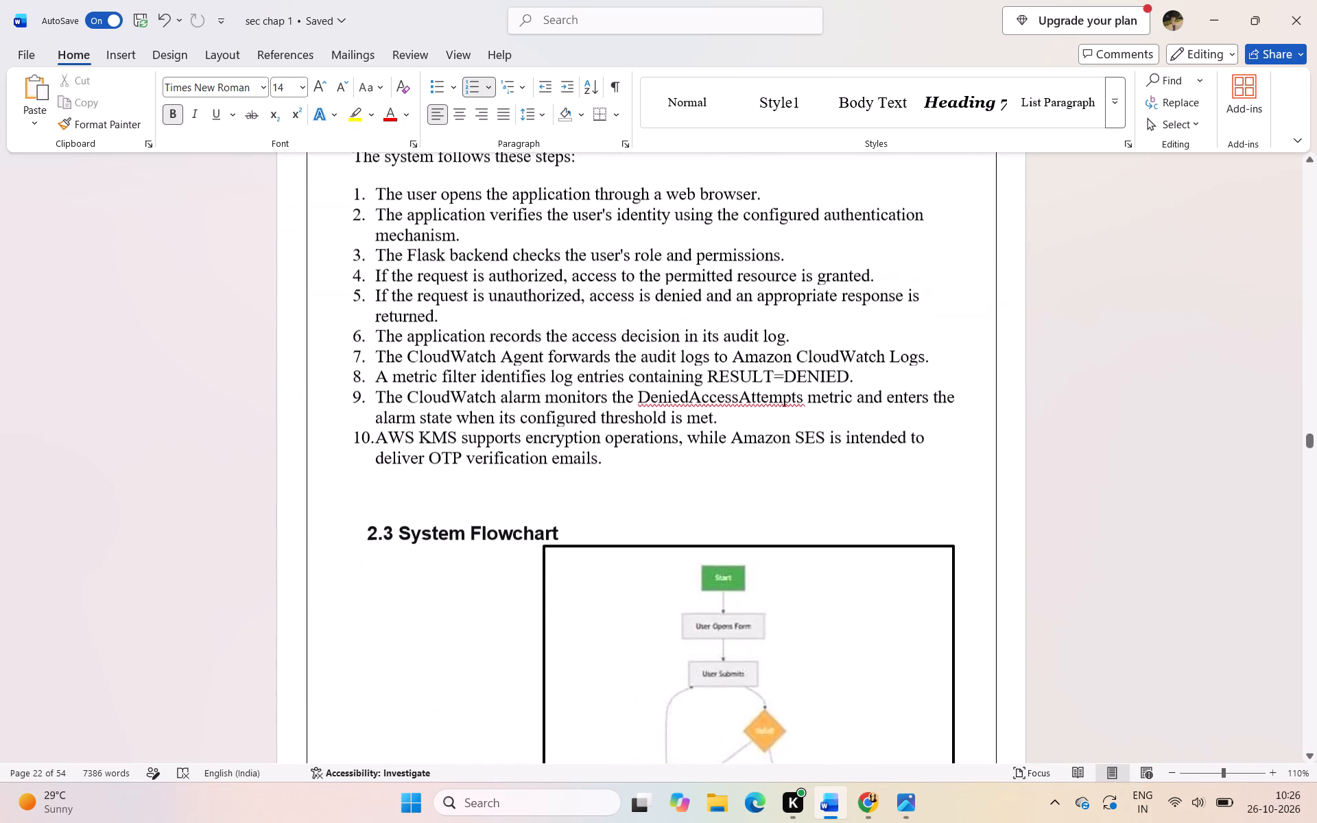
{"action": "scroll", "coordinate": [418, 514], "scroll_direction": "up", "scroll_amount": 1}
Try to change the 2.2 heading text "Working of the System" to Times New Roman, and set its size to 14.
{"action": "left_click", "coordinate": [528, 222]}
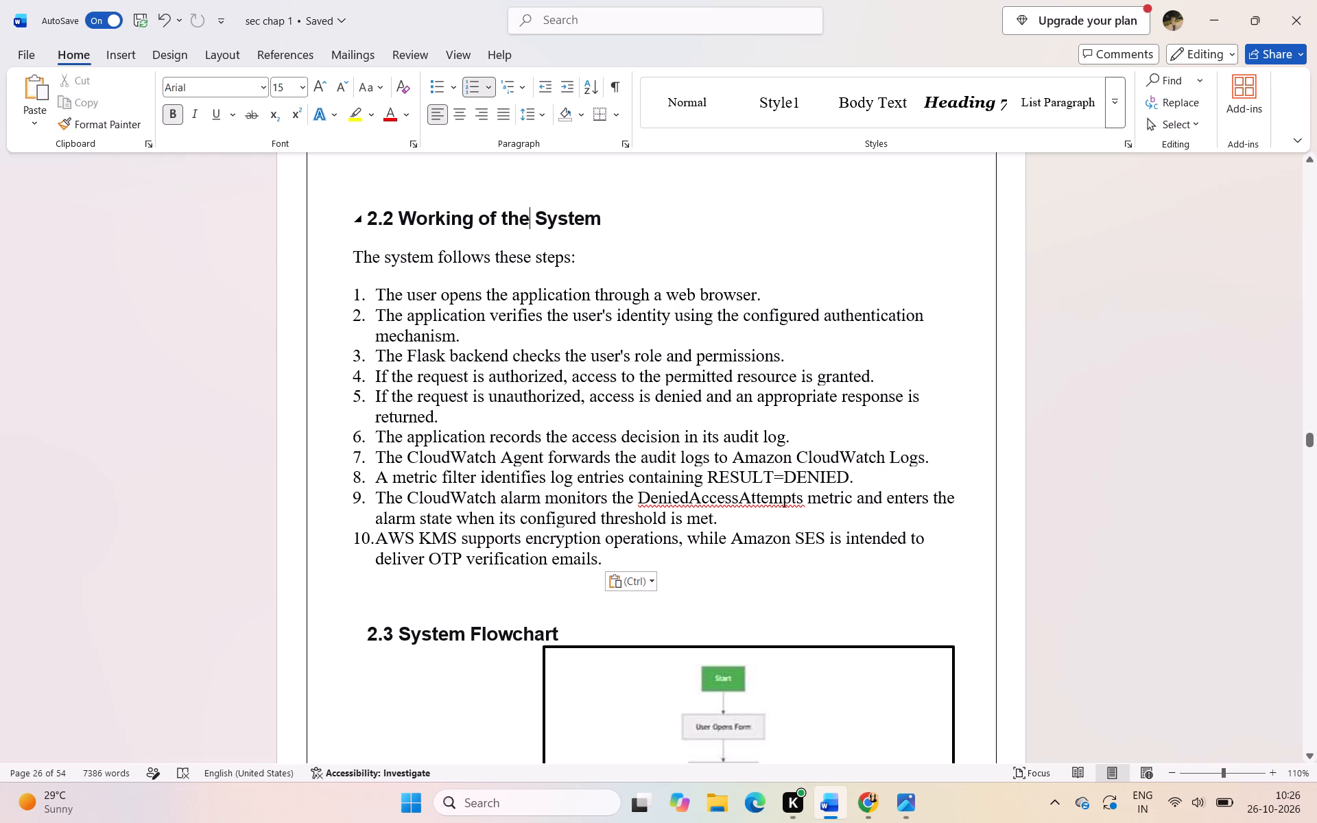
{"action": "left_click_drag", "start_coordinate": [399, 223], "coordinate": [586, 224]}
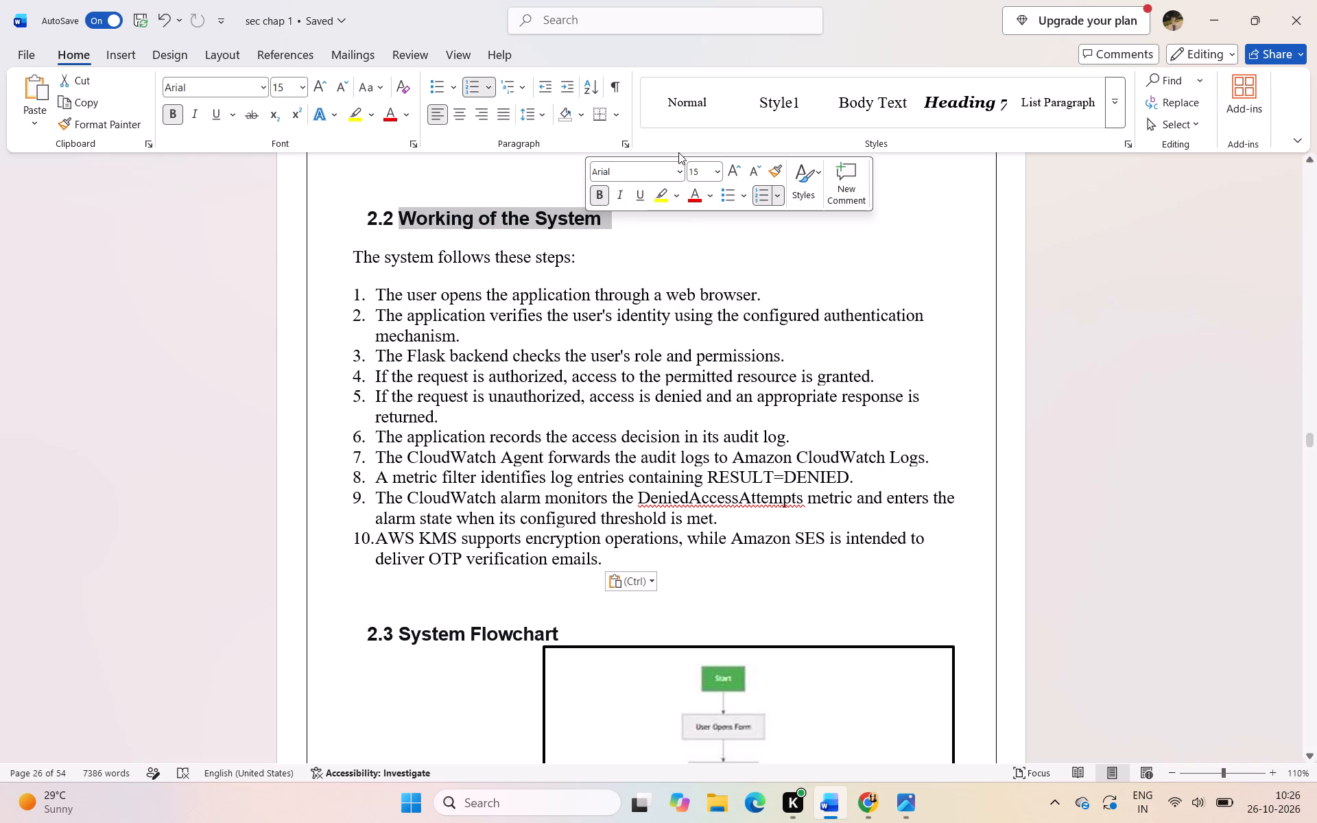
{"action": "left_click", "coordinate": [267, 95]}
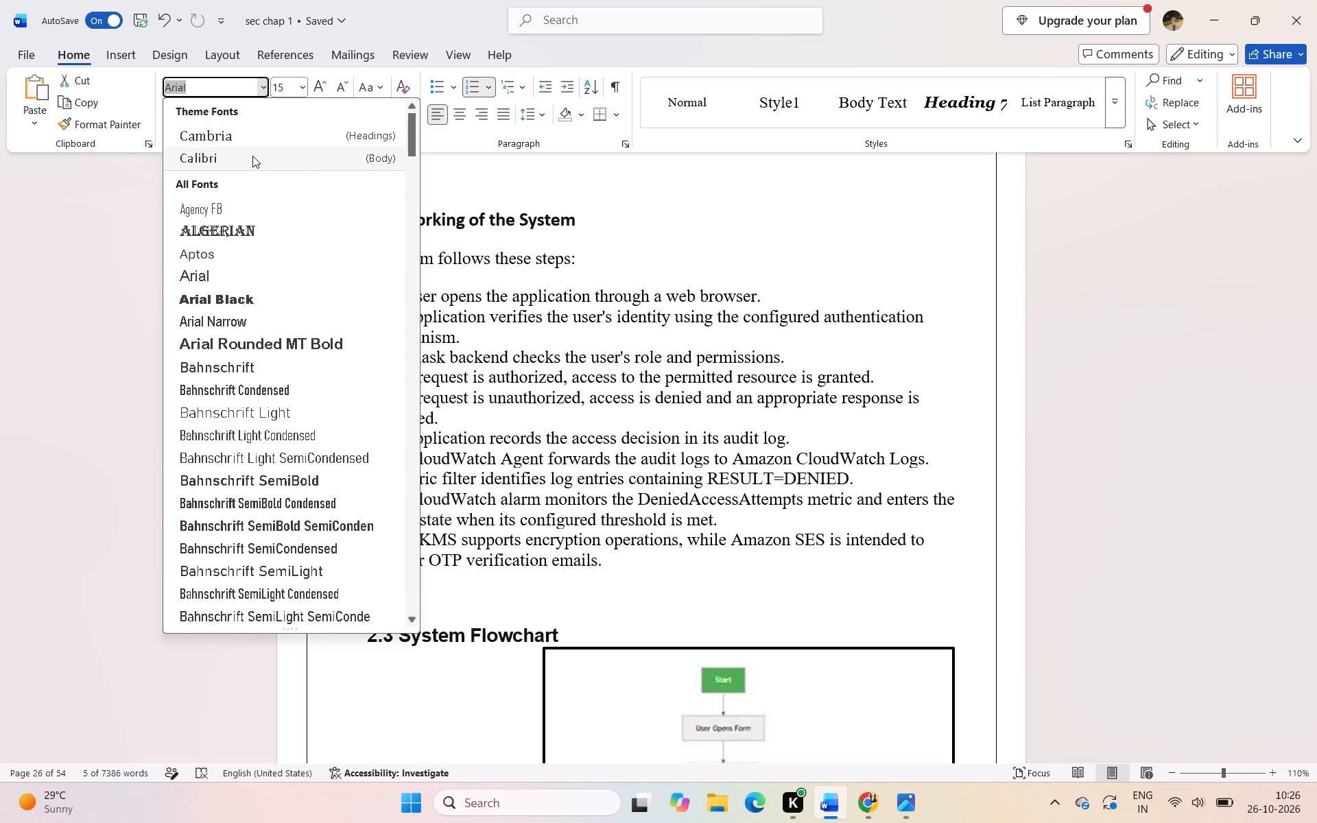
{"action": "type", "text": "ti"}
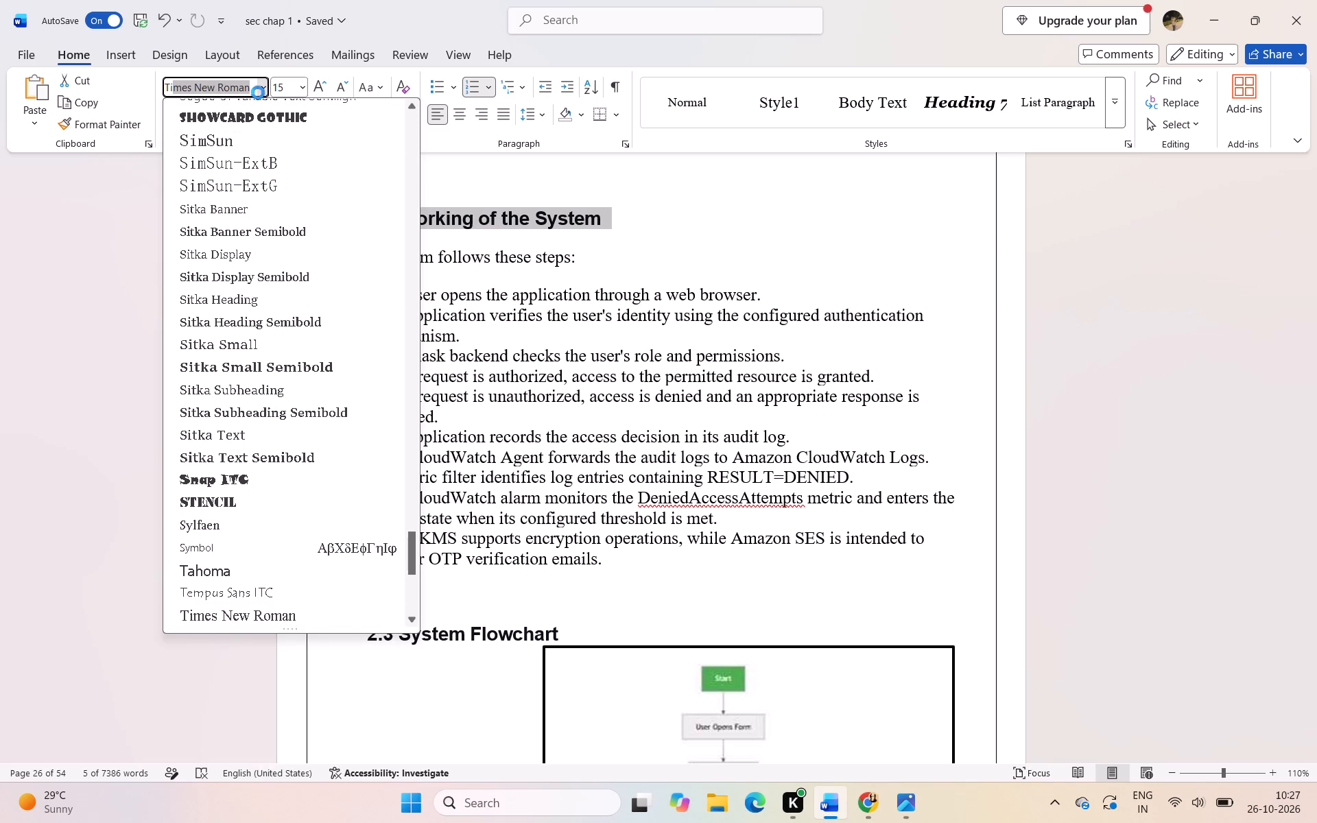
{"action": "left_click", "coordinate": [298, 88]}
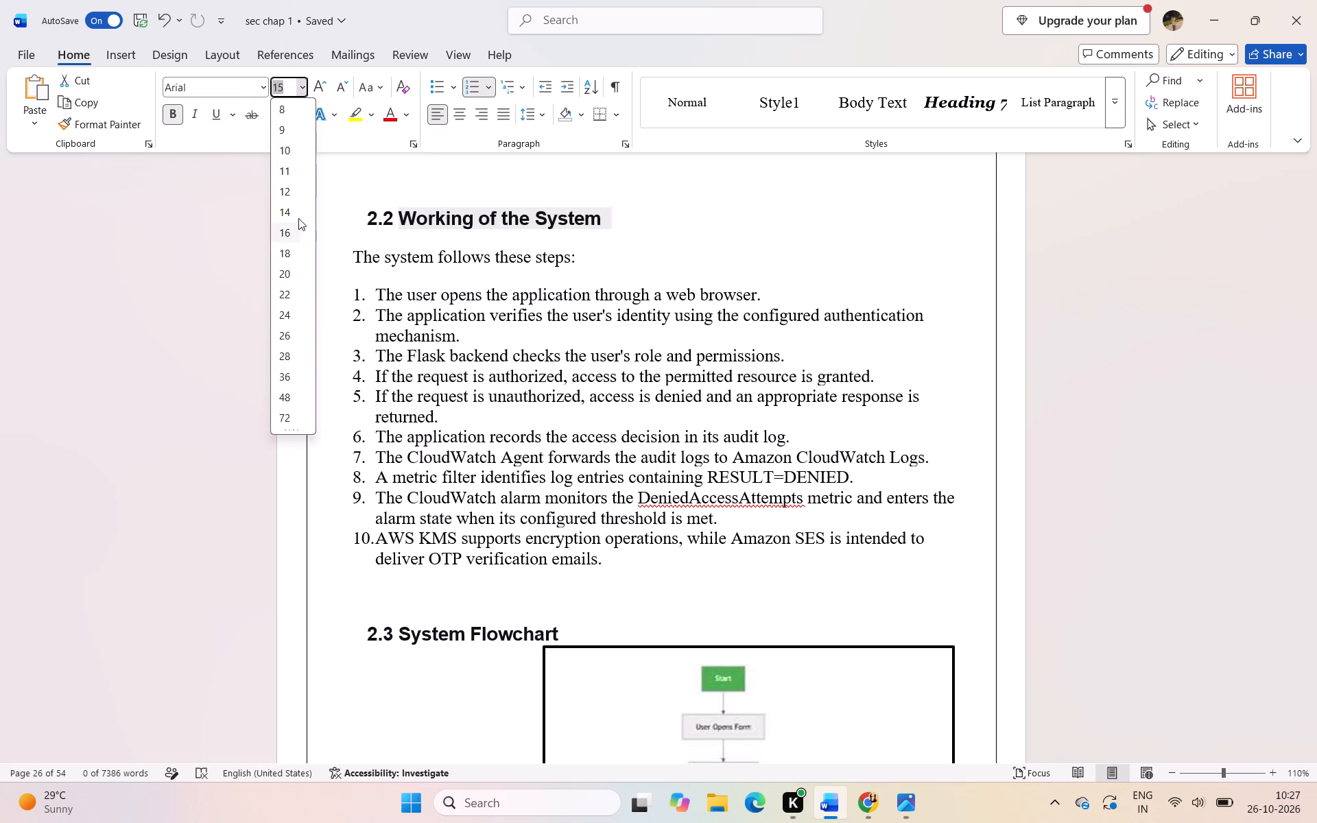
{"action": "left_click", "coordinate": [291, 211]}
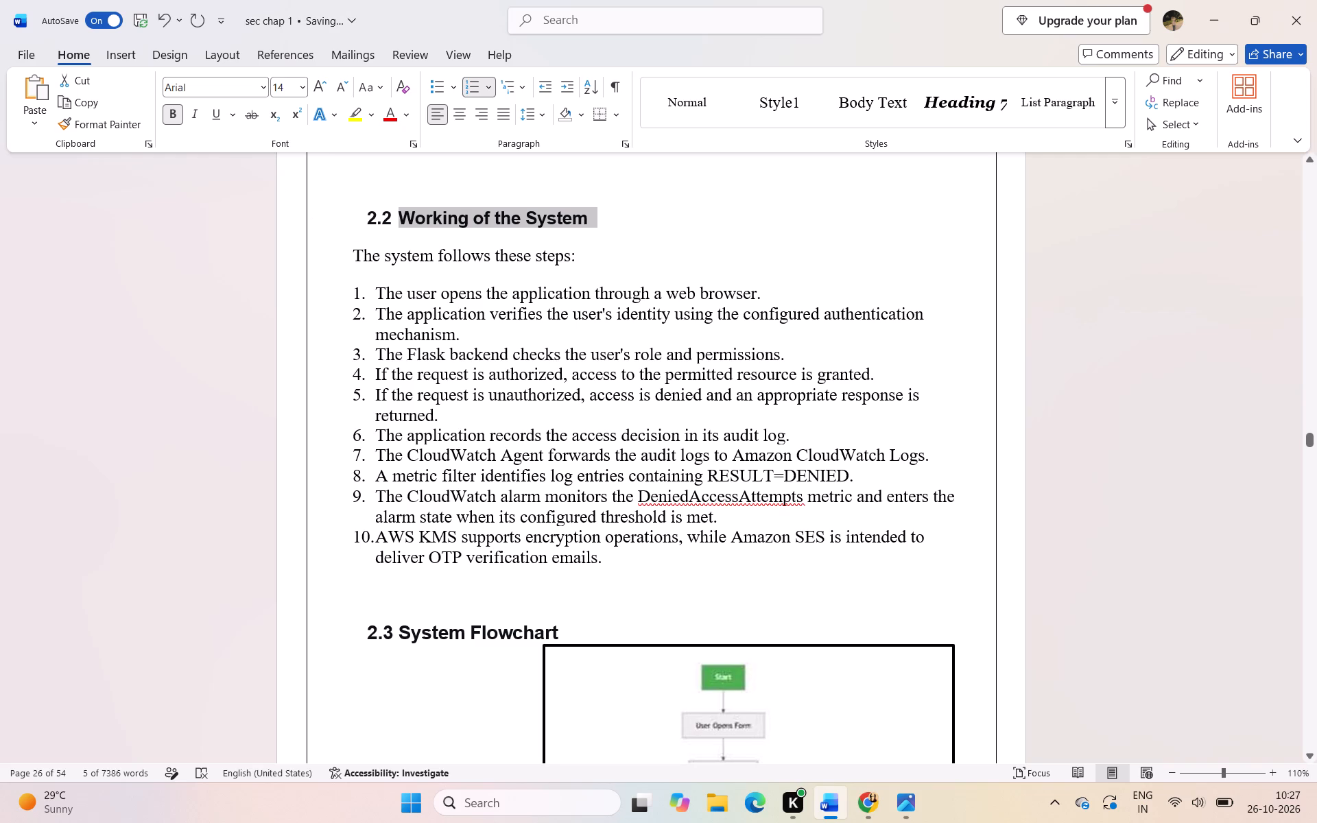
{"action": "left_click", "coordinate": [624, 234]}
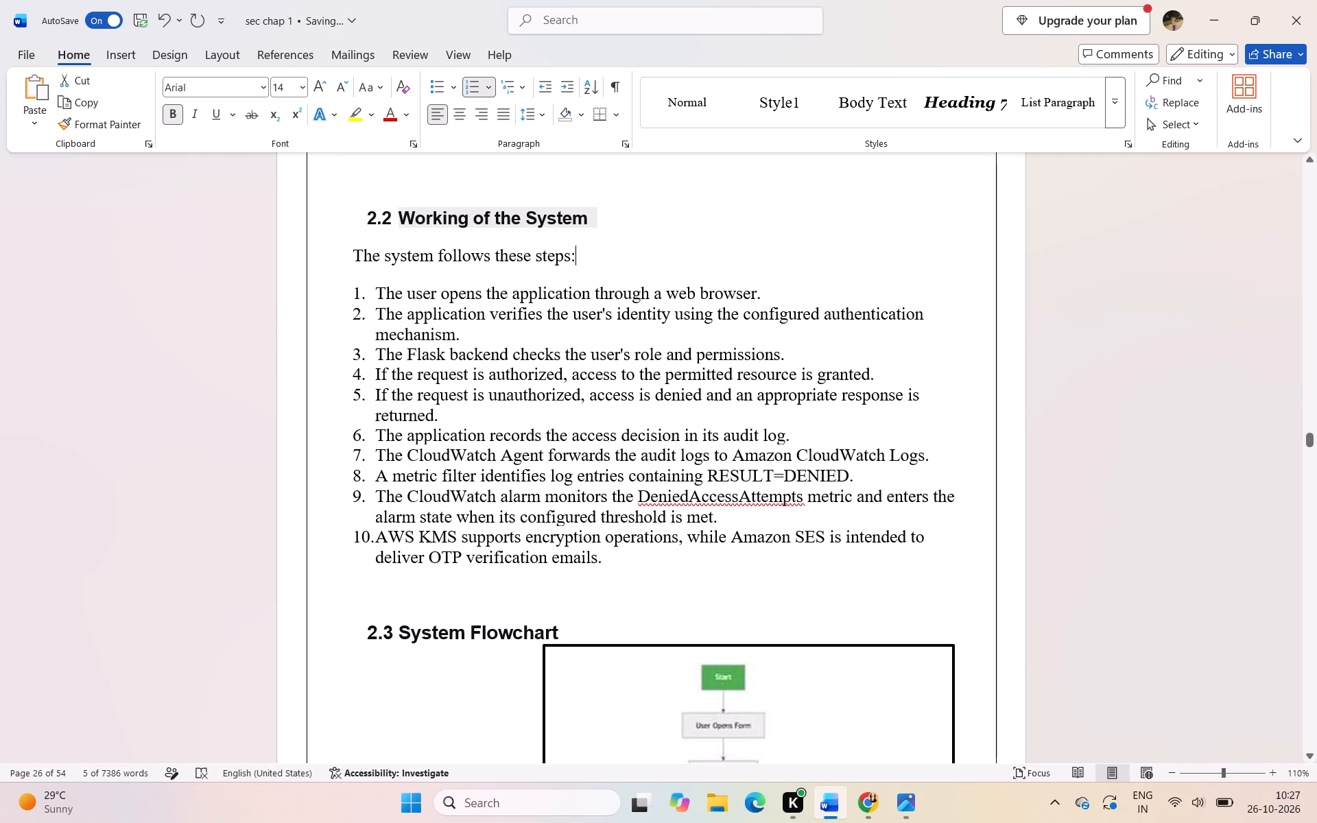
Remove the blank lines between step 10 of the numbered list and the 2.3 System Flowchart heading.
{"action": "left_click", "coordinate": [538, 350]}
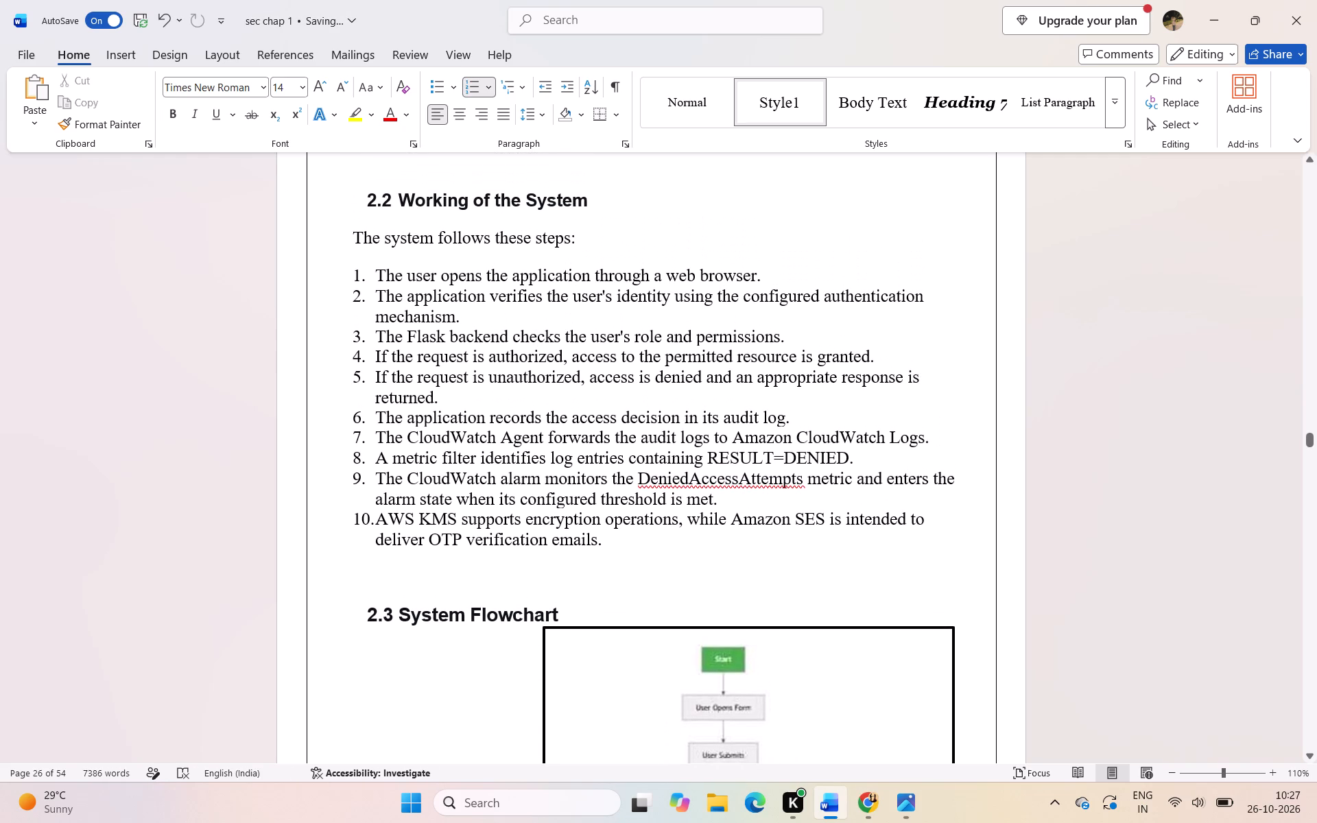
{"action": "scroll", "coordinate": [538, 350], "scroll_direction": "down", "scroll_amount": 1}
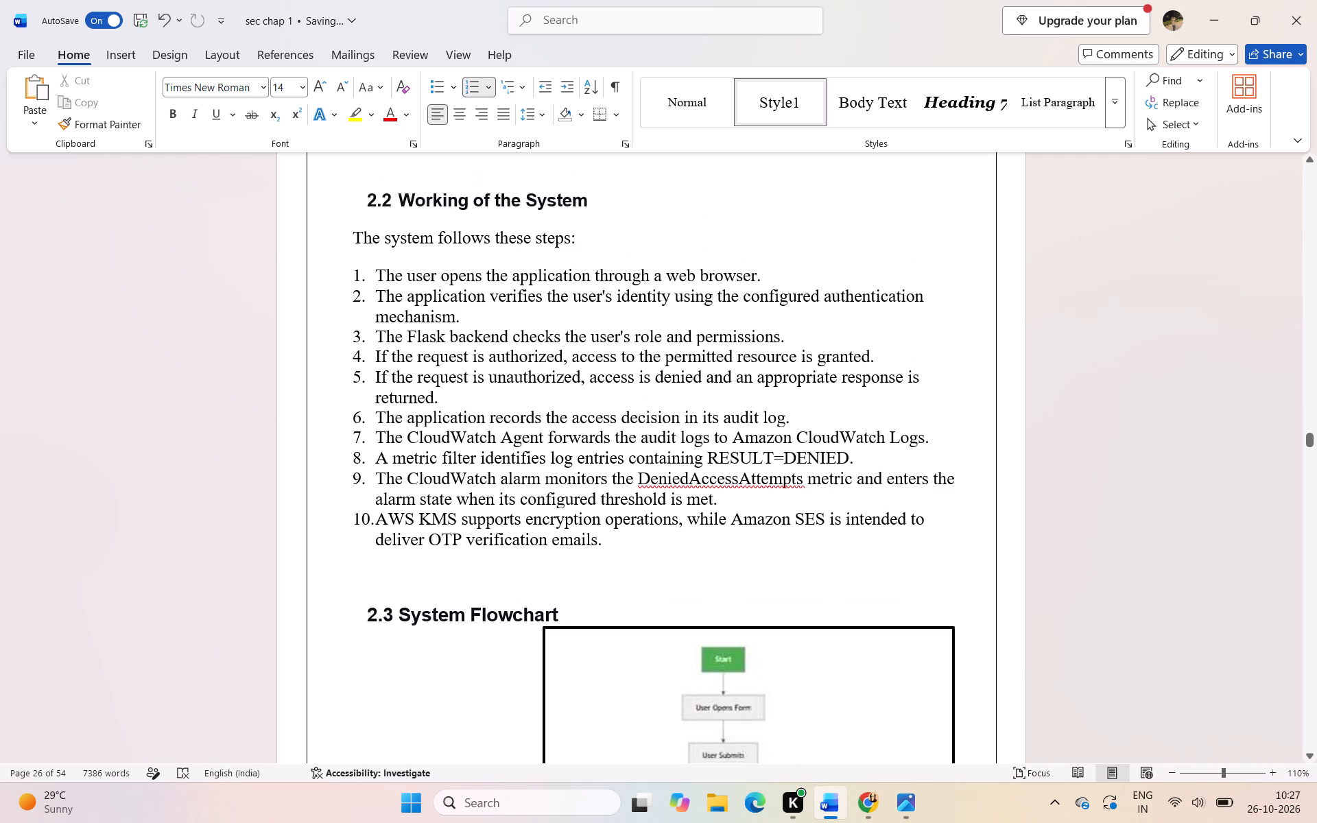
{"action": "scroll", "coordinate": [538, 350], "scroll_direction": "down", "scroll_amount": 1}
{"action": "left_click", "coordinate": [538, 350]}
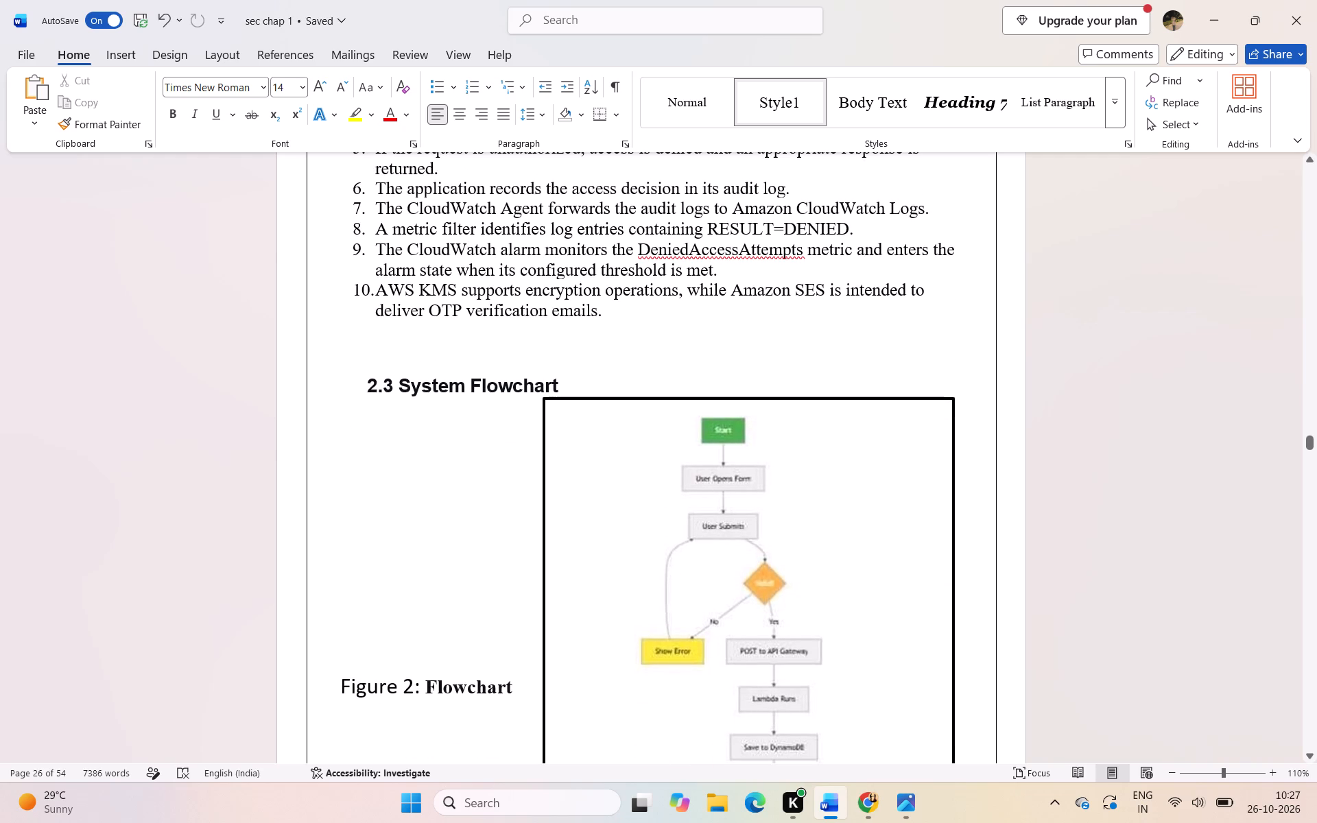
{"action": "key", "text": "BackSpace"}
{"action": "key", "text": "BackSpace"}
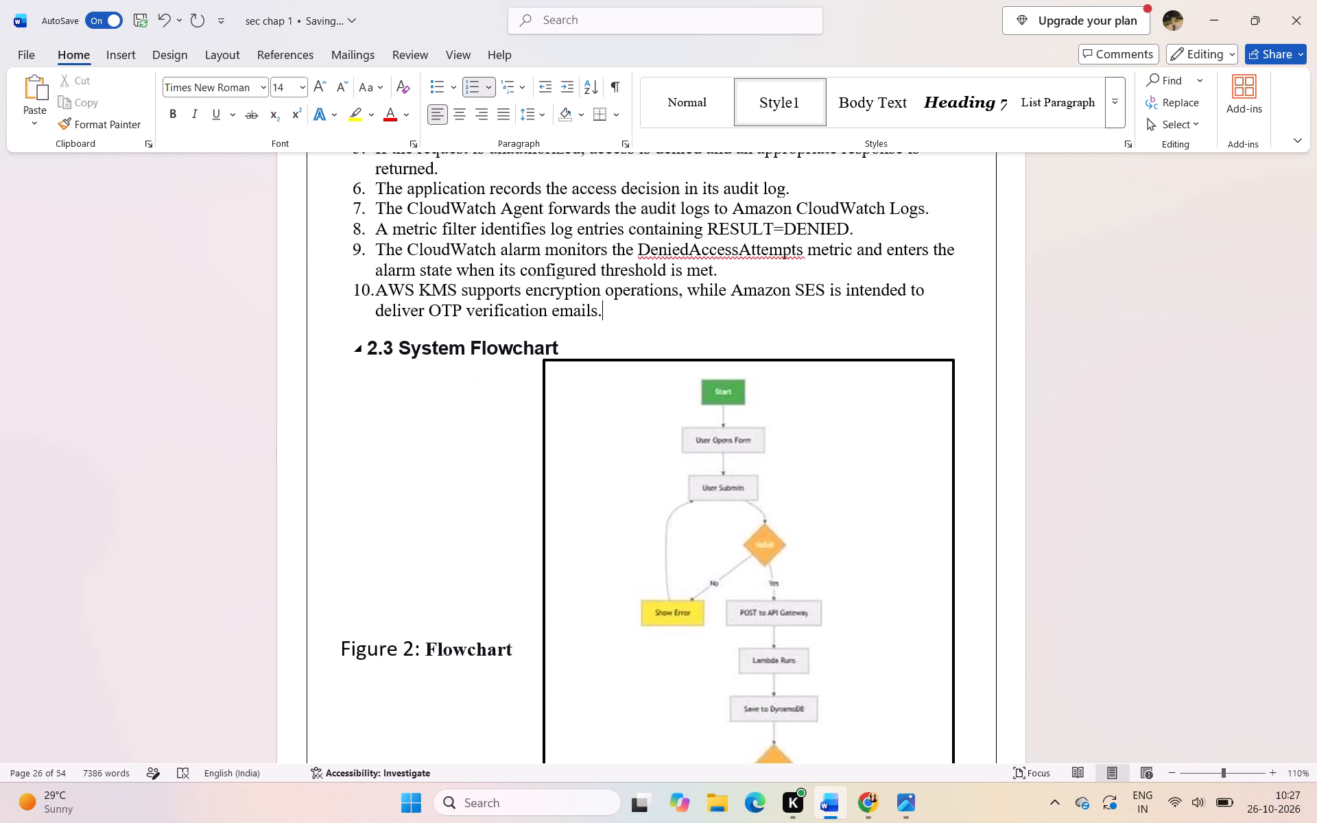
{"action": "key", "text": "Return"}
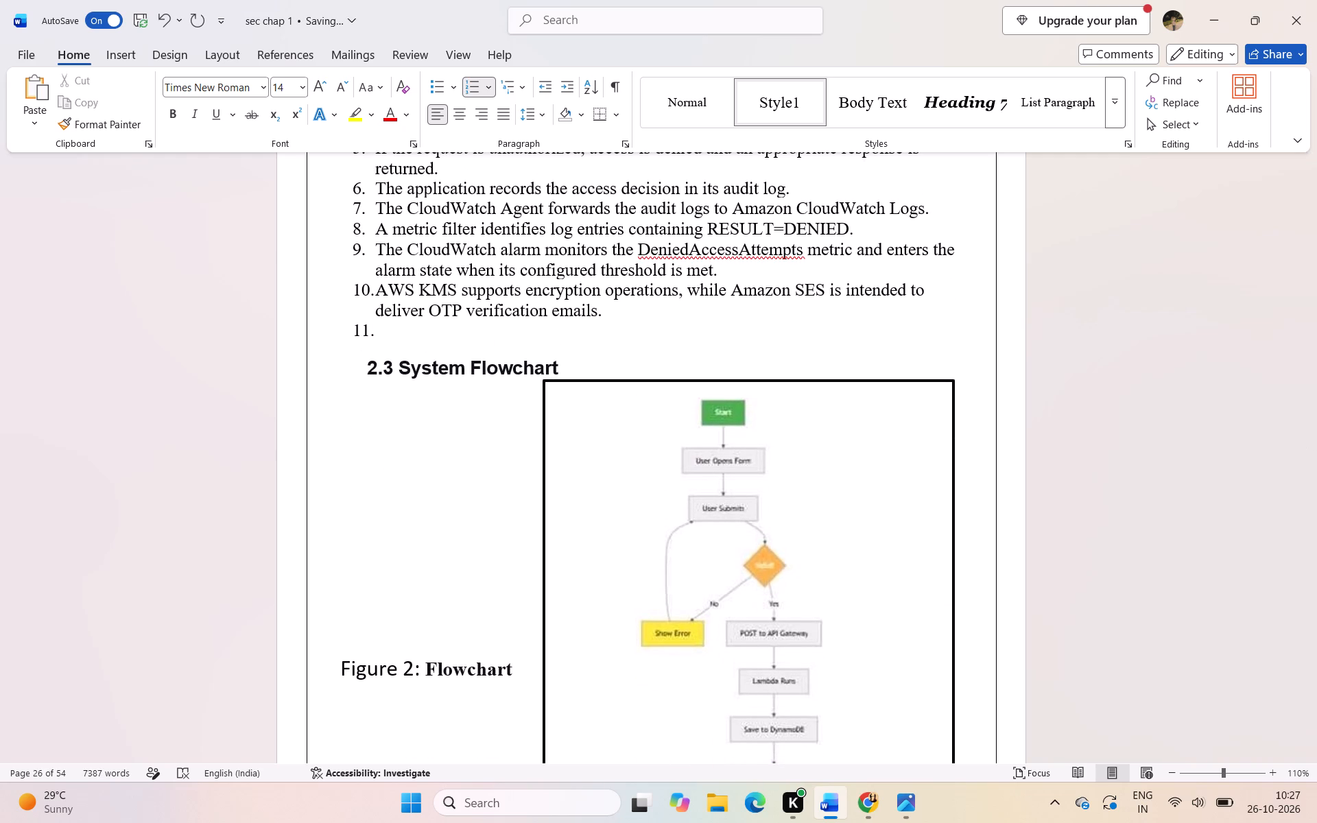
{"action": "key", "text": "BackSpace"}
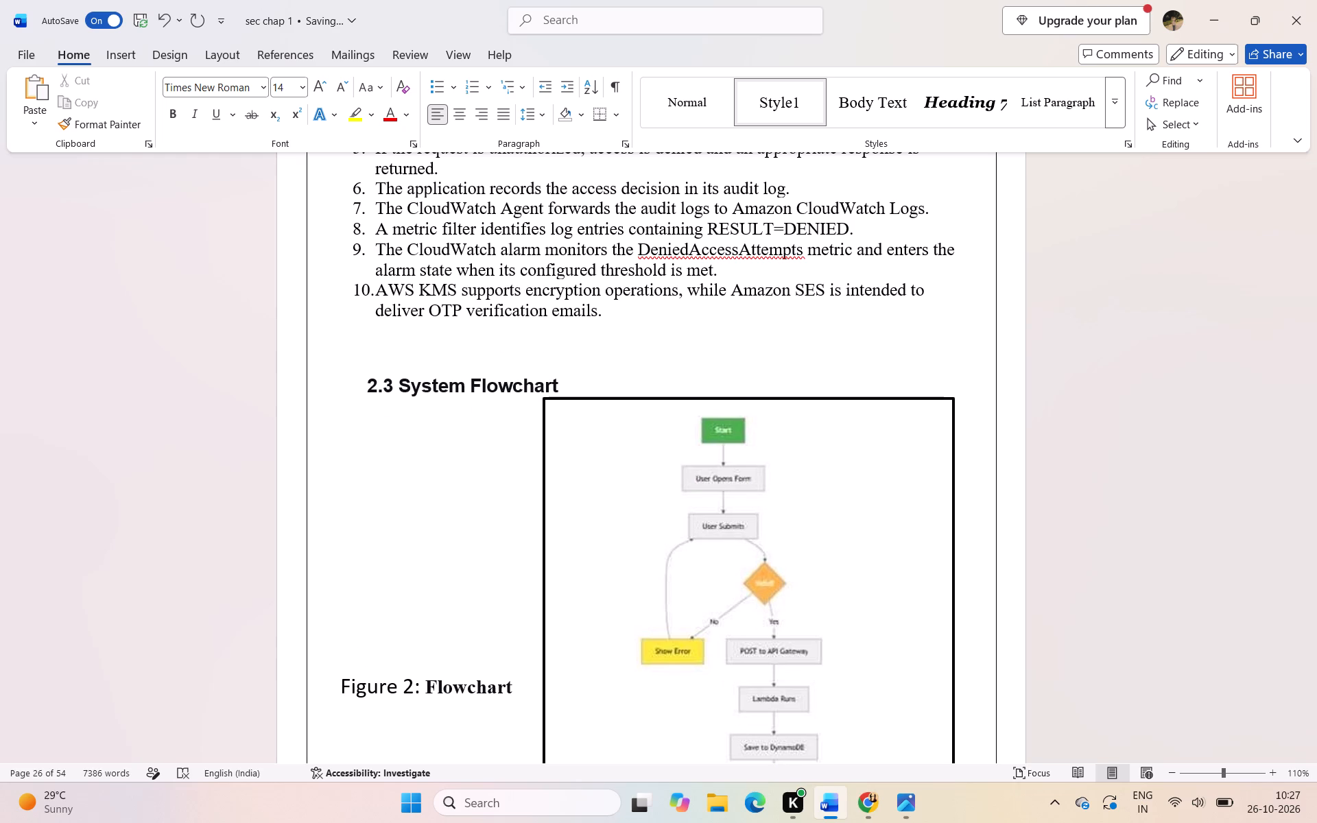
{"action": "key", "text": "BackSpace"}
{"action": "key", "text": "BackSpace"}
{"action": "key", "text": "BackSpace"}
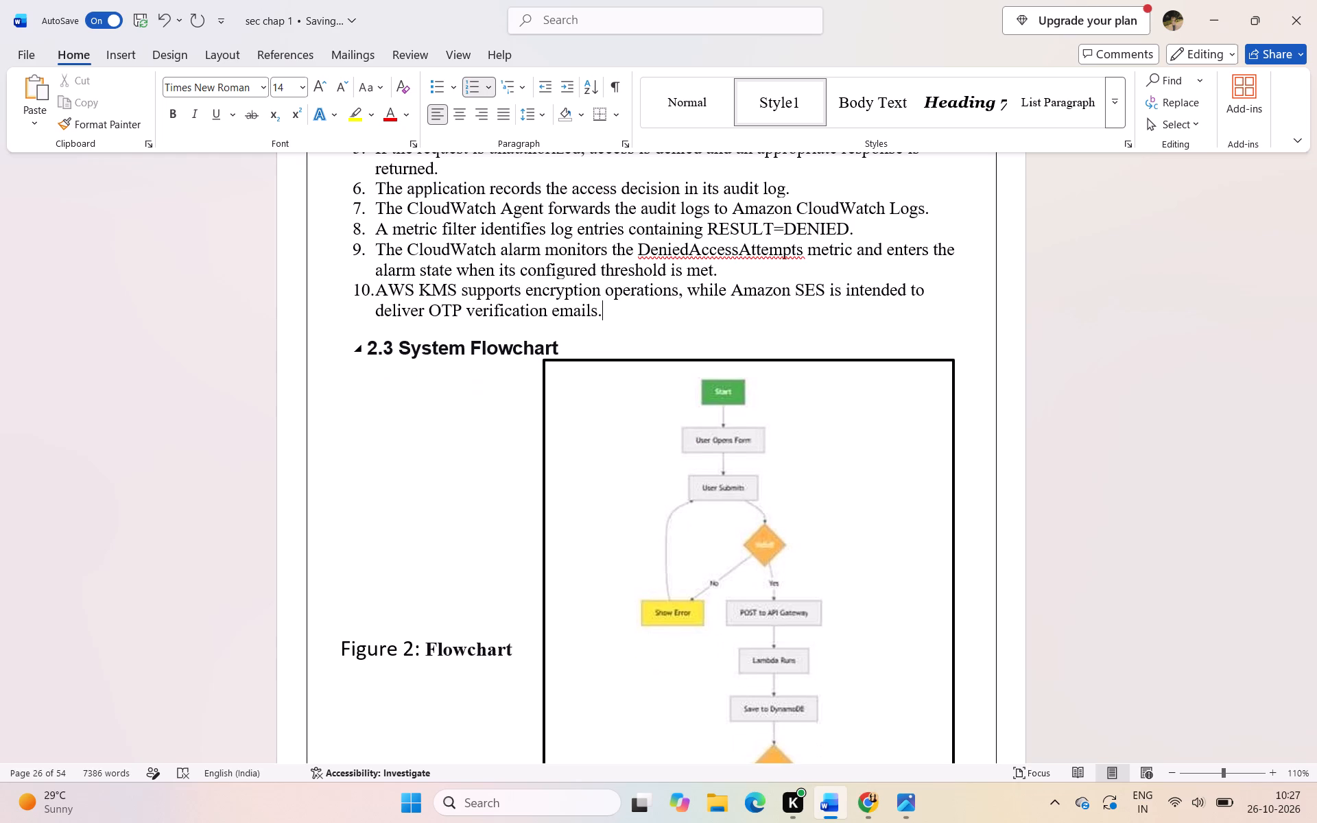
Delete the old flowchart picture under 2.3 System Flowchart.
{"action": "scroll", "coordinate": [538, 350], "scroll_direction": "up", "scroll_amount": 3}
{"action": "scroll", "coordinate": [538, 350], "scroll_direction": "down", "scroll_amount": 2}
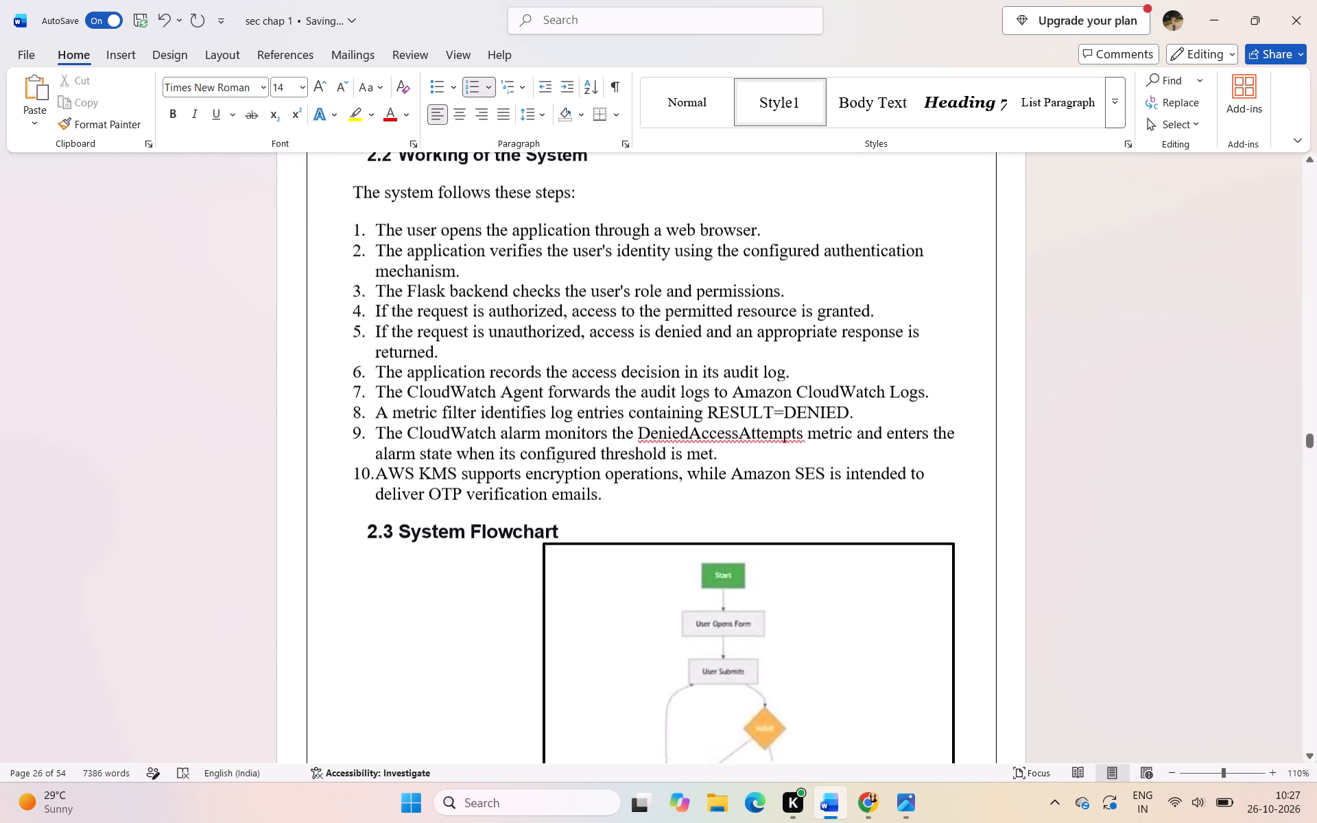
{"action": "scroll", "coordinate": [538, 350], "scroll_direction": "down", "scroll_amount": 2}
{"action": "scroll", "coordinate": [538, 350], "scroll_direction": "up", "scroll_amount": 2}
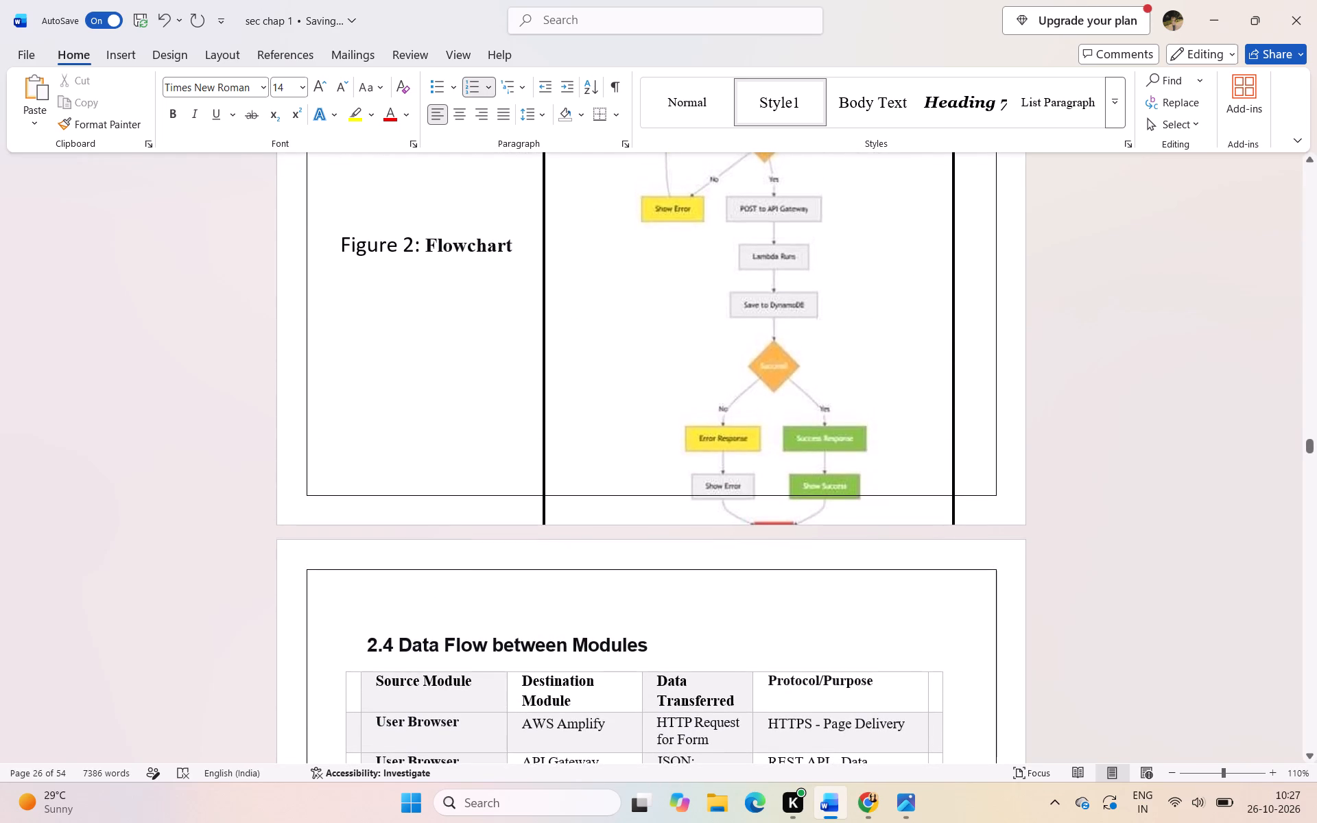
{"action": "scroll", "coordinate": [538, 350], "scroll_direction": "up", "scroll_amount": 1}
{"action": "left_click", "coordinate": [723, 348]}
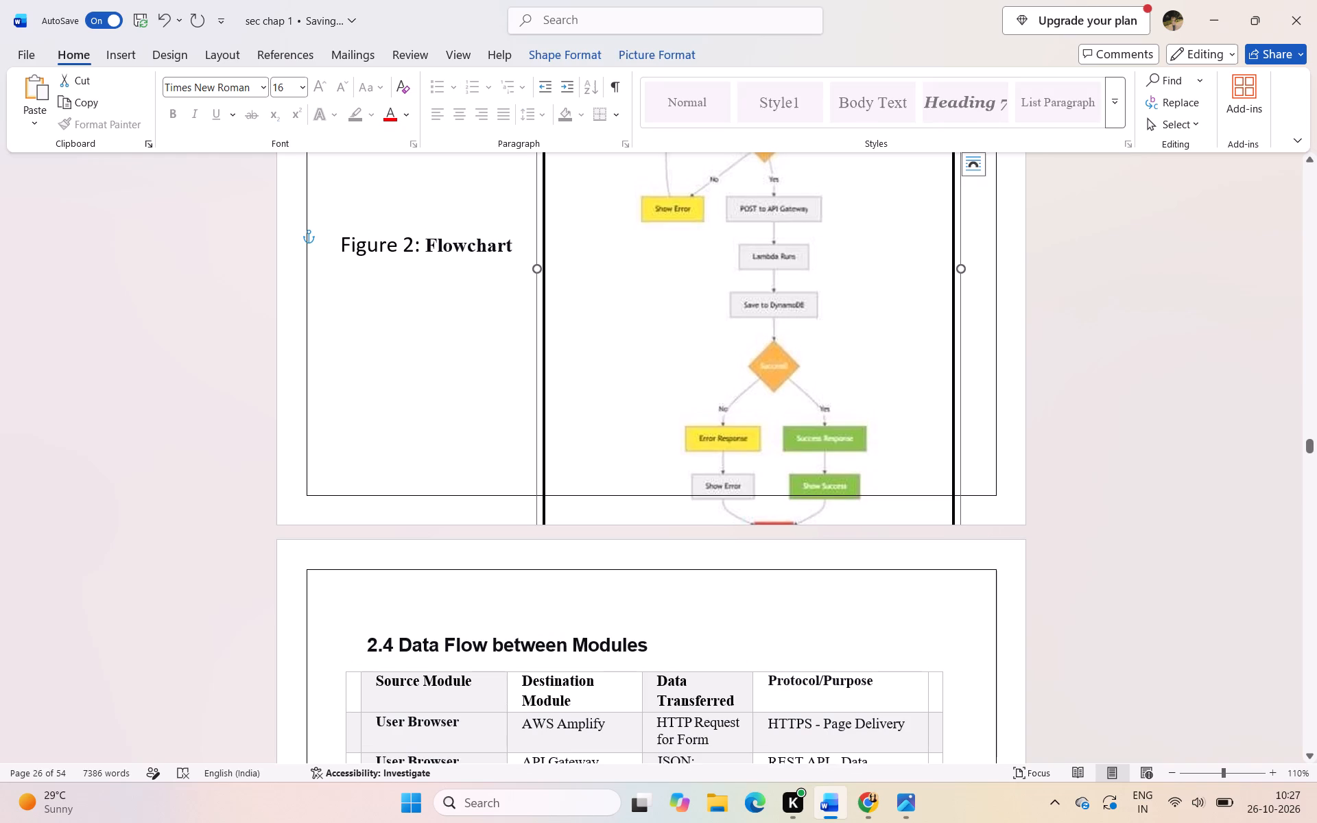
{"action": "scroll", "coordinate": [807, 322], "scroll_direction": "up", "scroll_amount": 1}
{"action": "key", "text": "BackSpace"}
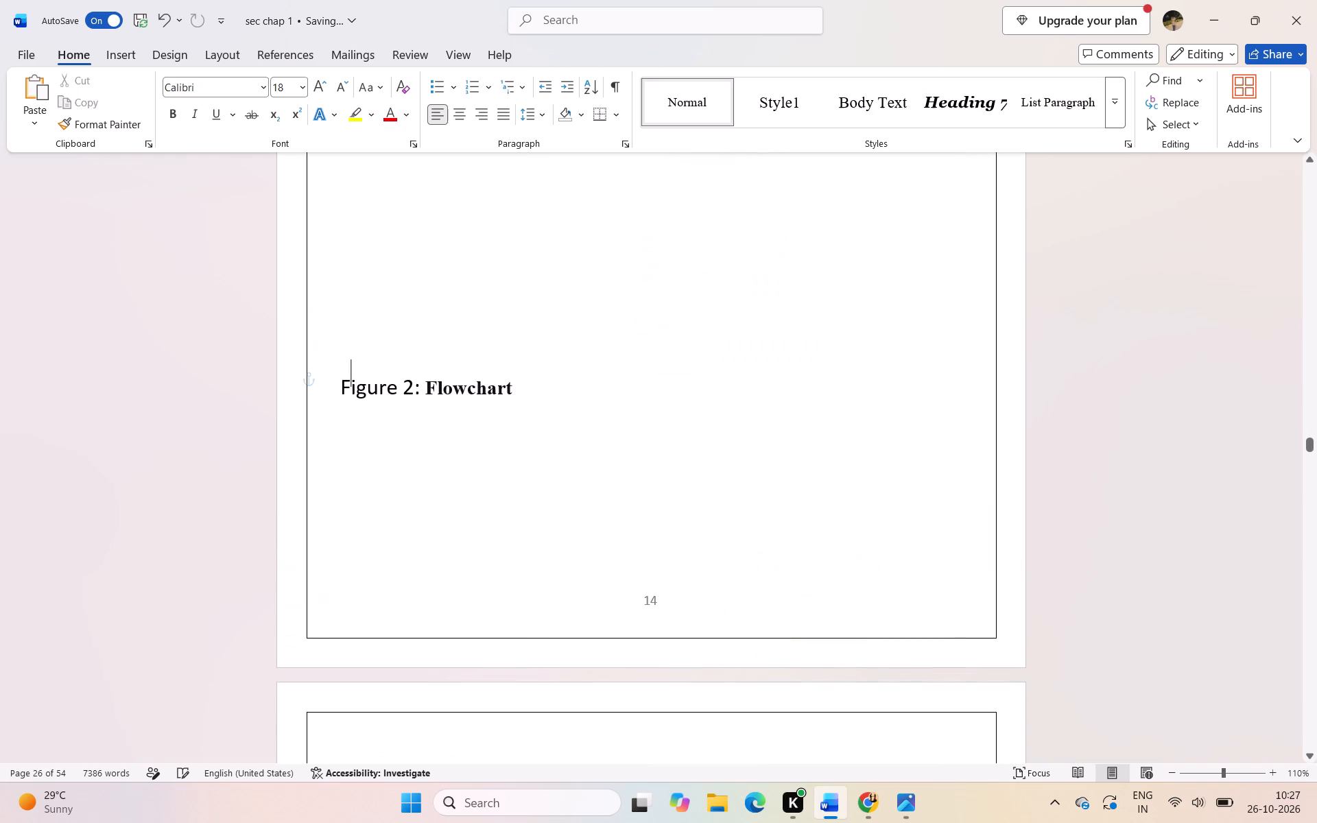
Delete the "Figure 2: Flowchart" caption and the surplus empty lines above it, leaving an empty line under the 2.3 heading.
{"action": "scroll", "coordinate": [807, 322], "scroll_direction": "up", "scroll_amount": 1}
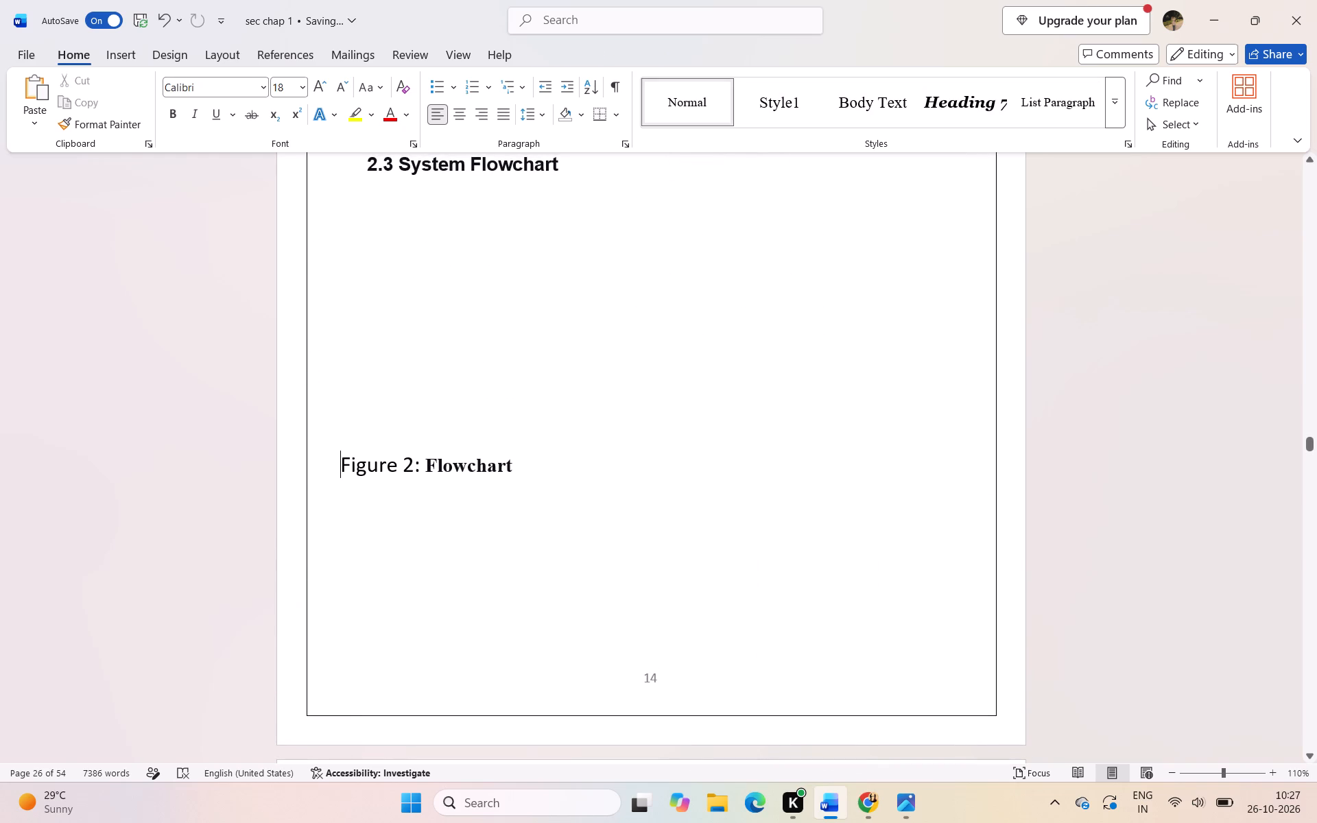
{"action": "left_click_drag", "start_coordinate": [342, 469], "coordinate": [532, 460]}
{"action": "key", "text": "BackSpace"}
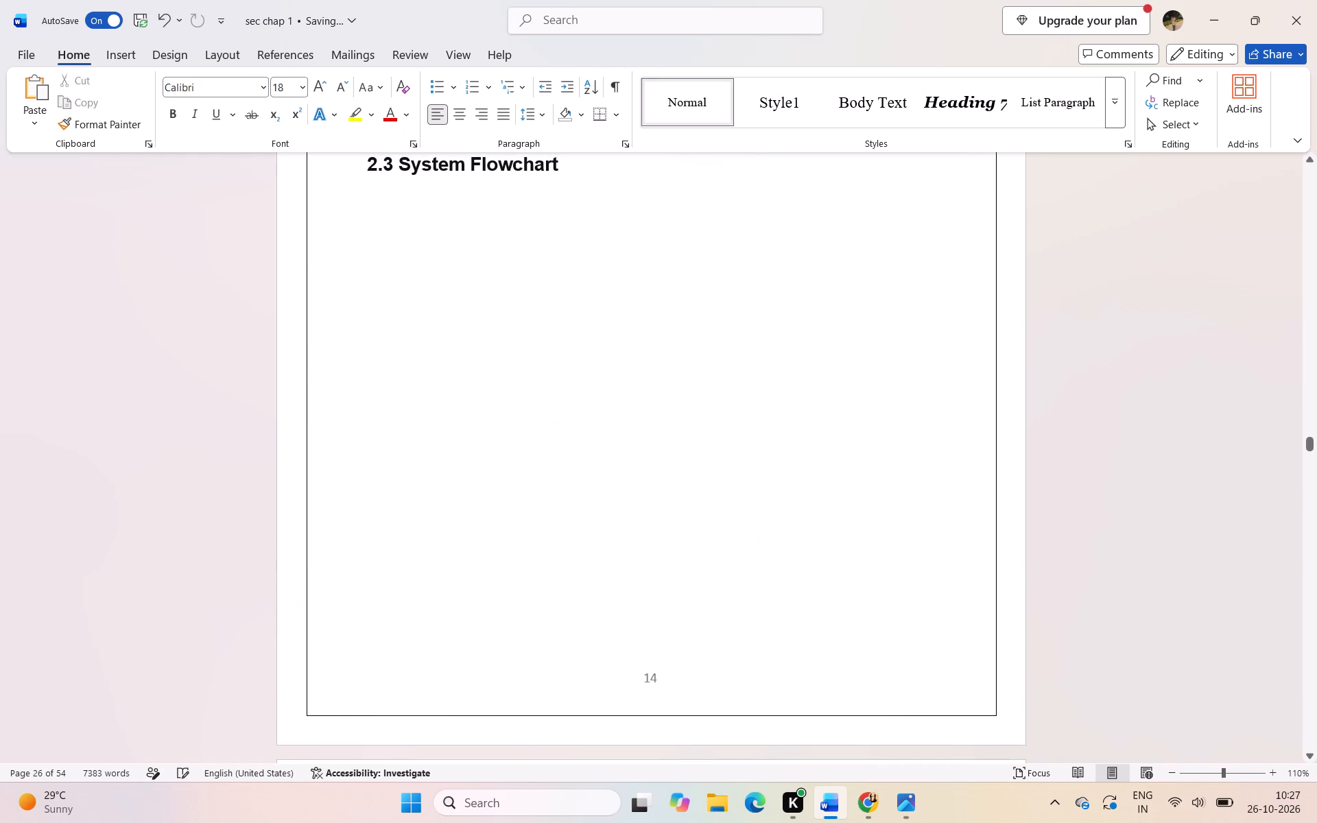
{"action": "key", "text": "BackSpace"}
{"action": "key", "text": "BackSpace"}
{"action": "key", "text": "BackSpace"}
{"action": "key", "text": "BackSpace"}
{"action": "key", "text": "BackSpace"}
{"action": "key", "text": "BackSpace"}
{"action": "key", "text": "BackSpace"}
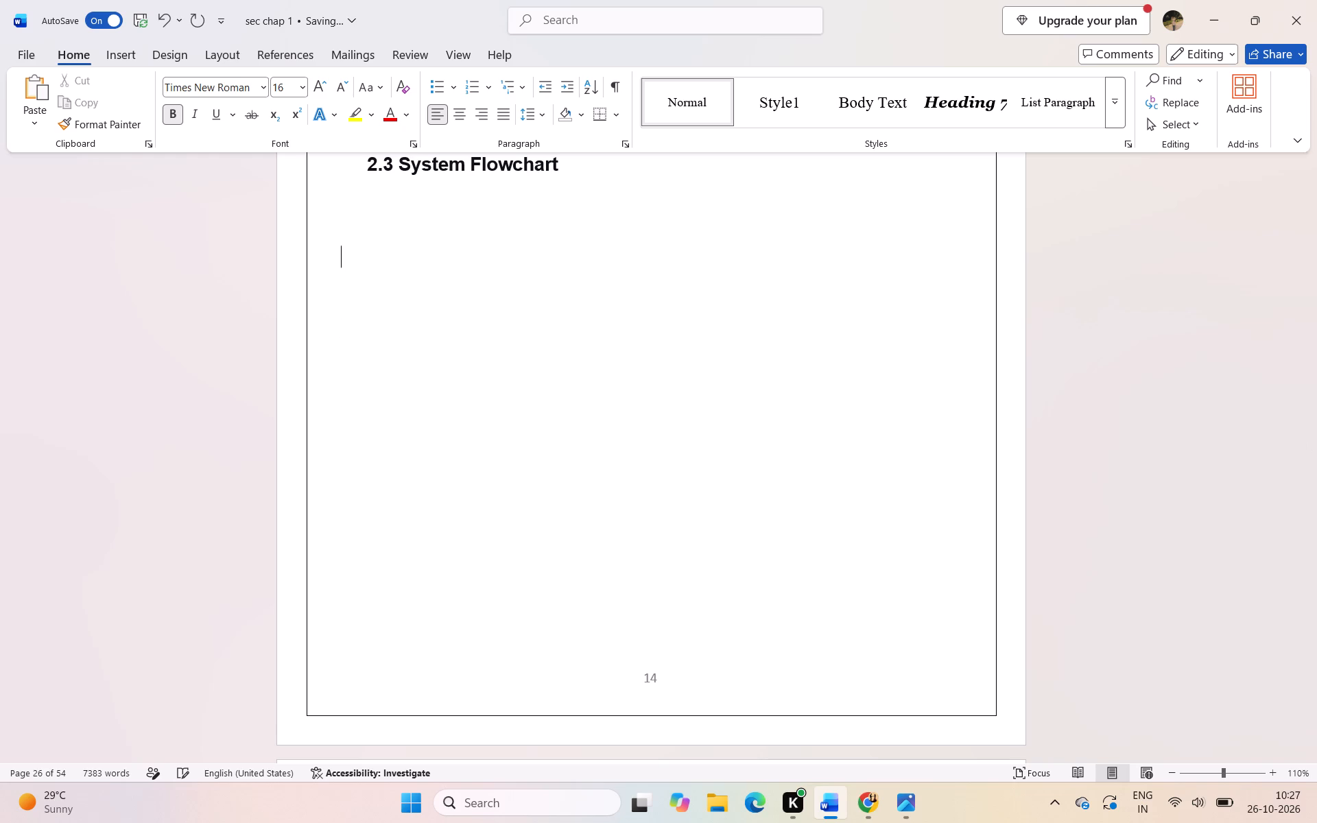
{"action": "key", "text": "BackSpace"}
{"action": "key", "text": "BackSpace"}
Apply Style1 to the empty line under the 2.3 System Flowchart heading.
{"action": "scroll", "coordinate": [532, 460], "scroll_direction": "down", "scroll_amount": 3}
{"action": "scroll", "coordinate": [532, 460], "scroll_direction": "up", "scroll_amount": 5}
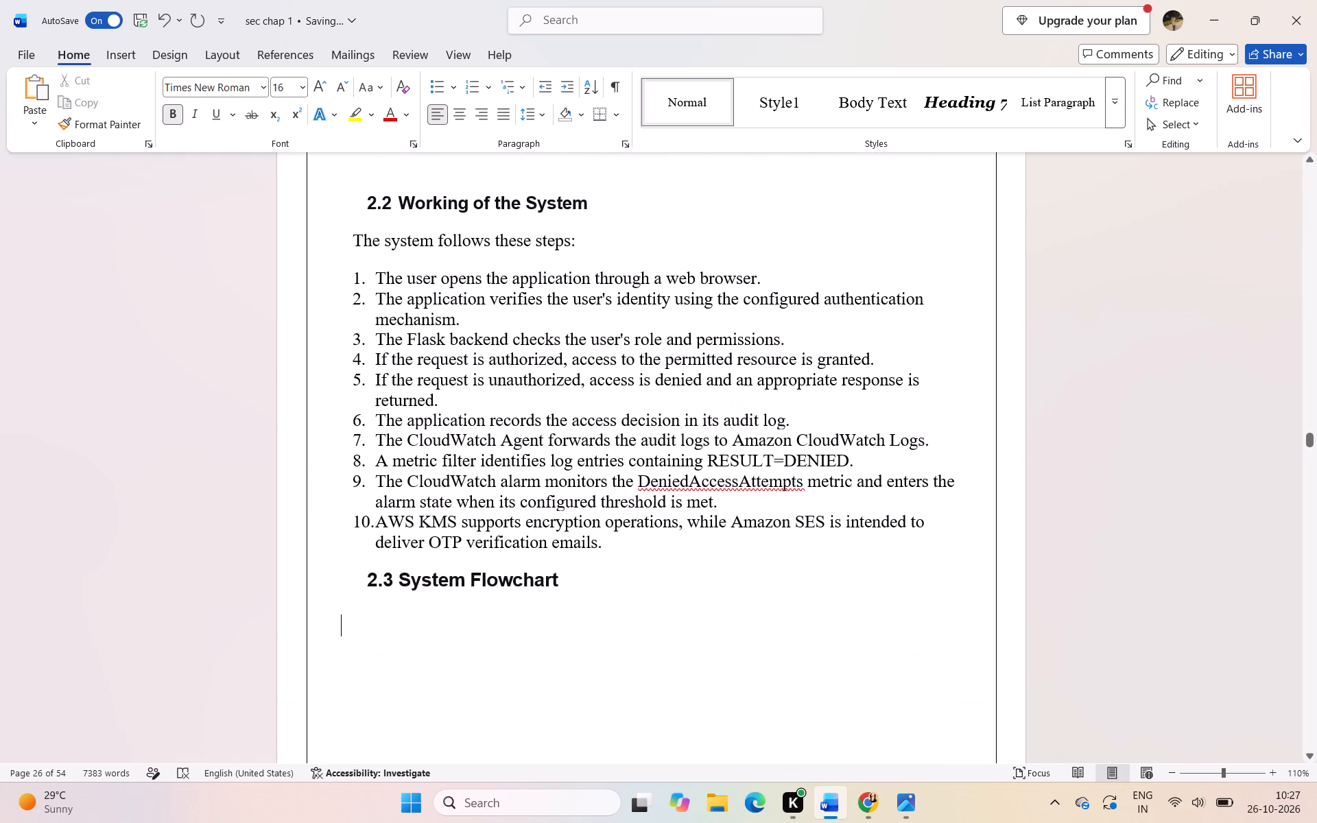
{"action": "scroll", "coordinate": [532, 460], "scroll_direction": "up", "scroll_amount": 1}
{"action": "left_click", "coordinate": [799, 112]}
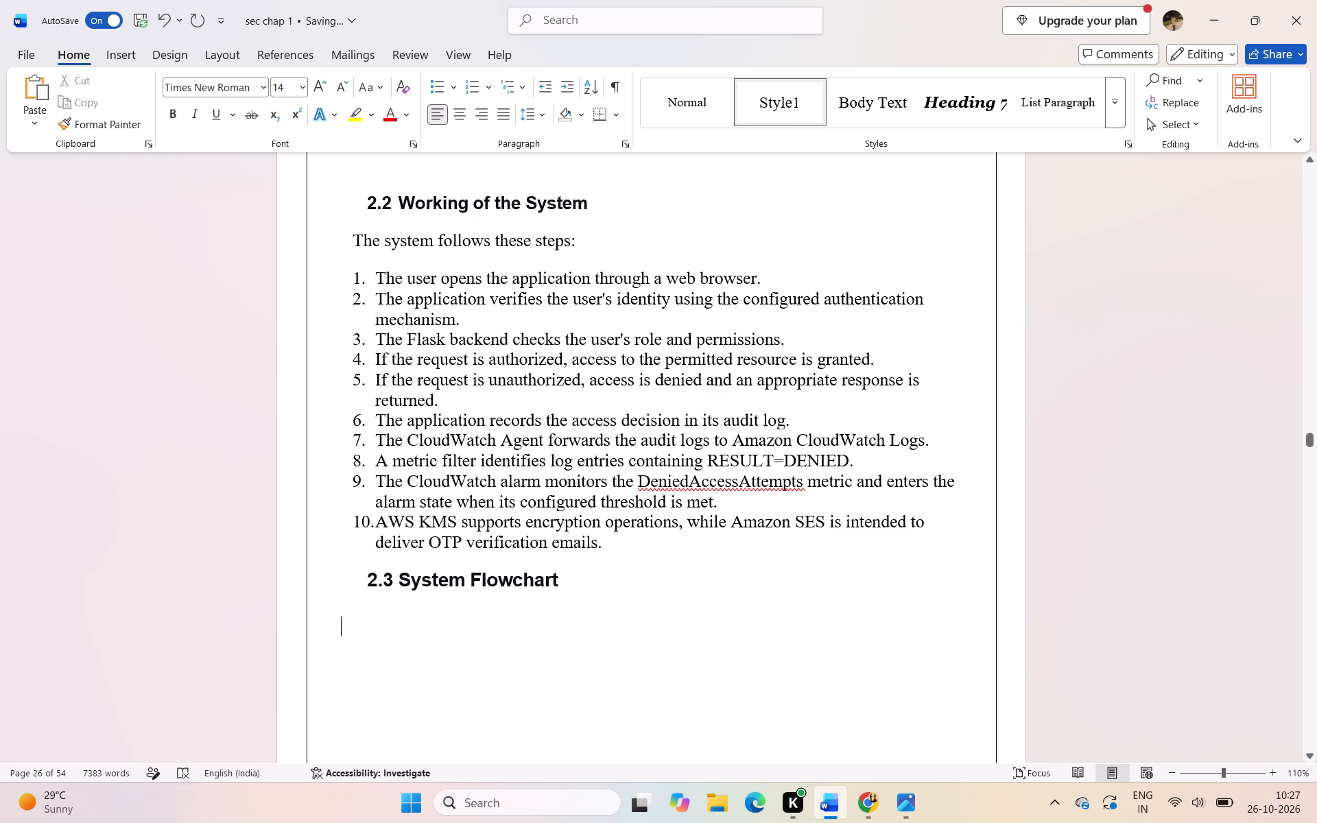
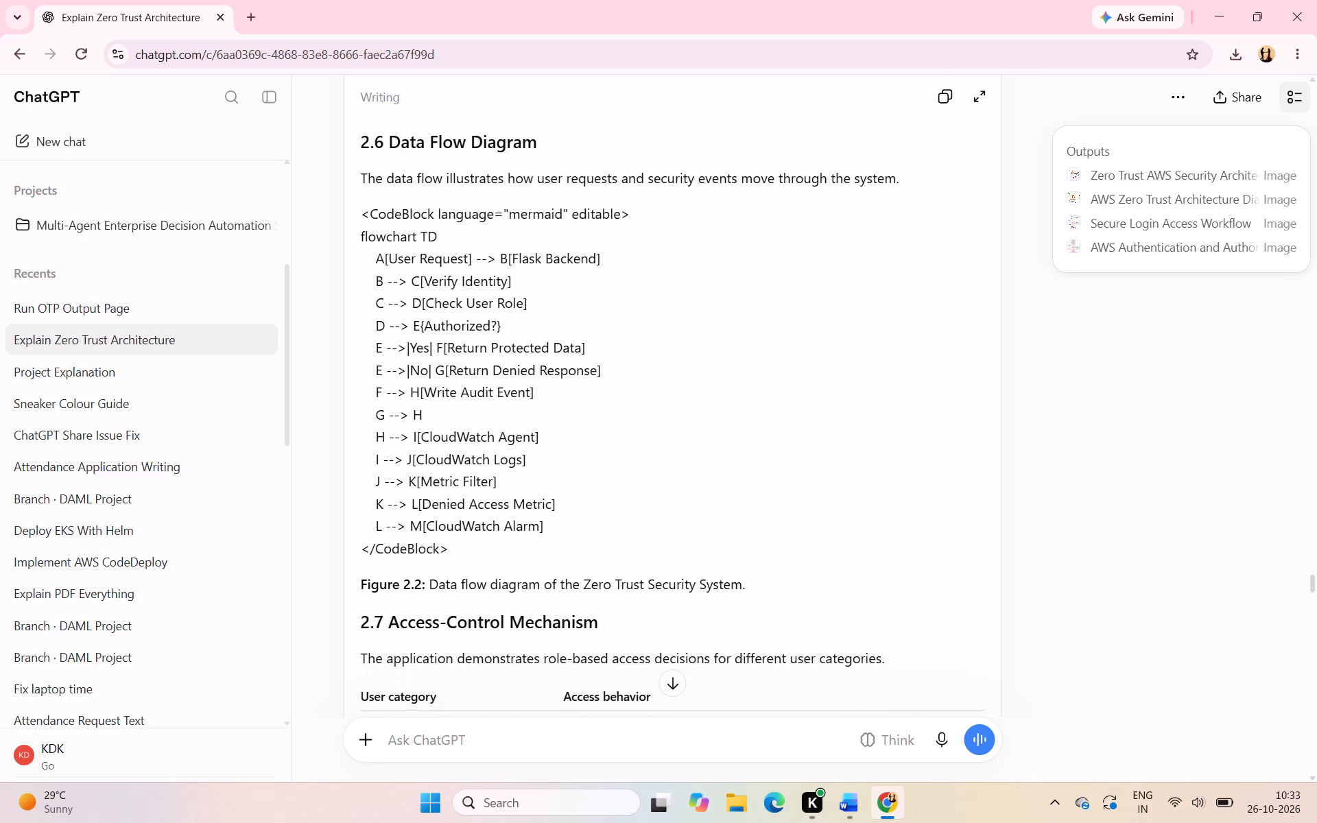
{"action": "scroll", "coordinate": [855, 520], "scroll_direction": "down", "scroll_amount": 1}
{"action": "scroll", "coordinate": [855, 520], "scroll_direction": "up", "scroll_amount": 1}
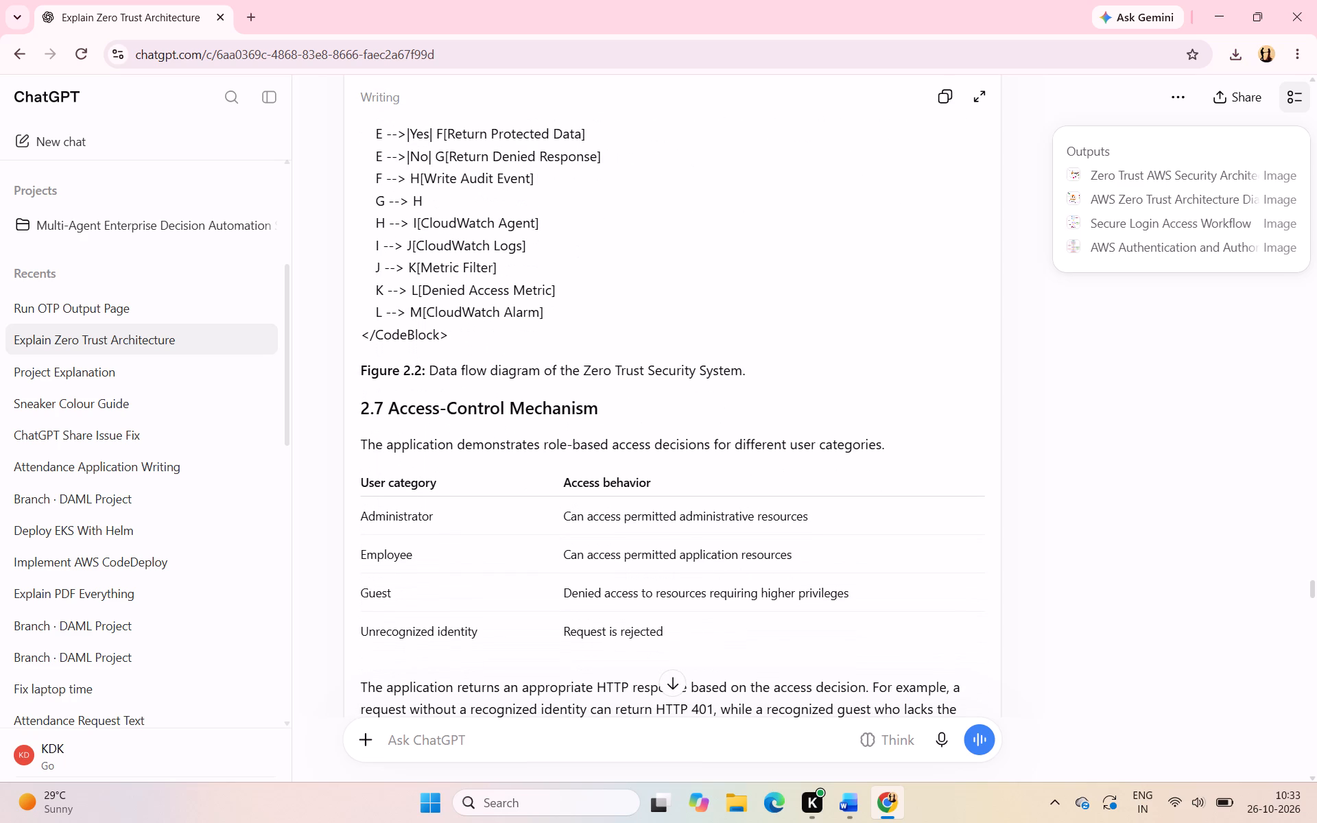
{"action": "scroll", "coordinate": [855, 520], "scroll_direction": "up", "scroll_amount": 1}
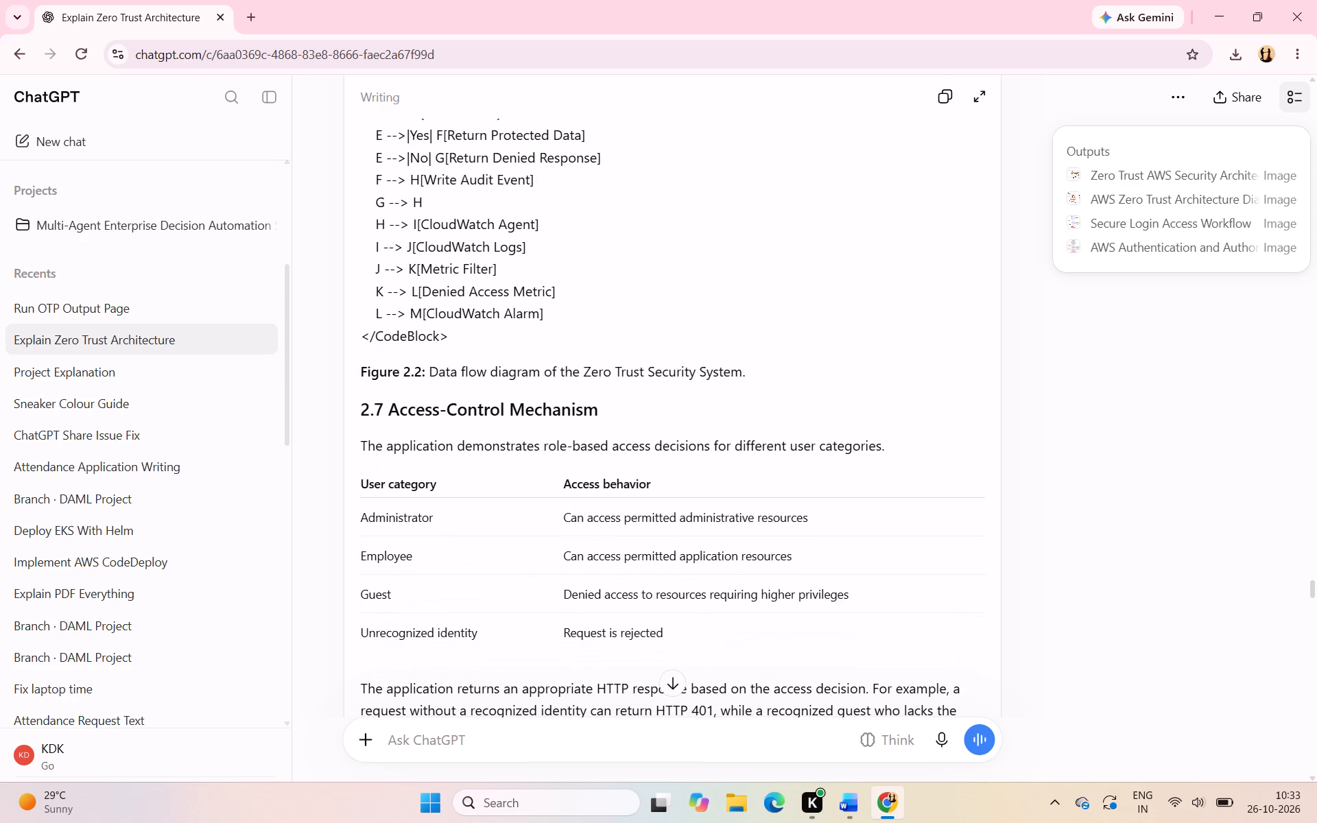
{"action": "scroll", "coordinate": [855, 520], "scroll_direction": "up", "scroll_amount": 2}
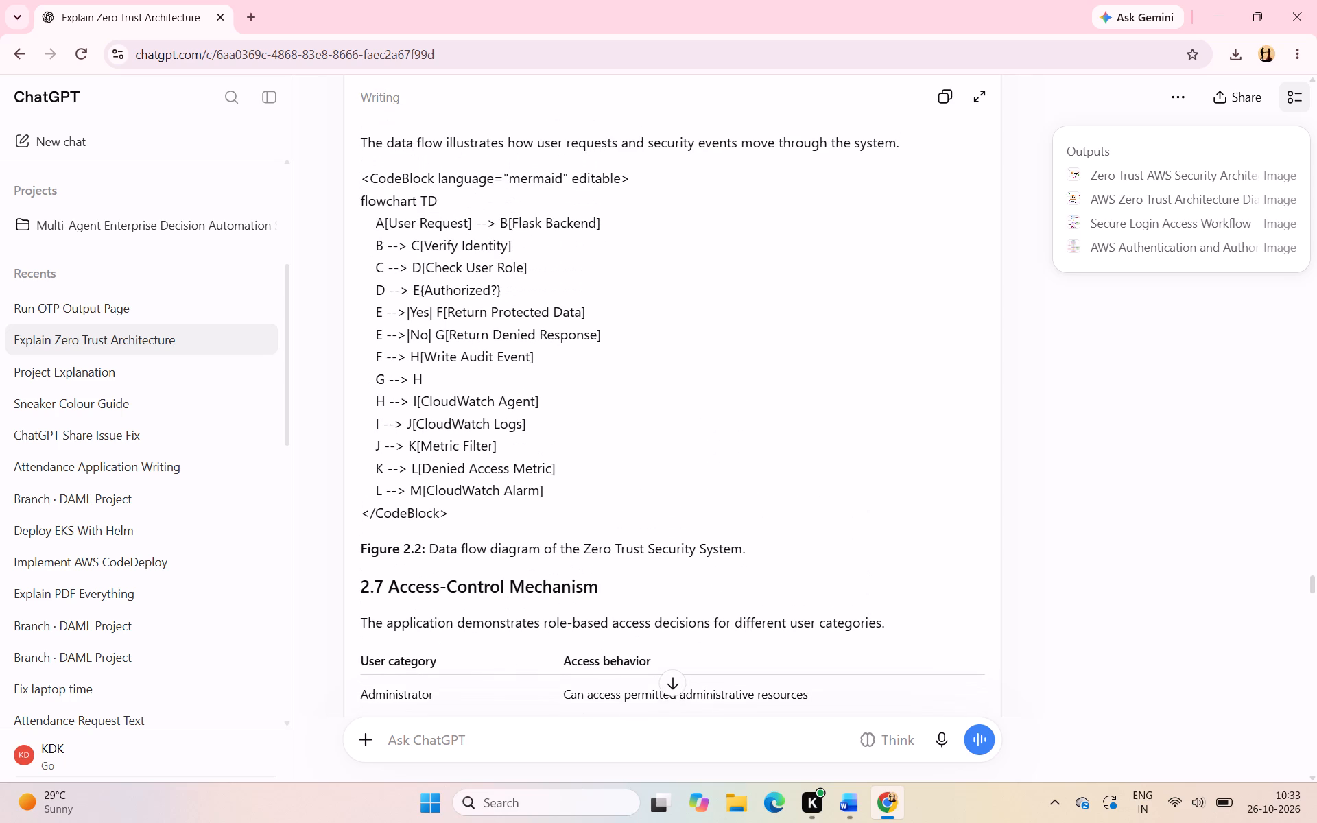
{"action": "scroll", "coordinate": [855, 520], "scroll_direction": "up", "scroll_amount": 2}
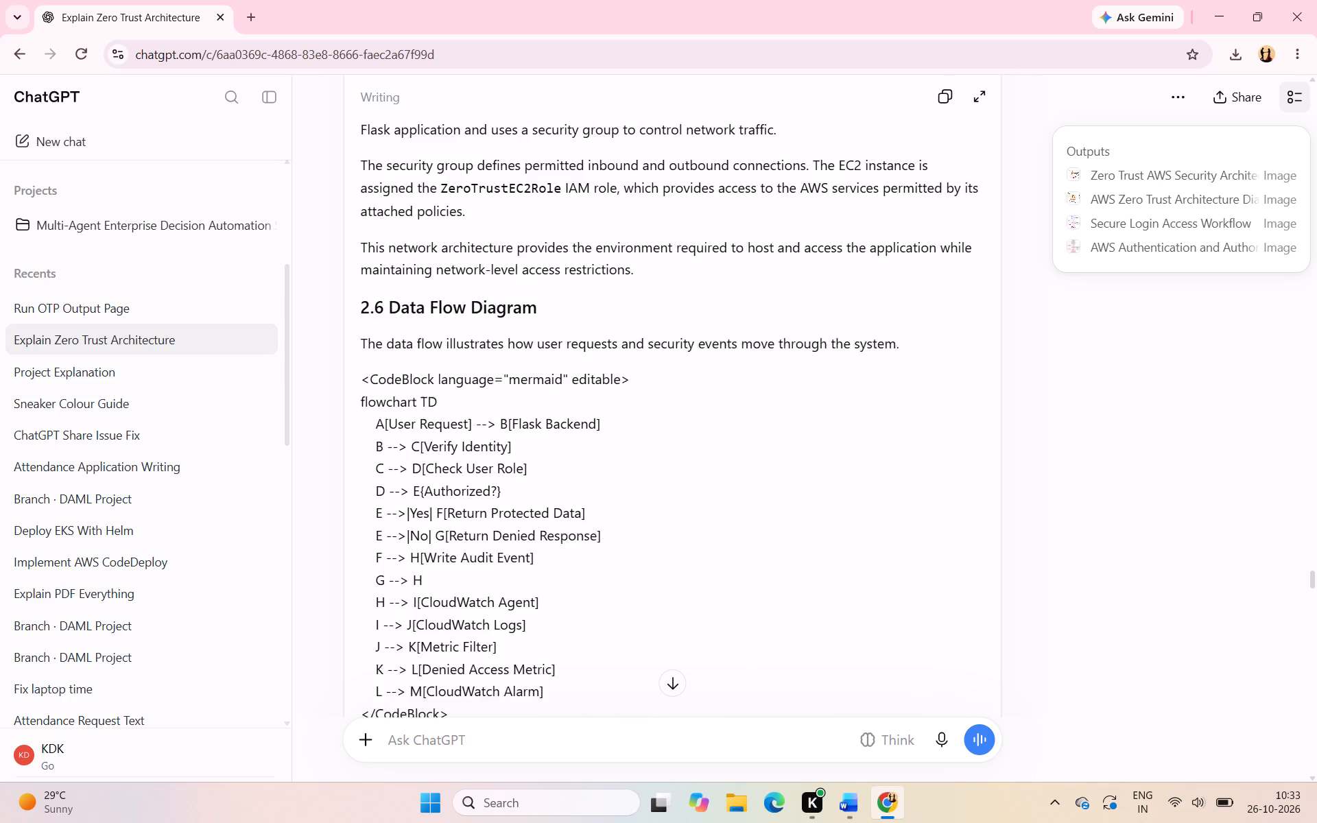
{"action": "scroll", "coordinate": [855, 520], "scroll_direction": "up", "scroll_amount": 4}
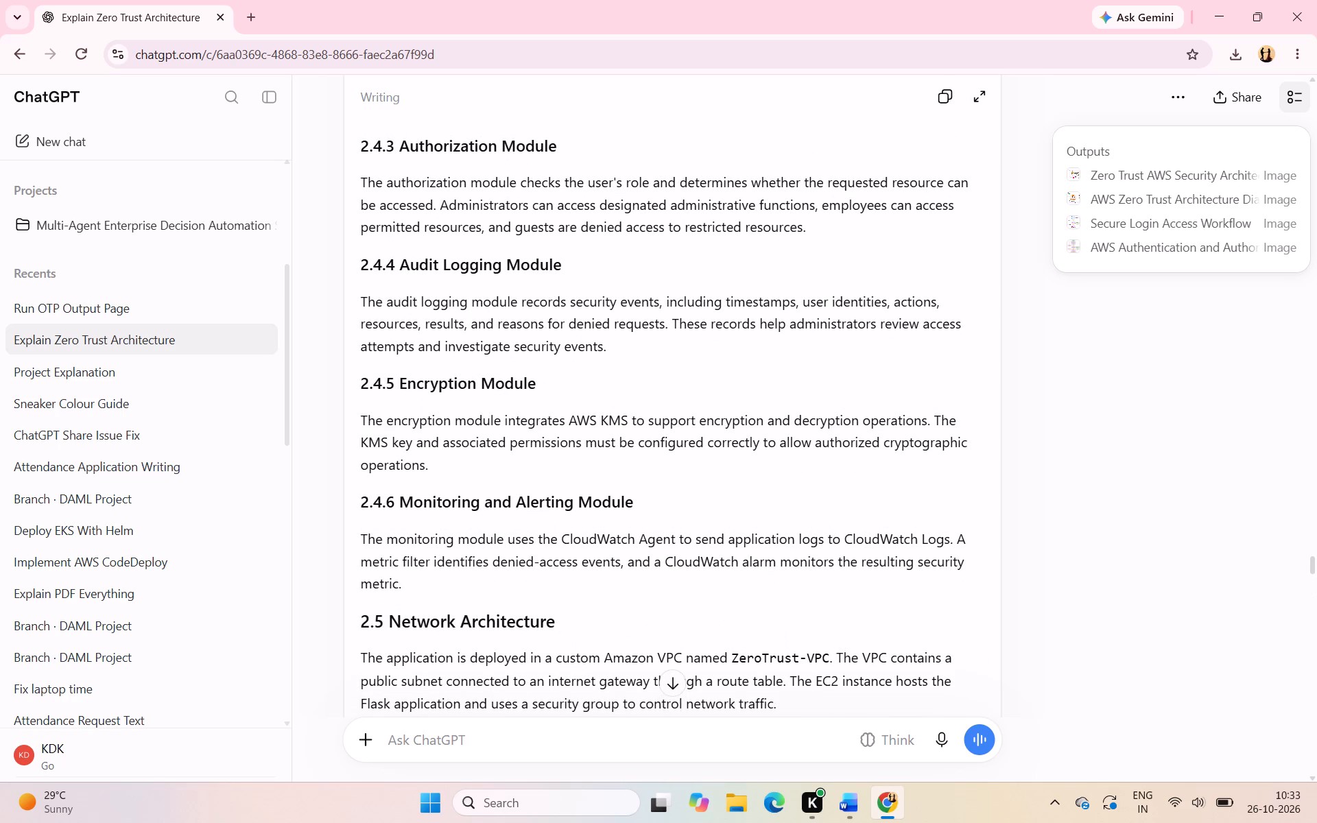
Switch to the Word report and review the architecture components, Figure 2.1, 2.2 Working of the System and the 2.3 System Flowchart heading.
{"action": "left_click", "coordinate": [846, 822]}
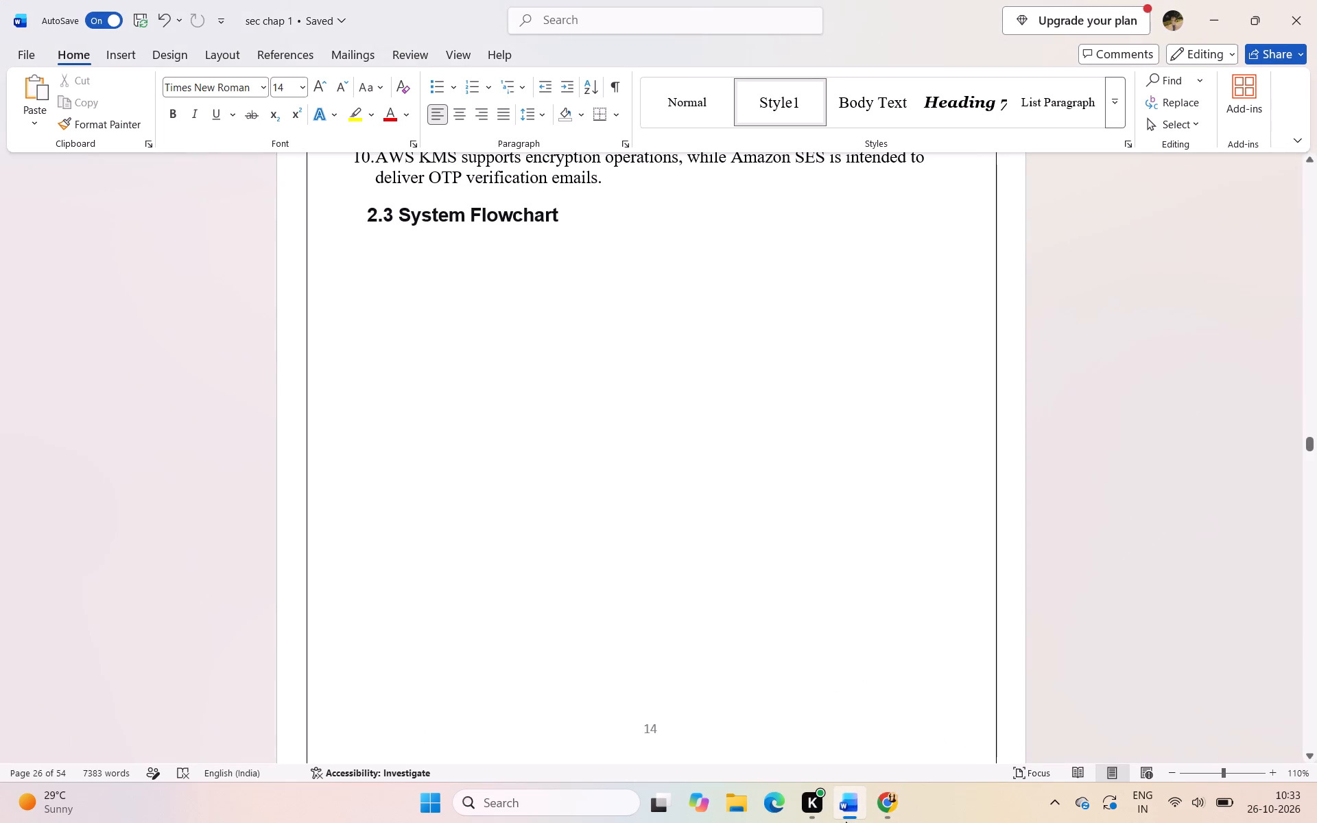
{"action": "scroll", "coordinate": [846, 822], "scroll_direction": "up", "scroll_amount": 1, "text": "ctrl"}
{"action": "scroll", "coordinate": [978, 659], "scroll_direction": "up", "scroll_amount": 2}
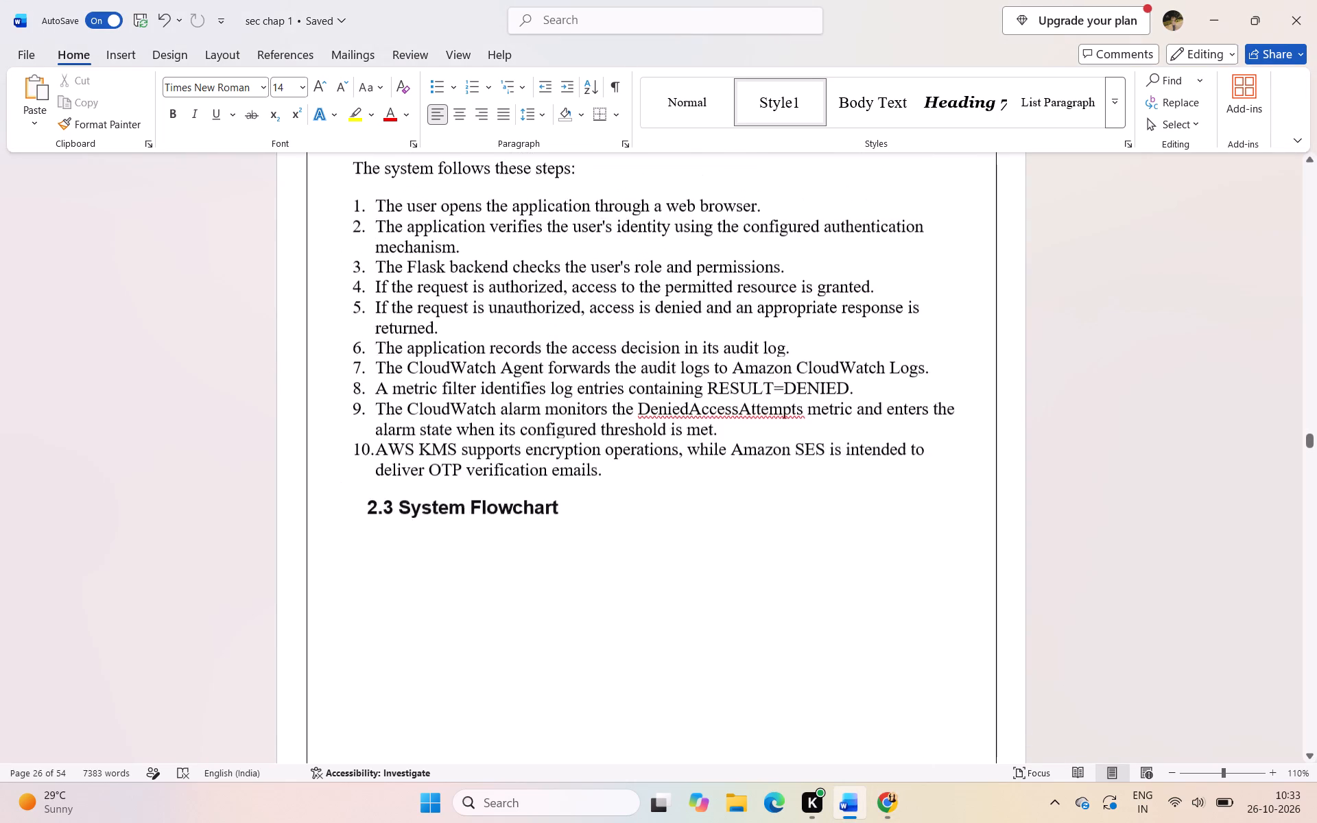
{"action": "scroll", "coordinate": [978, 659], "scroll_direction": "up", "scroll_amount": 3}
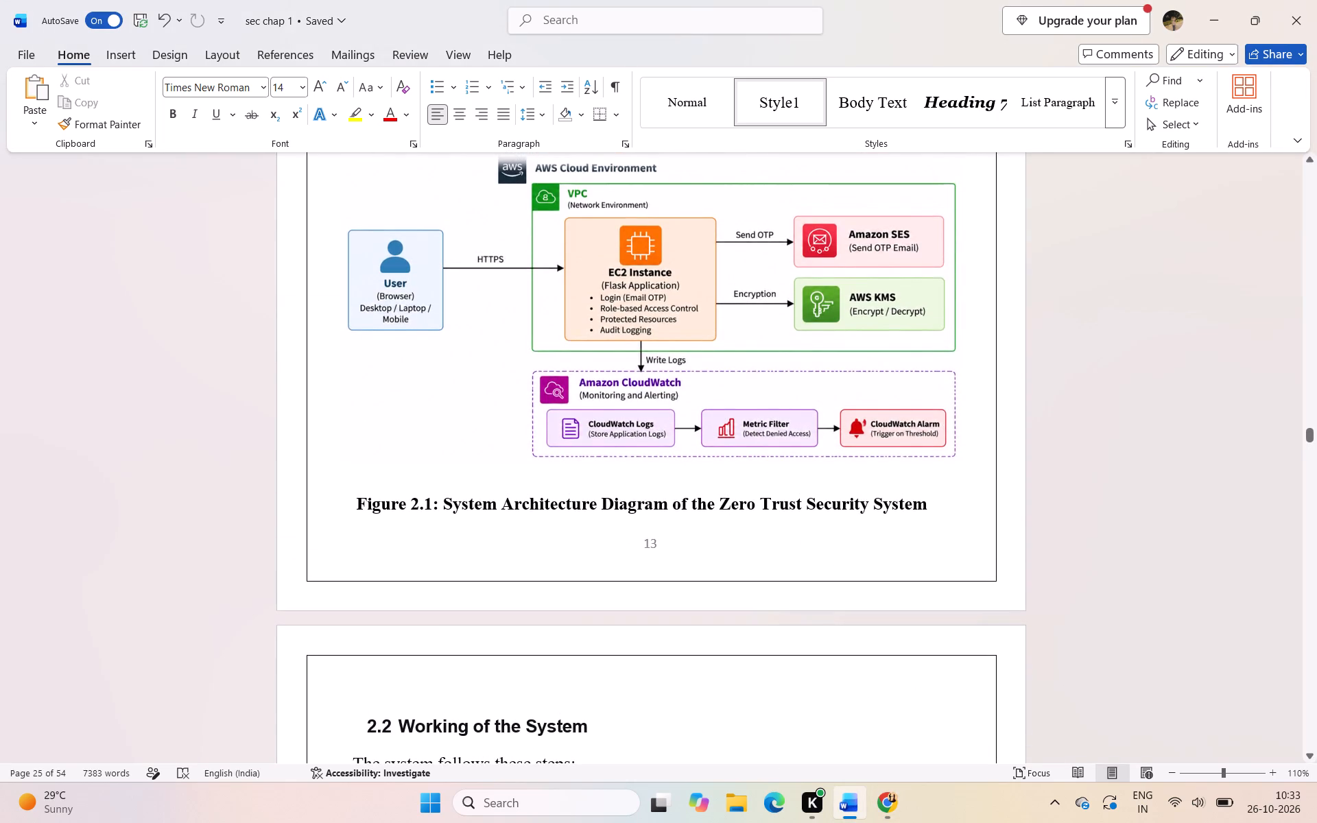
{"action": "scroll", "coordinate": [978, 659], "scroll_direction": "up", "scroll_amount": 3}
{"action": "scroll", "coordinate": [978, 659], "scroll_direction": "down", "scroll_amount": 1}
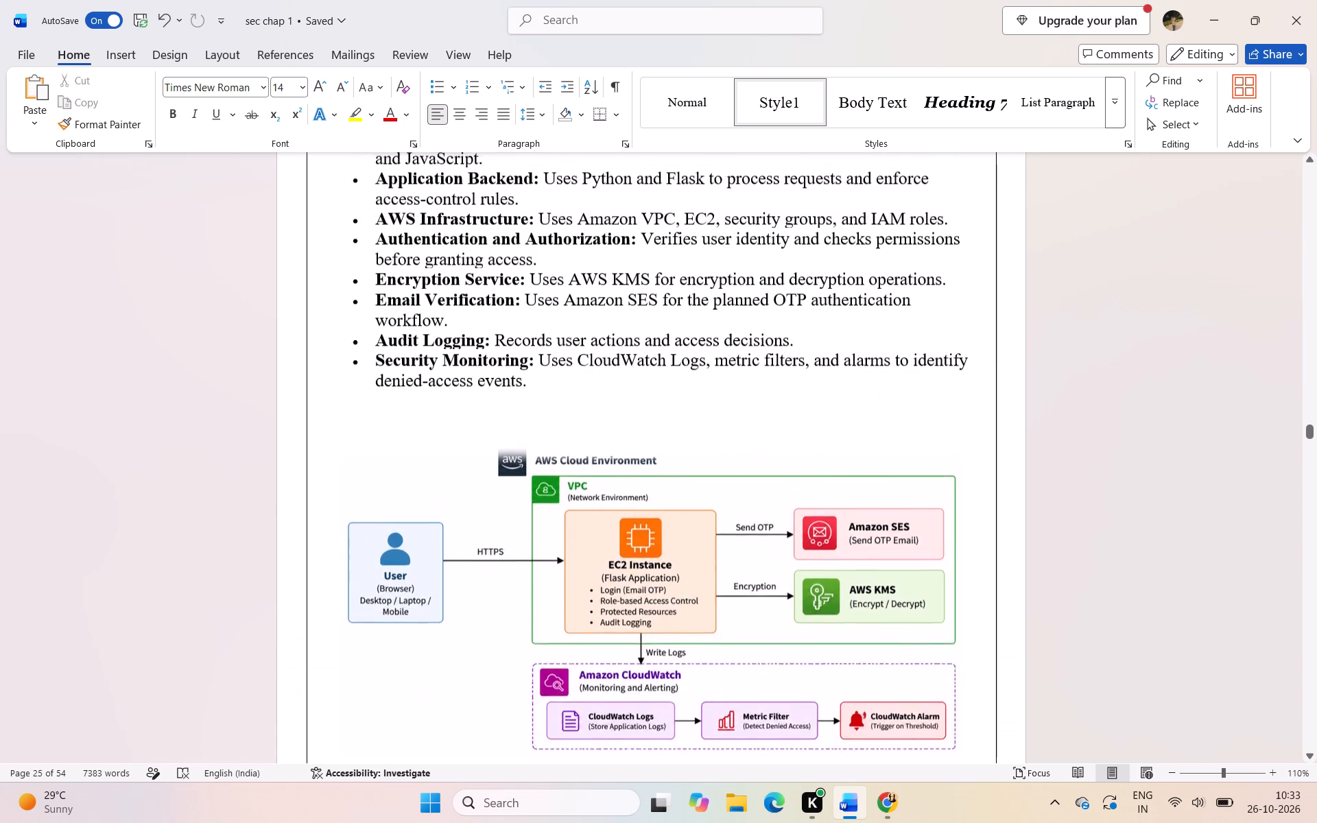
{"action": "scroll", "coordinate": [978, 659], "scroll_direction": "down", "scroll_amount": 2}
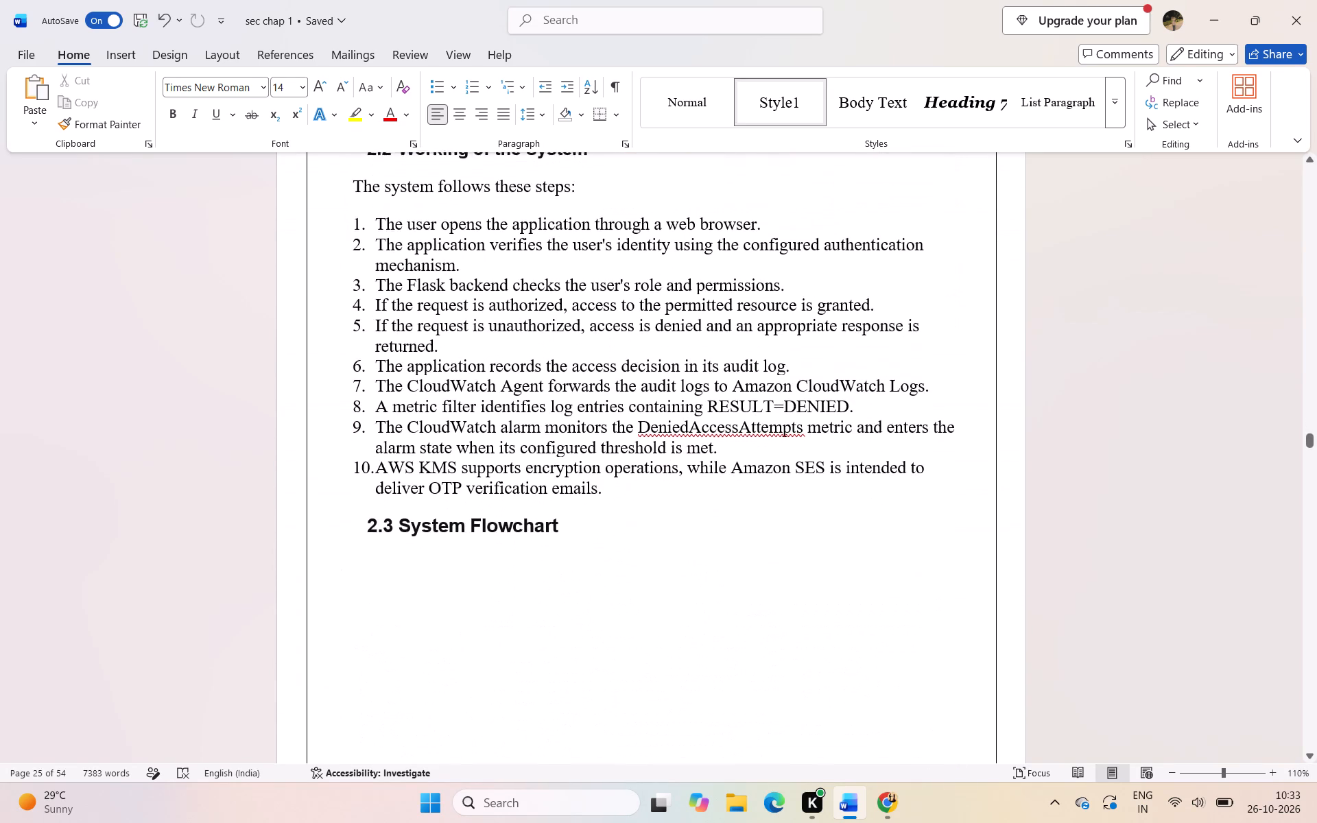
Examine the existing 2.4 Data Flow between Modules, 2.5 Network Topology and 2.6 Database Schema sections in the report.
{"action": "scroll", "coordinate": [978, 659], "scroll_direction": "down", "scroll_amount": 5}
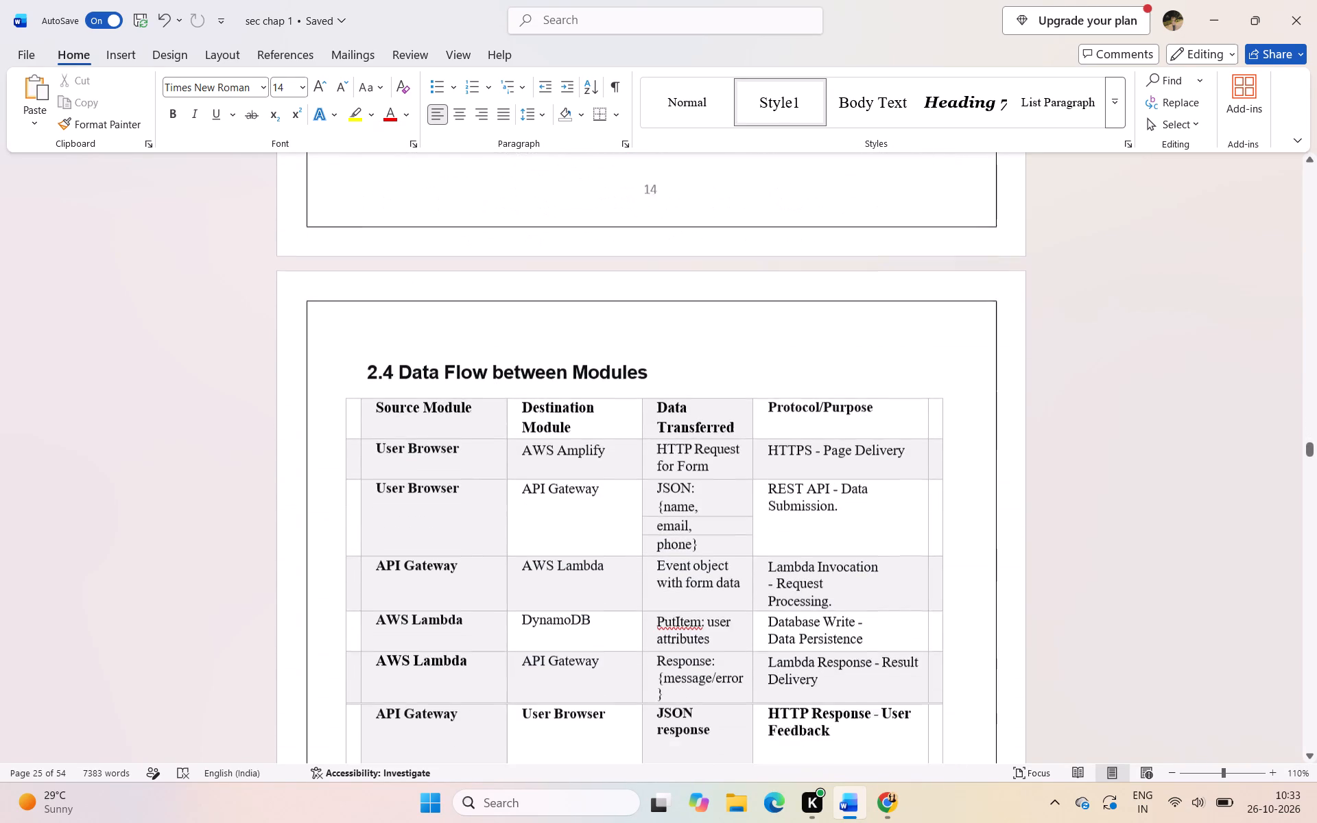
{"action": "scroll", "coordinate": [978, 659], "scroll_direction": "down", "scroll_amount": 1}
{"action": "scroll", "coordinate": [909, 790], "scroll_direction": "down", "scroll_amount": 1}
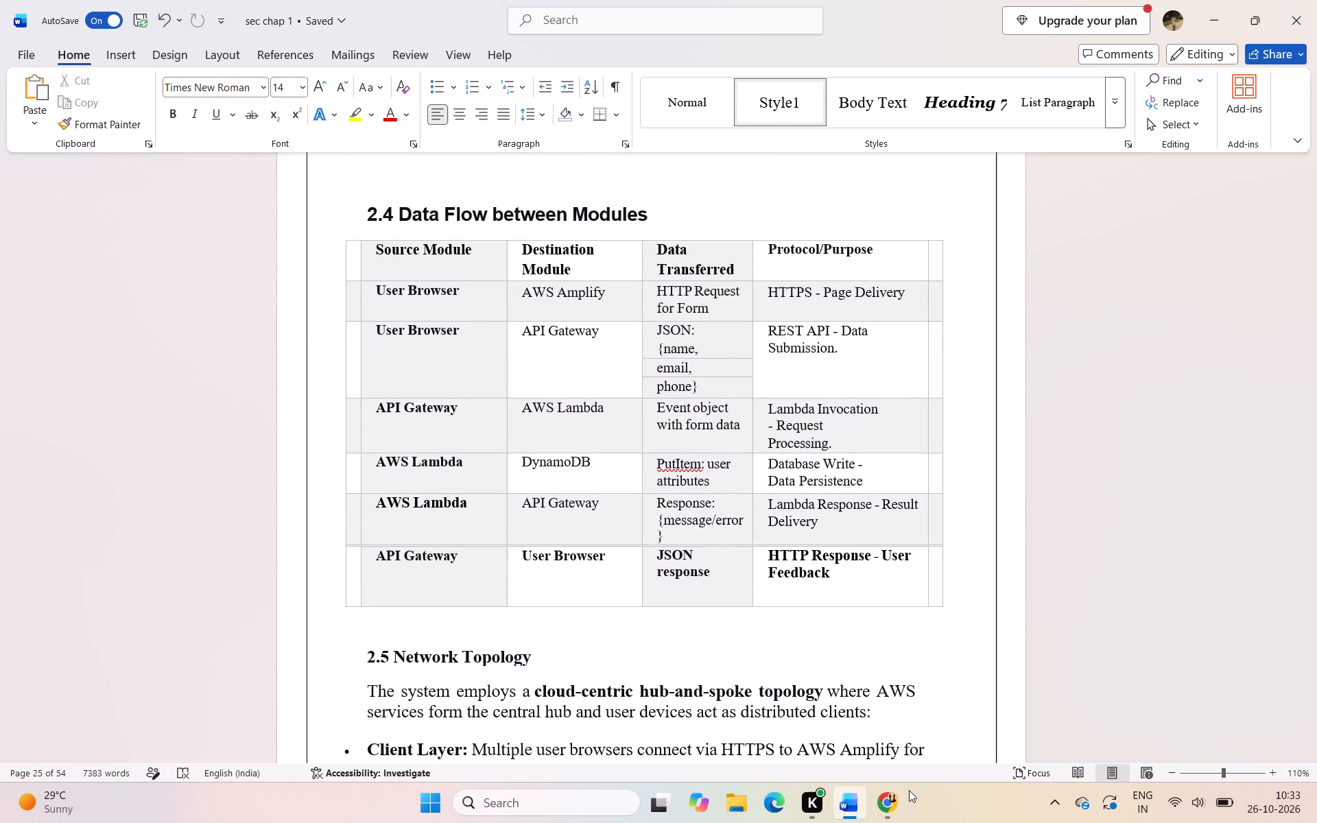
{"action": "scroll", "coordinate": [909, 790], "scroll_direction": "down", "scroll_amount": 1}
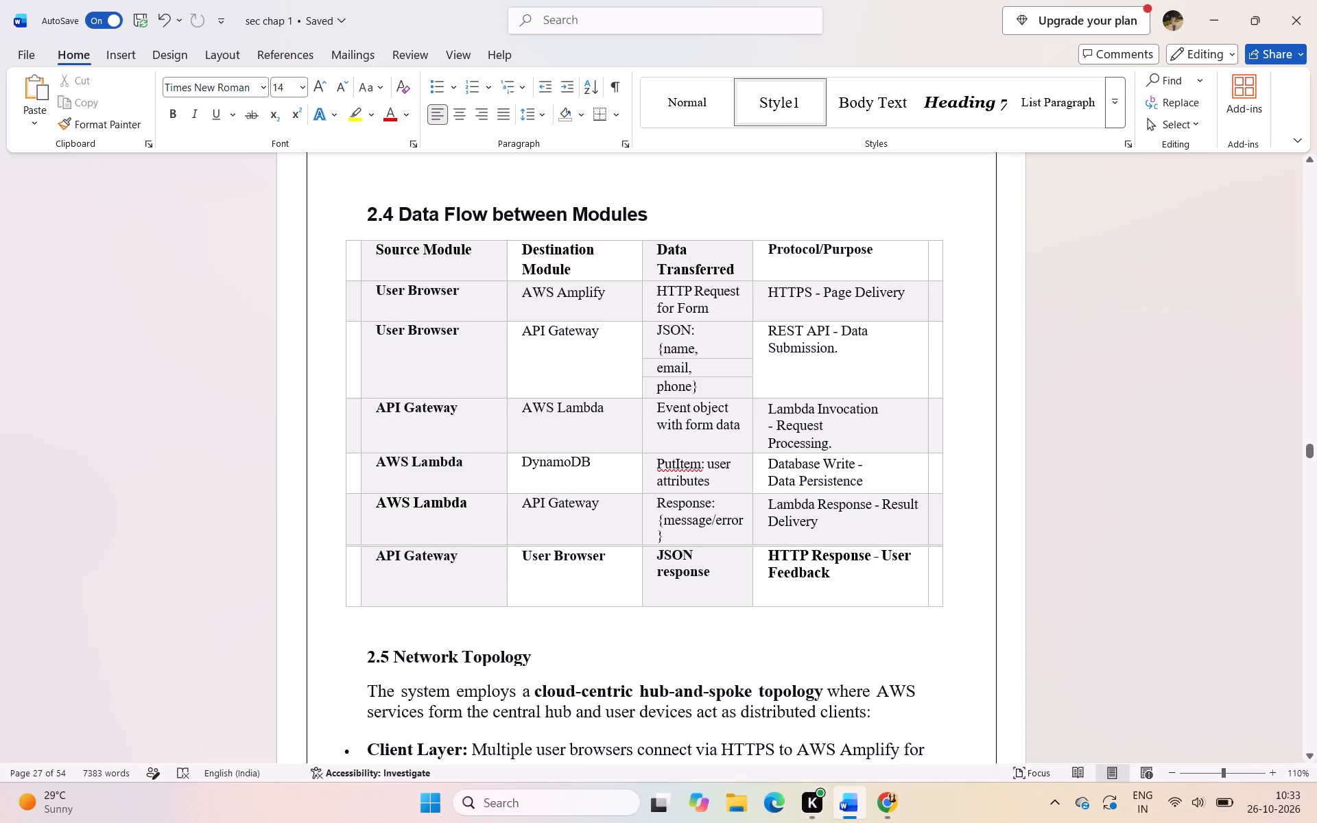
{"action": "scroll", "coordinate": [873, 647], "scroll_direction": "down", "scroll_amount": 1}
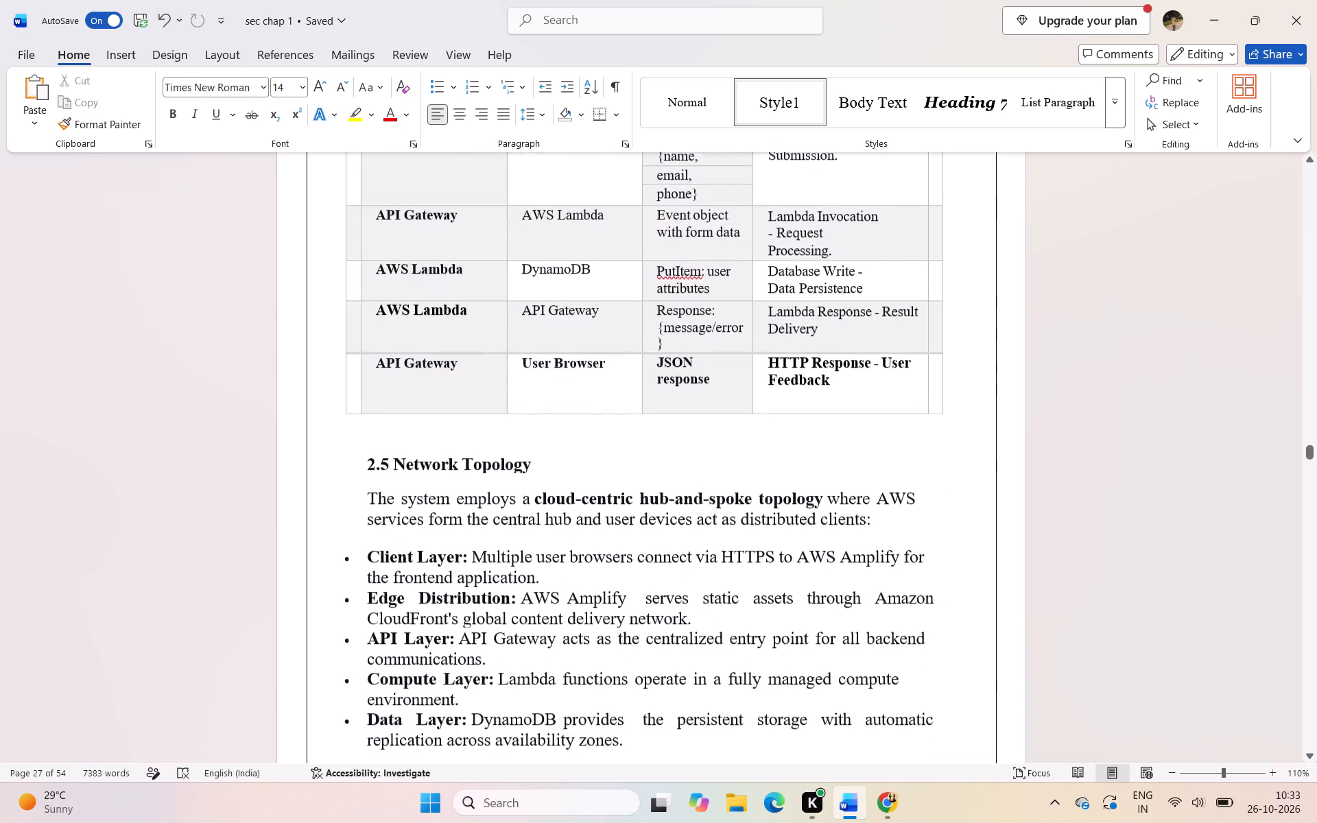
{"action": "scroll", "coordinate": [873, 647], "scroll_direction": "down", "scroll_amount": 3}
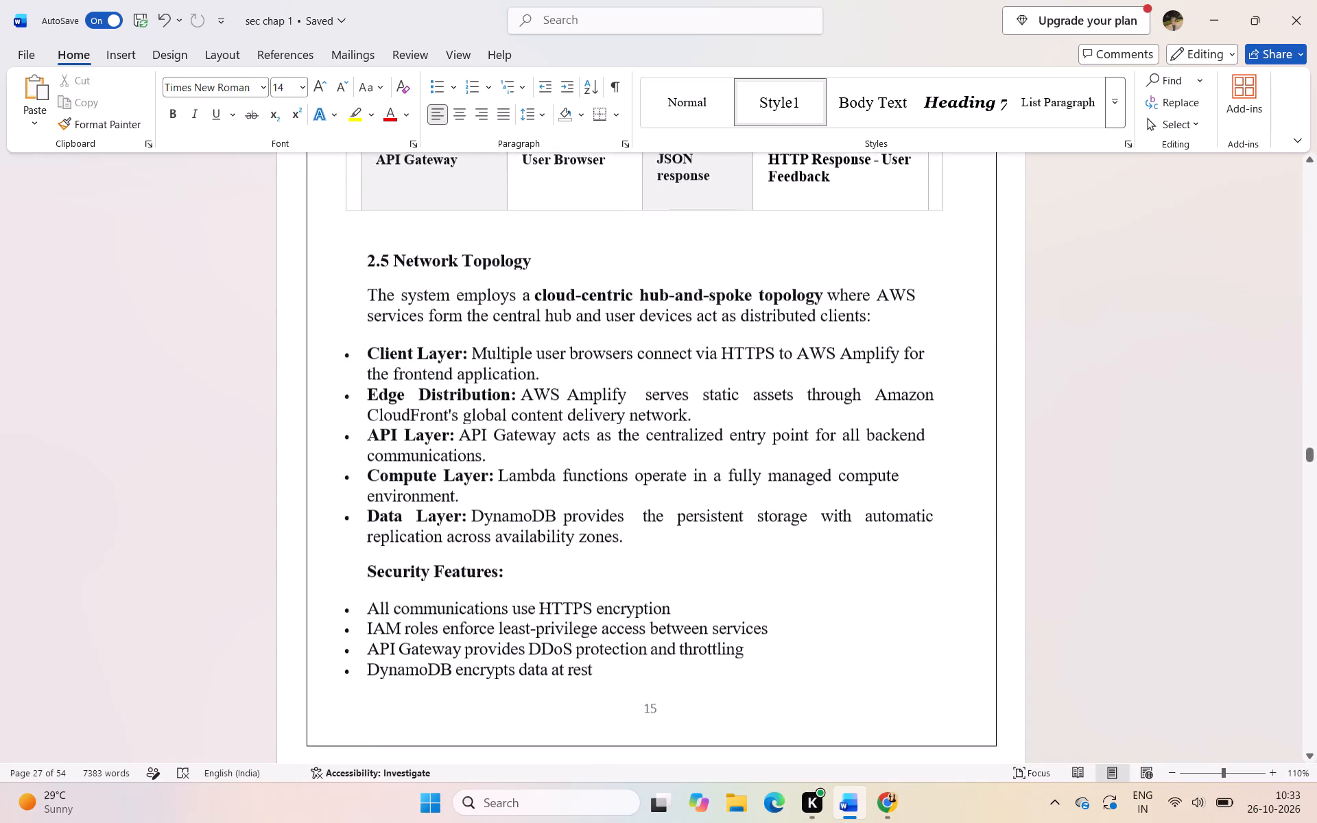
{"action": "scroll", "coordinate": [873, 647], "scroll_direction": "down", "scroll_amount": 3}
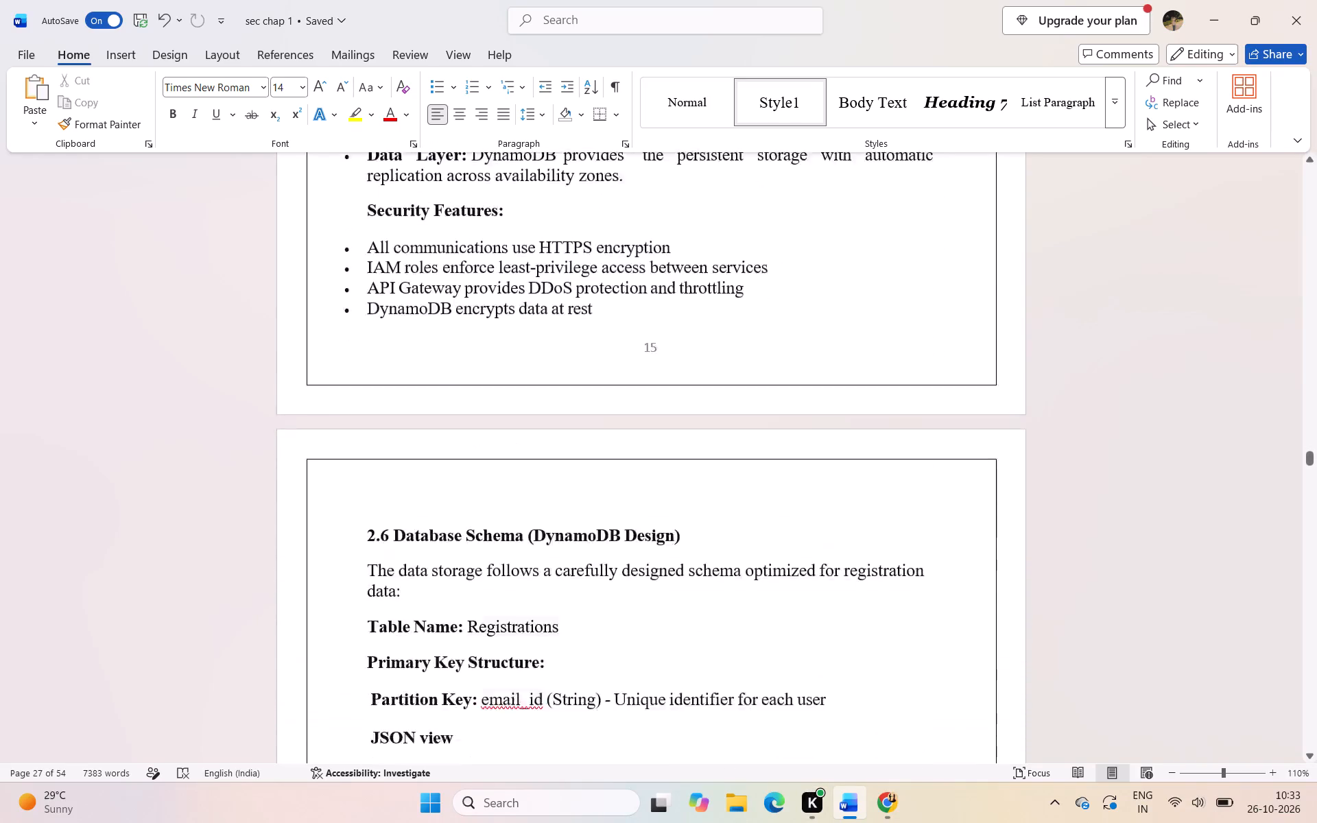
{"action": "scroll", "coordinate": [873, 647], "scroll_direction": "down", "scroll_amount": 3}
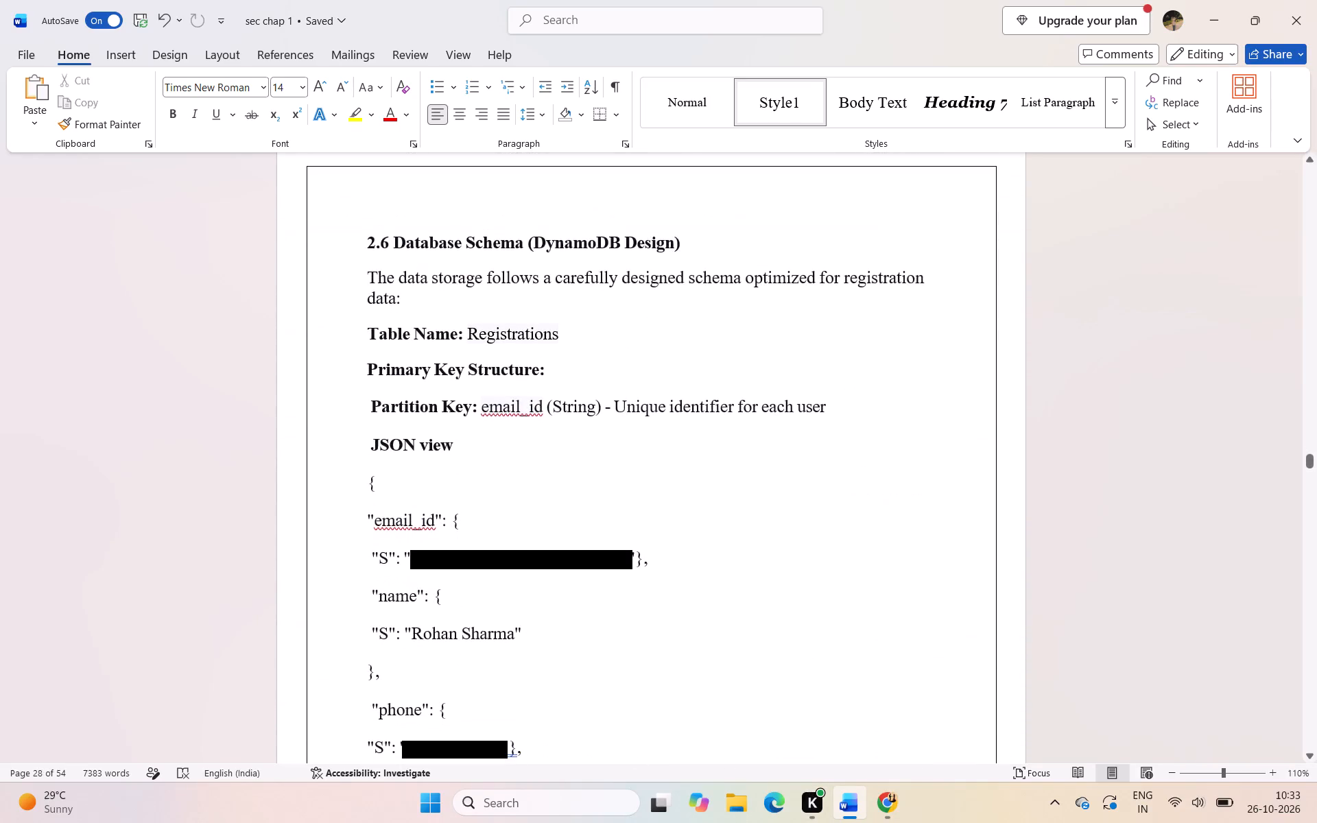
{"action": "scroll", "coordinate": [873, 647], "scroll_direction": "down", "scroll_amount": 1}
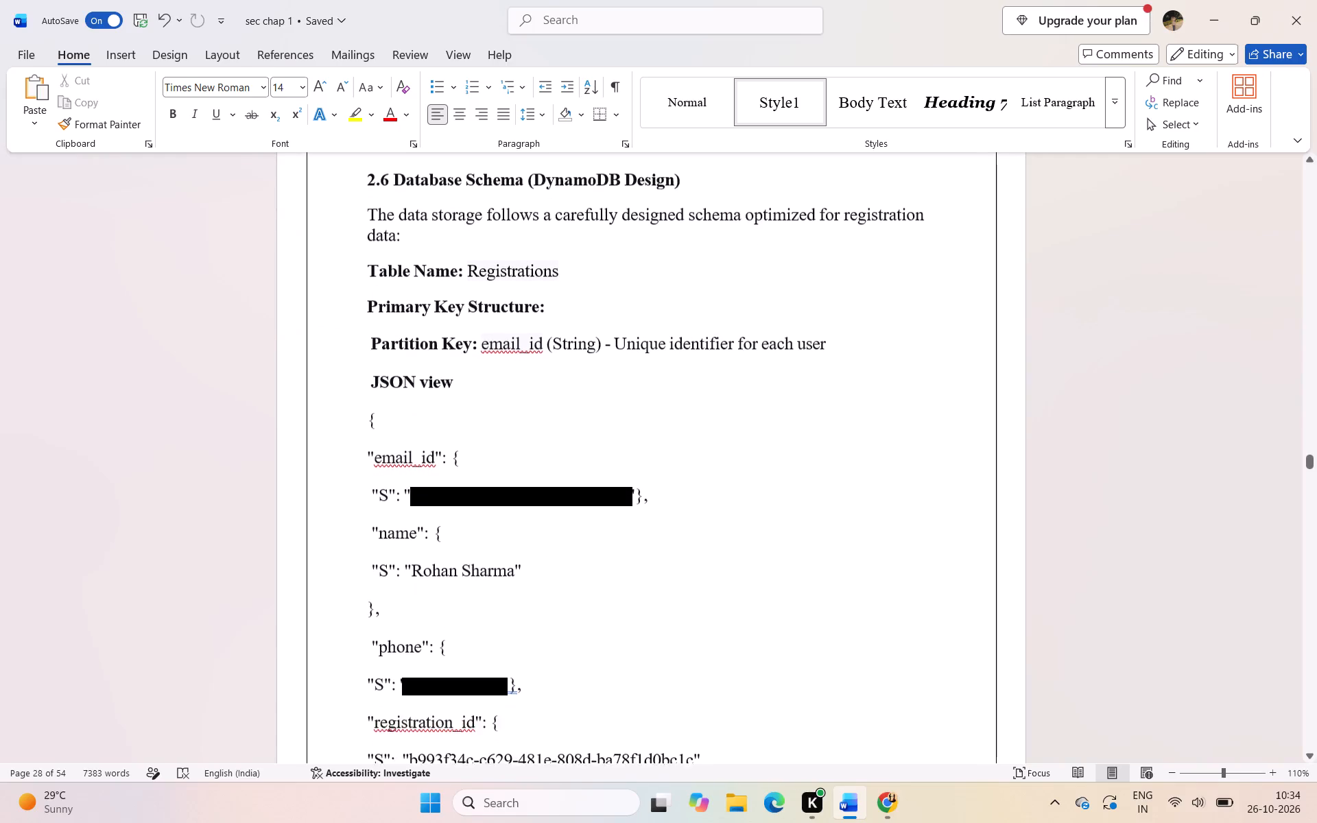
{"action": "scroll", "coordinate": [873, 647], "scroll_direction": "down", "scroll_amount": 2}
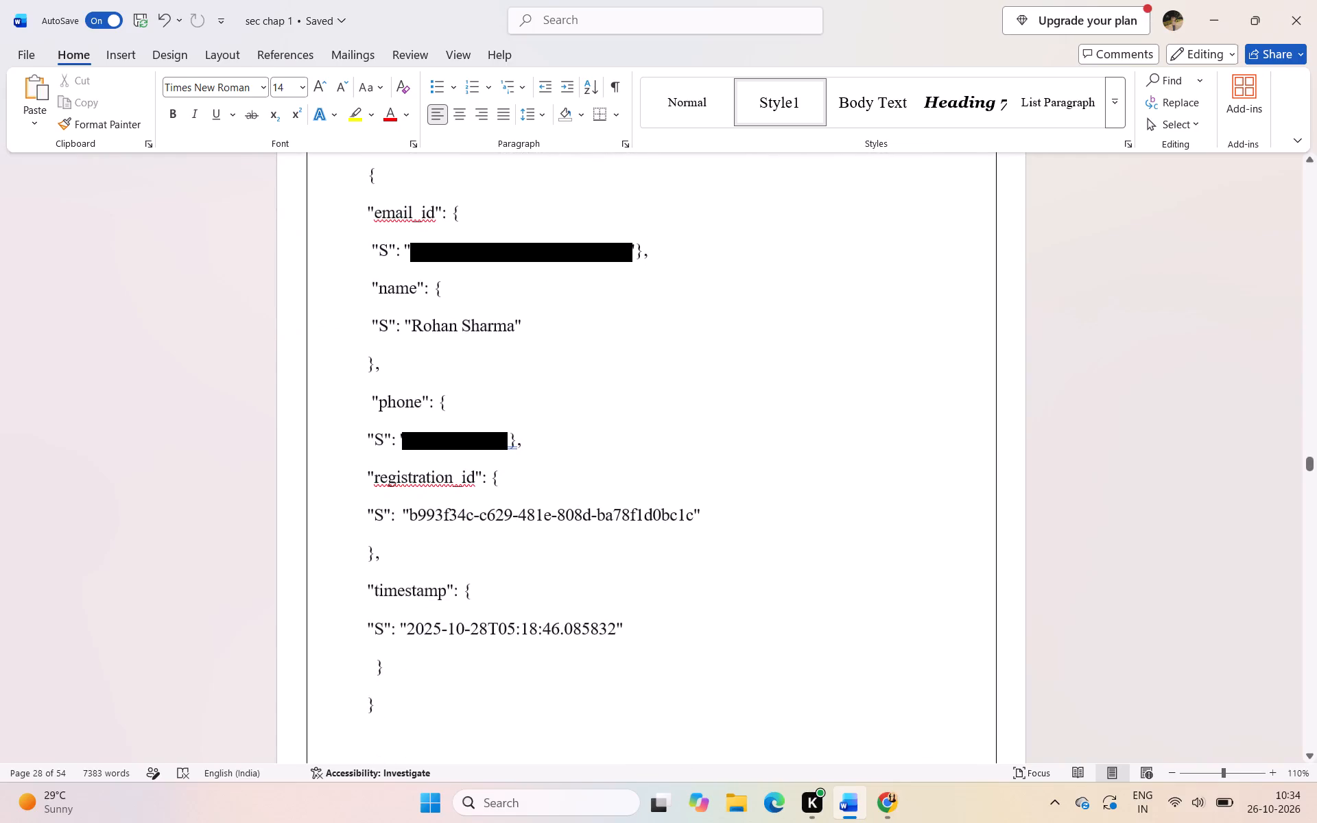
Examine the report's sections after the database schema sample: Project Development Methodology and Frontend Implementation with its HTML, CSS and JavaScript listings.
{"action": "scroll", "coordinate": [873, 647], "scroll_direction": "down", "scroll_amount": 8}
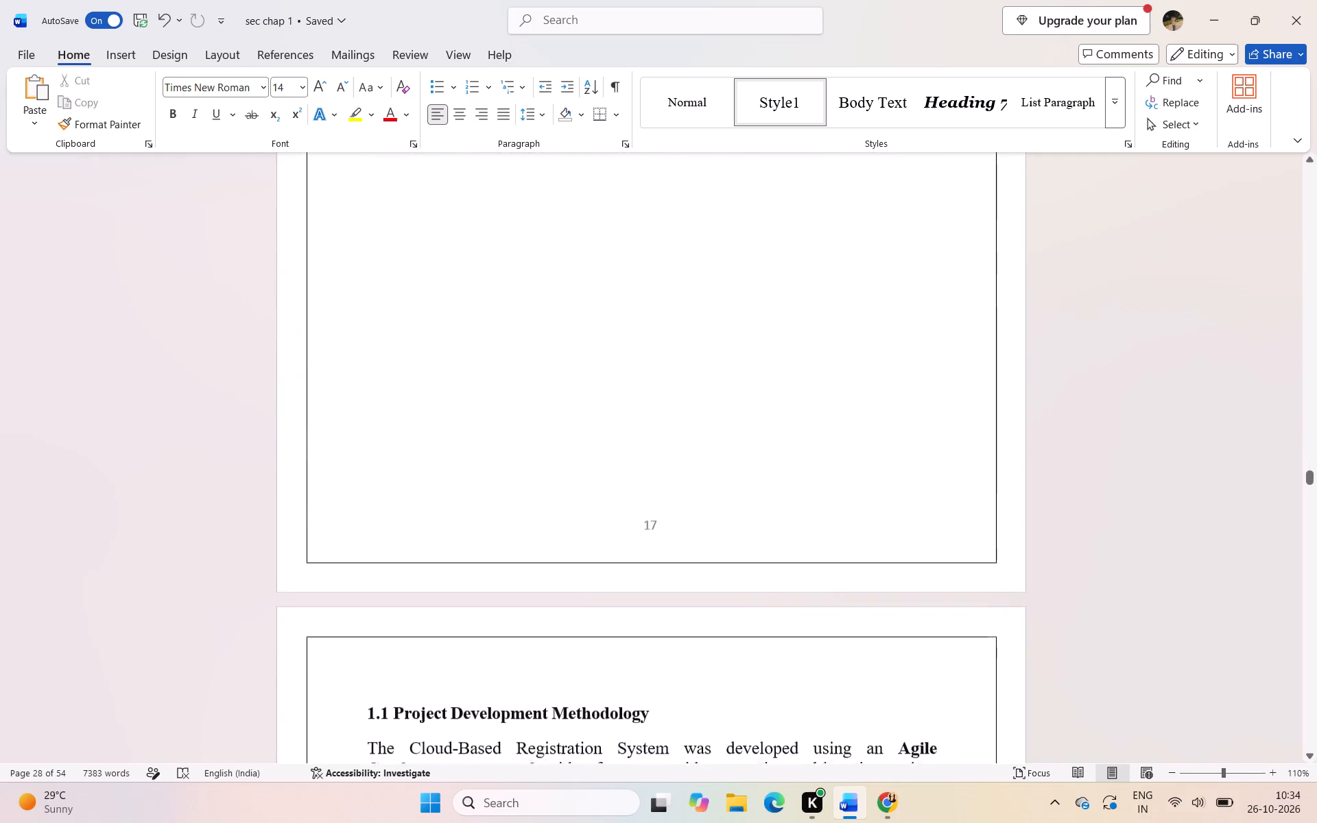
{"action": "scroll", "coordinate": [873, 647], "scroll_direction": "down", "scroll_amount": 2}
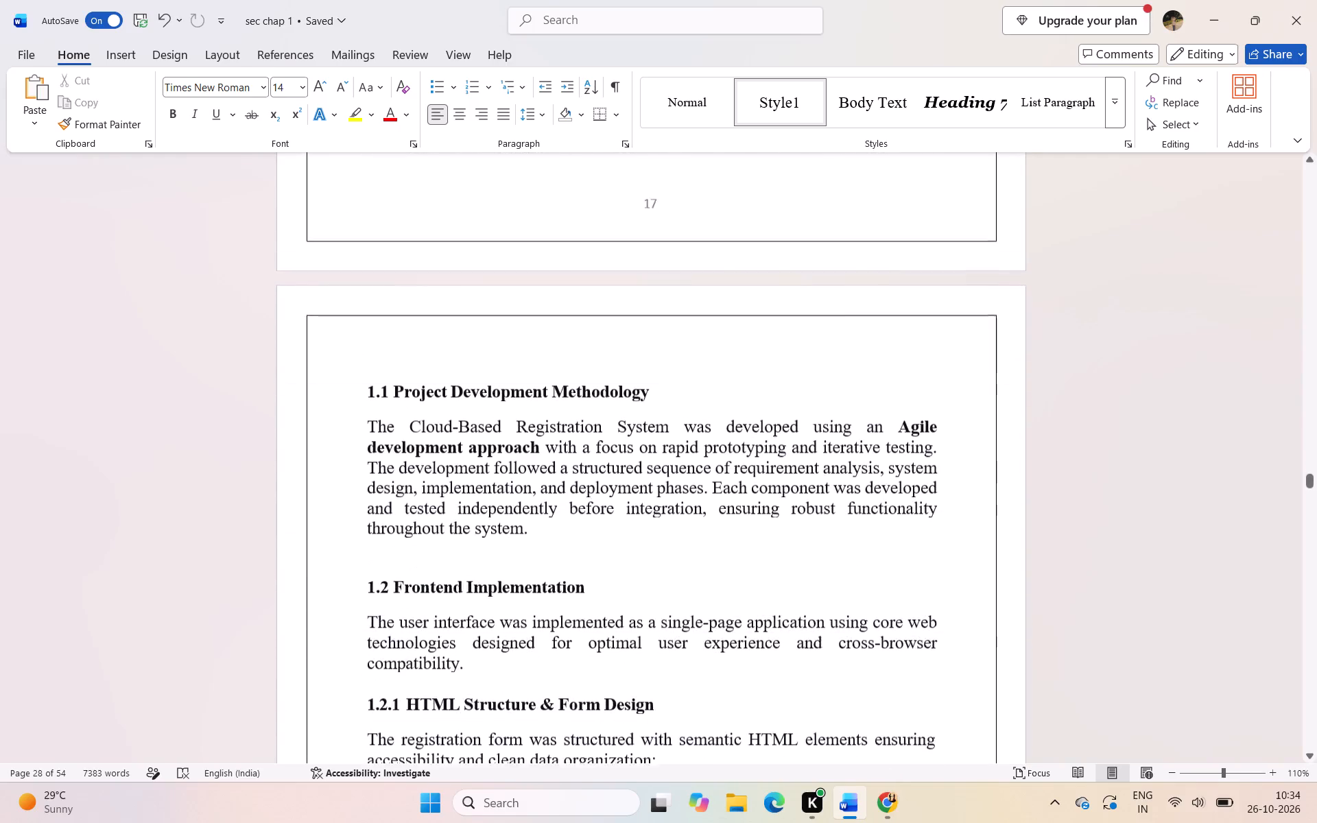
{"action": "scroll", "coordinate": [873, 647], "scroll_direction": "down", "scroll_amount": 3}
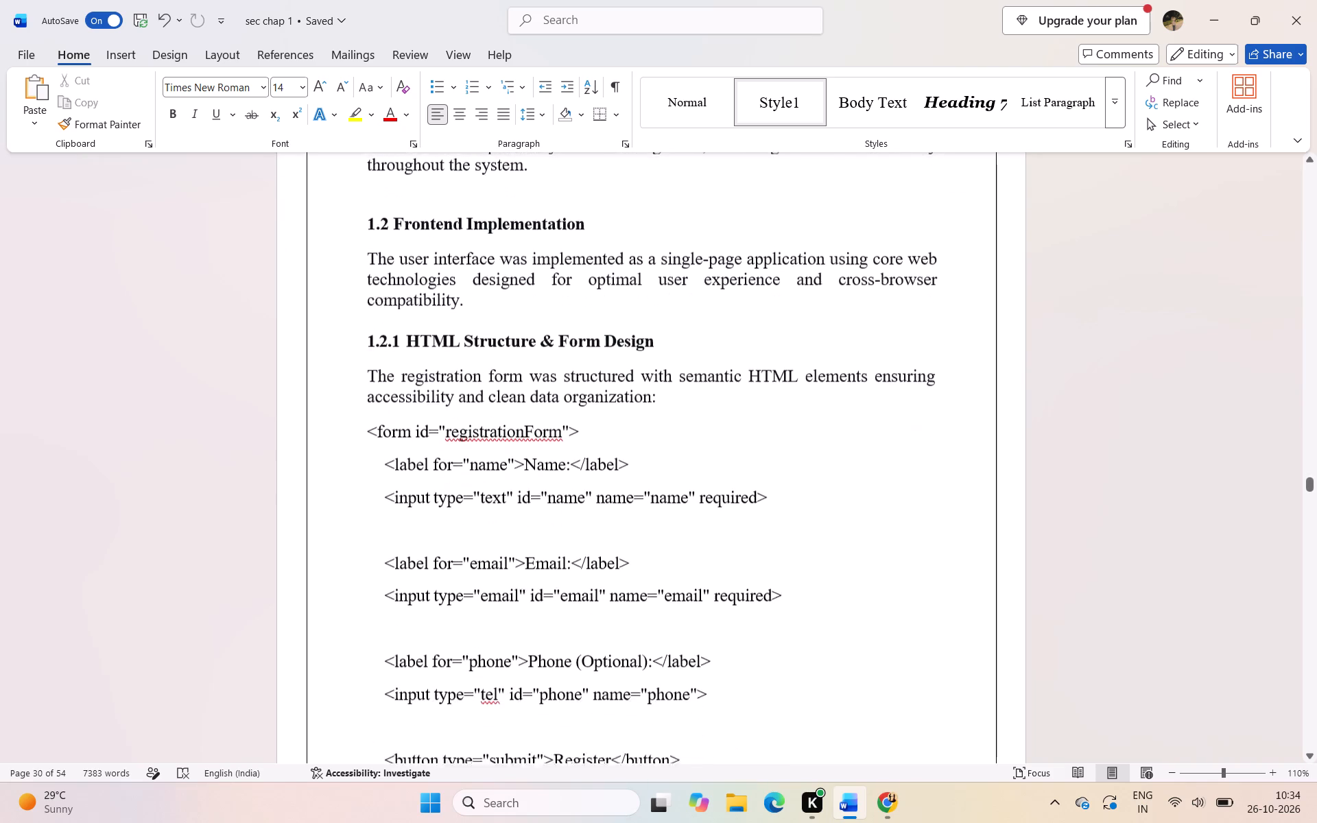
{"action": "scroll", "coordinate": [873, 647], "scroll_direction": "down", "scroll_amount": 3}
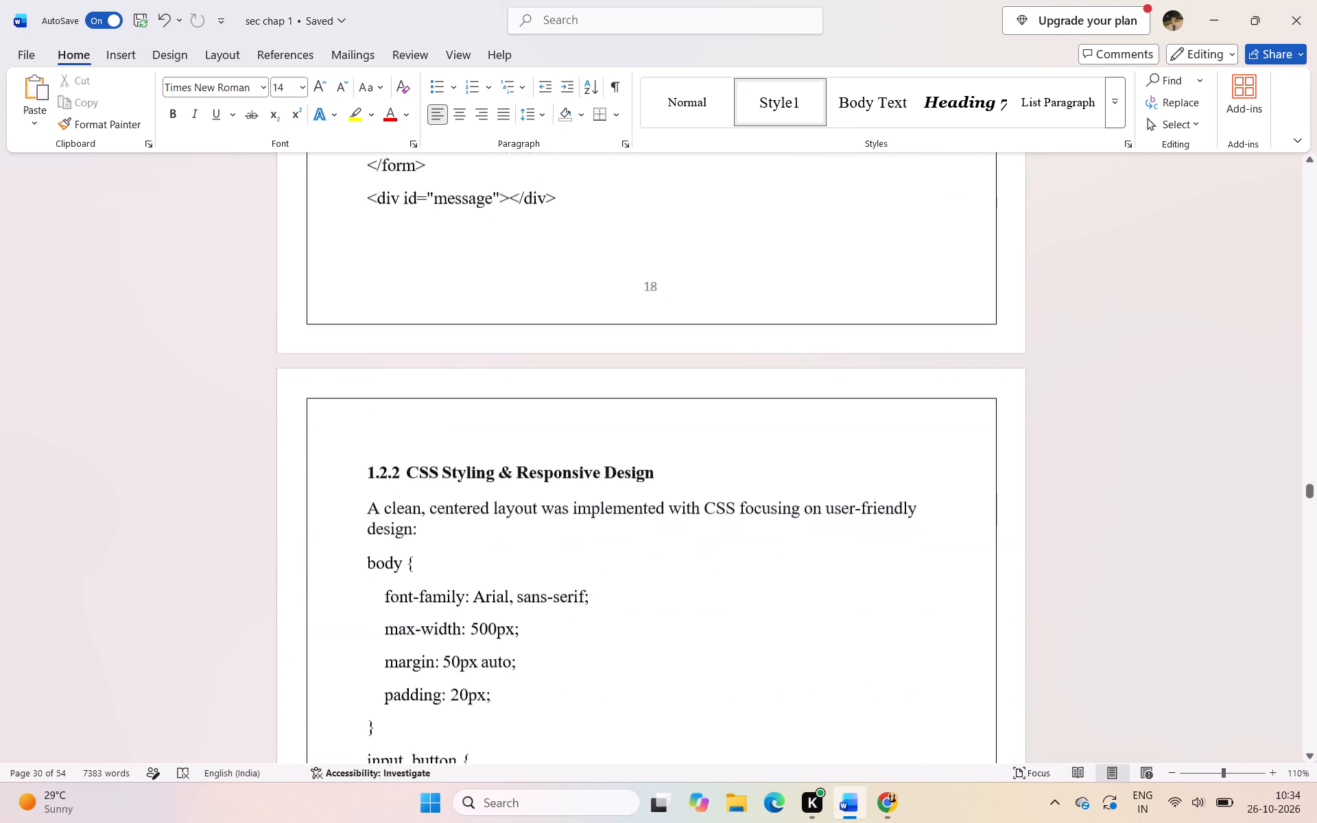
{"action": "scroll", "coordinate": [873, 647], "scroll_direction": "down", "scroll_amount": 7}
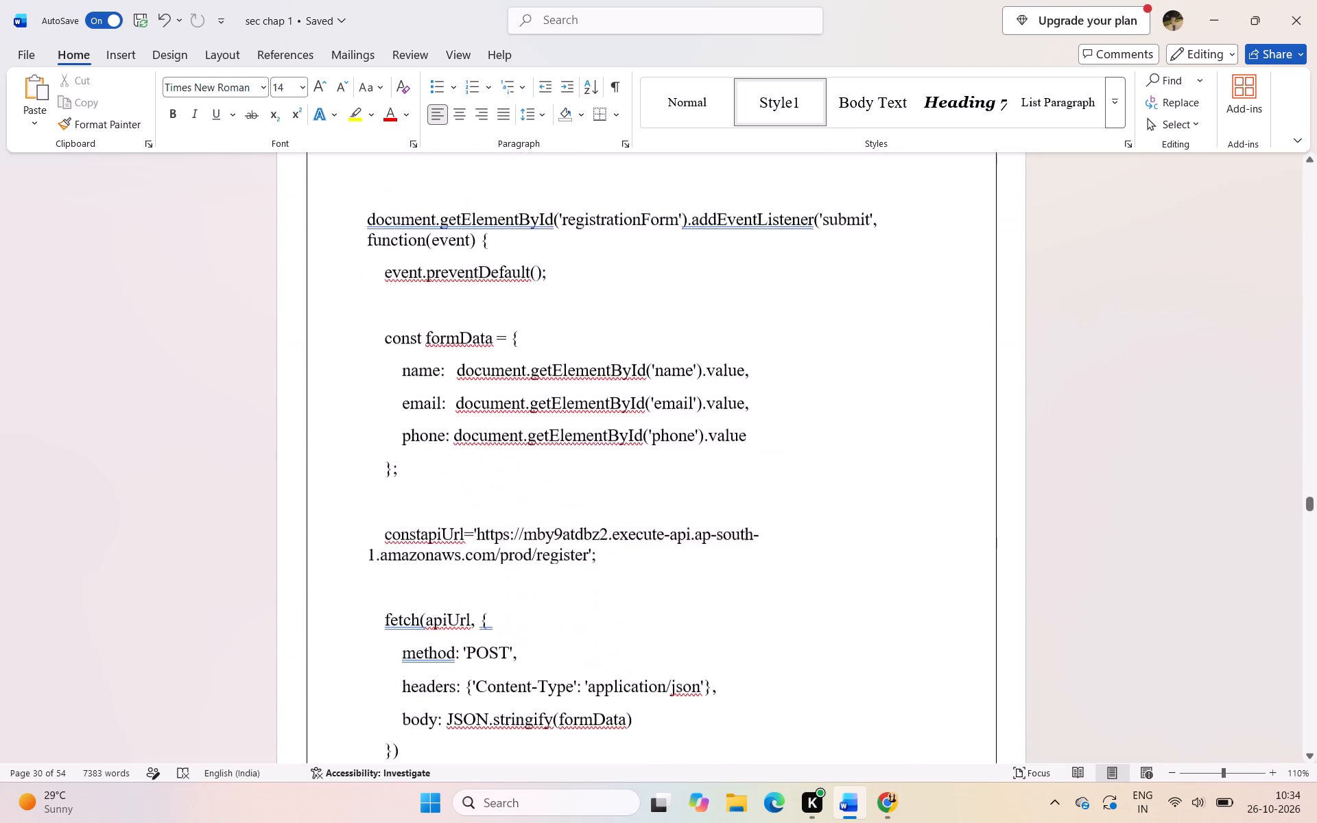
{"action": "scroll", "coordinate": [873, 647], "scroll_direction": "down", "scroll_amount": 8}
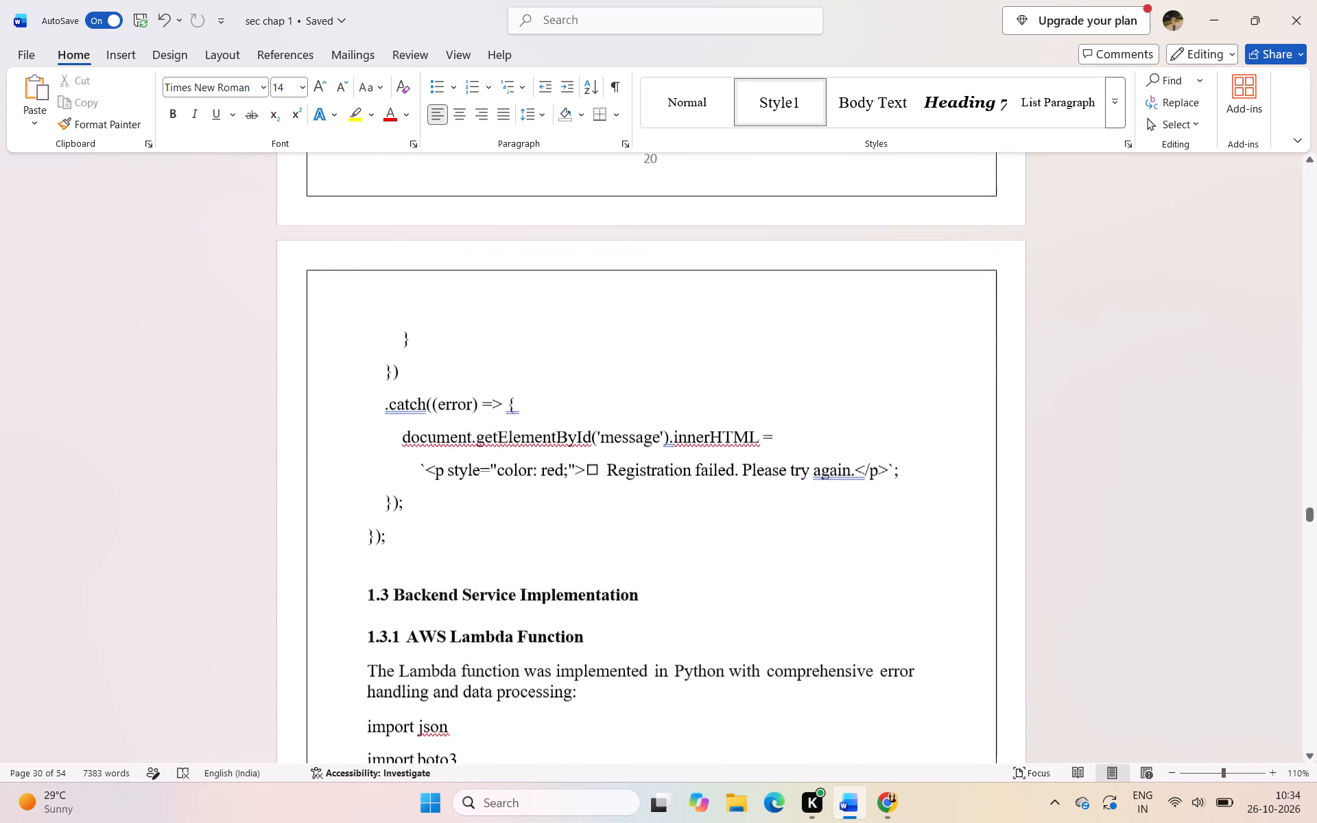
Review the Backend Service Implementation code, the Registrations table design, API Gateway Configuration and the testing strategy in the report.
{"action": "scroll", "coordinate": [873, 647], "scroll_direction": "down", "scroll_amount": 8}
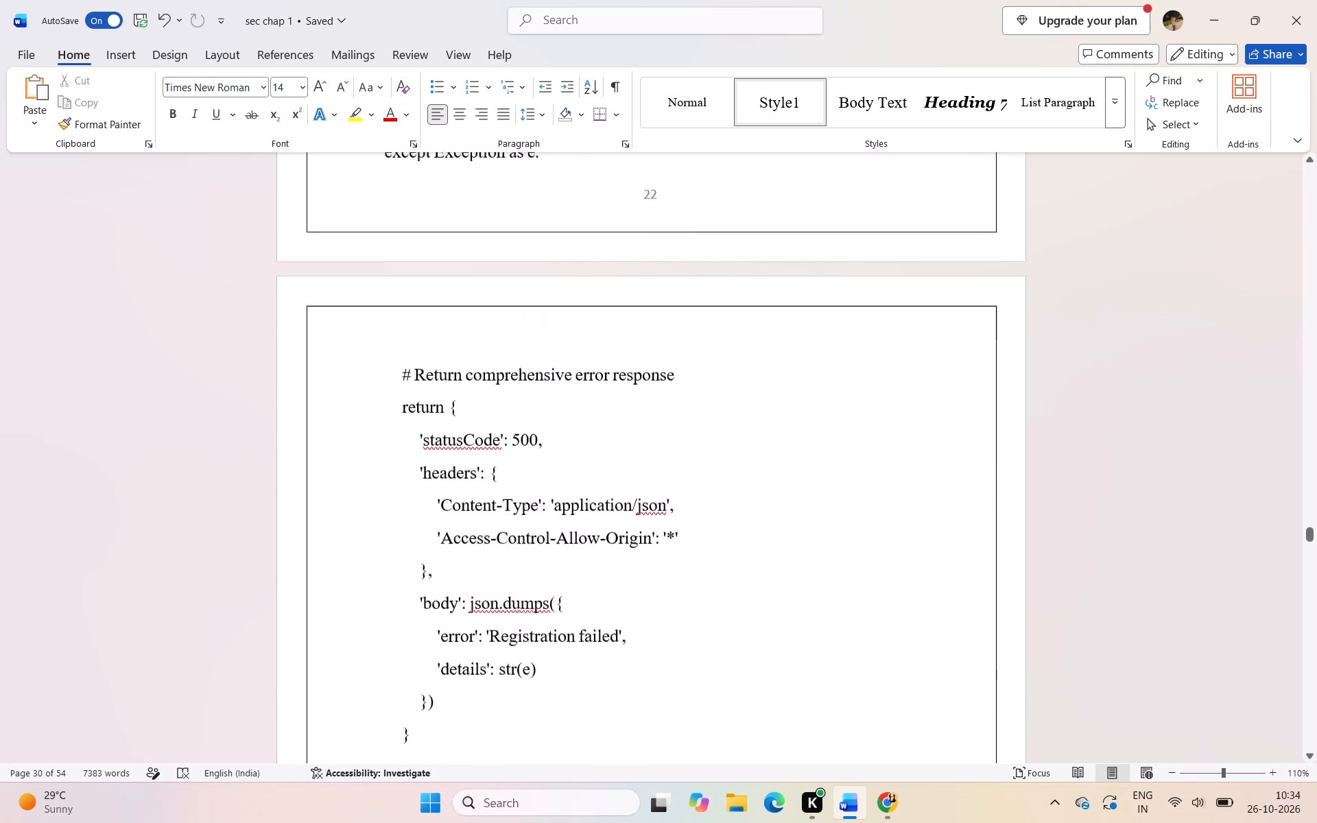
{"action": "scroll", "coordinate": [873, 647], "scroll_direction": "down", "scroll_amount": 4}
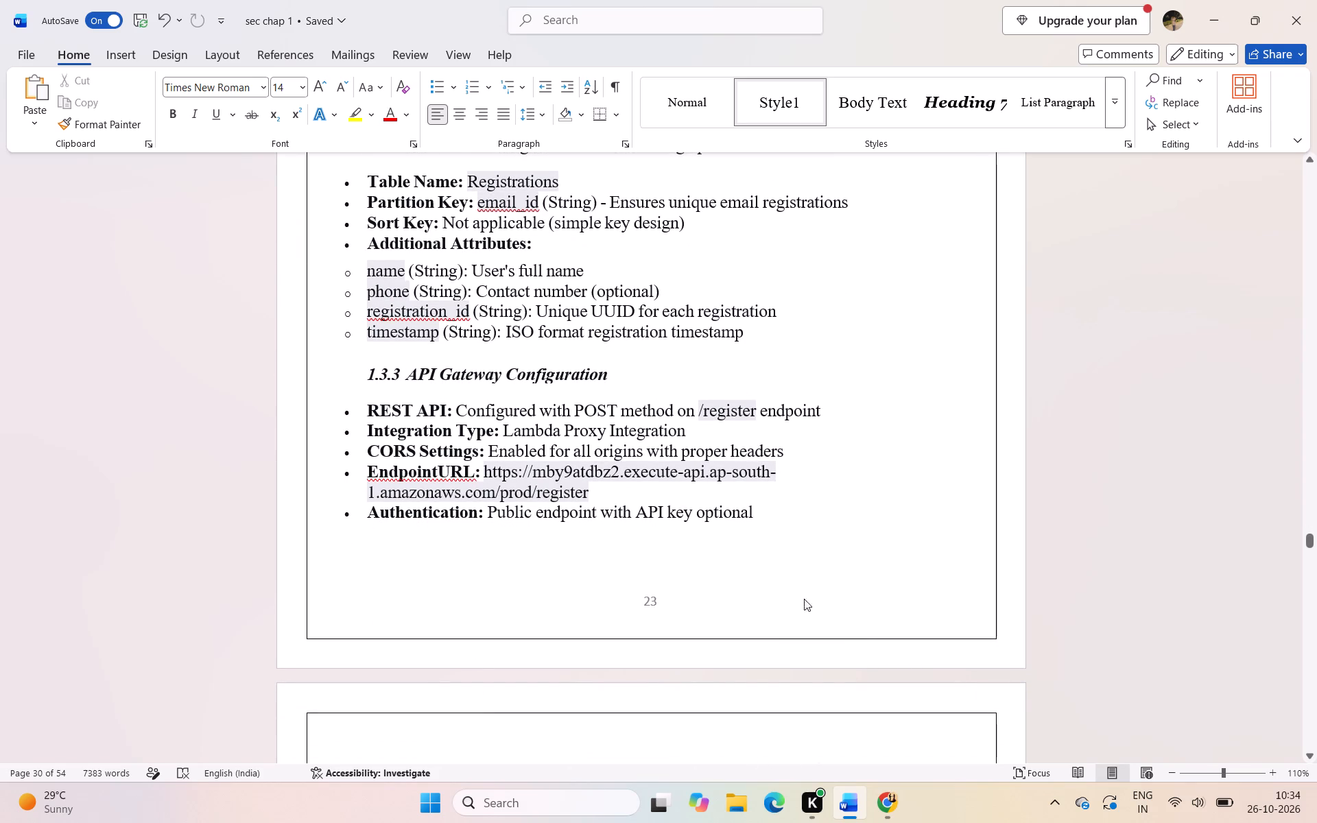
{"action": "scroll", "coordinate": [874, 568], "scroll_direction": "down", "scroll_amount": 6}
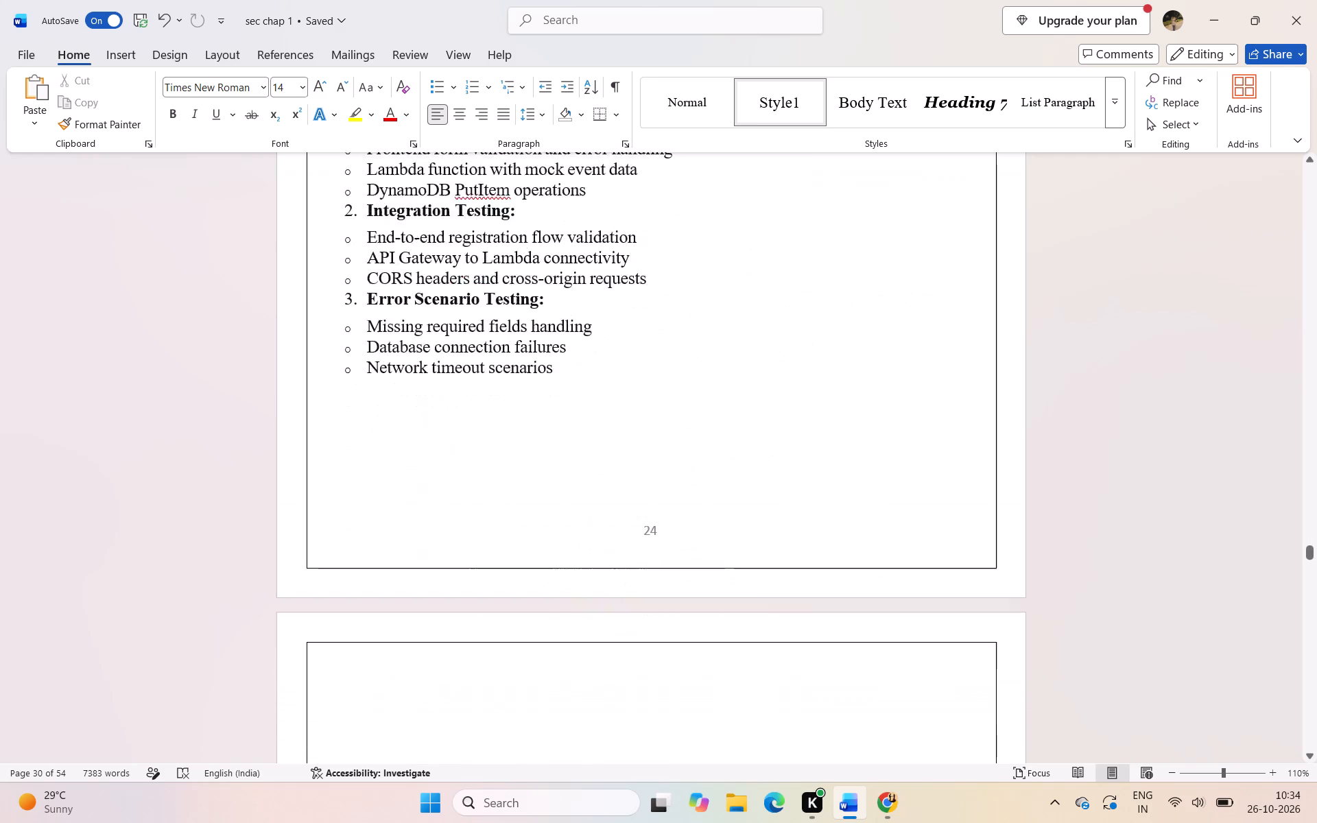
{"action": "scroll", "coordinate": [874, 568], "scroll_direction": "down", "scroll_amount": 6}
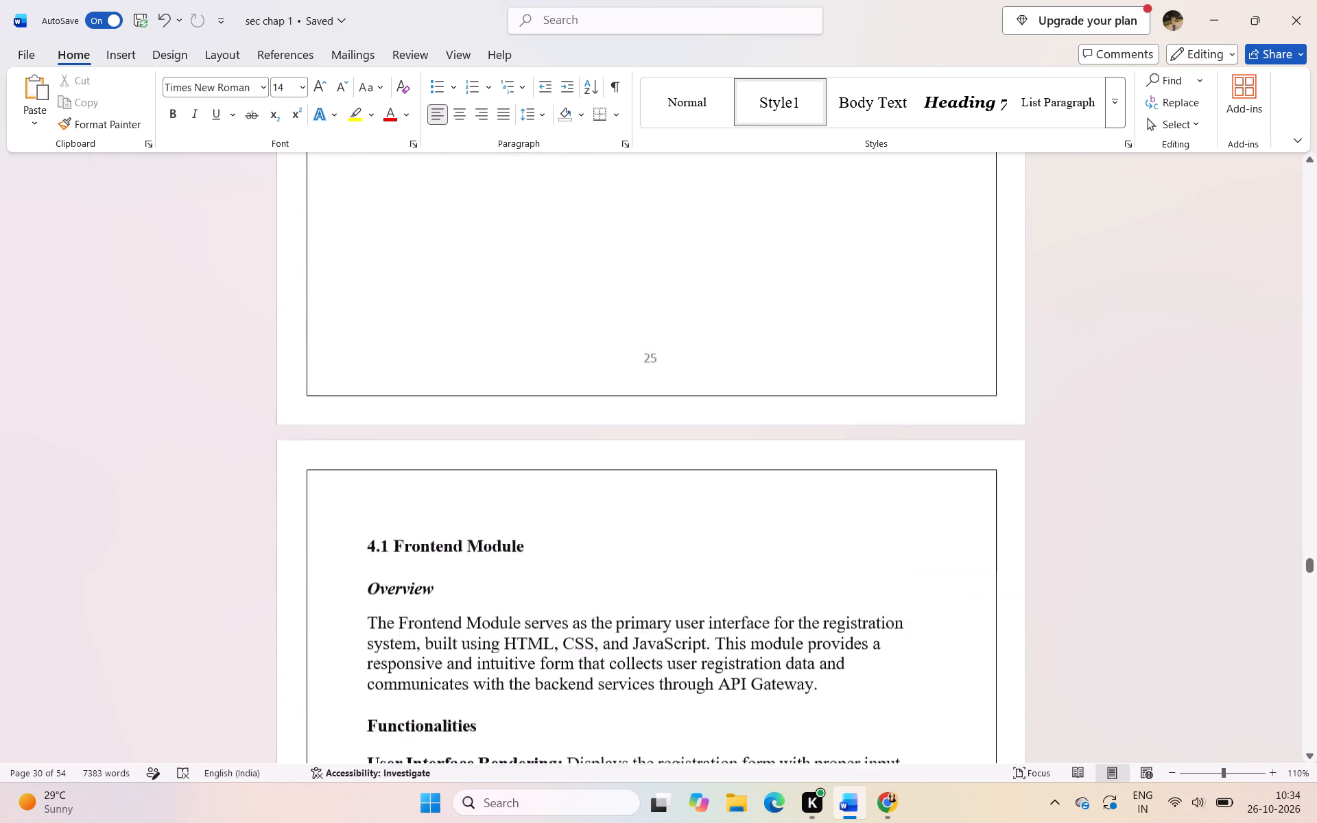
Look through the module descriptions in the report, from 4.1 Frontend Module through the API Gateway and database modules.
{"action": "scroll", "coordinate": [874, 568], "scroll_direction": "down", "scroll_amount": 1}
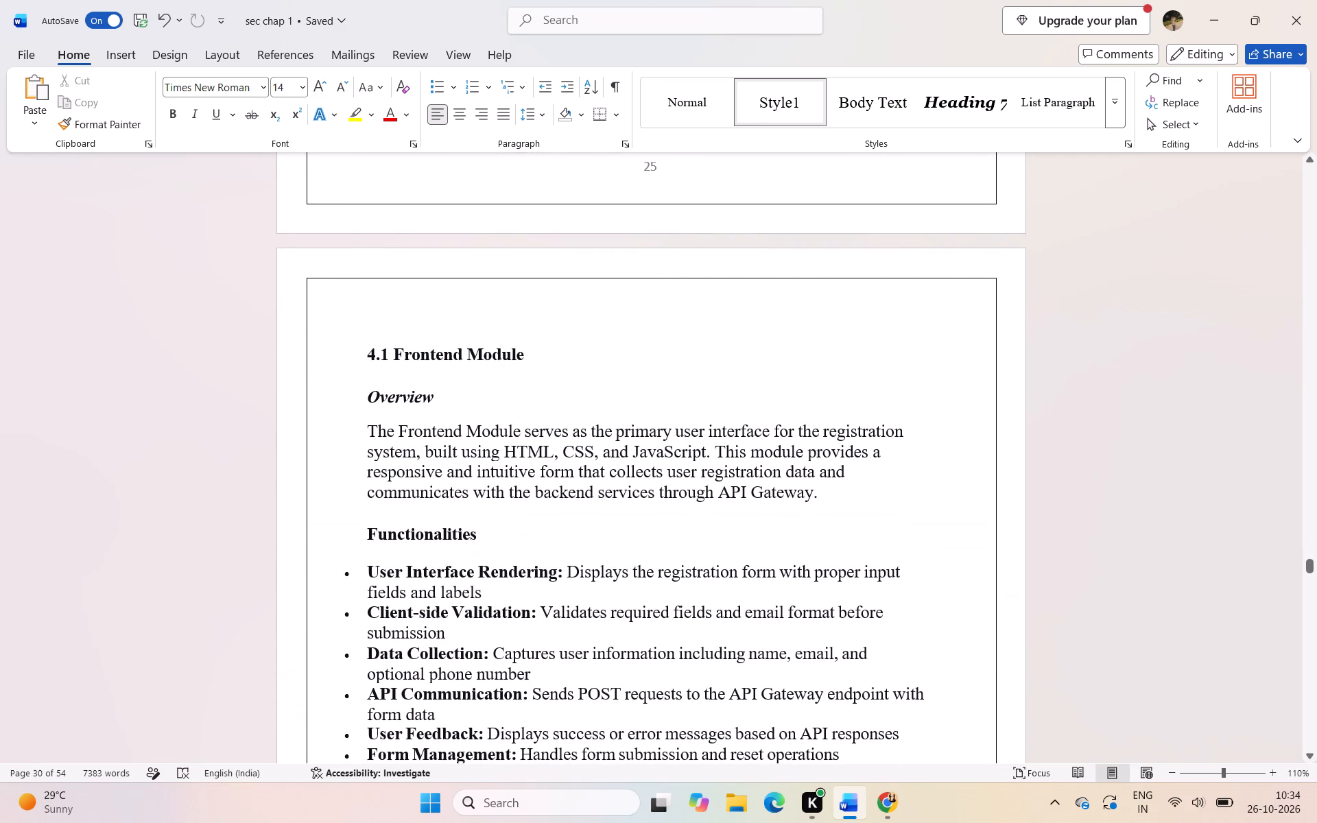
{"action": "scroll", "coordinate": [874, 568], "scroll_direction": "down", "scroll_amount": 7}
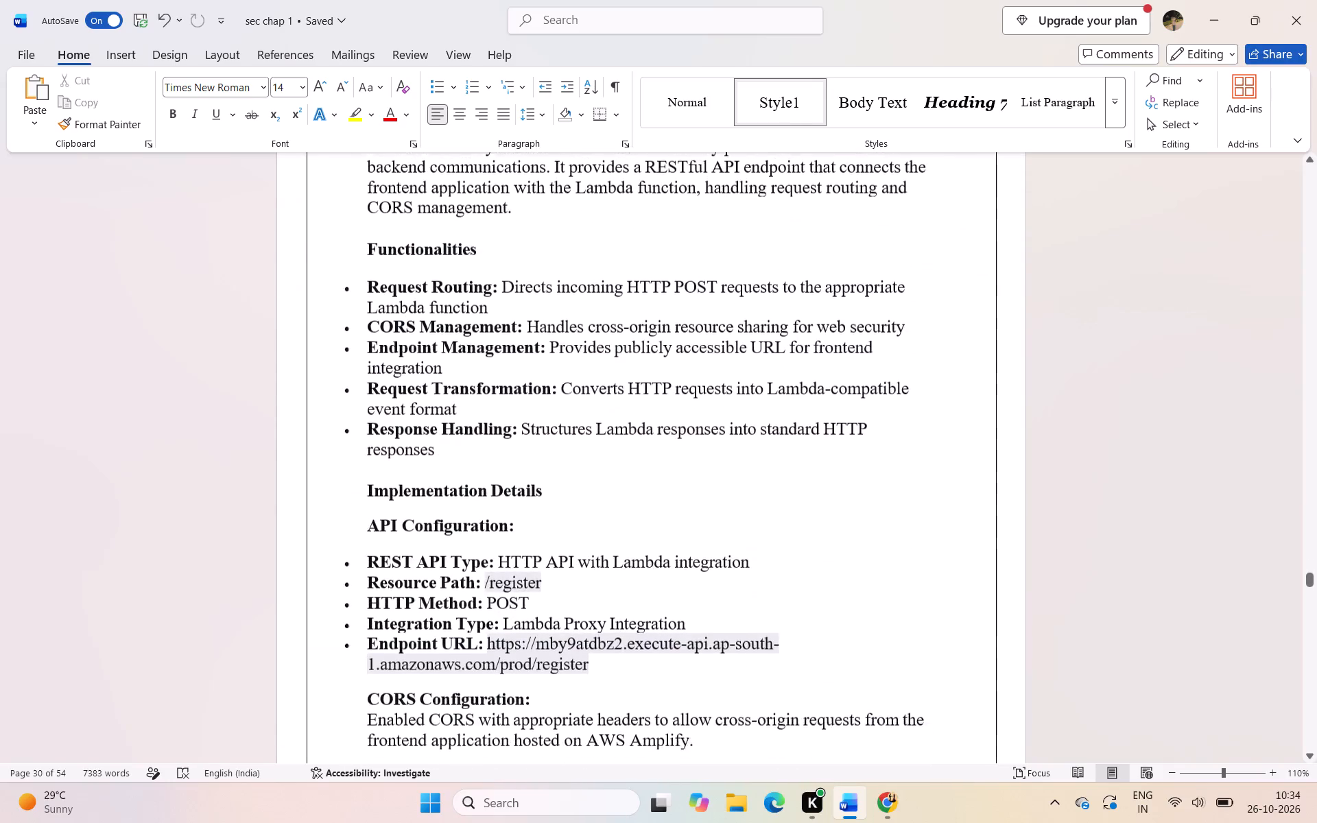
{"action": "scroll", "coordinate": [874, 568], "scroll_direction": "down", "scroll_amount": 7}
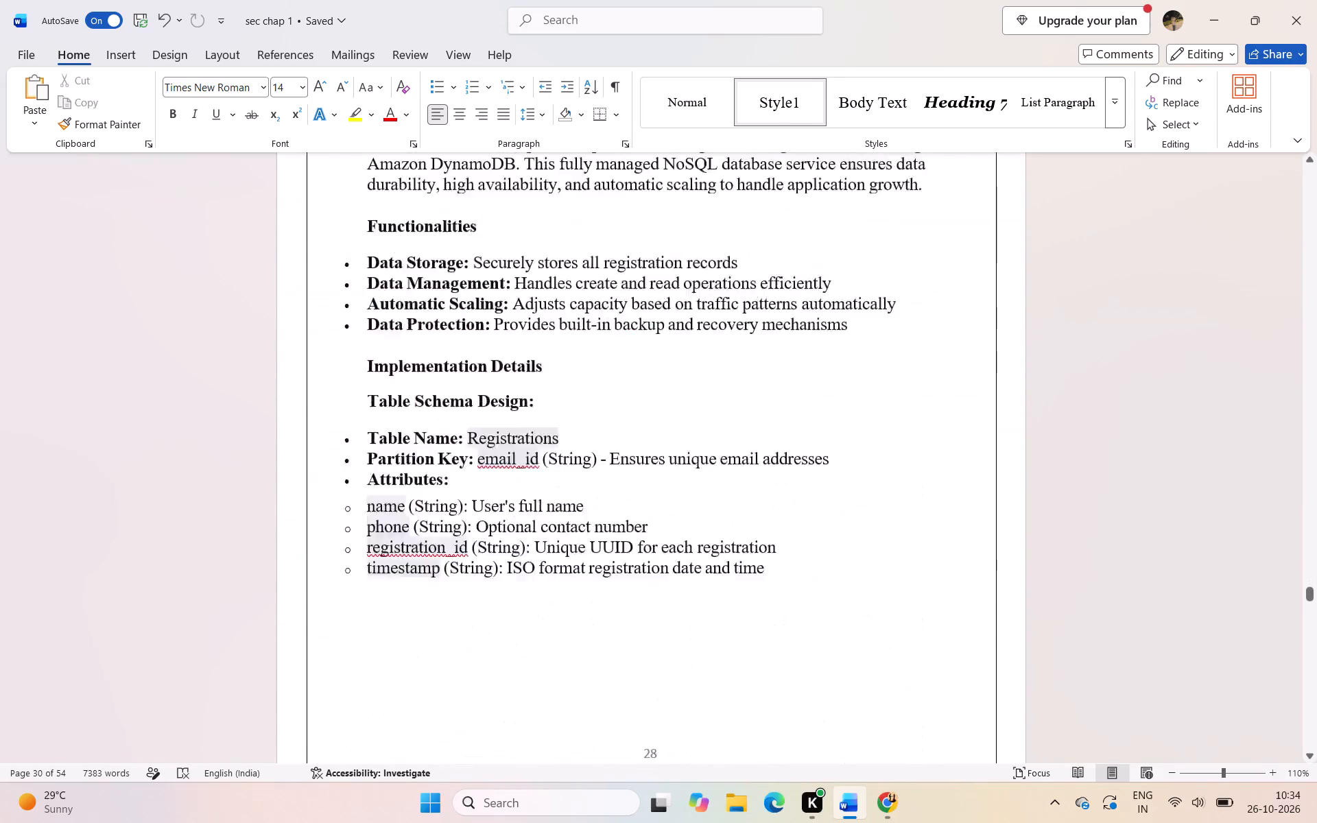
{"action": "scroll", "coordinate": [874, 568], "scroll_direction": "down", "scroll_amount": 7}
Review the results section's Key Achievements and the Screenshot Gallery, from the Registration Form interface to the DynamoDB user details figure.
{"action": "scroll", "coordinate": [874, 568], "scroll_direction": "up", "scroll_amount": 1}
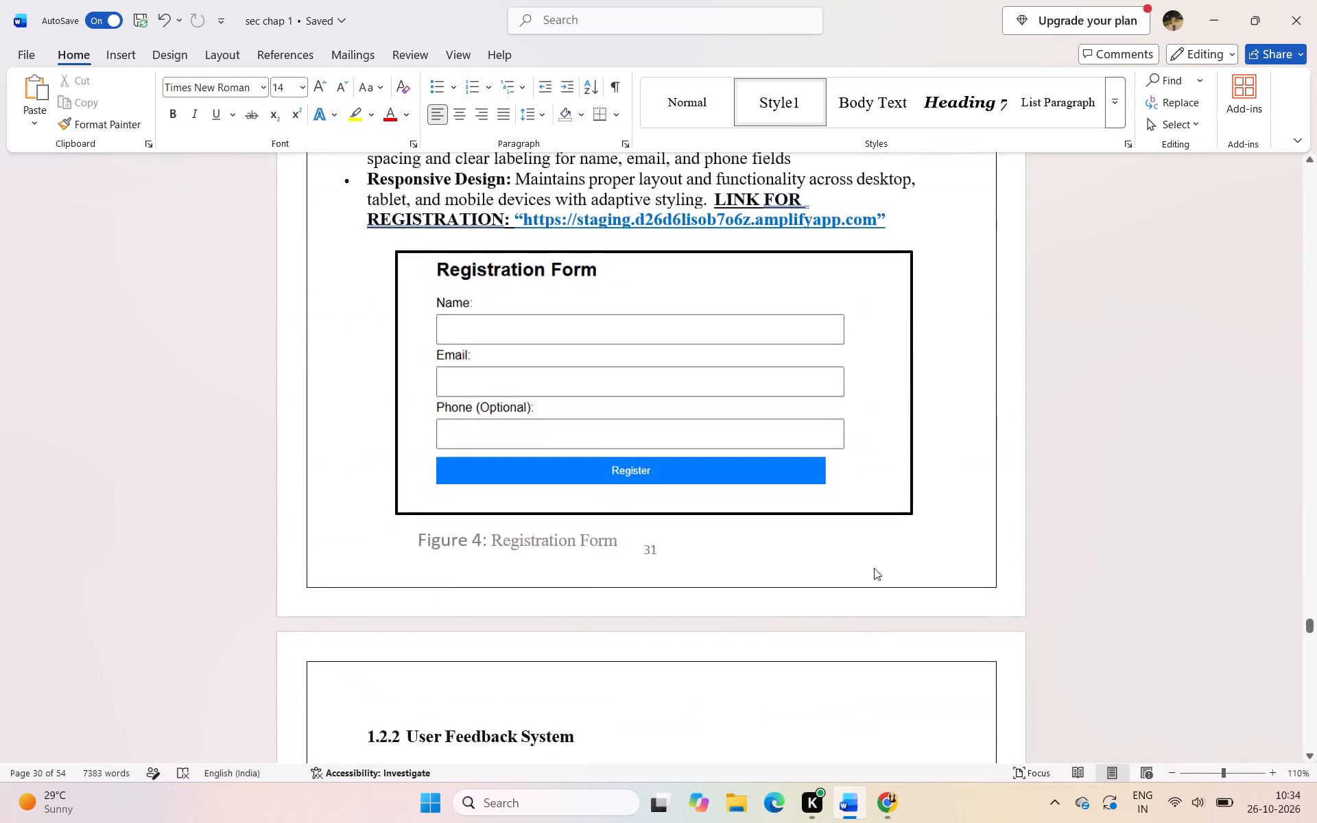
{"action": "scroll", "coordinate": [874, 568], "scroll_direction": "up", "scroll_amount": 3}
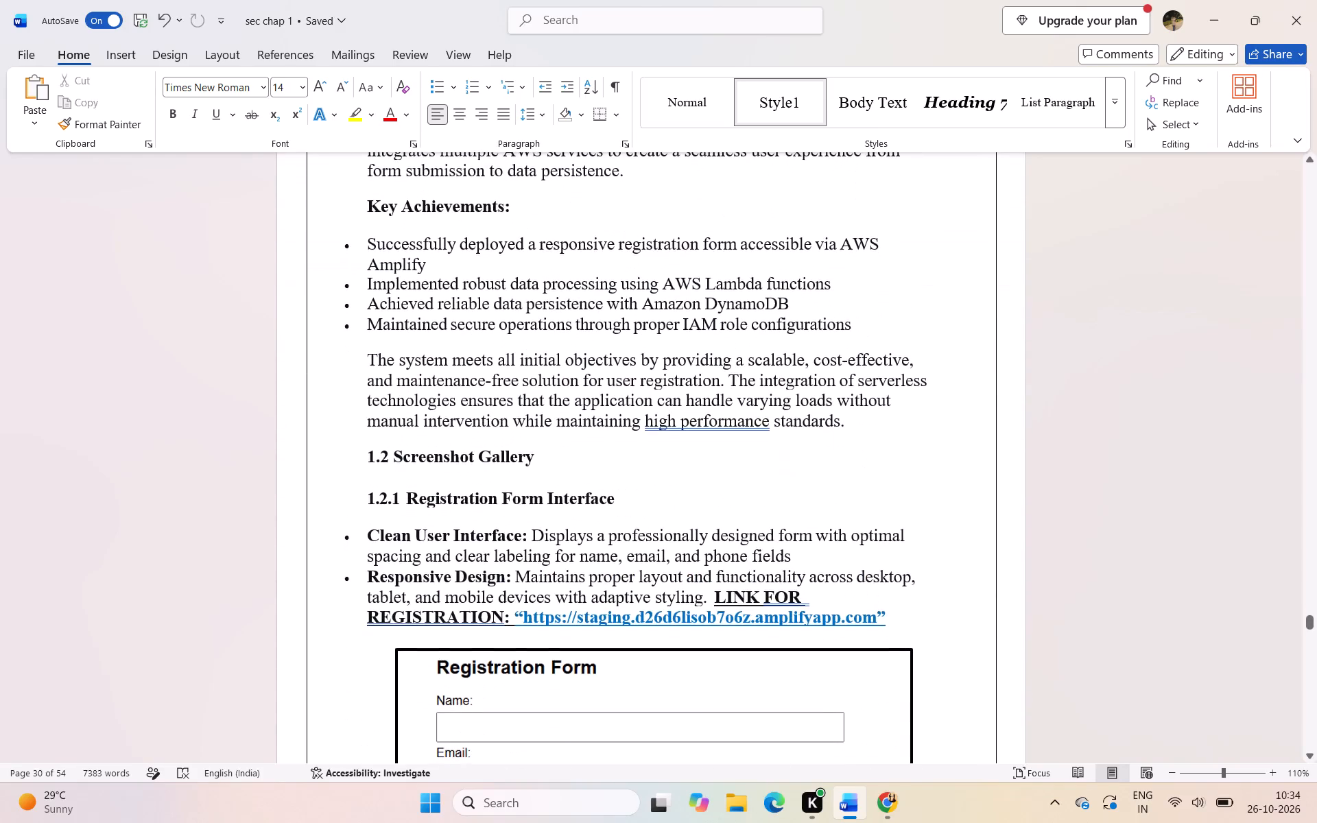
{"action": "scroll", "coordinate": [874, 568], "scroll_direction": "down", "scroll_amount": 3}
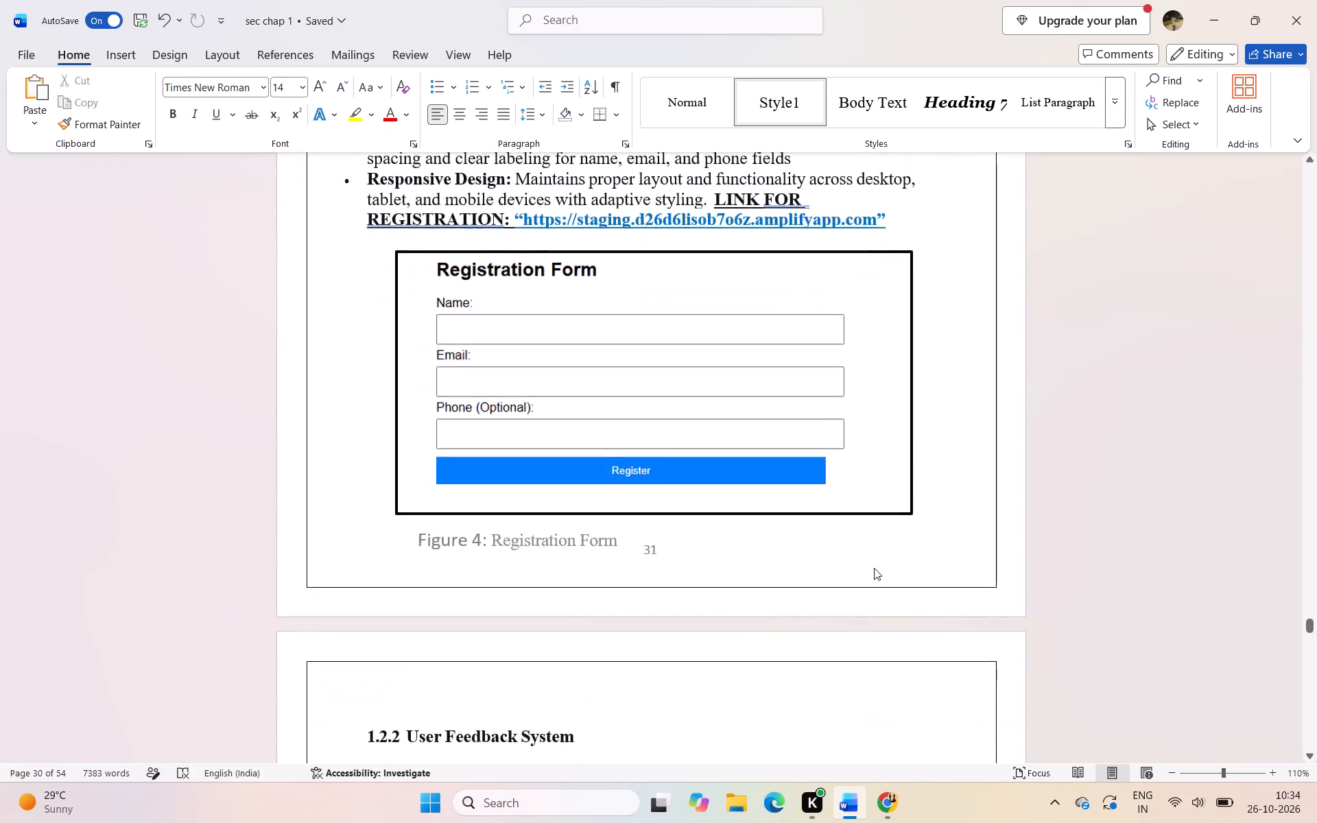
{"action": "scroll", "coordinate": [874, 568], "scroll_direction": "down", "scroll_amount": 3}
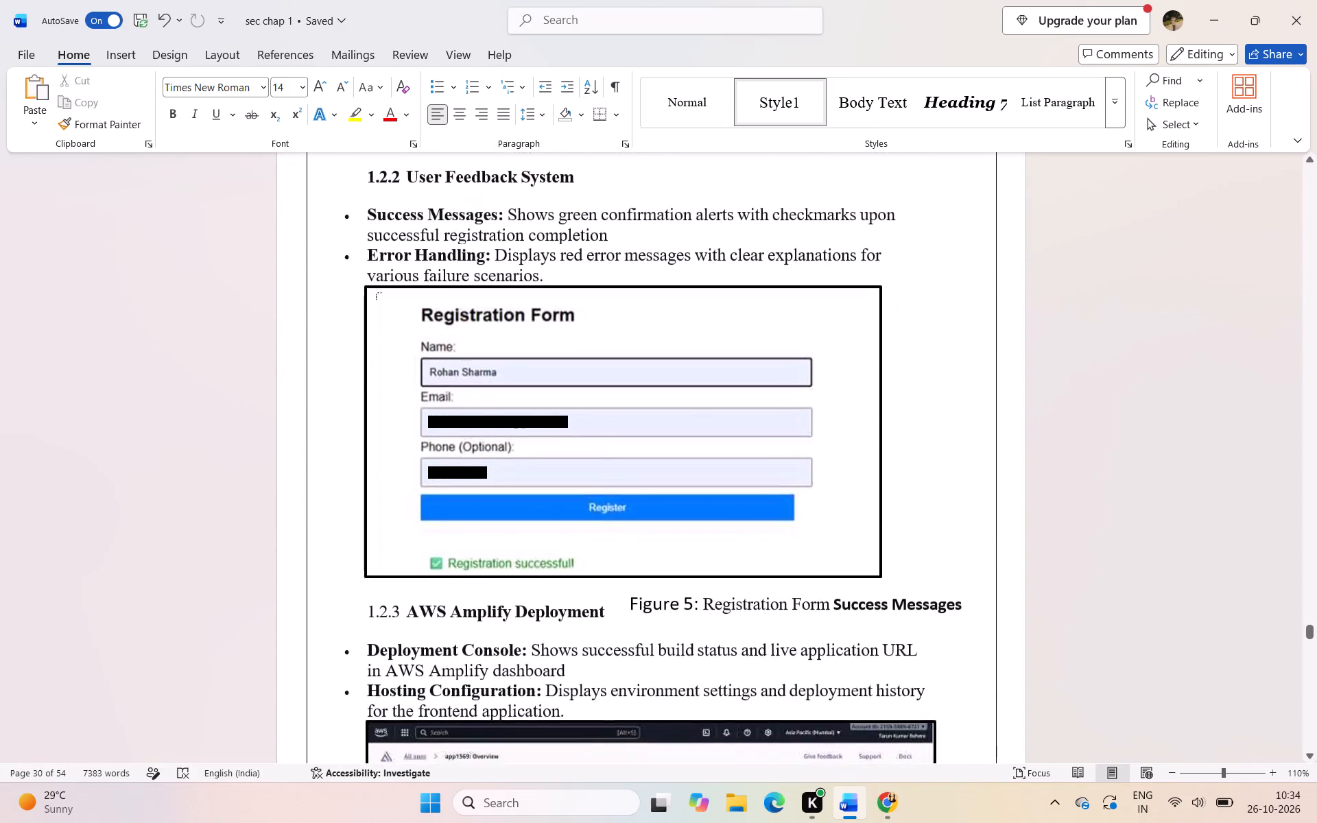
{"action": "scroll", "coordinate": [874, 568], "scroll_direction": "down", "scroll_amount": 2}
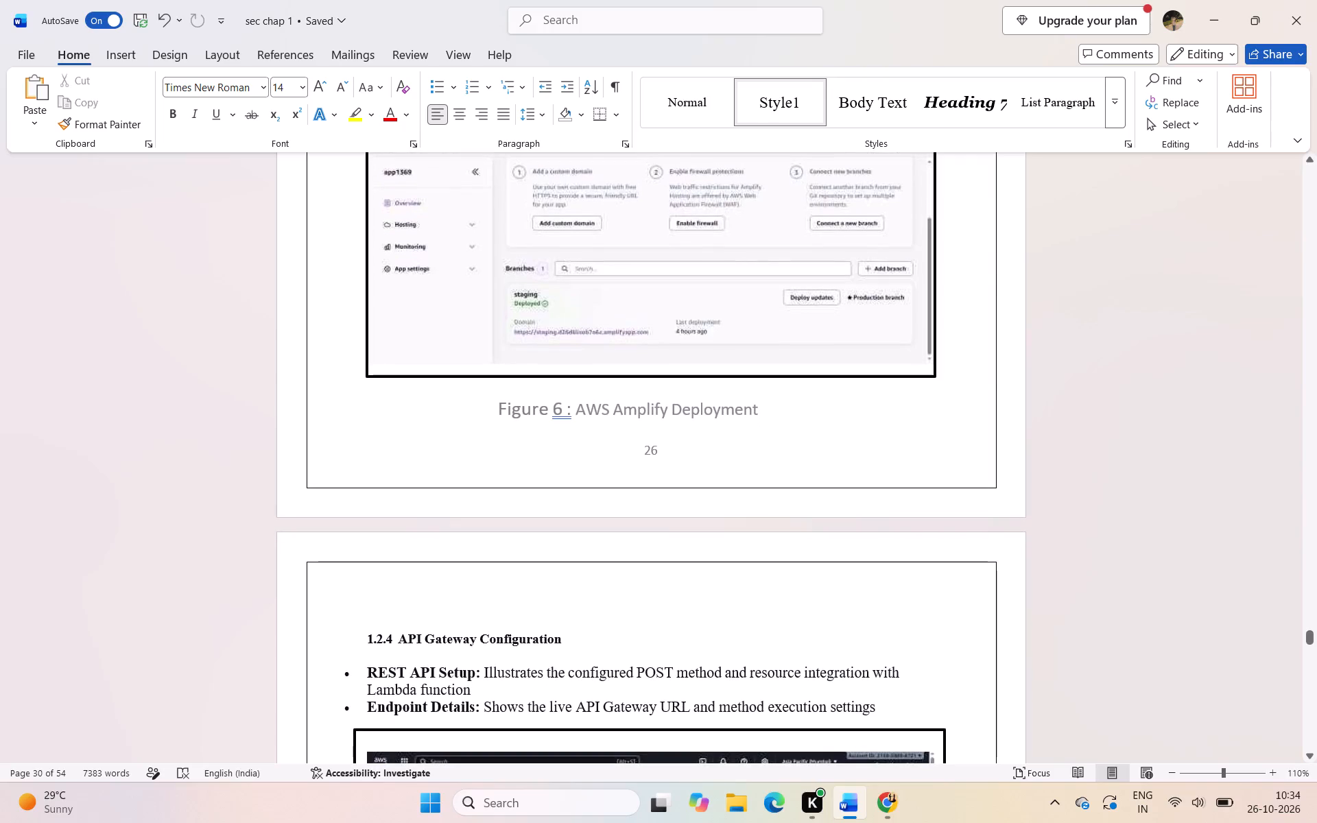
{"action": "scroll", "coordinate": [874, 568], "scroll_direction": "down", "scroll_amount": 5}
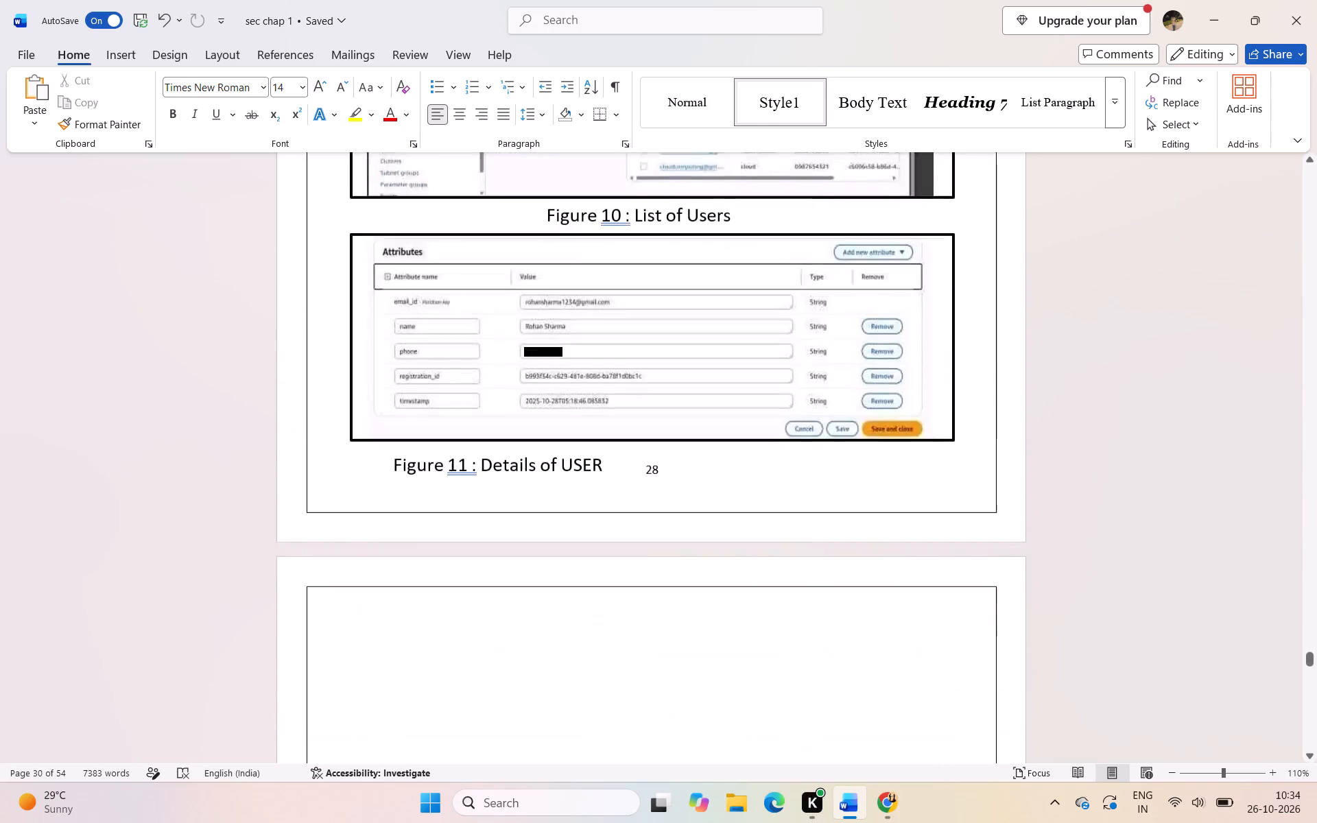
{"action": "scroll", "coordinate": [874, 568], "scroll_direction": "down", "scroll_amount": 2}
Examine 6.1 Advantages of the System, 6.2 Limitations, 7.1 Conclusion and 7.2 Future Enhancements in the report.
{"action": "scroll", "coordinate": [874, 568], "scroll_direction": "up", "scroll_amount": 1}
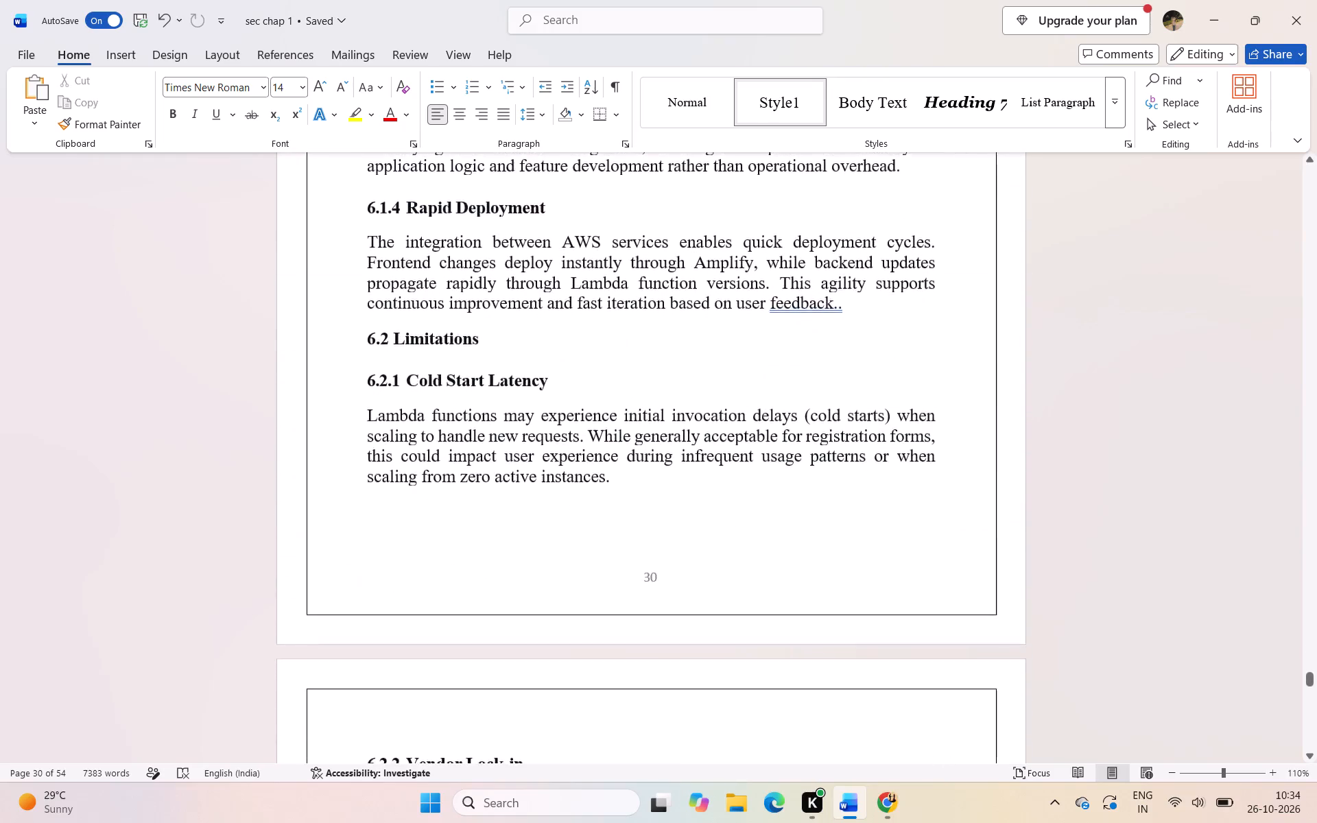
{"action": "scroll", "coordinate": [874, 568], "scroll_direction": "up", "scroll_amount": 1}
{"action": "scroll", "coordinate": [874, 568], "scroll_direction": "down", "scroll_amount": 1}
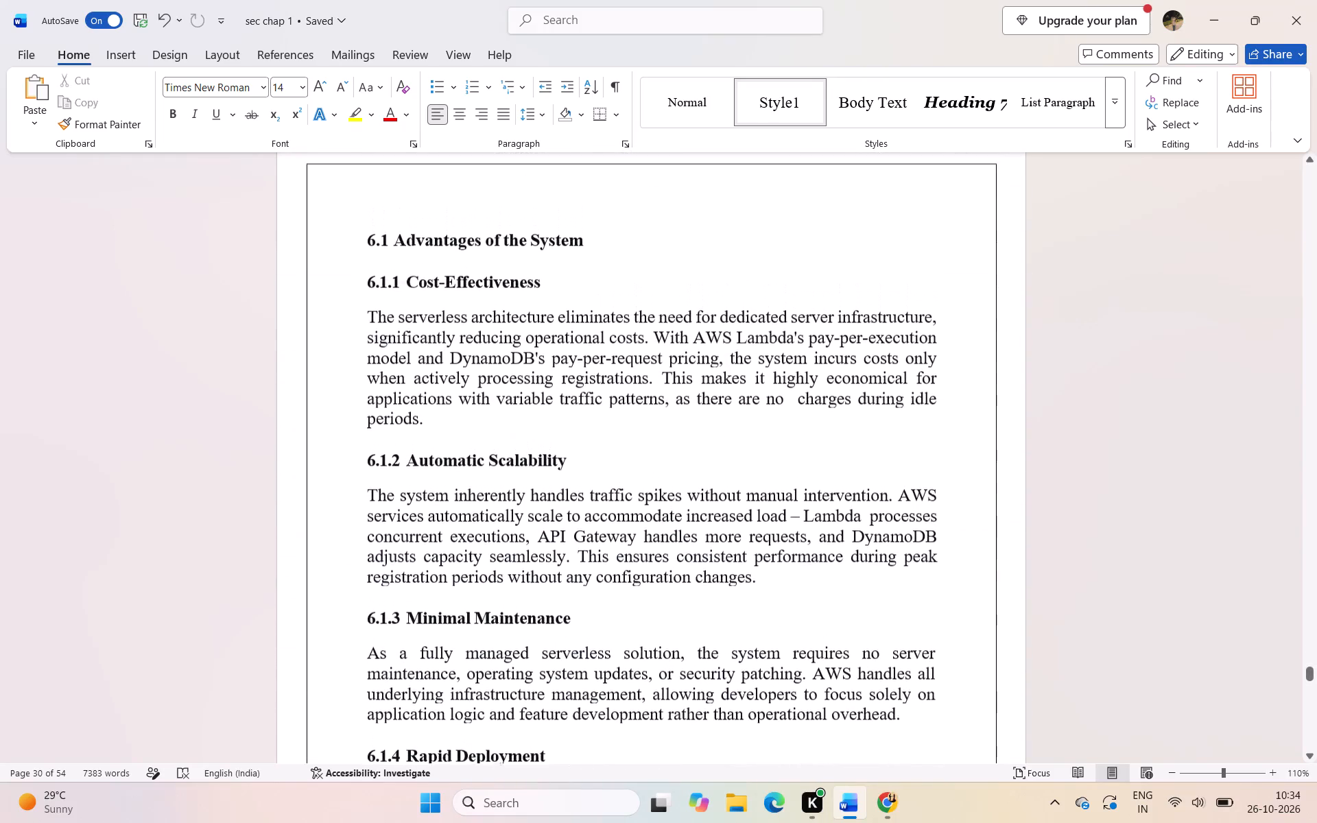
{"action": "scroll", "coordinate": [874, 568], "scroll_direction": "down", "scroll_amount": 7}
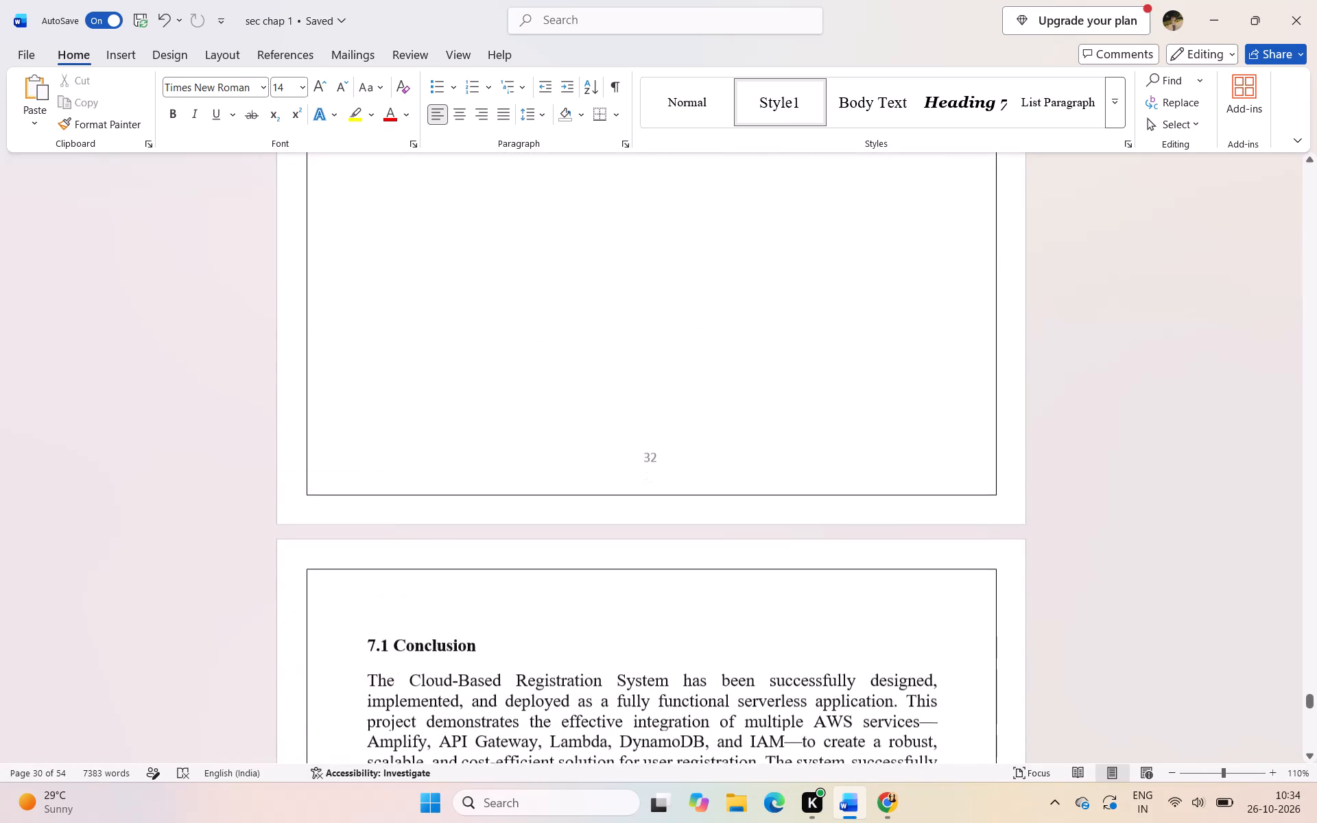
{"action": "scroll", "coordinate": [874, 568], "scroll_direction": "down", "scroll_amount": 7}
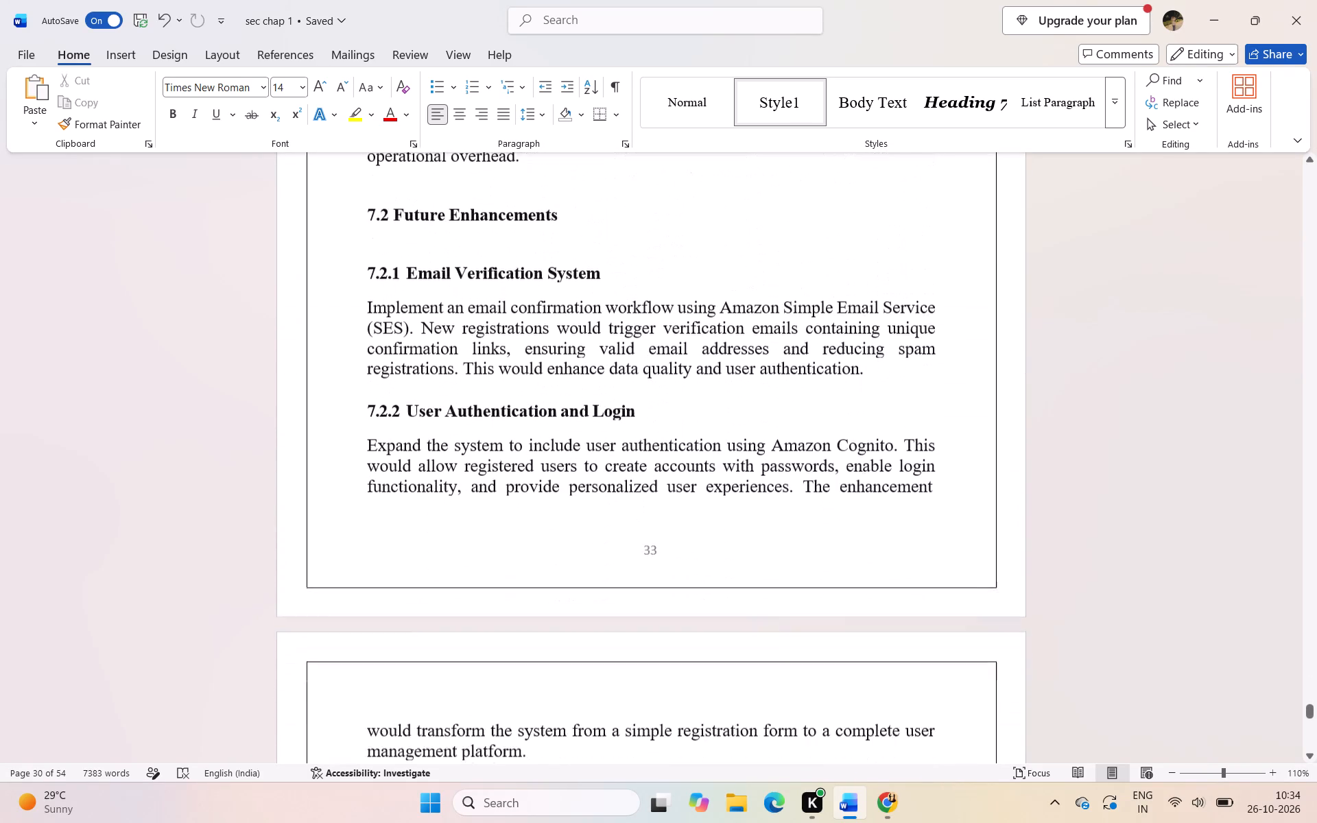
Check the closing pages of the report: the references list, the internal assessment table and the Course Outcome attainment page.
{"action": "scroll", "coordinate": [874, 568], "scroll_direction": "down", "scroll_amount": 7}
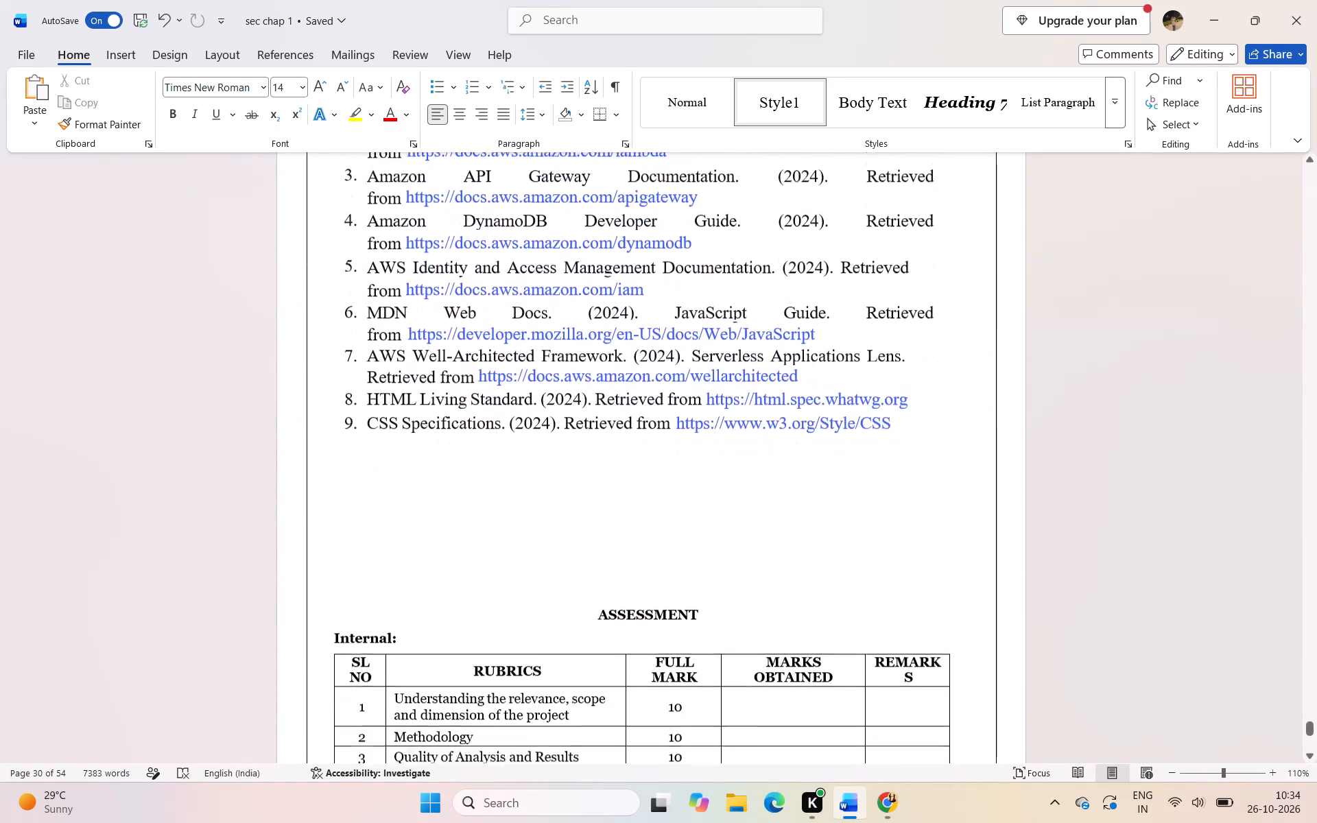
{"action": "scroll", "coordinate": [874, 568], "scroll_direction": "down", "scroll_amount": 5}
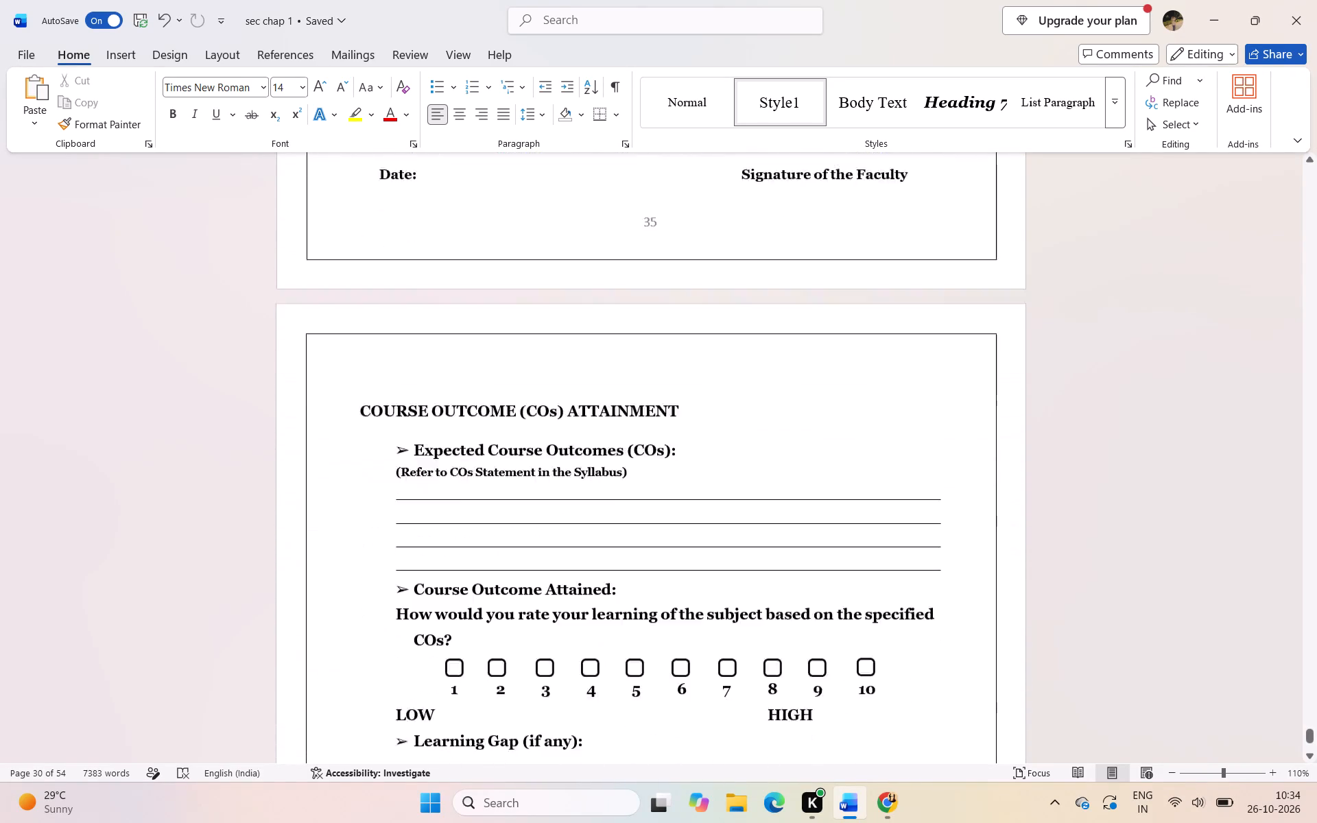
{"action": "scroll", "coordinate": [874, 568], "scroll_direction": "down", "scroll_amount": 1}
{"action": "scroll", "coordinate": [874, 568], "scroll_direction": "up", "scroll_amount": 2}
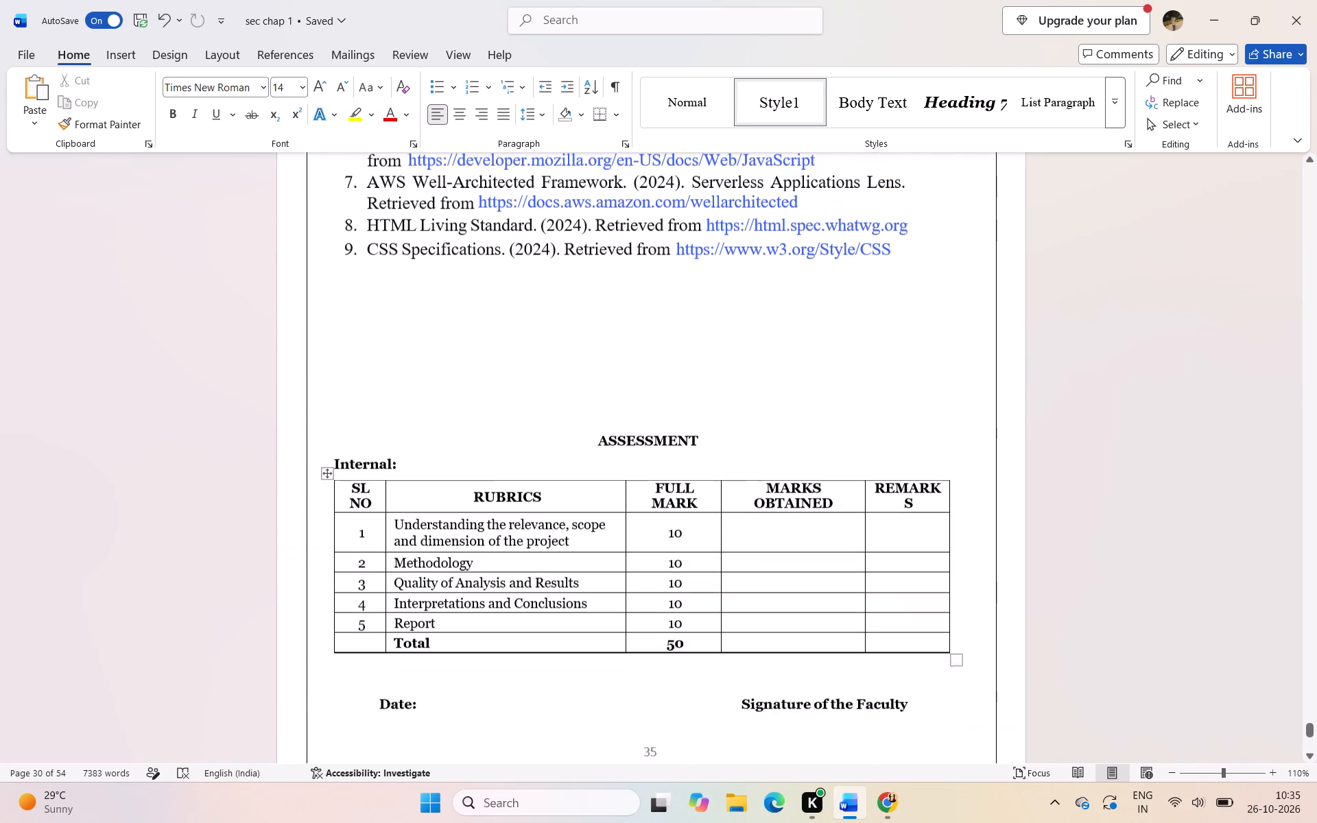
{"action": "scroll", "coordinate": [874, 568], "scroll_direction": "up", "scroll_amount": 2}
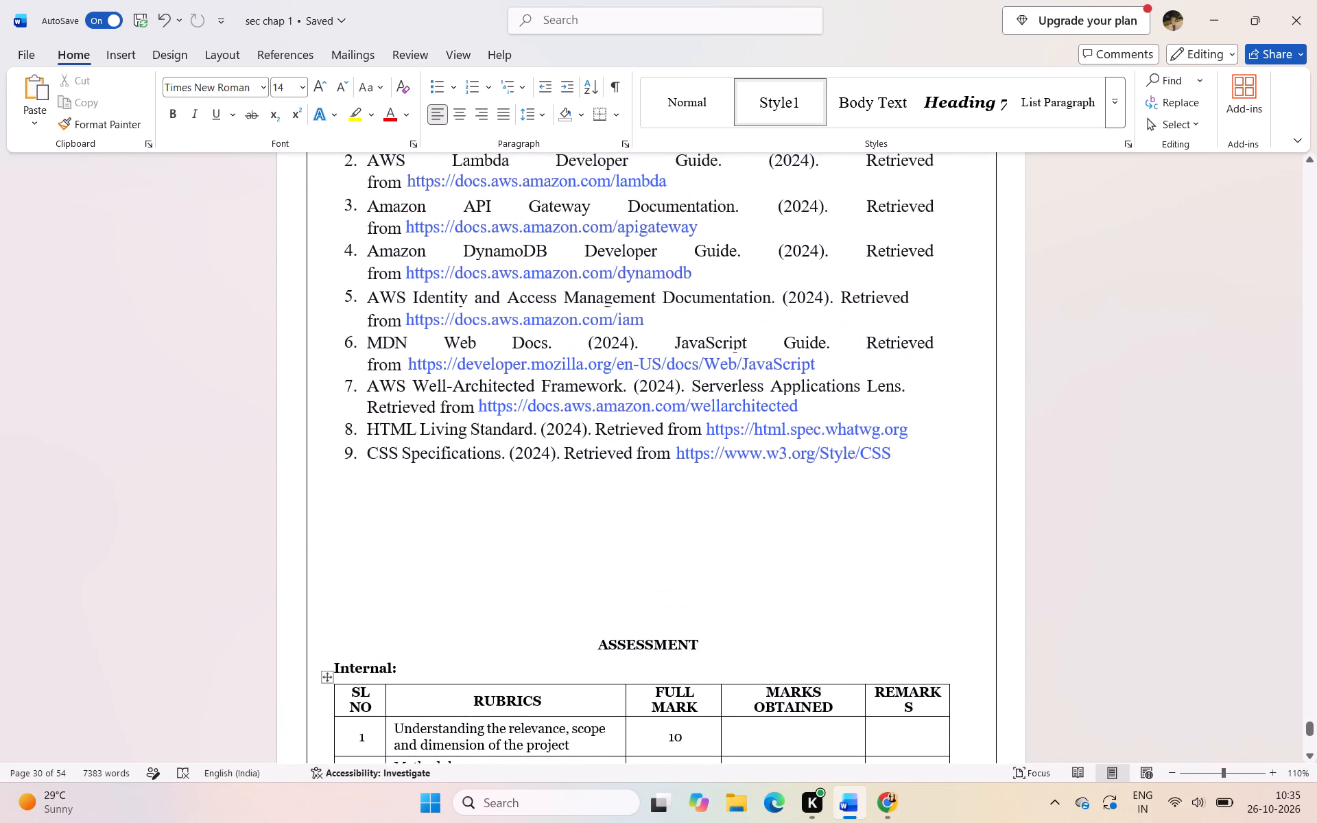
Go back to the front of the report and review the Table of content for Chapters 1 to 7, continuing on to the abstract.
{"action": "scroll", "coordinate": [874, 568], "scroll_direction": "up", "scroll_amount": 20}
{"action": "scroll", "coordinate": [874, 568], "scroll_direction": "up", "scroll_amount": 18}
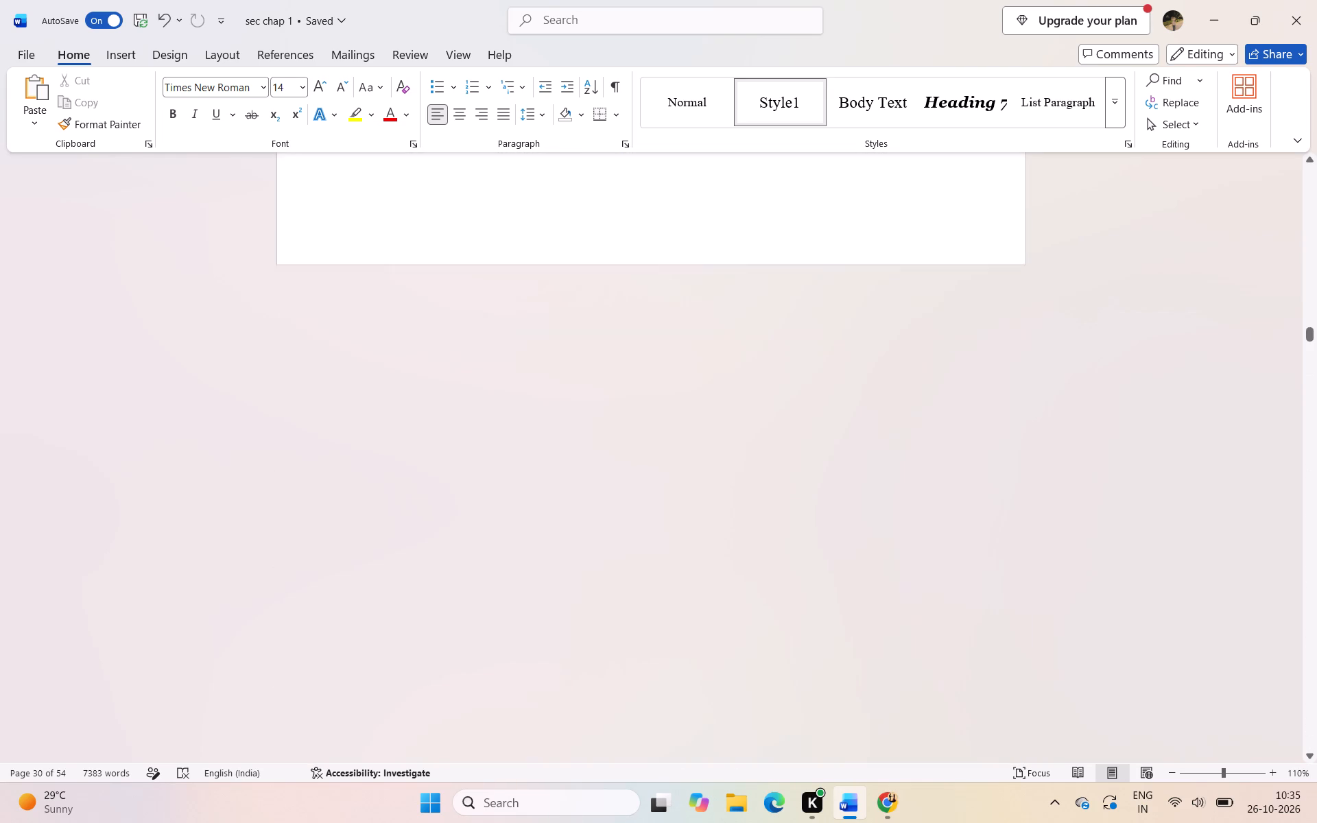
{"action": "scroll", "coordinate": [874, 568], "scroll_direction": "up", "scroll_amount": 19}
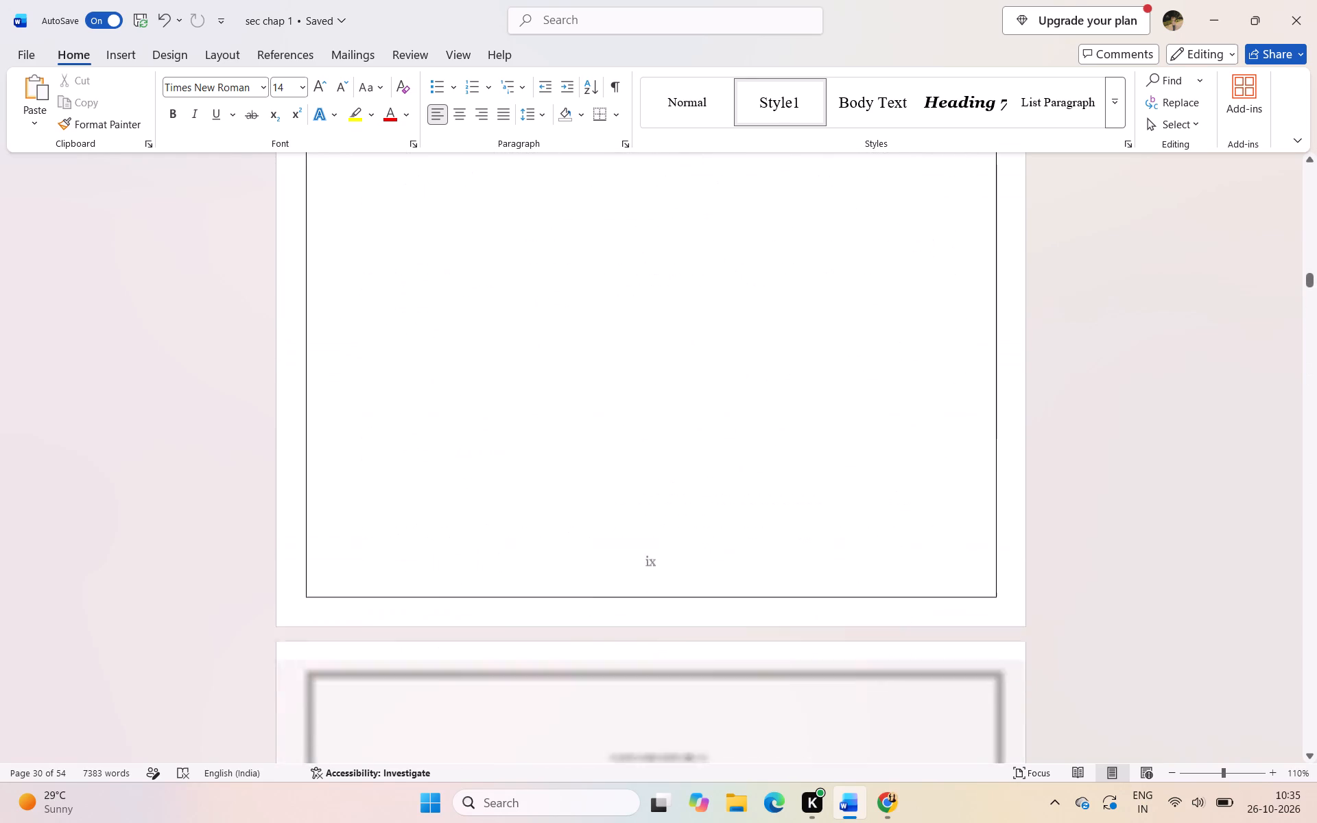
{"action": "scroll", "coordinate": [874, 568], "scroll_direction": "up", "scroll_amount": 4}
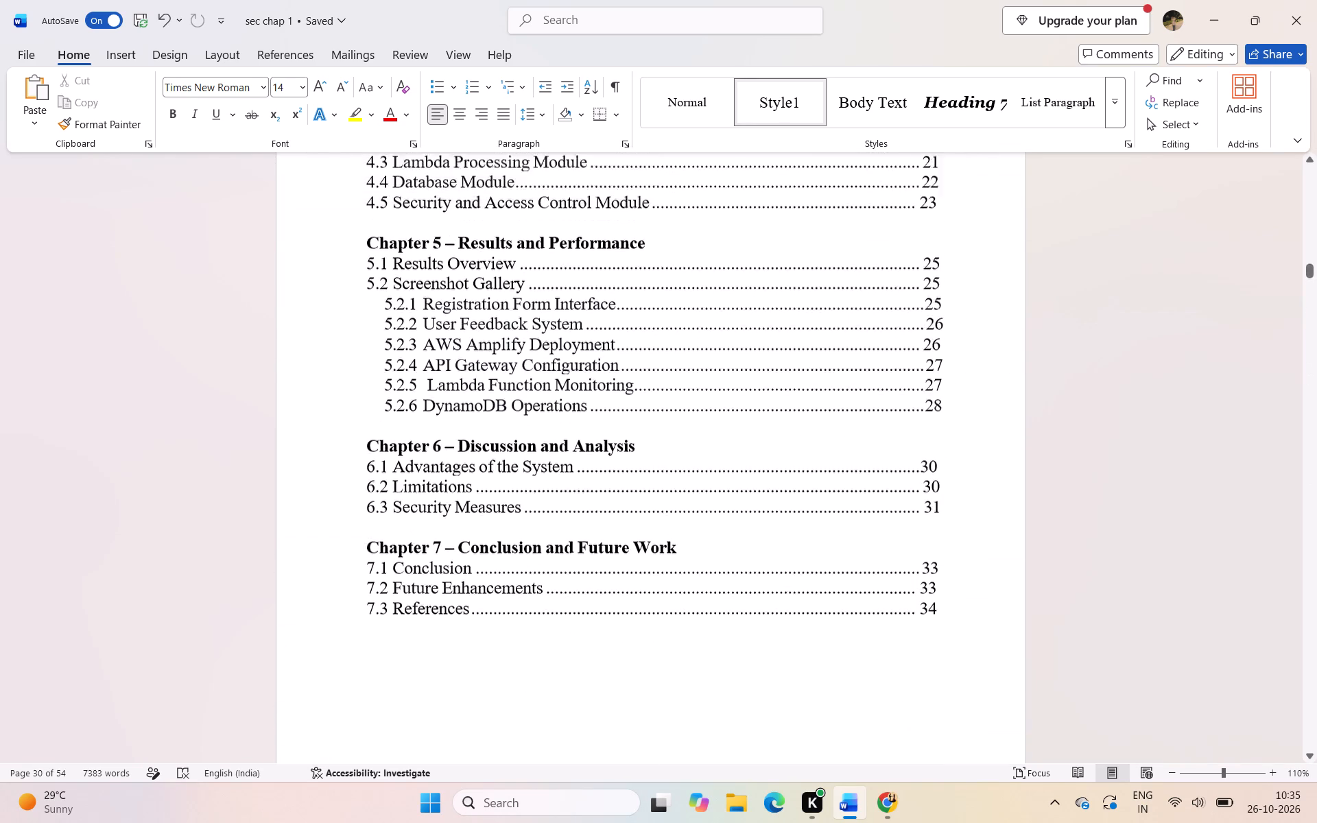
{"action": "scroll", "coordinate": [874, 568], "scroll_direction": "up", "scroll_amount": 8}
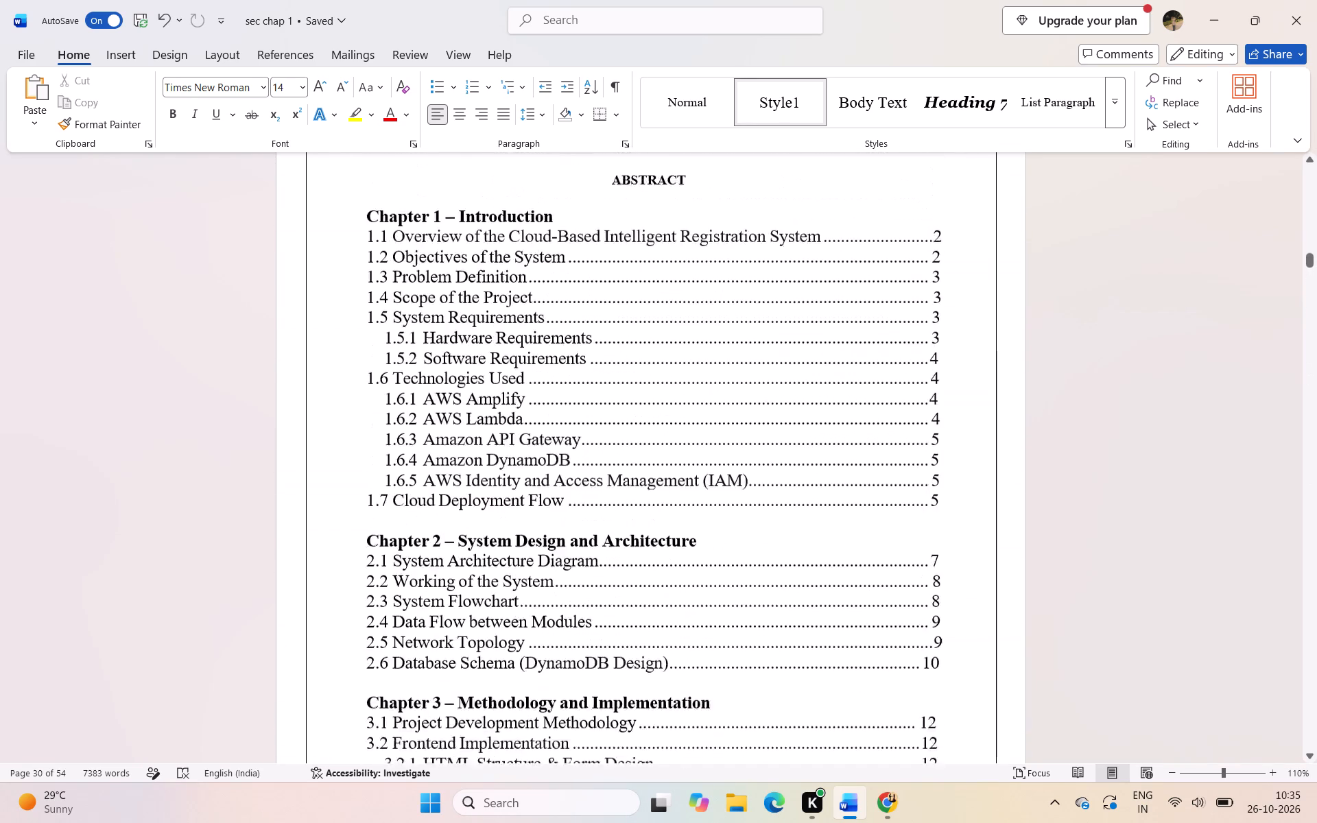
{"action": "scroll", "coordinate": [874, 568], "scroll_direction": "up", "scroll_amount": 1}
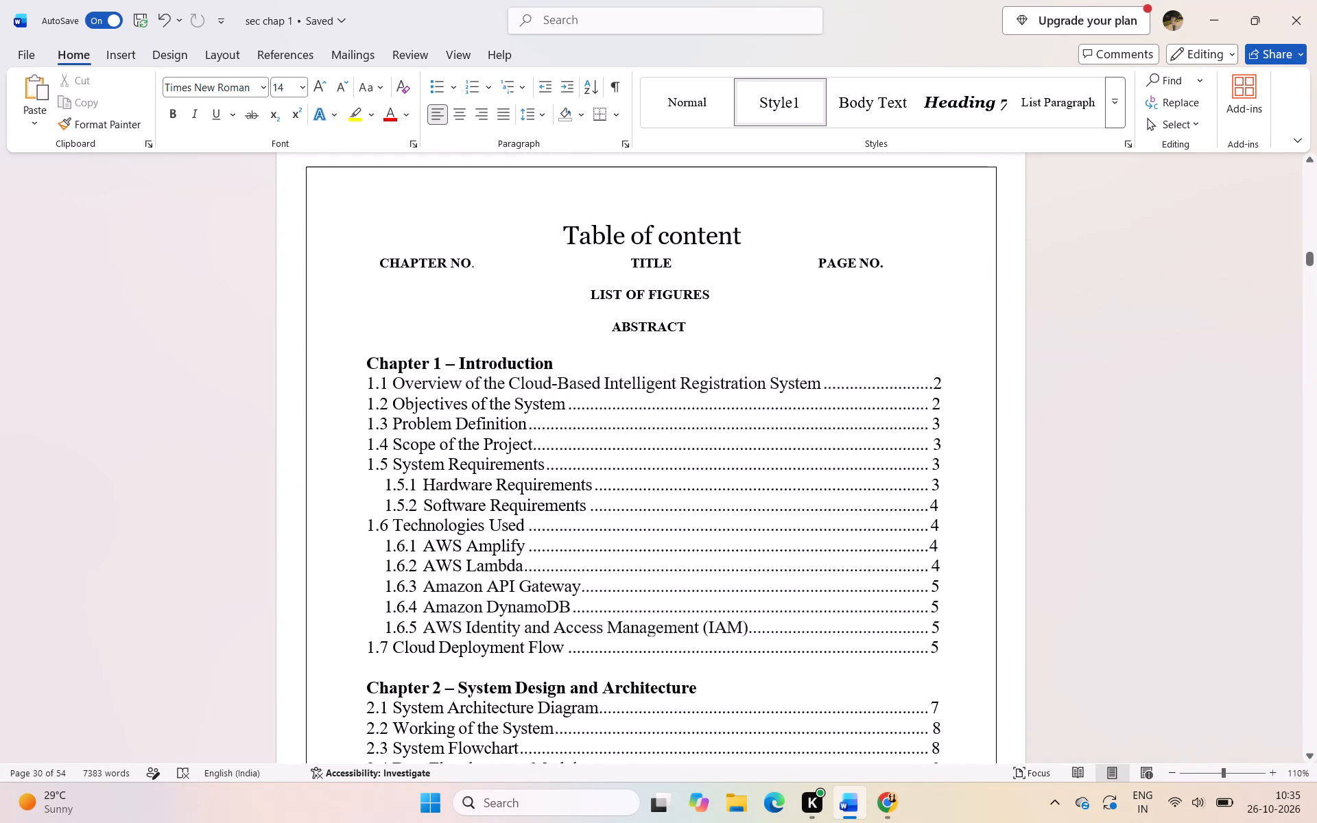
{"action": "scroll", "coordinate": [874, 568], "scroll_direction": "up", "scroll_amount": 1}
{"action": "scroll", "coordinate": [874, 568], "scroll_direction": "down", "scroll_amount": 7}
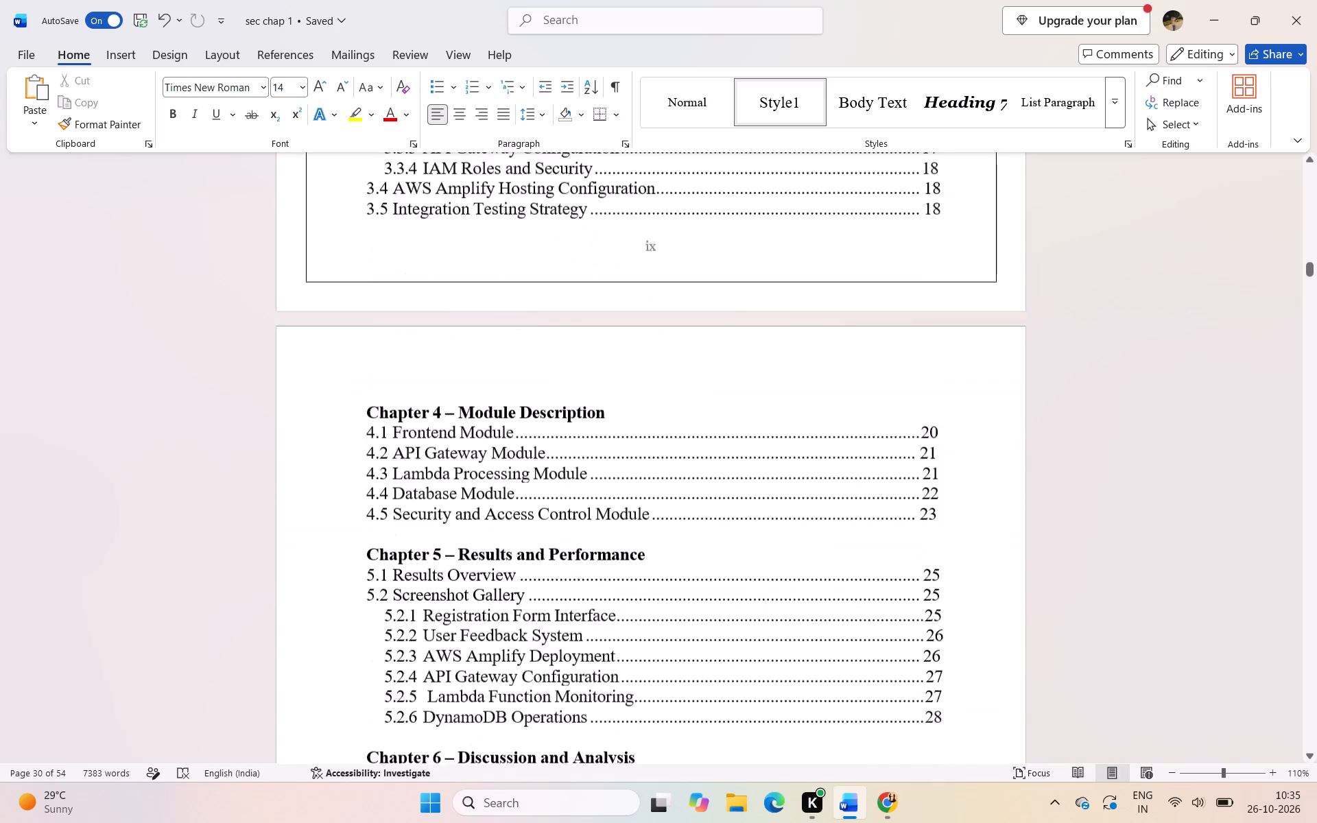
{"action": "scroll", "coordinate": [874, 568], "scroll_direction": "down", "scroll_amount": 9}
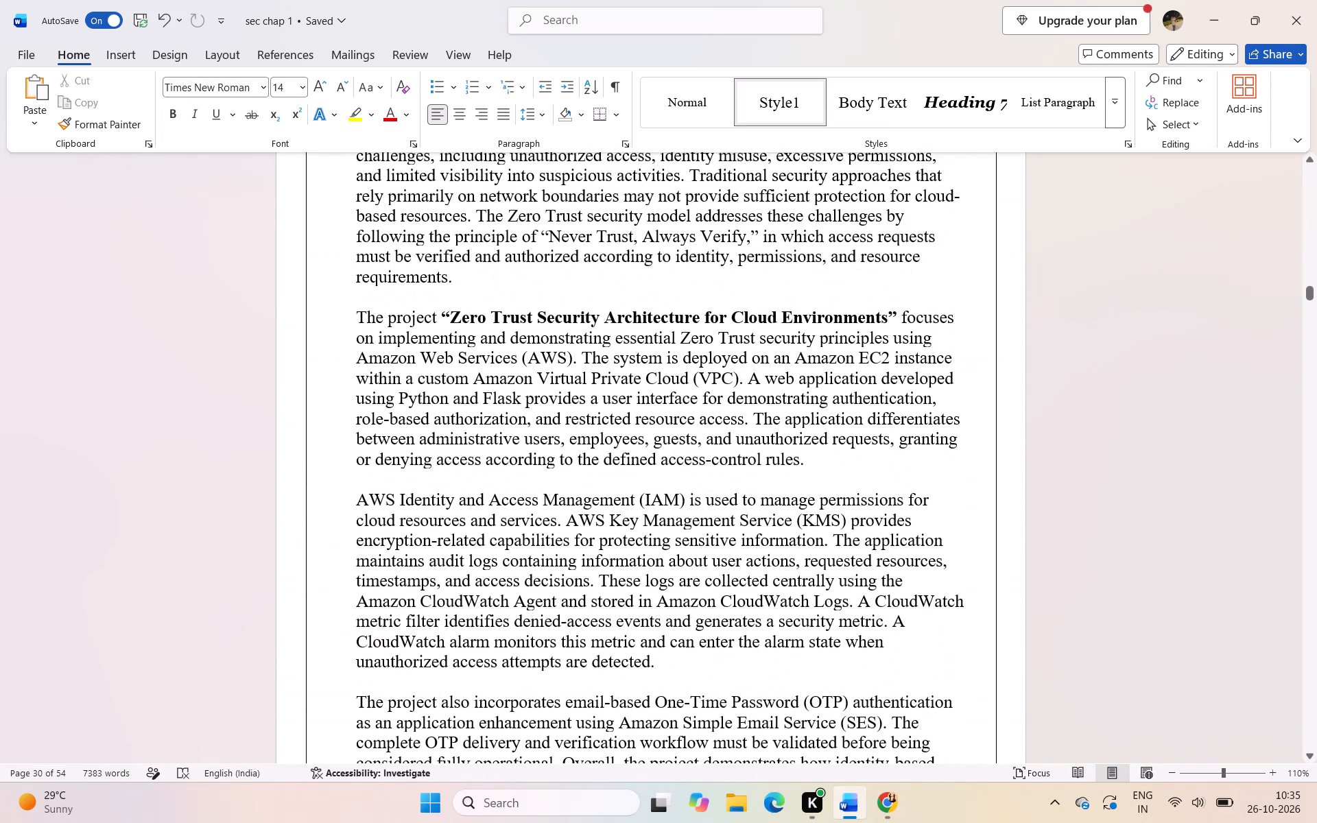
Return to Chapter 2 and paste the copied OTP login and authorization flowchart image below the 2.3 System Flowchart heading.
{"action": "scroll", "coordinate": [874, 568], "scroll_direction": "down", "scroll_amount": 5}
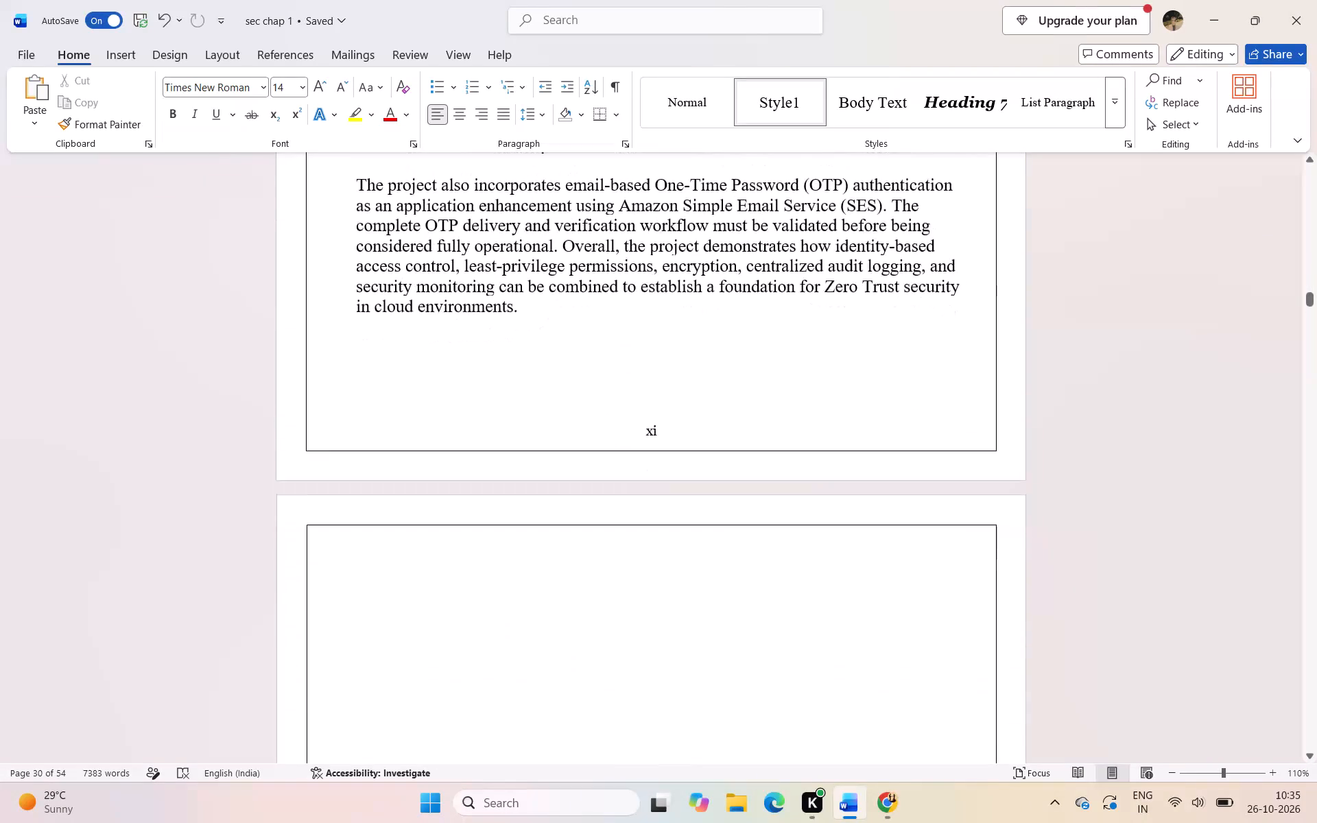
{"action": "scroll", "coordinate": [874, 568], "scroll_direction": "down", "scroll_amount": 12}
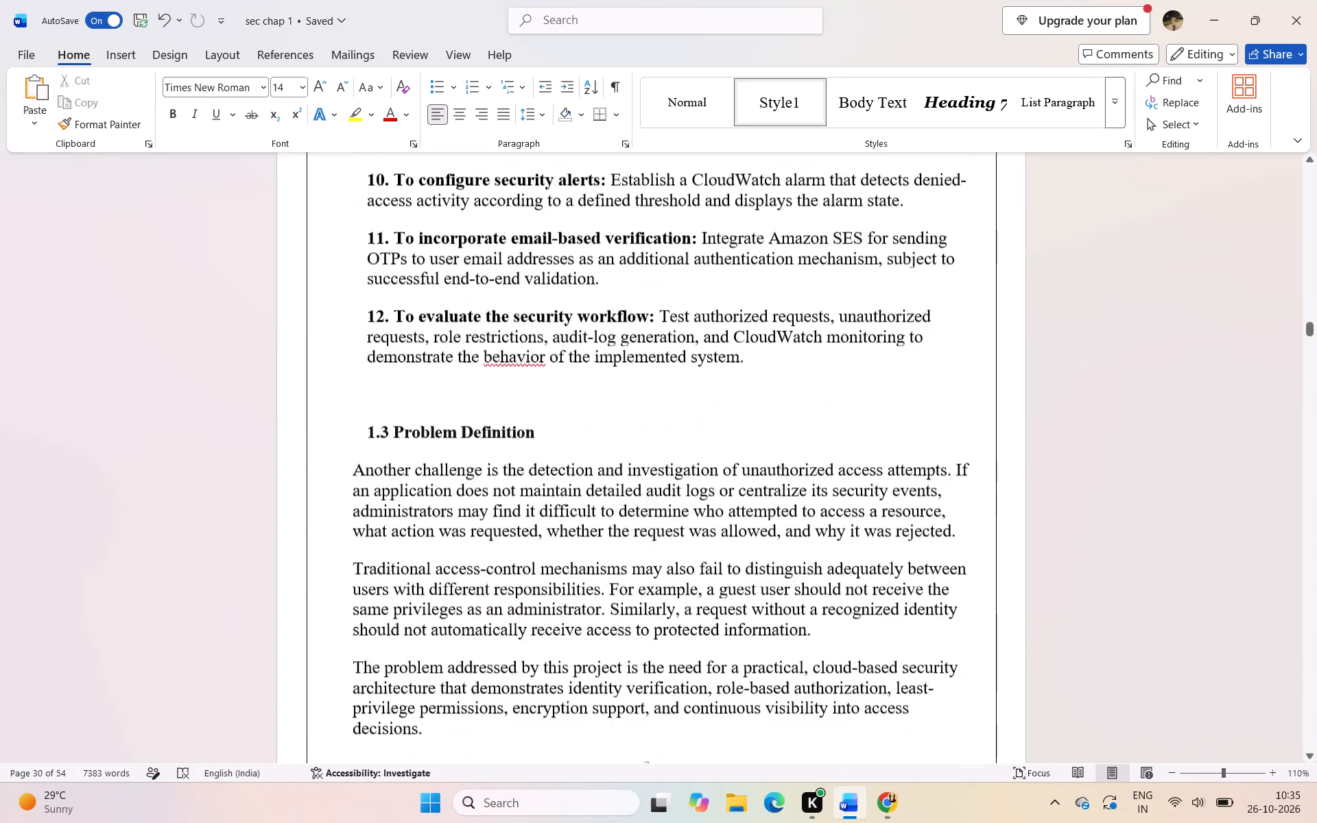
{"action": "scroll", "coordinate": [874, 568], "scroll_direction": "down", "scroll_amount": 10}
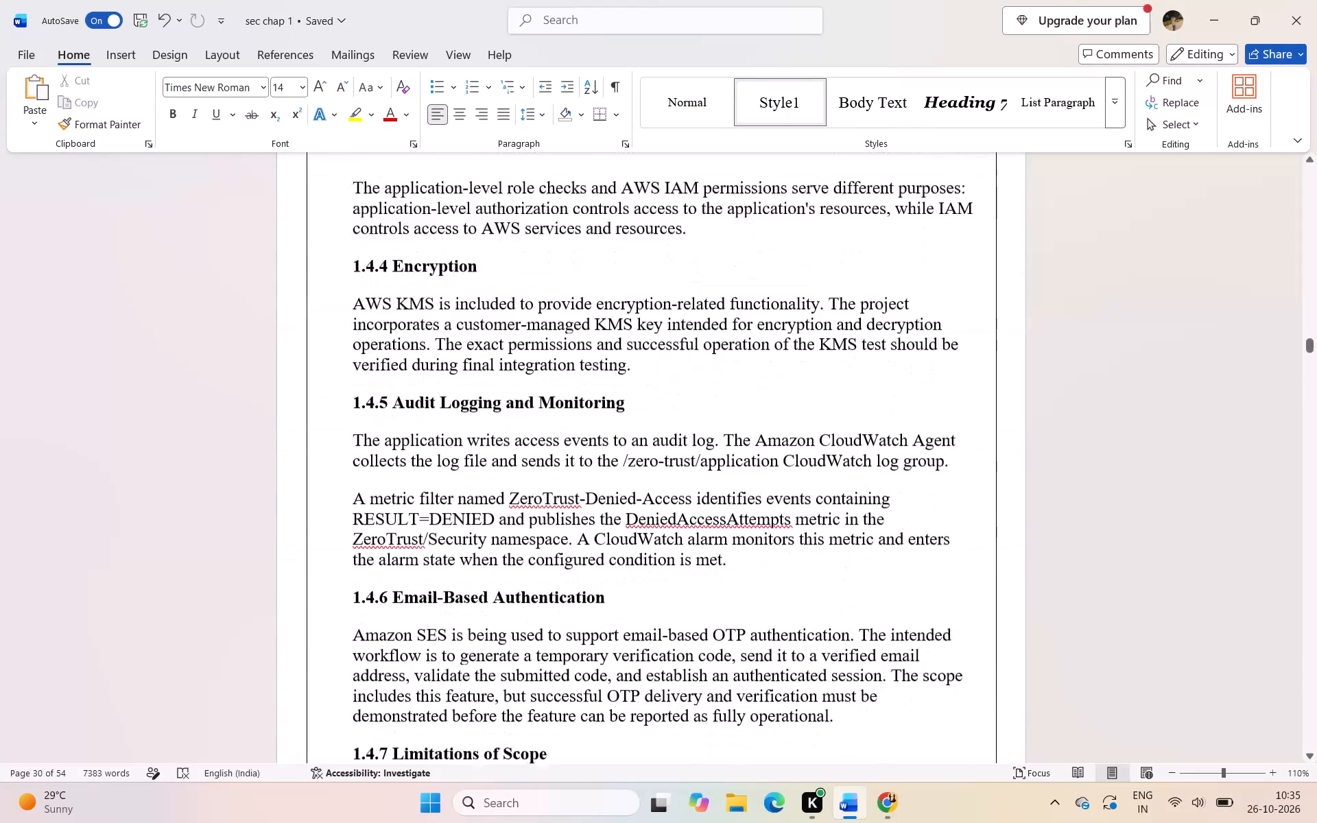
{"action": "scroll", "coordinate": [874, 568], "scroll_direction": "down", "scroll_amount": 9}
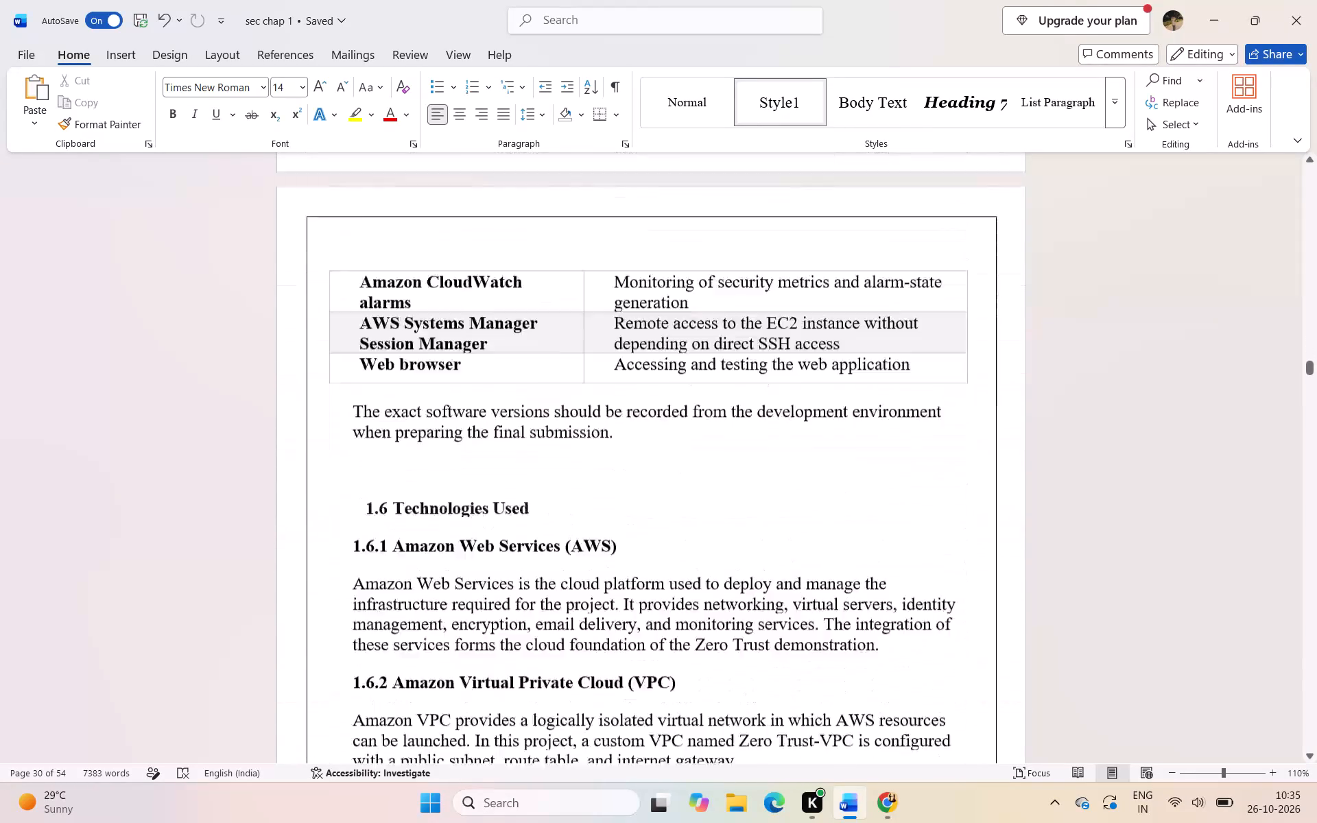
{"action": "scroll", "coordinate": [874, 568], "scroll_direction": "down", "scroll_amount": 5}
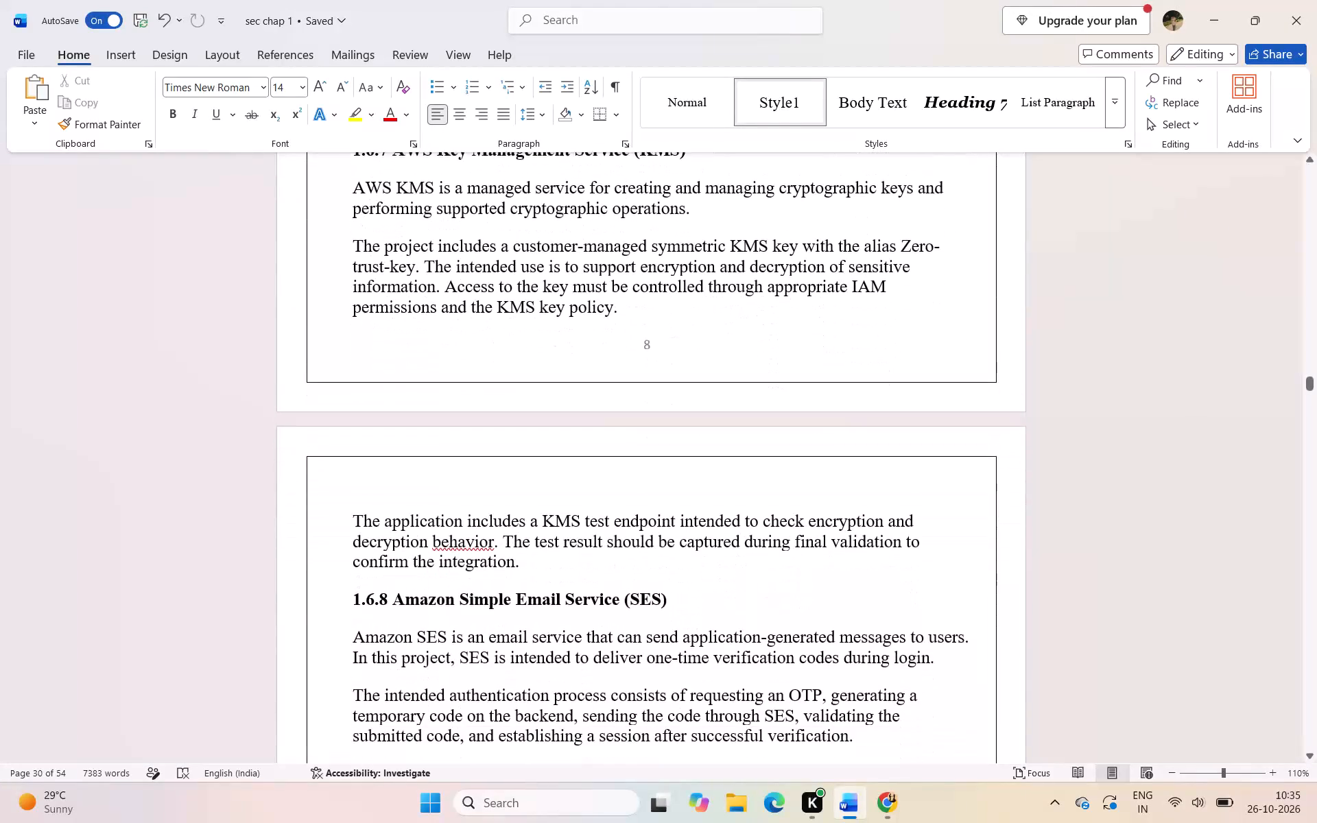
{"action": "scroll", "coordinate": [874, 568], "scroll_direction": "down", "scroll_amount": 6}
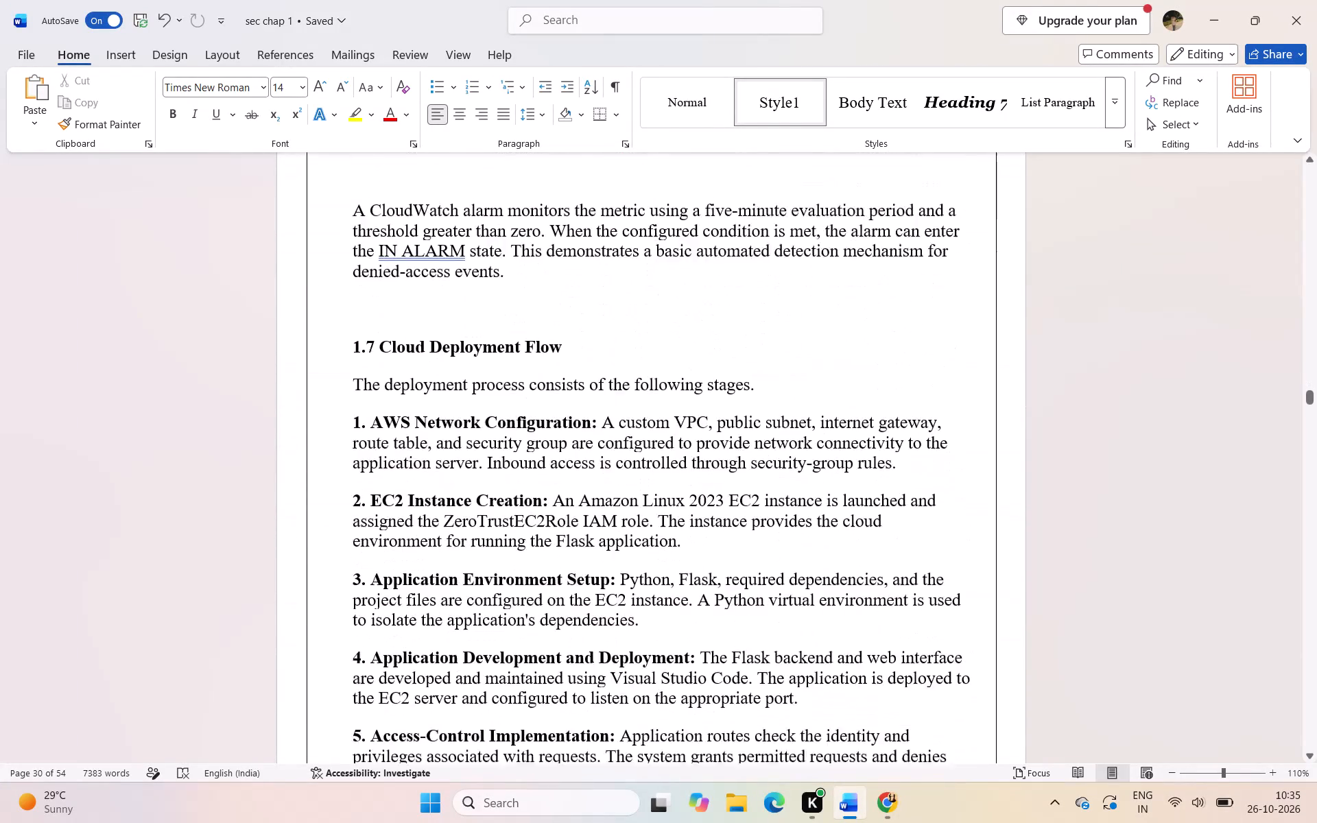
{"action": "scroll", "coordinate": [874, 562], "scroll_direction": "down", "scroll_amount": 5}
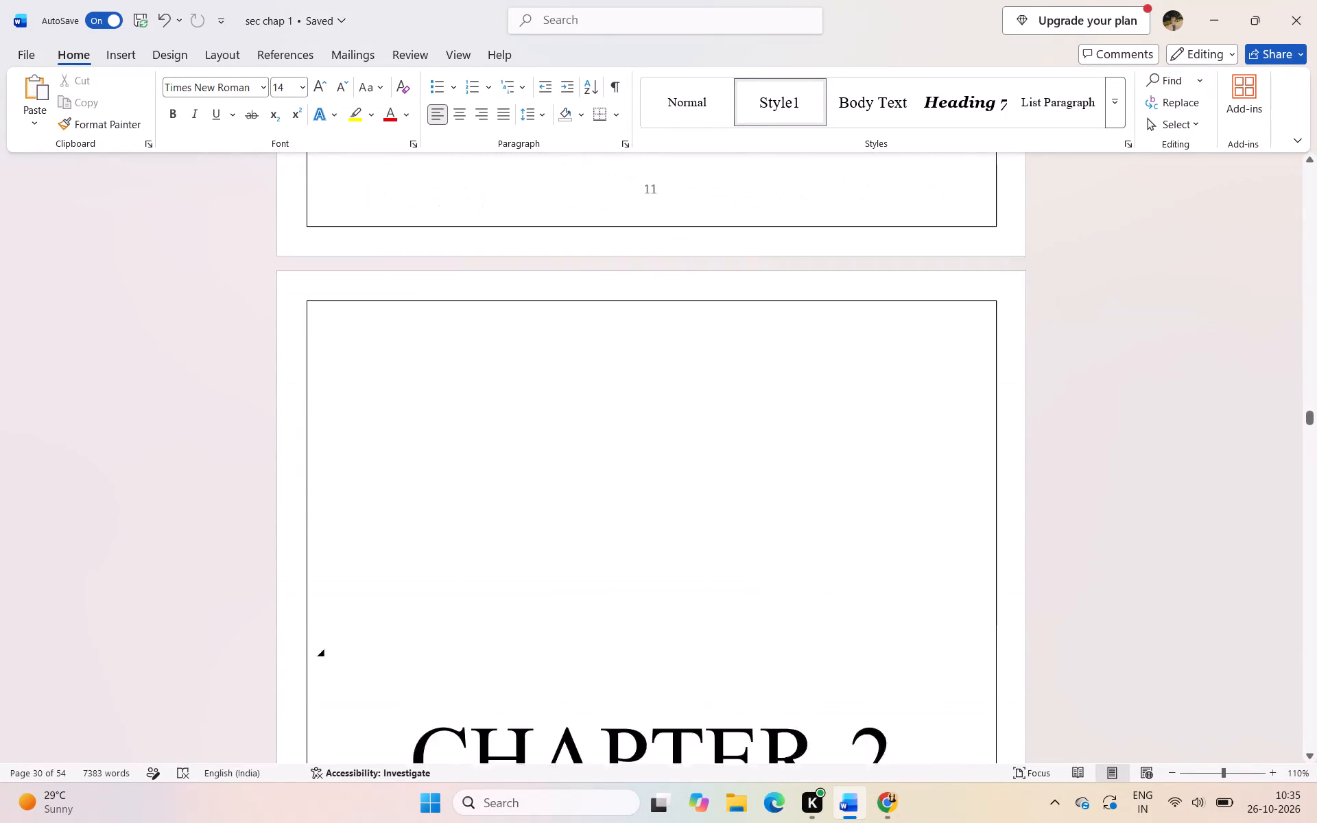
{"action": "scroll", "coordinate": [874, 562], "scroll_direction": "down", "scroll_amount": 4}
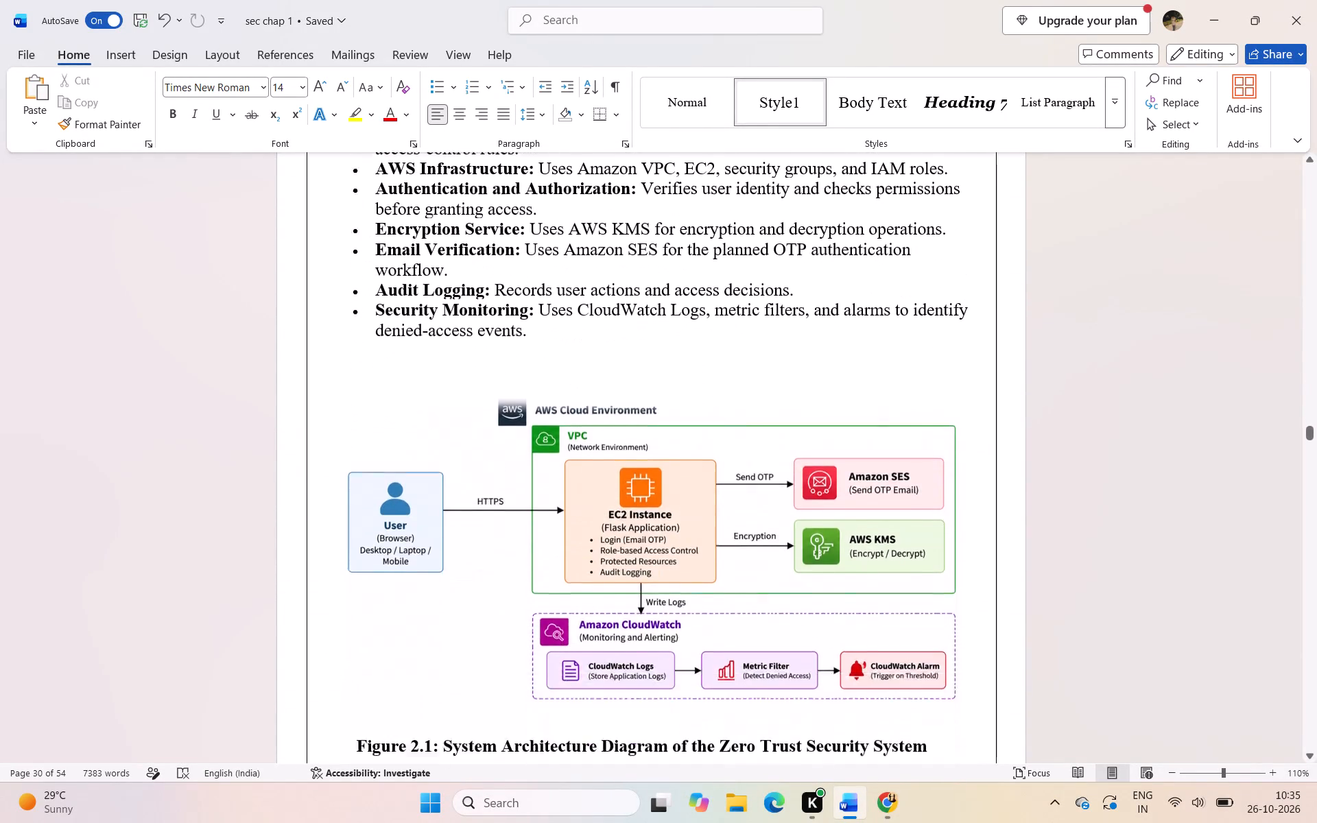
{"action": "scroll", "coordinate": [874, 562], "scroll_direction": "down", "scroll_amount": 3}
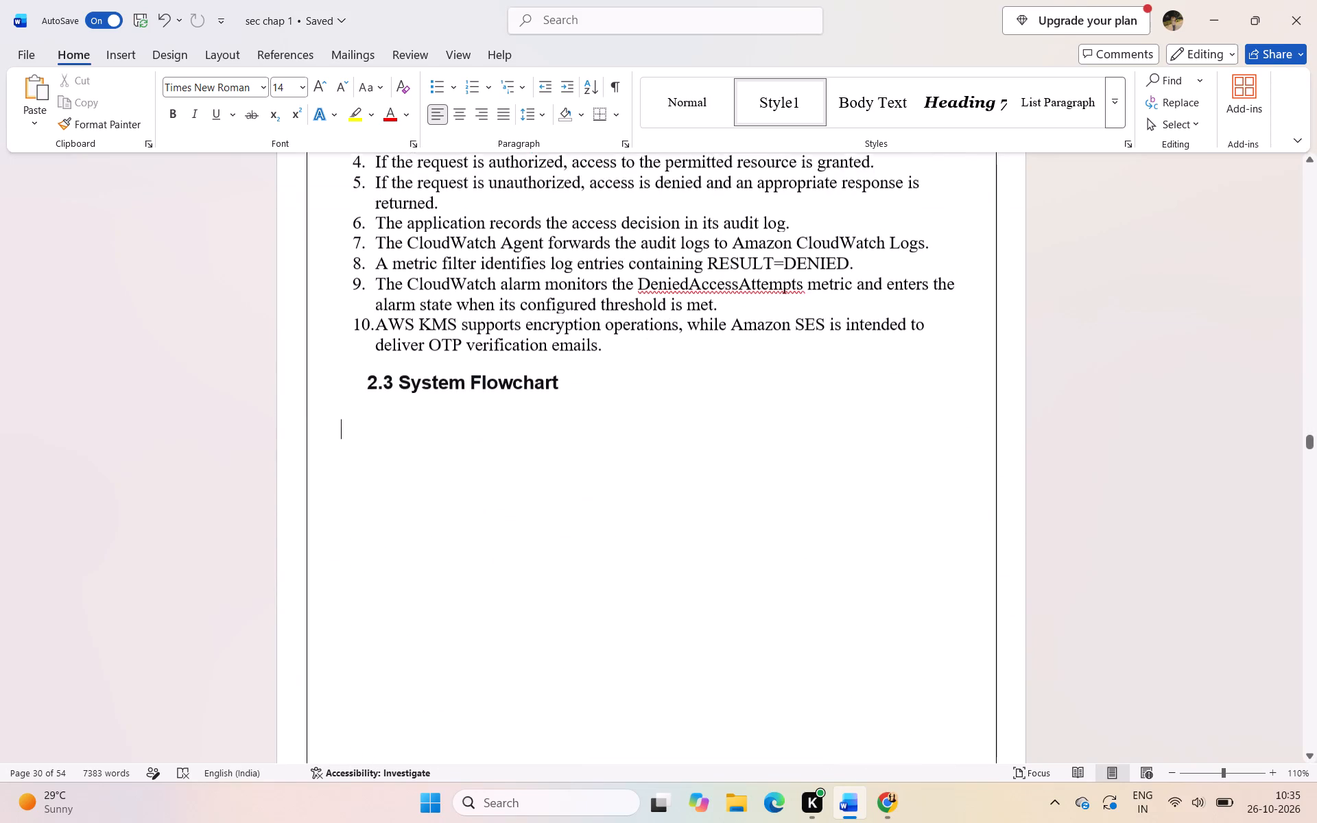
{"action": "key", "text": "ctrl+v"}
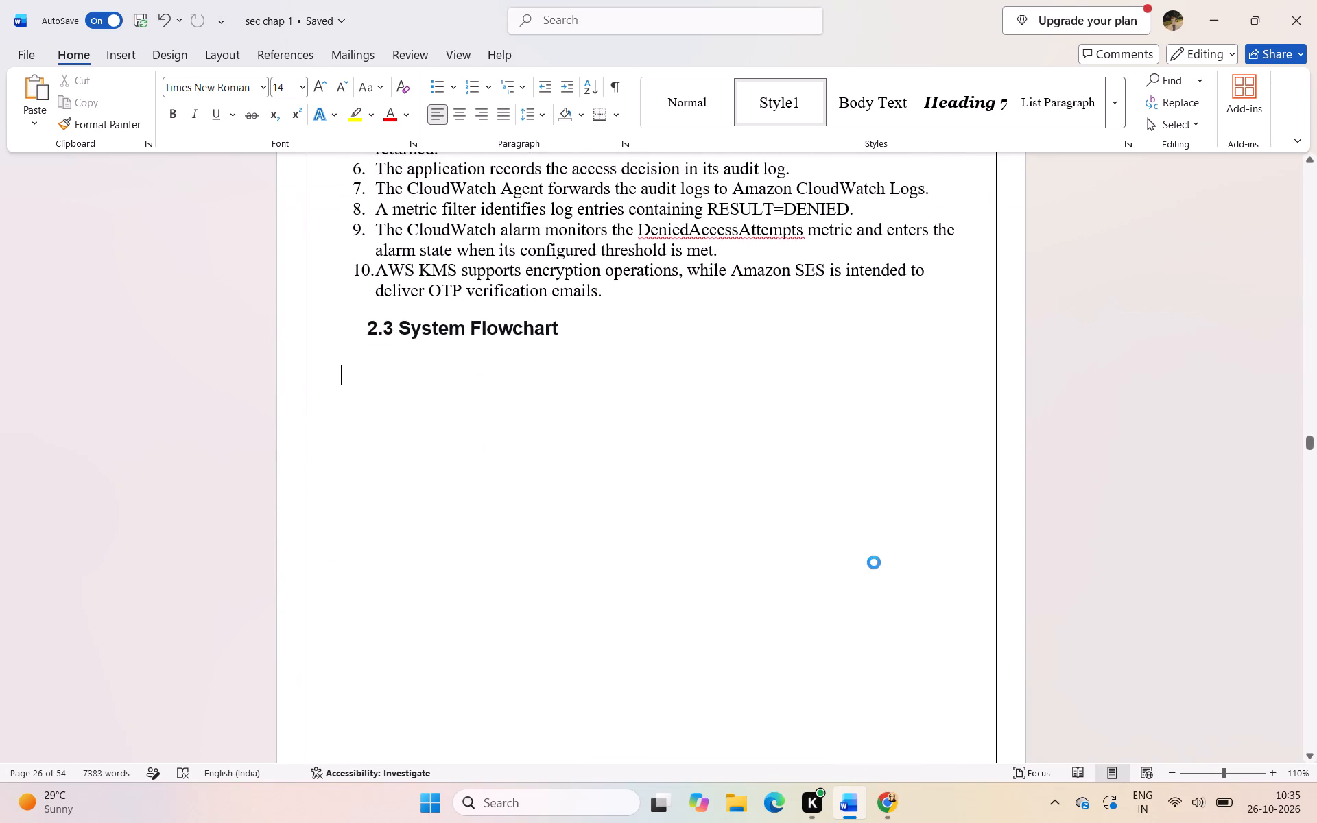
Shrink the pasted flowchart image proportionally to about two-thirds of its inserted size.
{"action": "scroll", "coordinate": [874, 562], "scroll_direction": "up", "scroll_amount": 2}
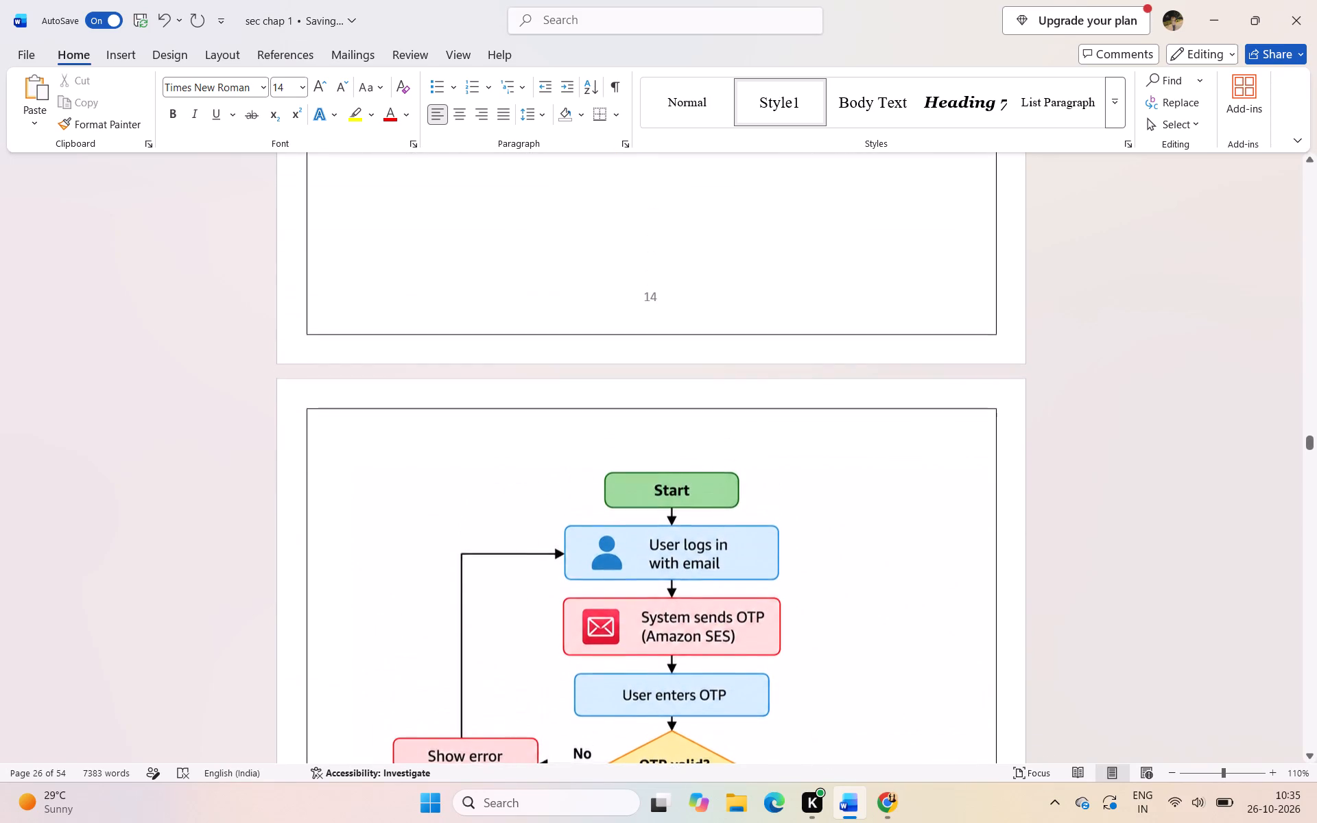
{"action": "scroll", "coordinate": [874, 562], "scroll_direction": "up", "scroll_amount": 1}
{"action": "left_click", "coordinate": [874, 562]}
{"action": "scroll", "coordinate": [874, 562], "scroll_direction": "down", "scroll_amount": 1}
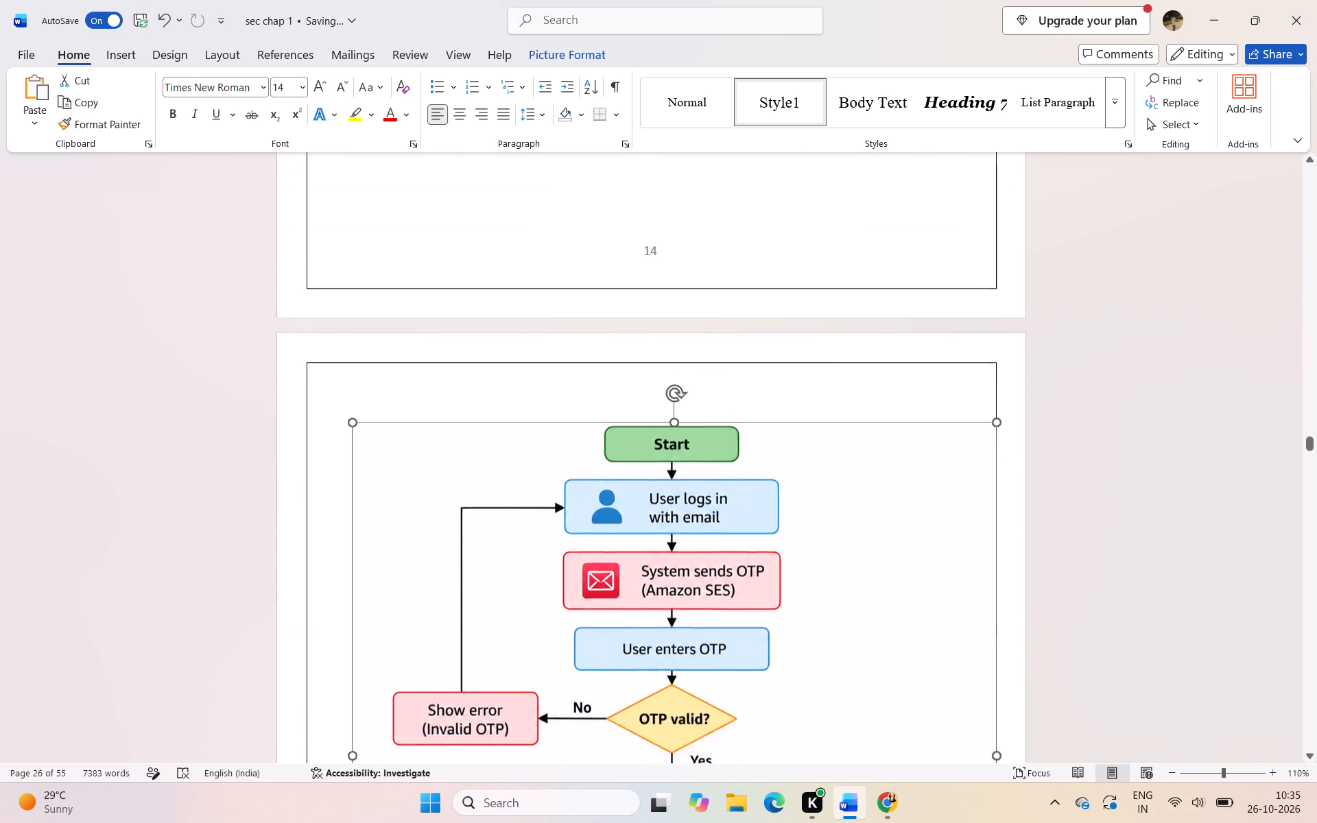
{"action": "scroll", "coordinate": [874, 562], "scroll_direction": "down", "scroll_amount": 3}
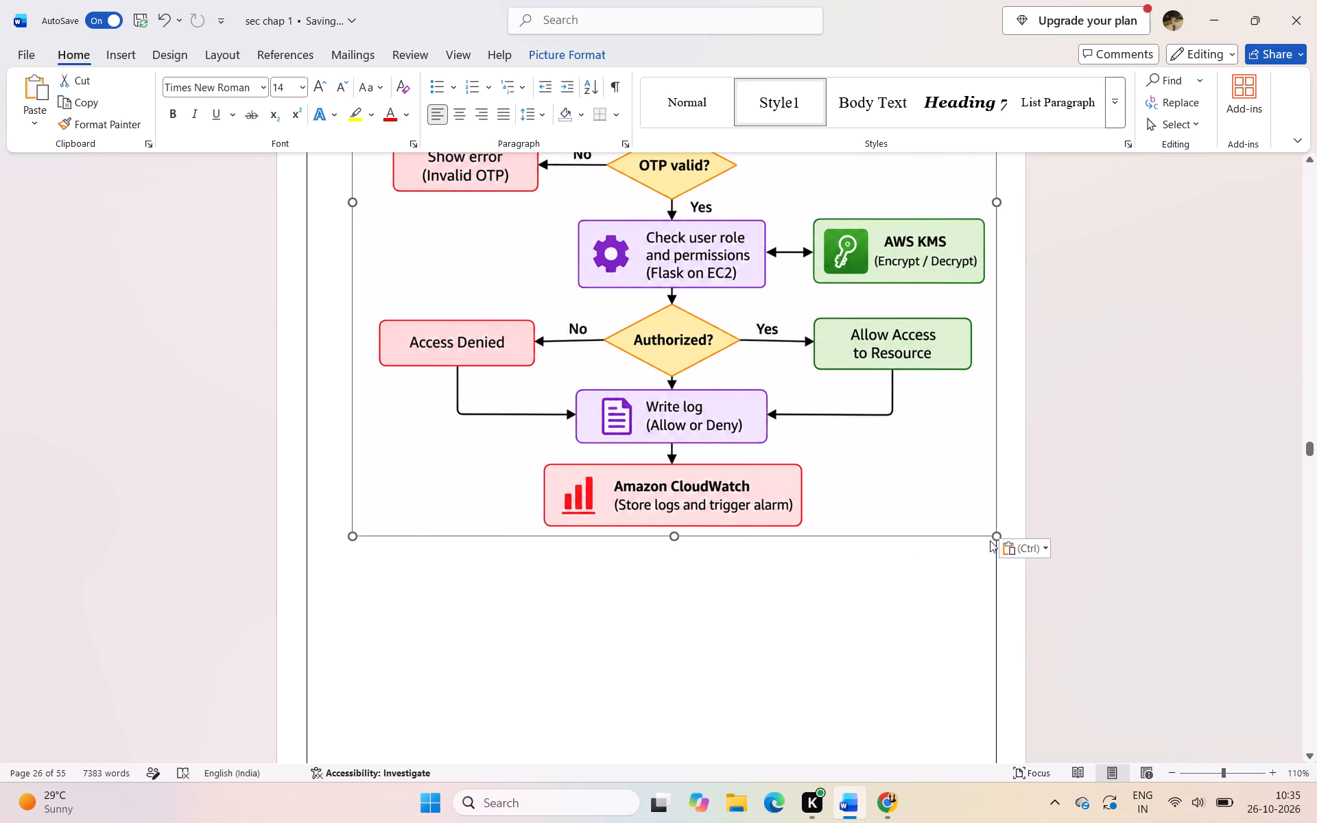
{"action": "left_click_drag", "start_coordinate": [995, 537], "coordinate": [849, 407]}
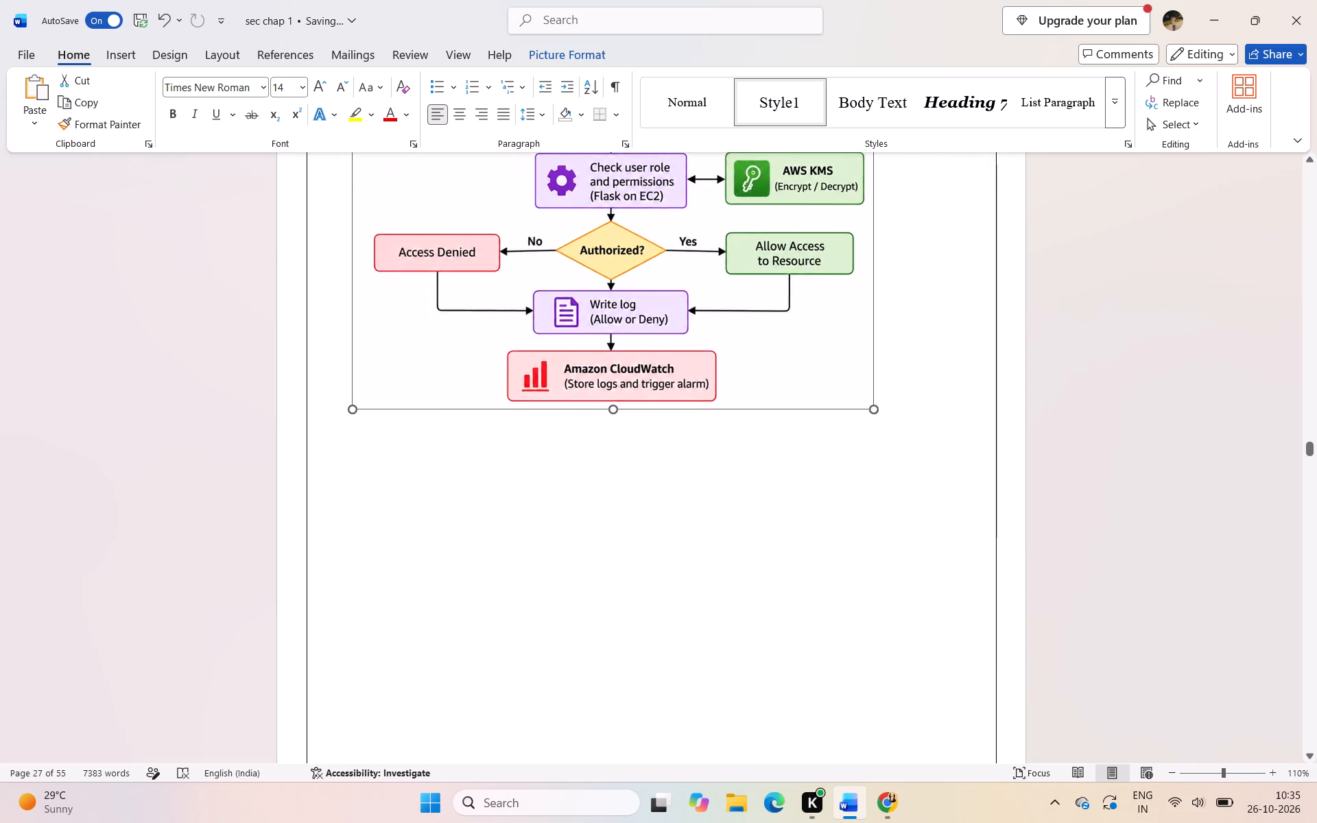
{"action": "left_click_drag", "start_coordinate": [849, 407], "coordinate": [849, 407]}
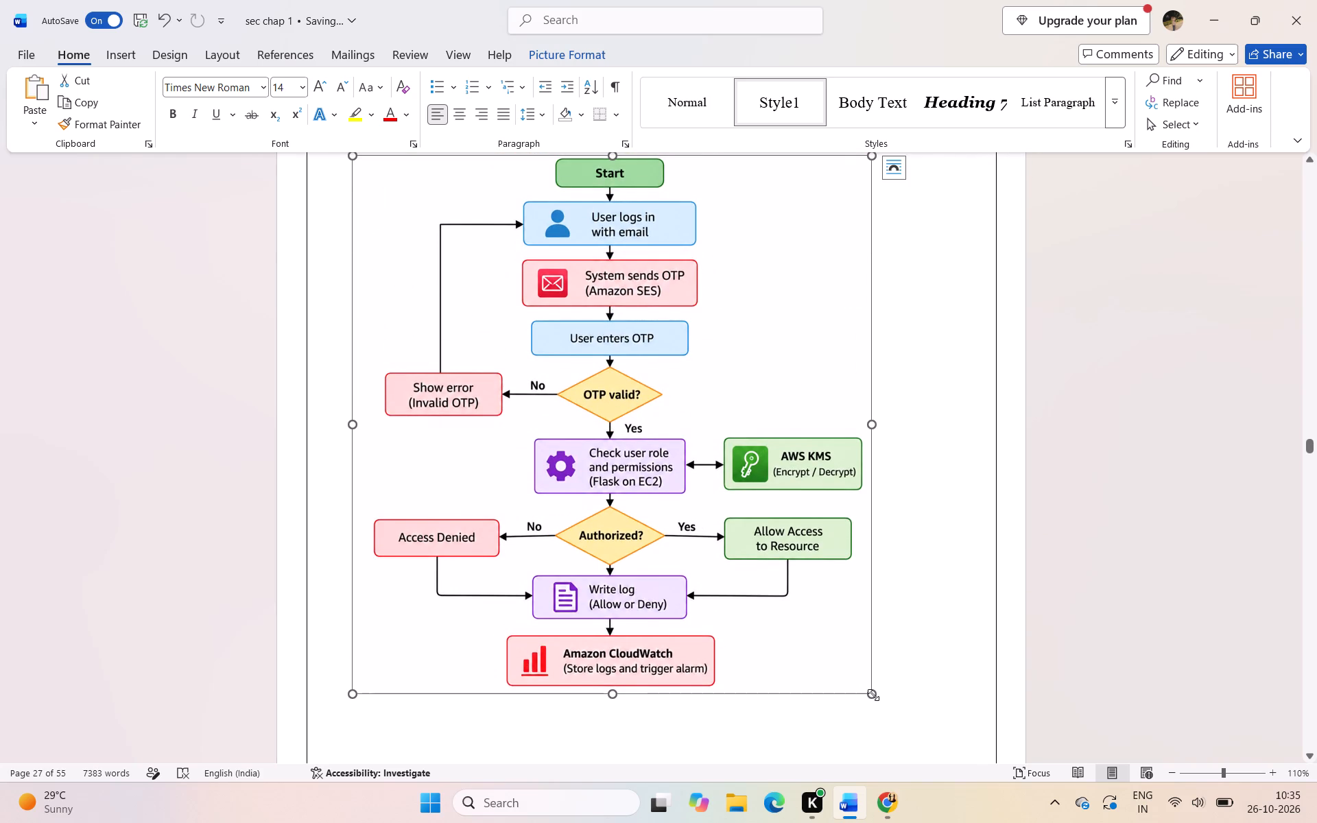
{"action": "left_click_drag", "start_coordinate": [873, 695], "coordinate": [774, 492]}
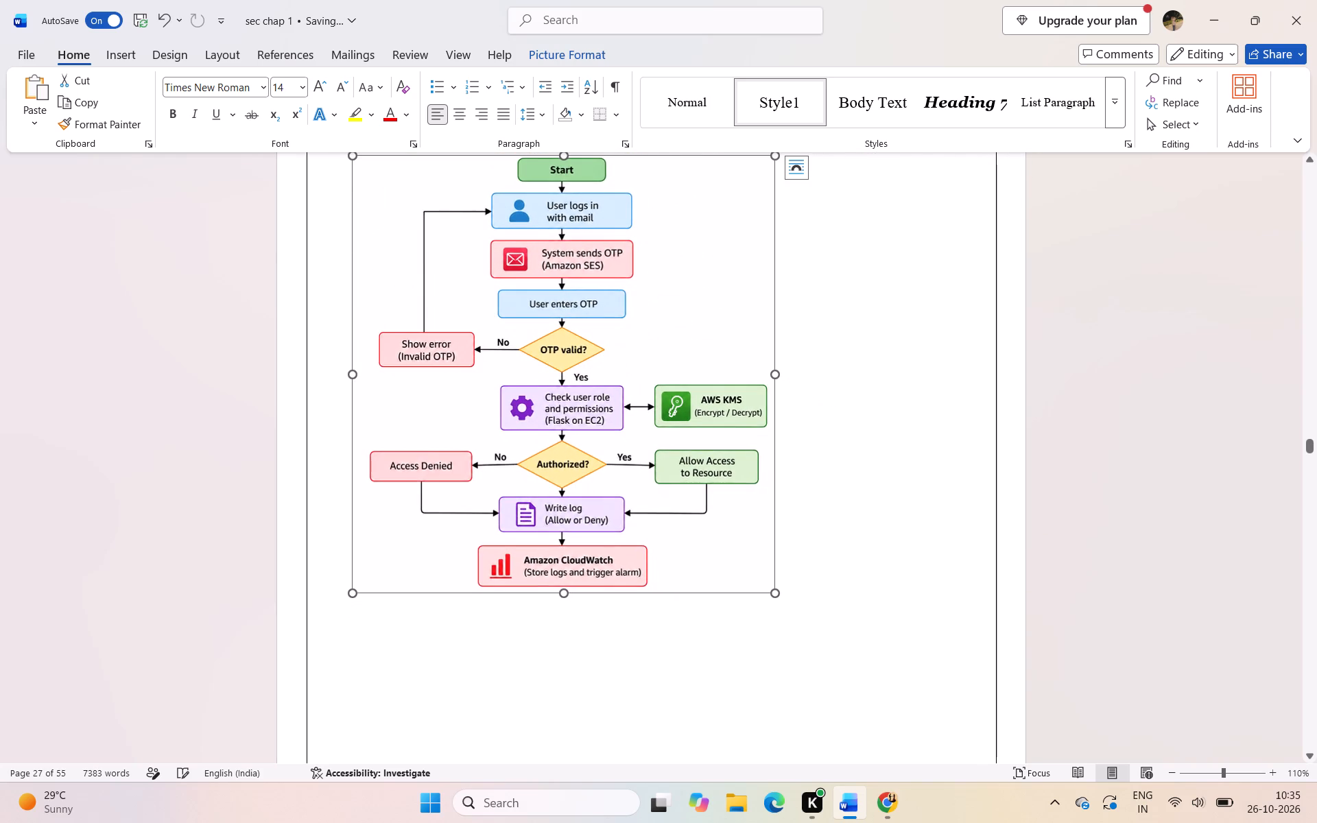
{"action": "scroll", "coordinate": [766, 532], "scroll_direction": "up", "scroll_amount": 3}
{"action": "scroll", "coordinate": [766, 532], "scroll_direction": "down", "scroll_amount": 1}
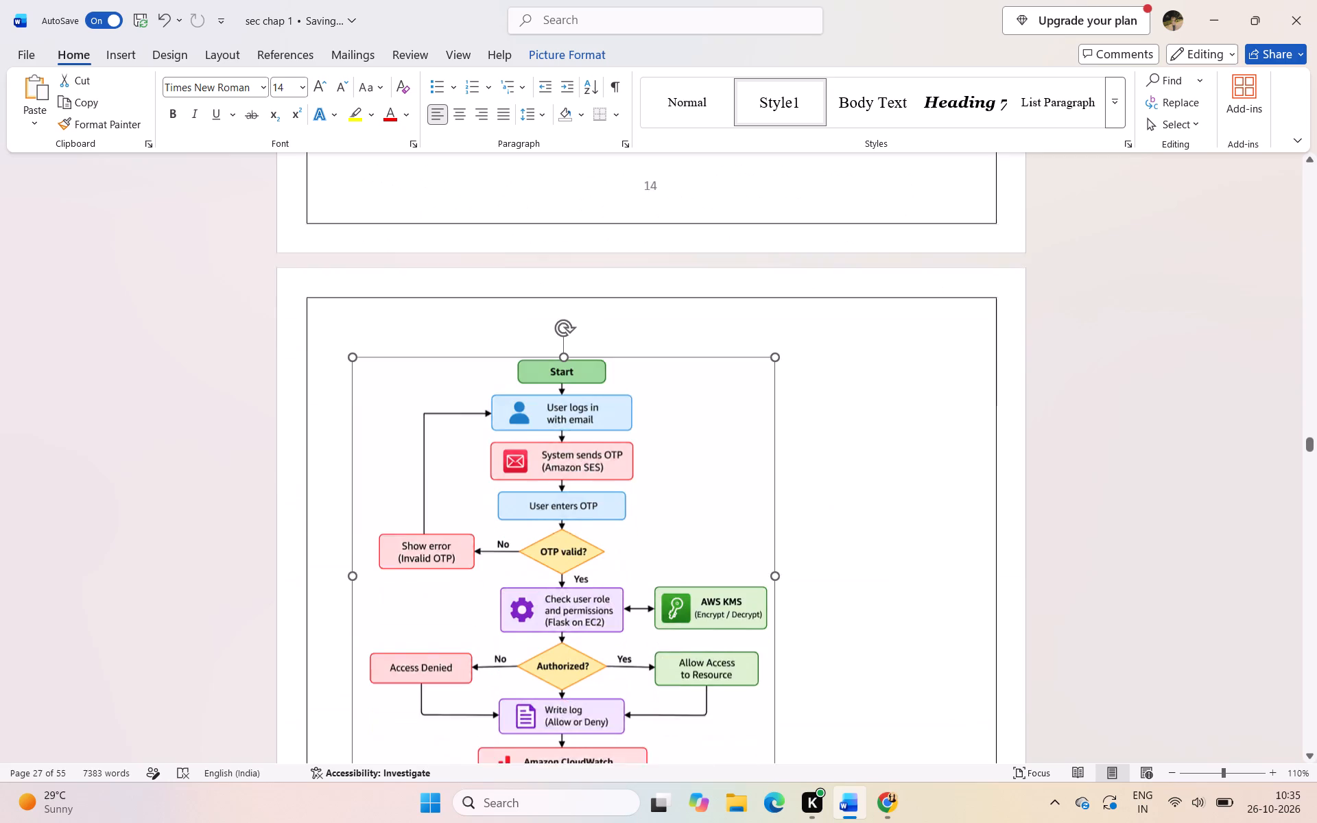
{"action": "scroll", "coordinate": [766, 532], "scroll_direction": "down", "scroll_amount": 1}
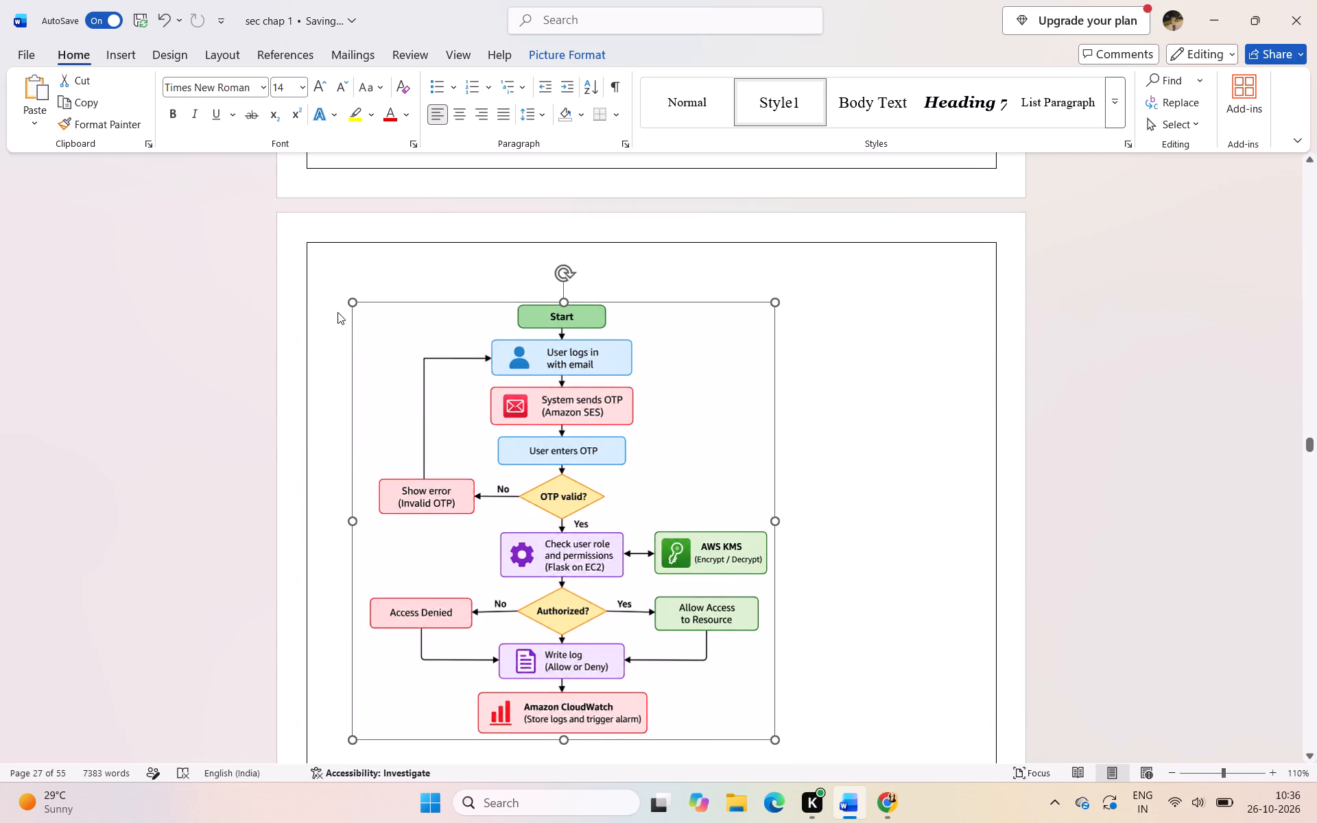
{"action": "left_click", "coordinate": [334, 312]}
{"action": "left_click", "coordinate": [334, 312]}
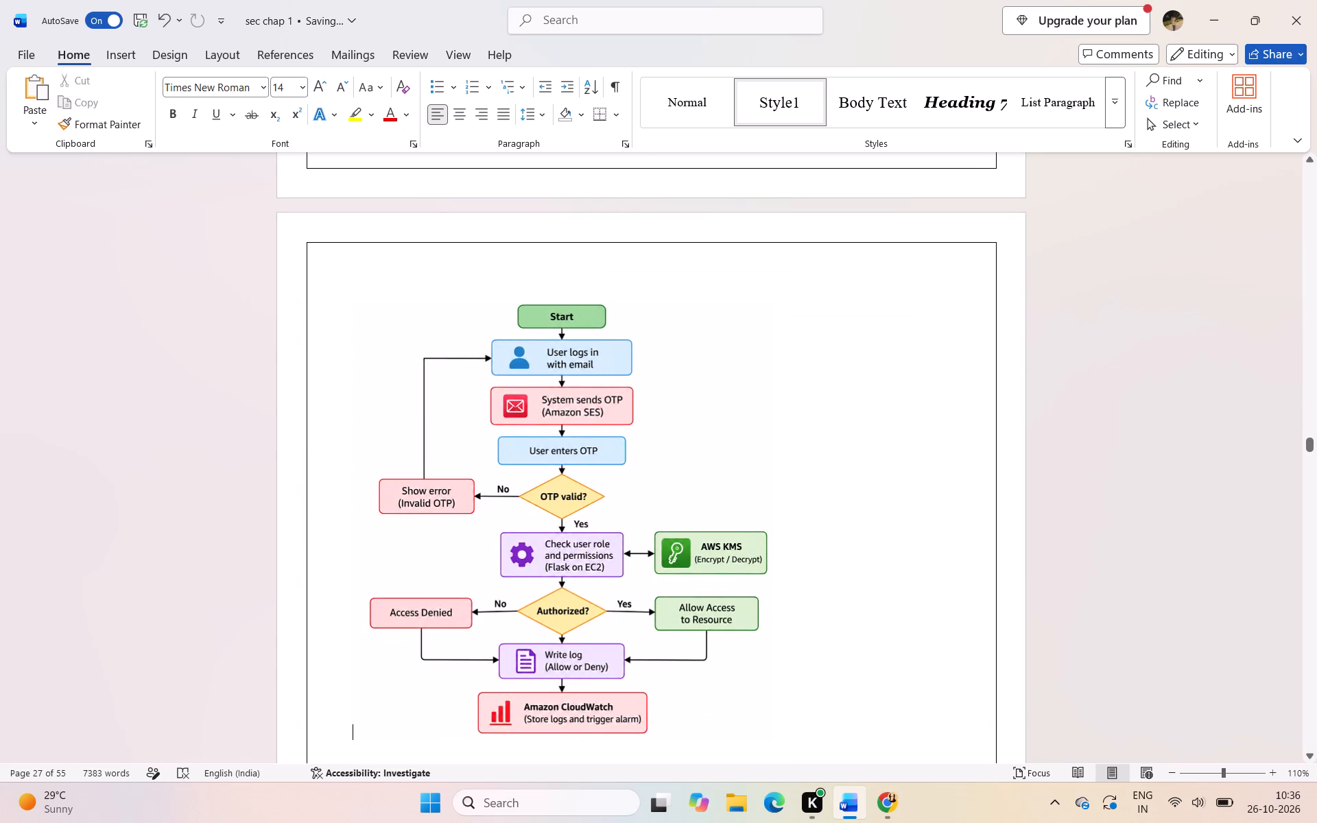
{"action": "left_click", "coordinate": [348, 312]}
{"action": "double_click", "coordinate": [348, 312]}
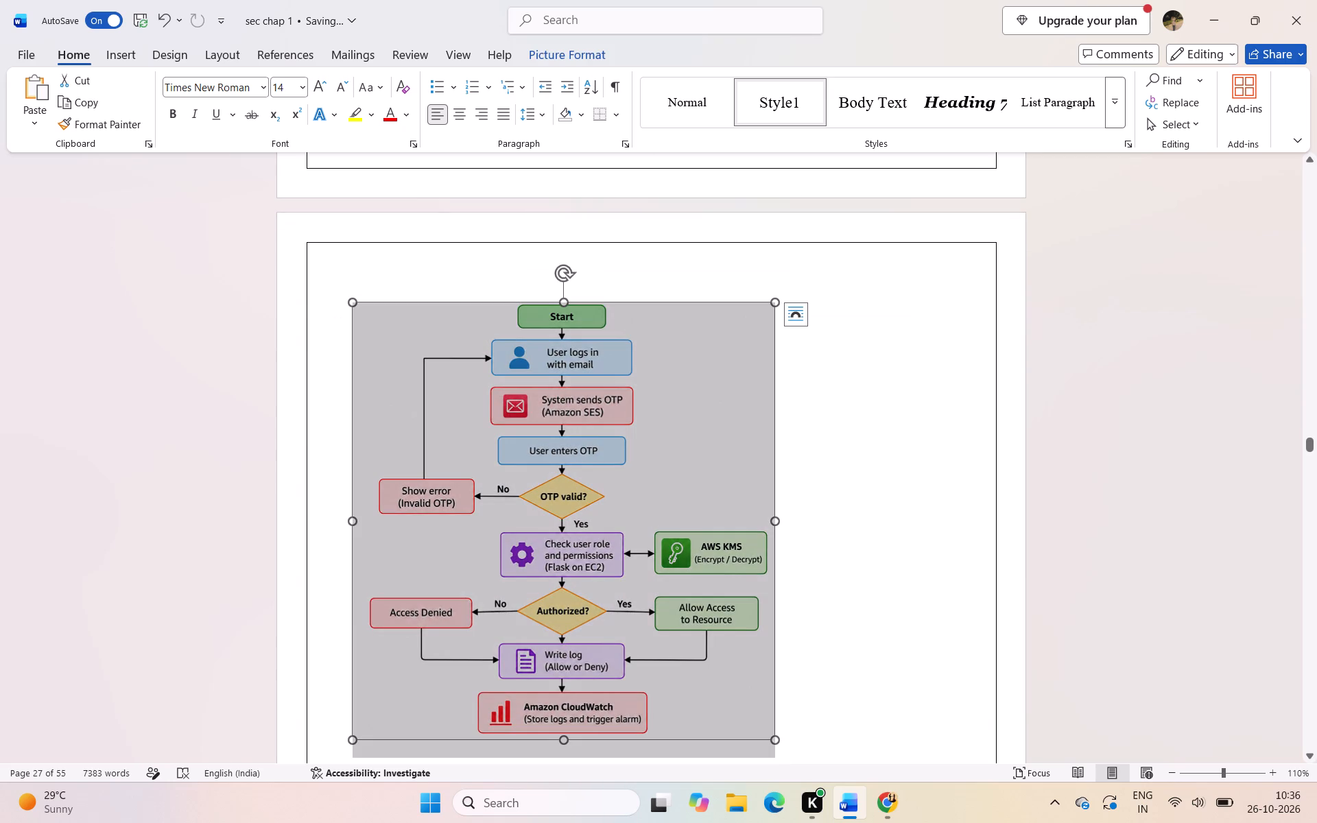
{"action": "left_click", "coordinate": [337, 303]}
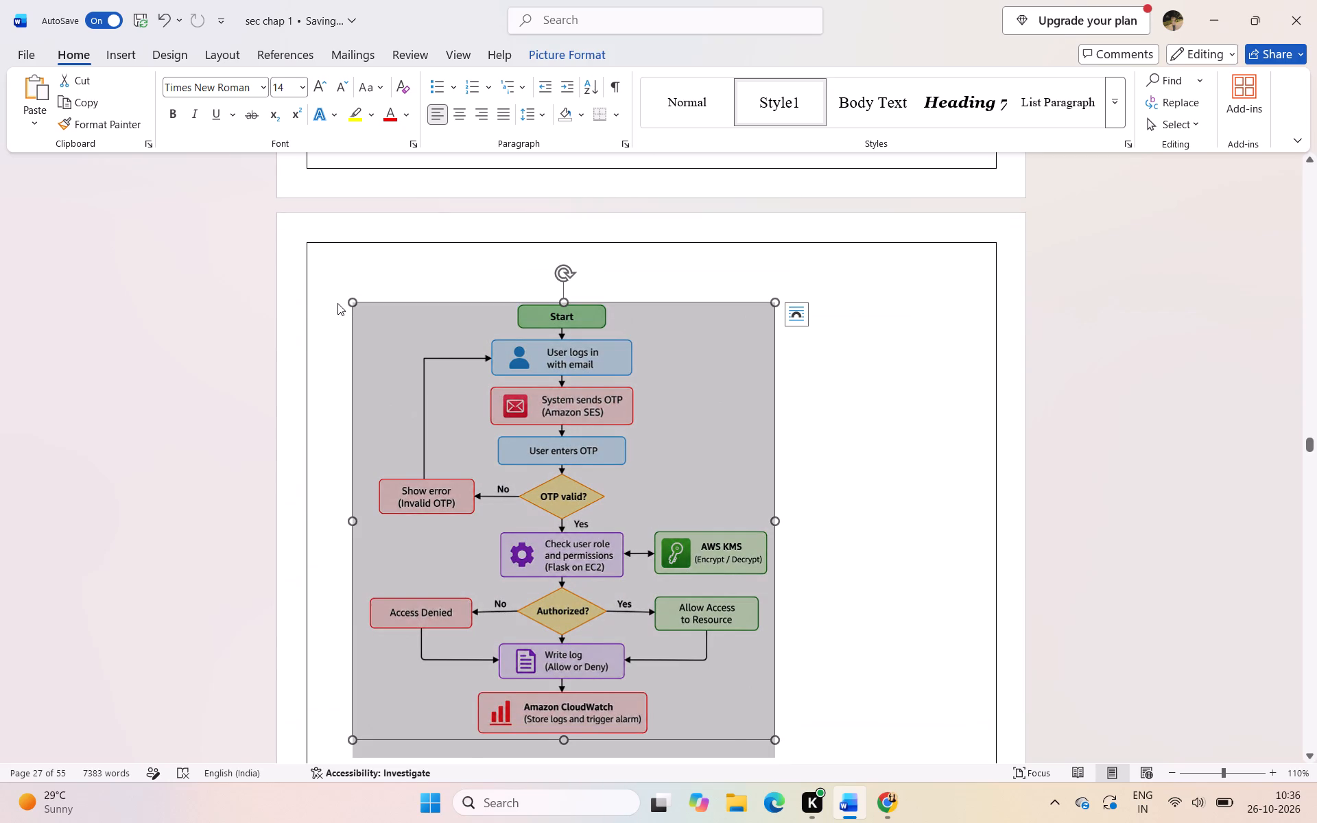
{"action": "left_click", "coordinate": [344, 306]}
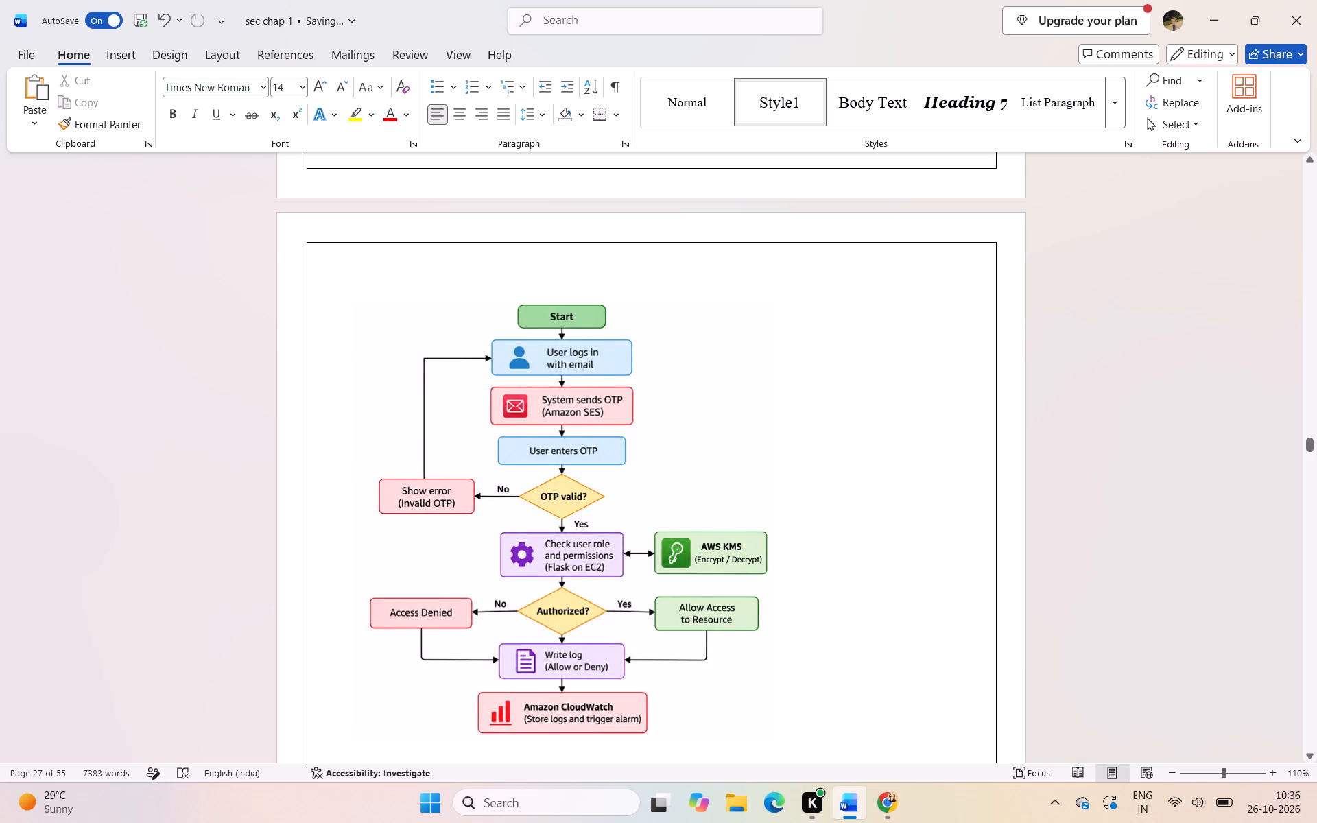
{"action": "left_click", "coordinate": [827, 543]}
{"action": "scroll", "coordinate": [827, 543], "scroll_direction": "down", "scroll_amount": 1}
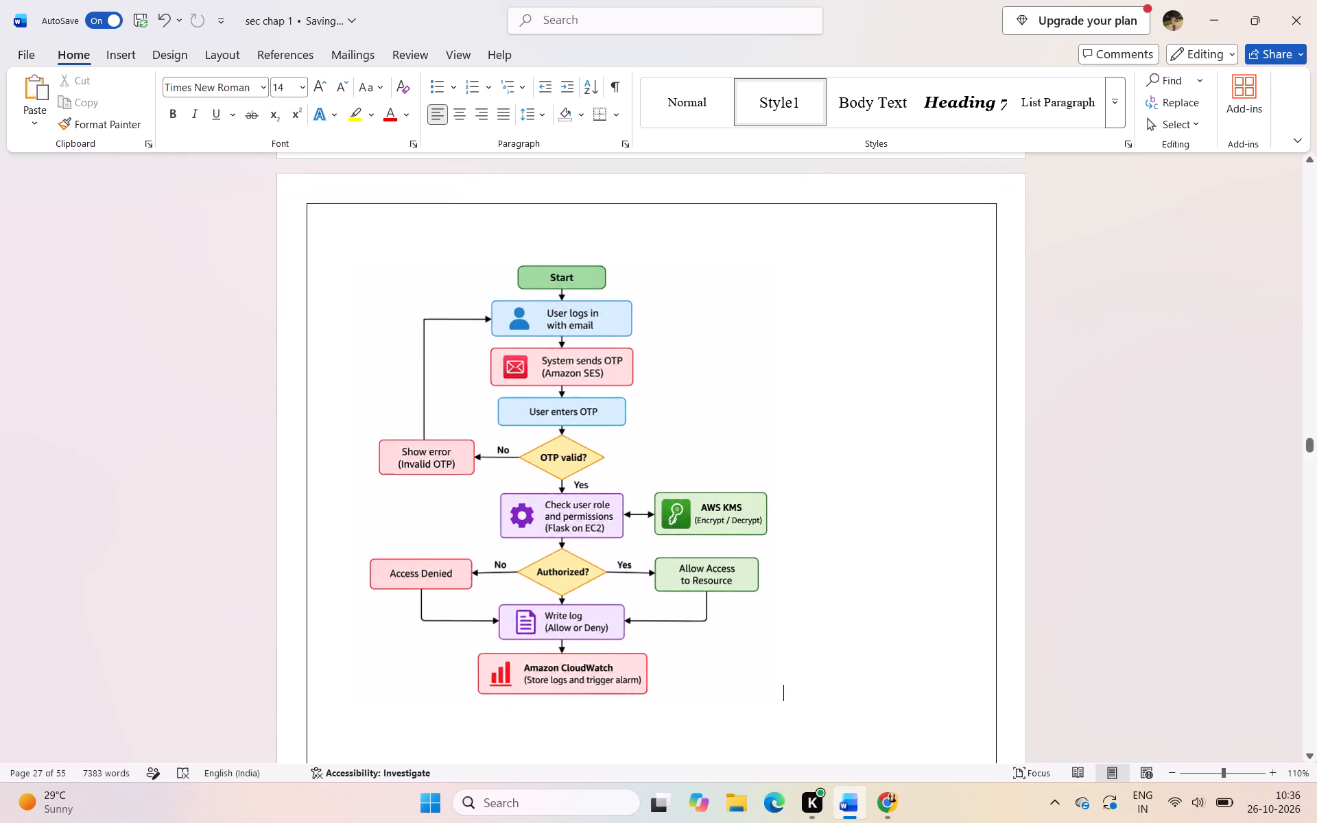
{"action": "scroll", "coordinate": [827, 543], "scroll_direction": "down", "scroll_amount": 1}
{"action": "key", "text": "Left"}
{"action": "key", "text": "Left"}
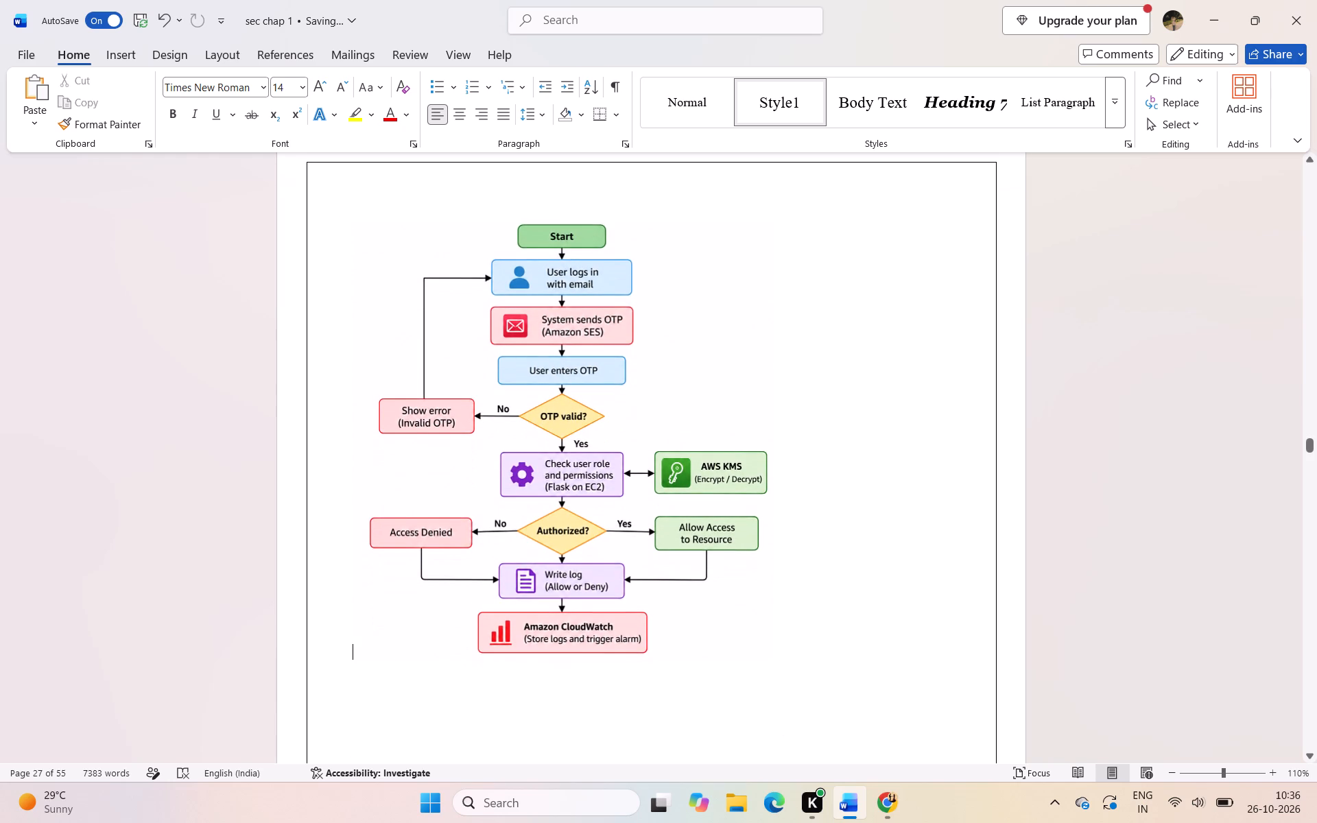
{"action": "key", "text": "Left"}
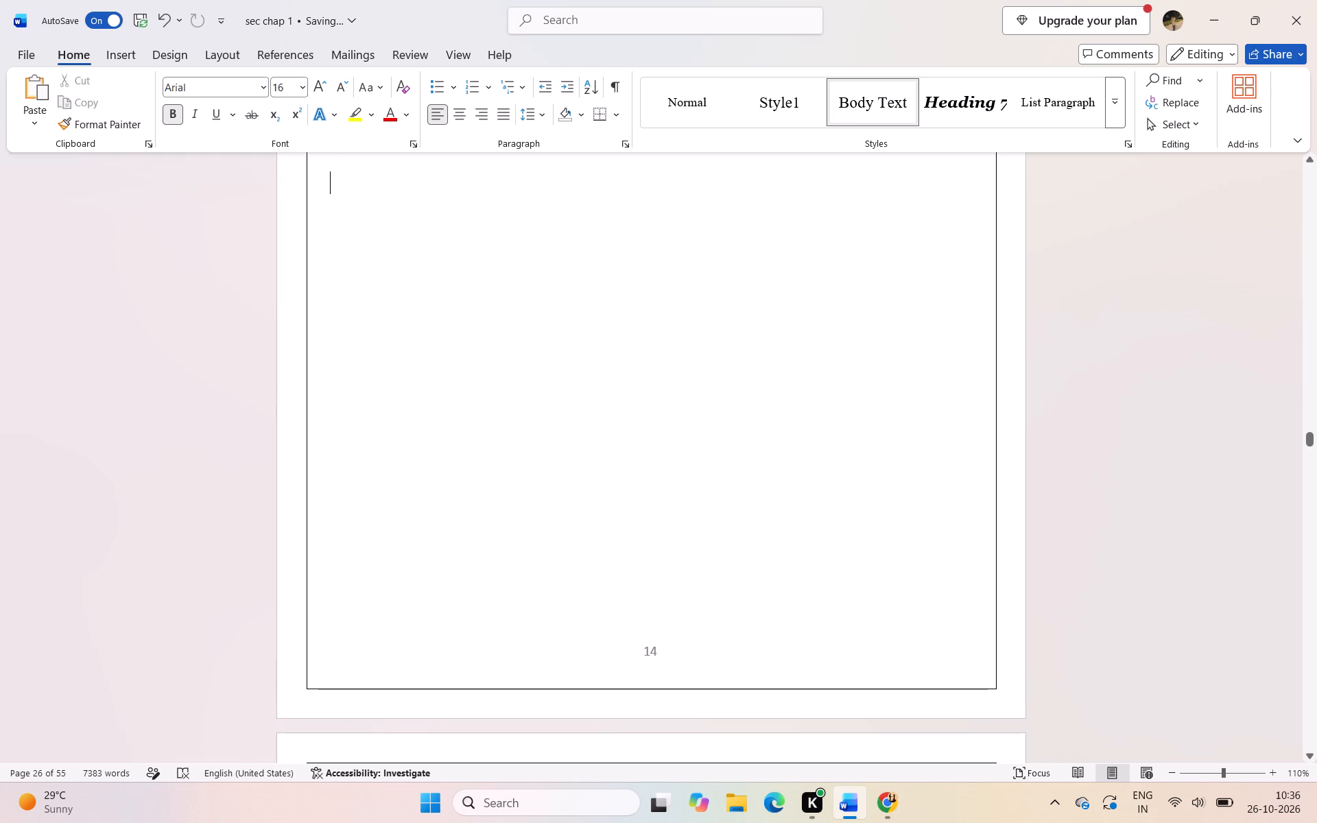
Move the resized flowchart image up from page 15 to directly beneath the 2.3 System Flowchart heading on page 14.
{"action": "scroll", "coordinate": [827, 543], "scroll_direction": "down", "scroll_amount": 2}
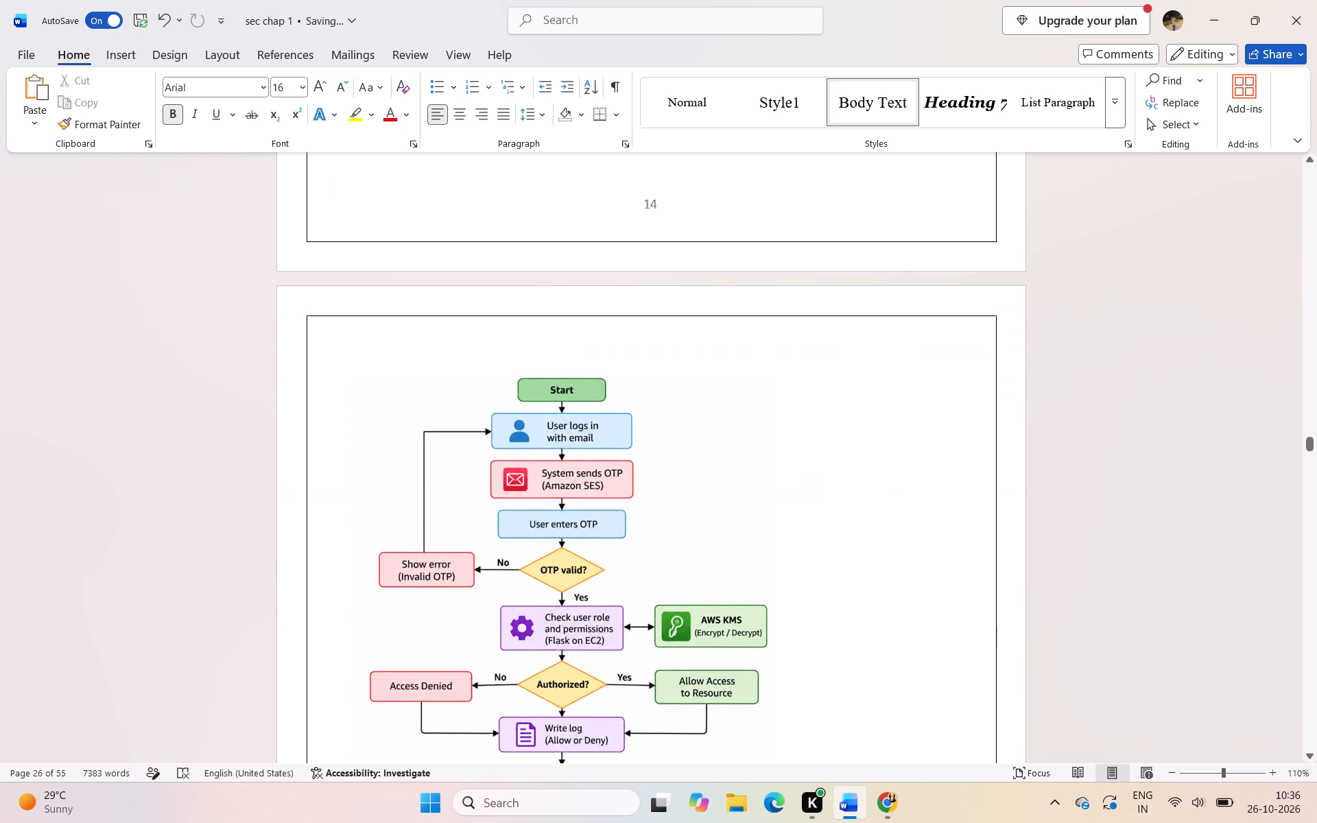
{"action": "left_click_drag", "start_coordinate": [624, 561], "coordinate": [574, 346]}
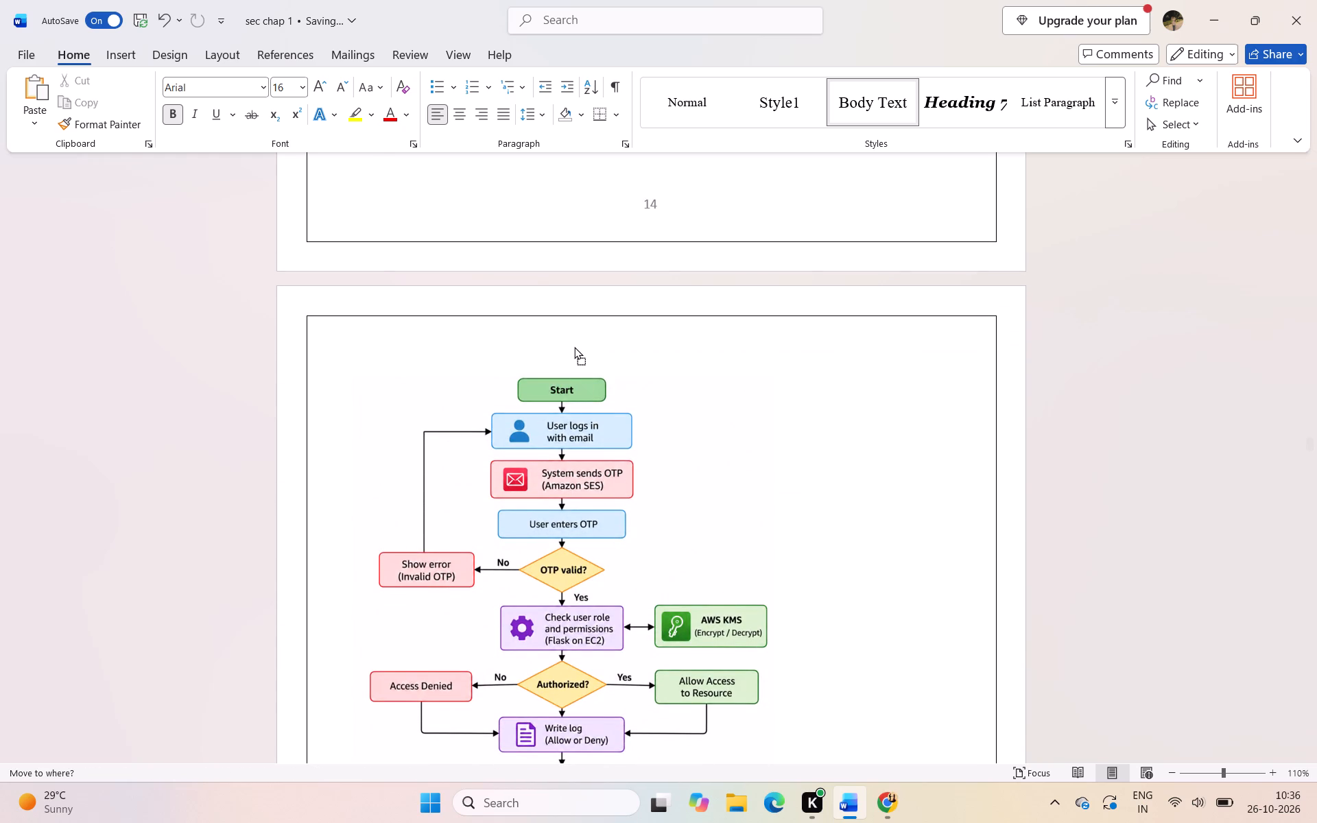
{"action": "left_click_drag", "start_coordinate": [574, 346], "coordinate": [540, 636]}
{"action": "left_click_drag", "start_coordinate": [540, 636], "coordinate": [535, 172]}
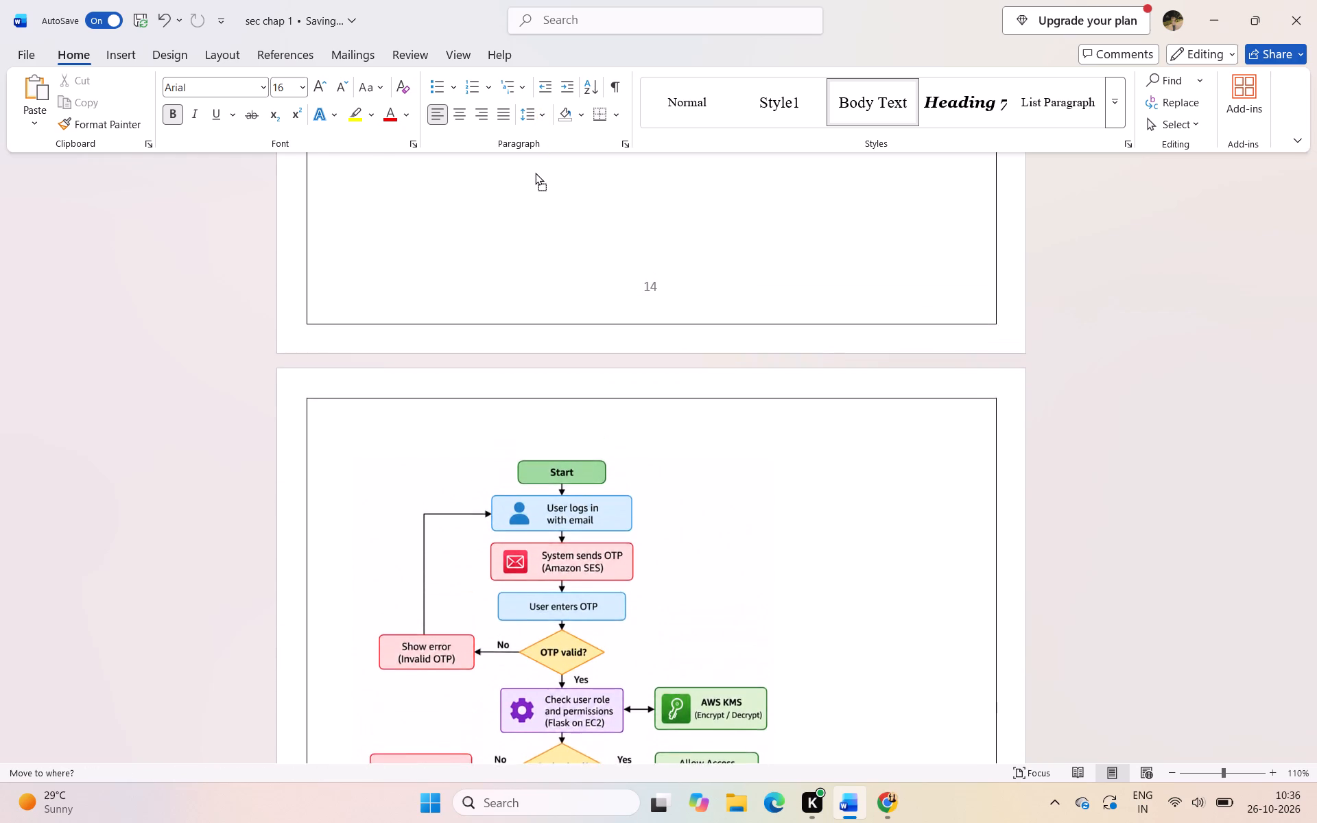
{"action": "left_click_drag", "start_coordinate": [535, 172], "coordinate": [541, 195]}
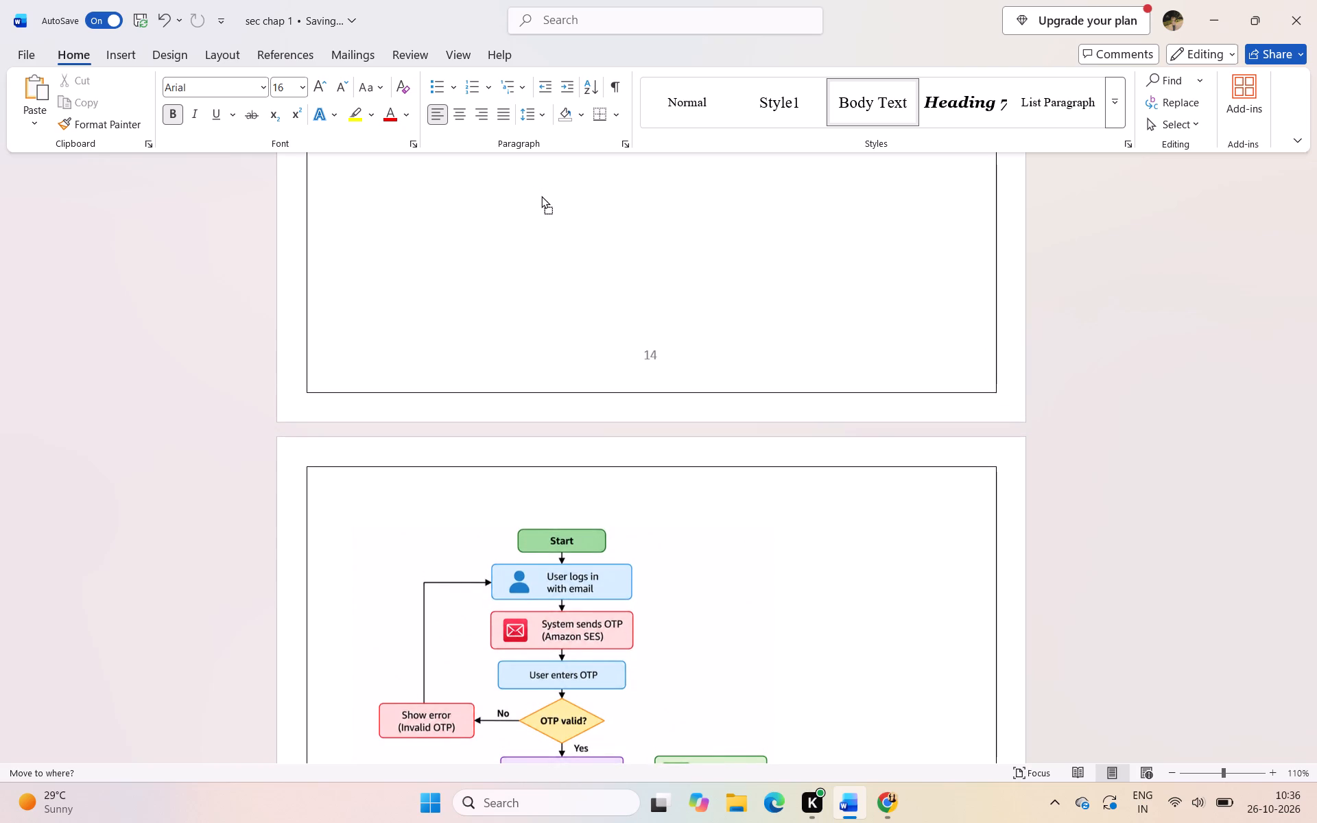
{"action": "left_click_drag", "start_coordinate": [541, 195], "coordinate": [556, 158]}
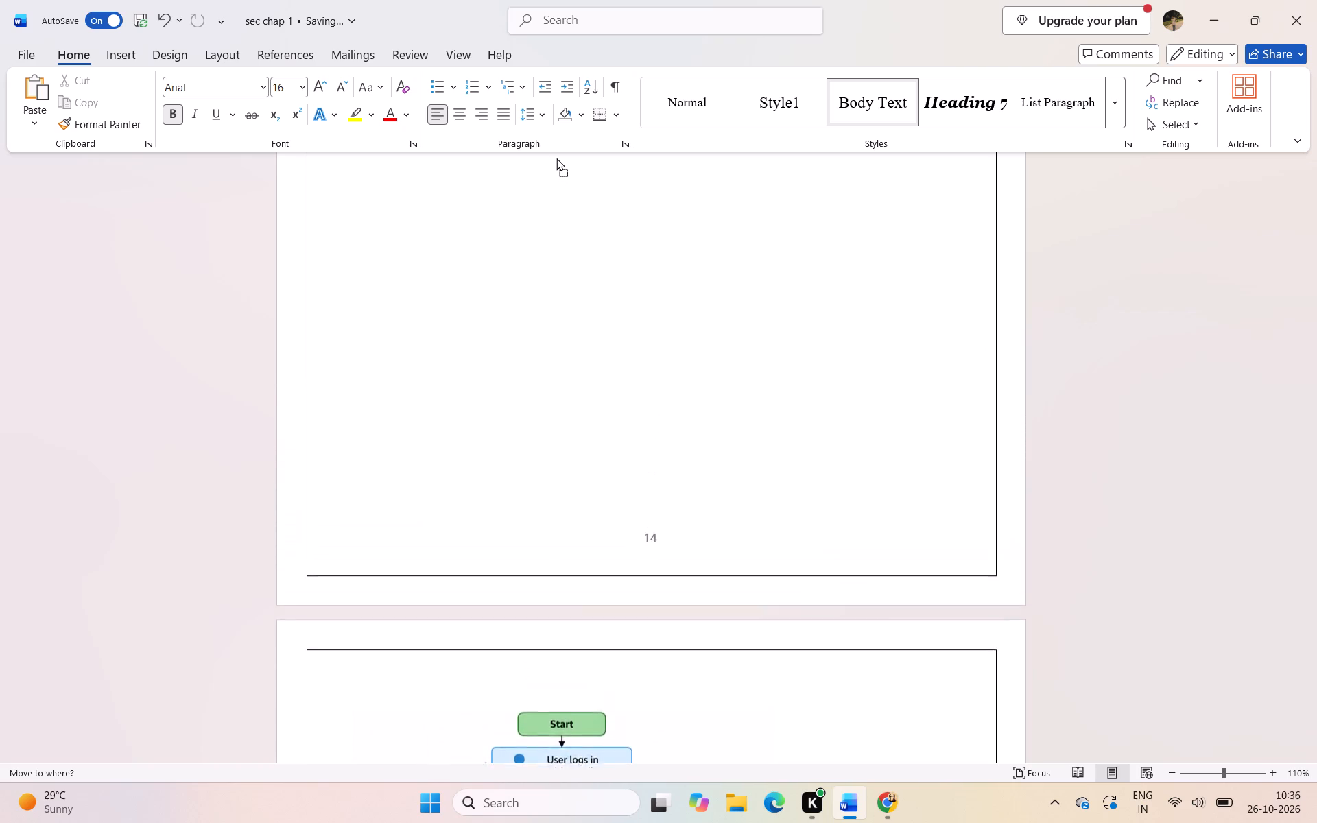
{"action": "left_click_drag", "start_coordinate": [556, 158], "coordinate": [350, 281]}
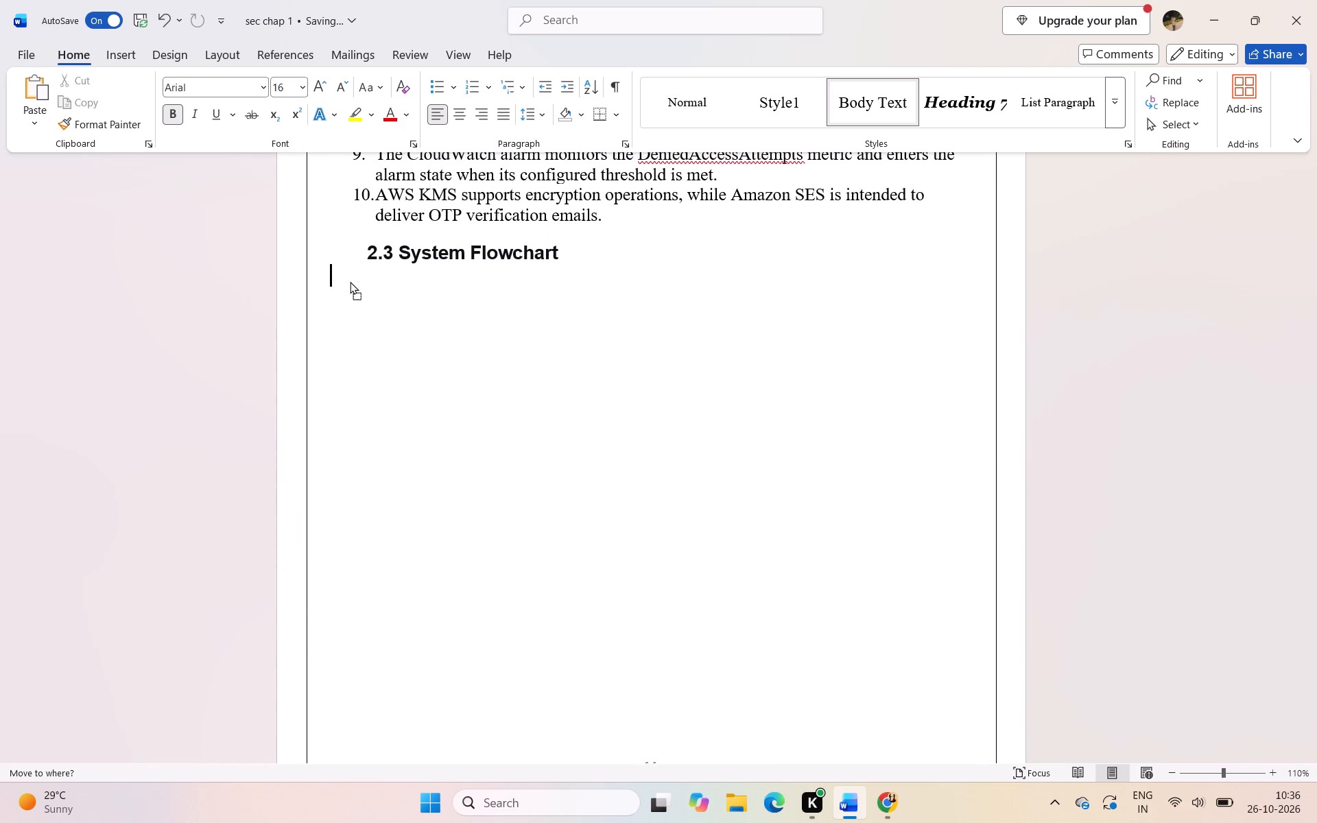
{"action": "left_click_drag", "start_coordinate": [350, 281], "coordinate": [364, 283]}
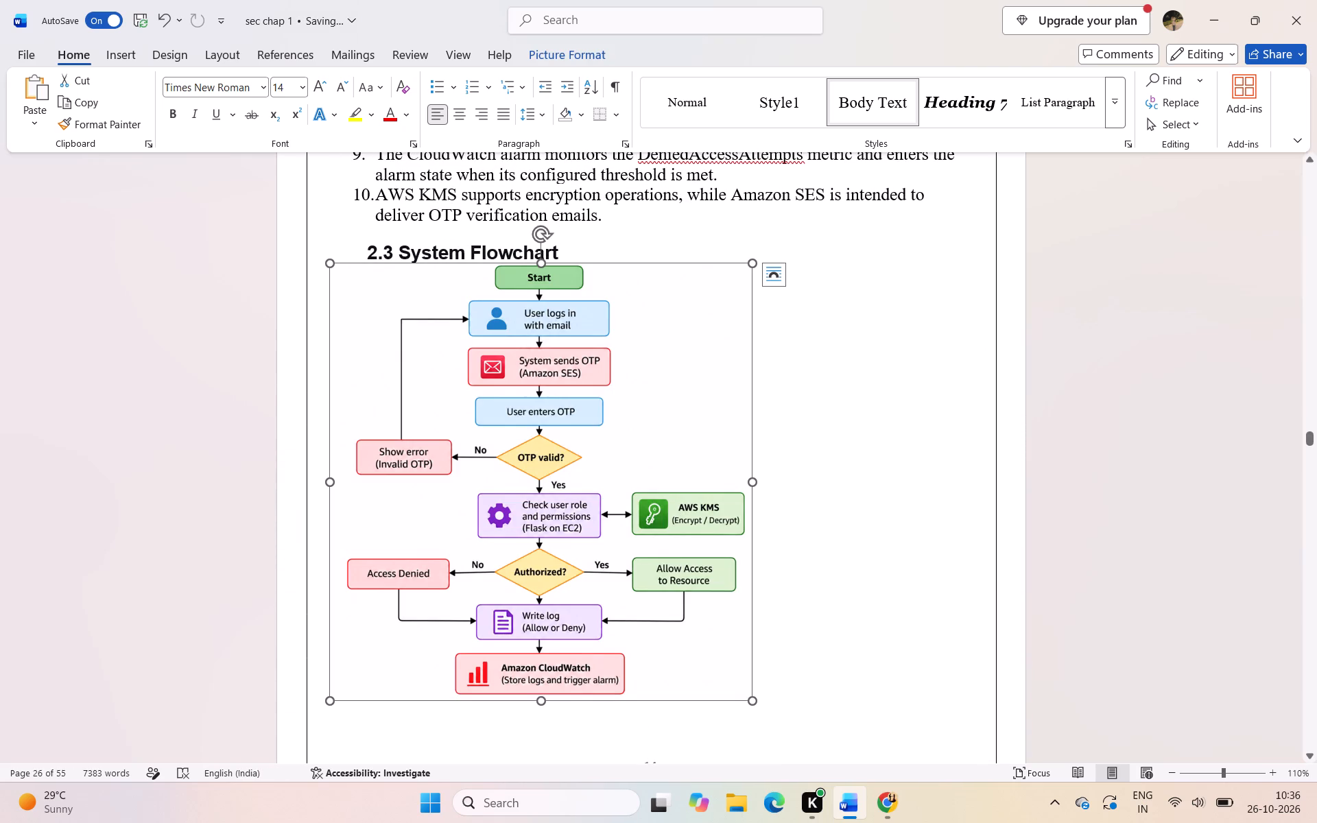
Insert a blank unnumbered line between the 2.3 System Flowchart heading and the flowchart image.
{"action": "left_click", "coordinate": [576, 250]}
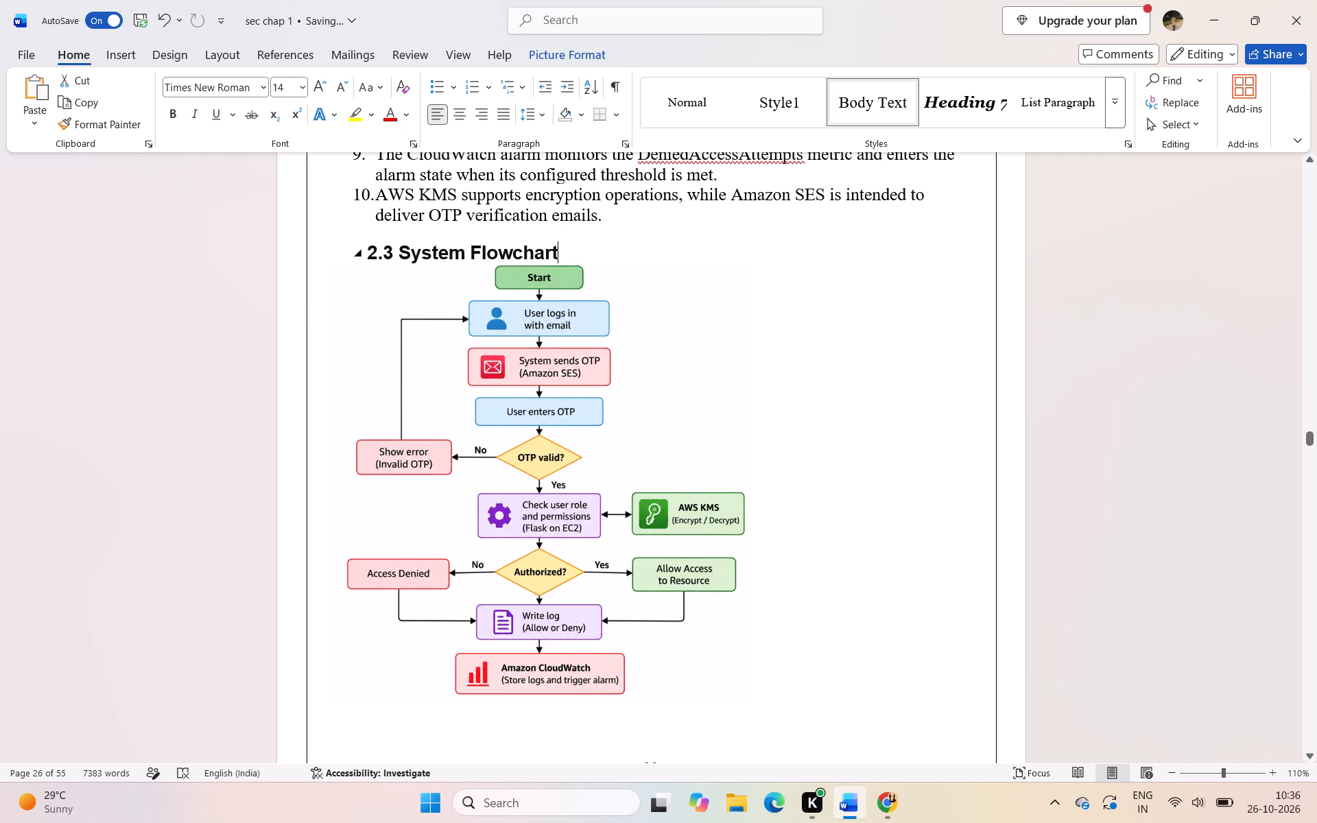
{"action": "key", "text": "Return"}
{"action": "key", "text": "BackSpace"}
{"action": "key", "text": "BackSpace"}
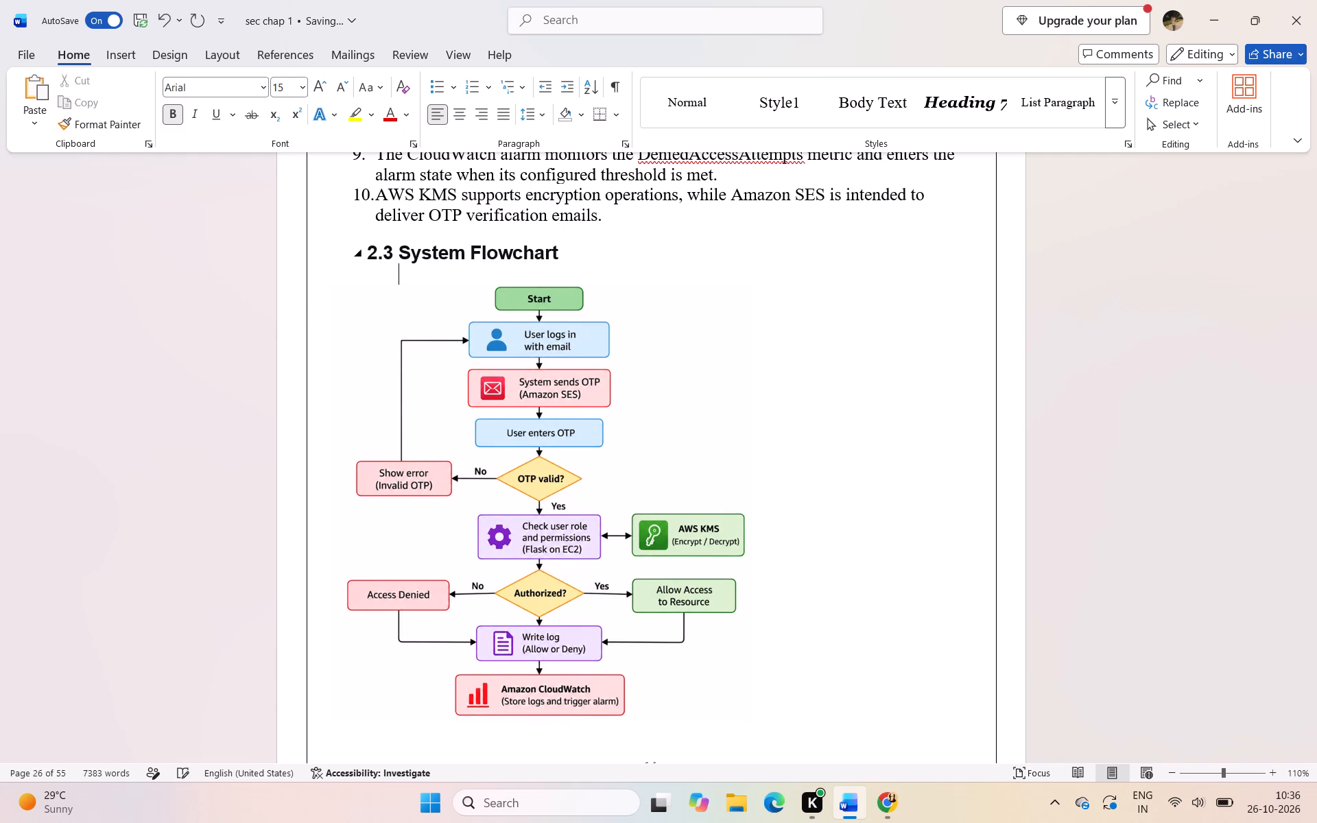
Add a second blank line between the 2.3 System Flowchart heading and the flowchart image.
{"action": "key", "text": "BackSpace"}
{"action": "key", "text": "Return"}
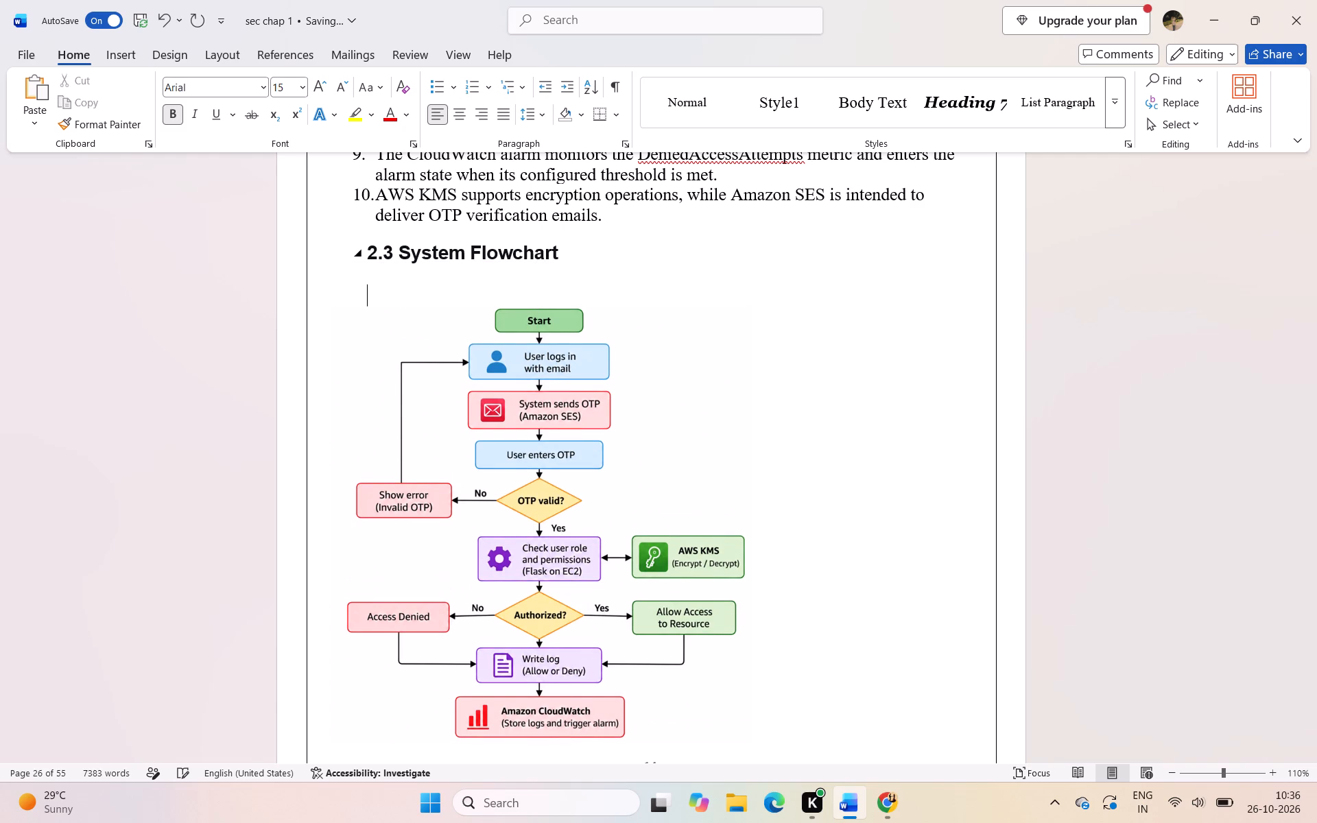
Enlarge the flowchart image slightly and proportionally, keeping it whole on page 14 below the 2.3 heading.
{"action": "left_click", "coordinate": [653, 432]}
{"action": "scroll", "coordinate": [653, 432], "scroll_direction": "down", "scroll_amount": 1}
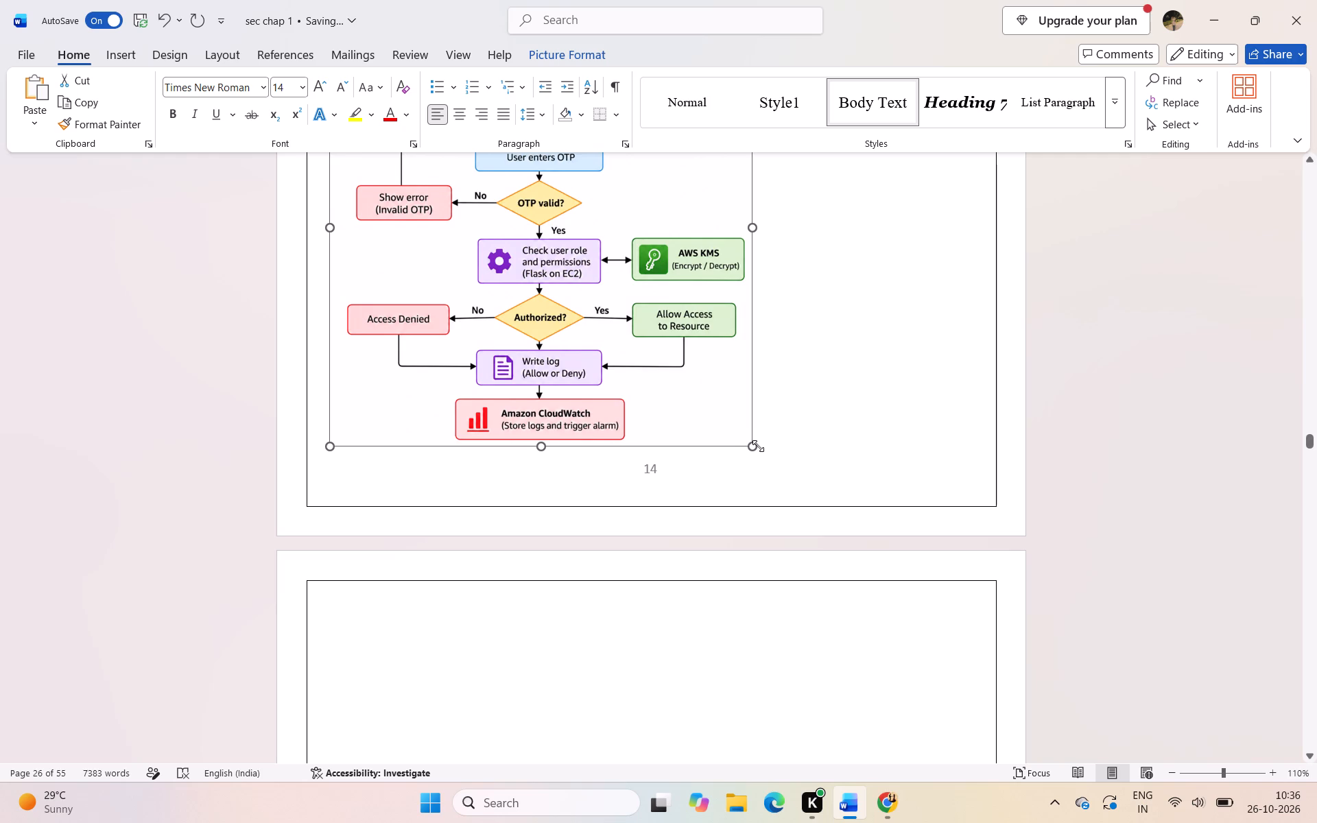
{"action": "left_click_drag", "start_coordinate": [749, 446], "coordinate": [828, 440]}
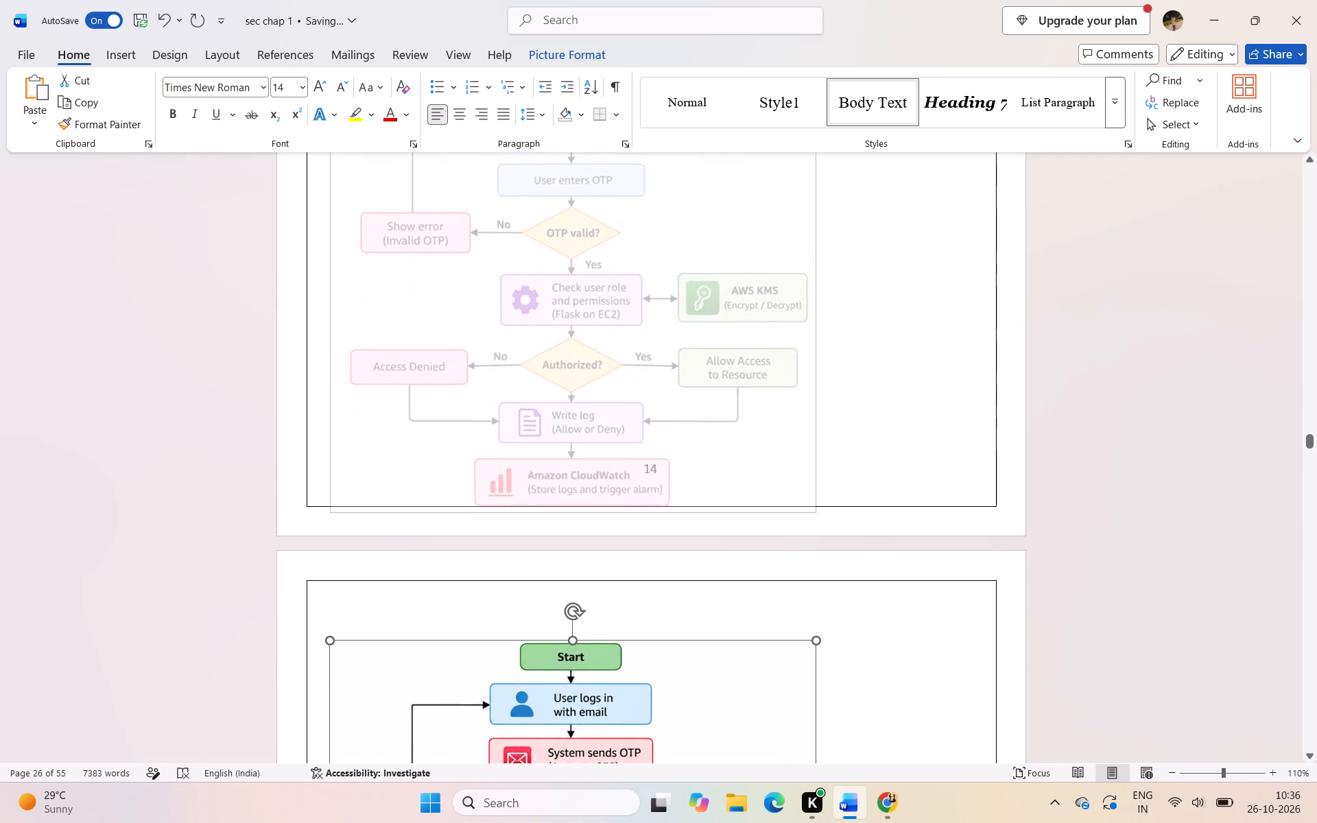
{"action": "left_click_drag", "start_coordinate": [828, 440], "coordinate": [758, 402]}
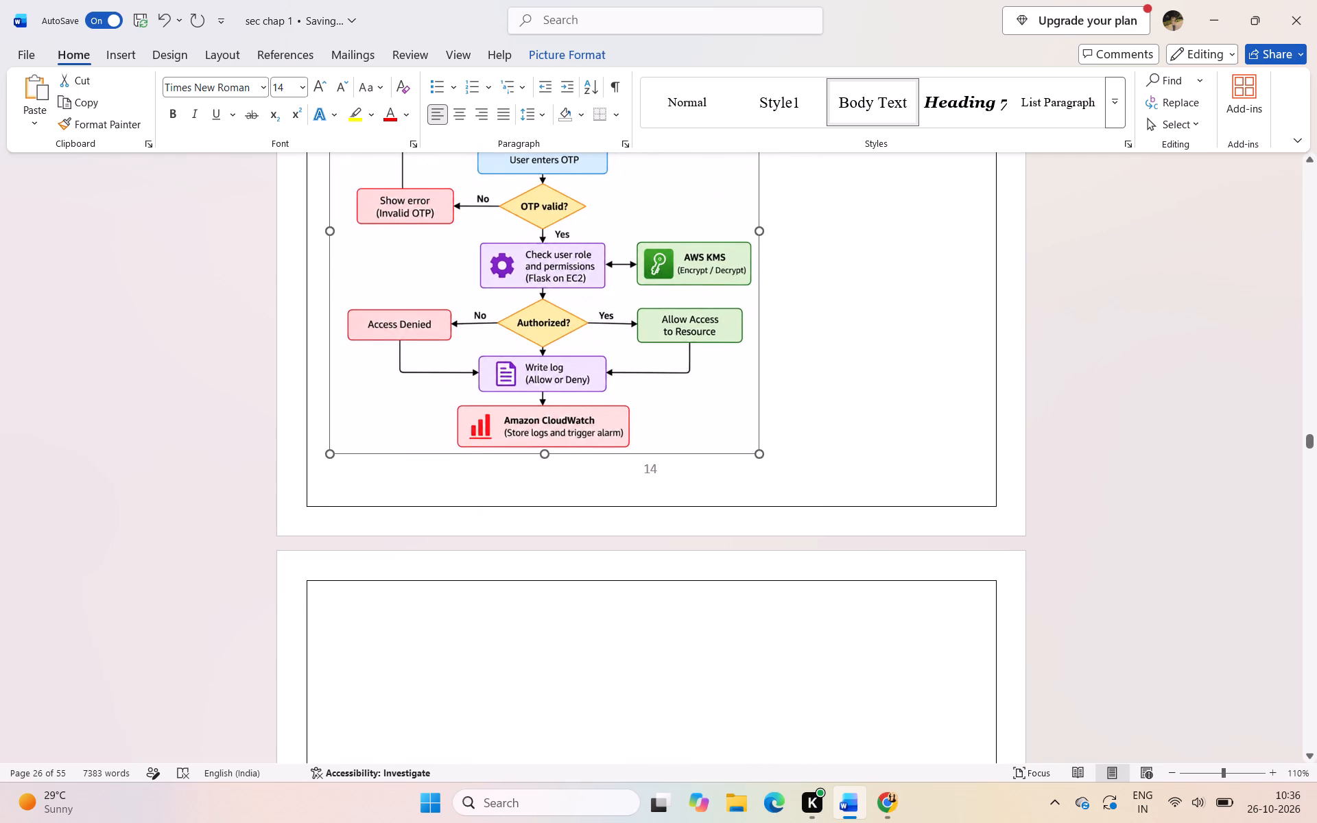
{"action": "left_click_drag", "start_coordinate": [758, 402], "coordinate": [757, 402]}
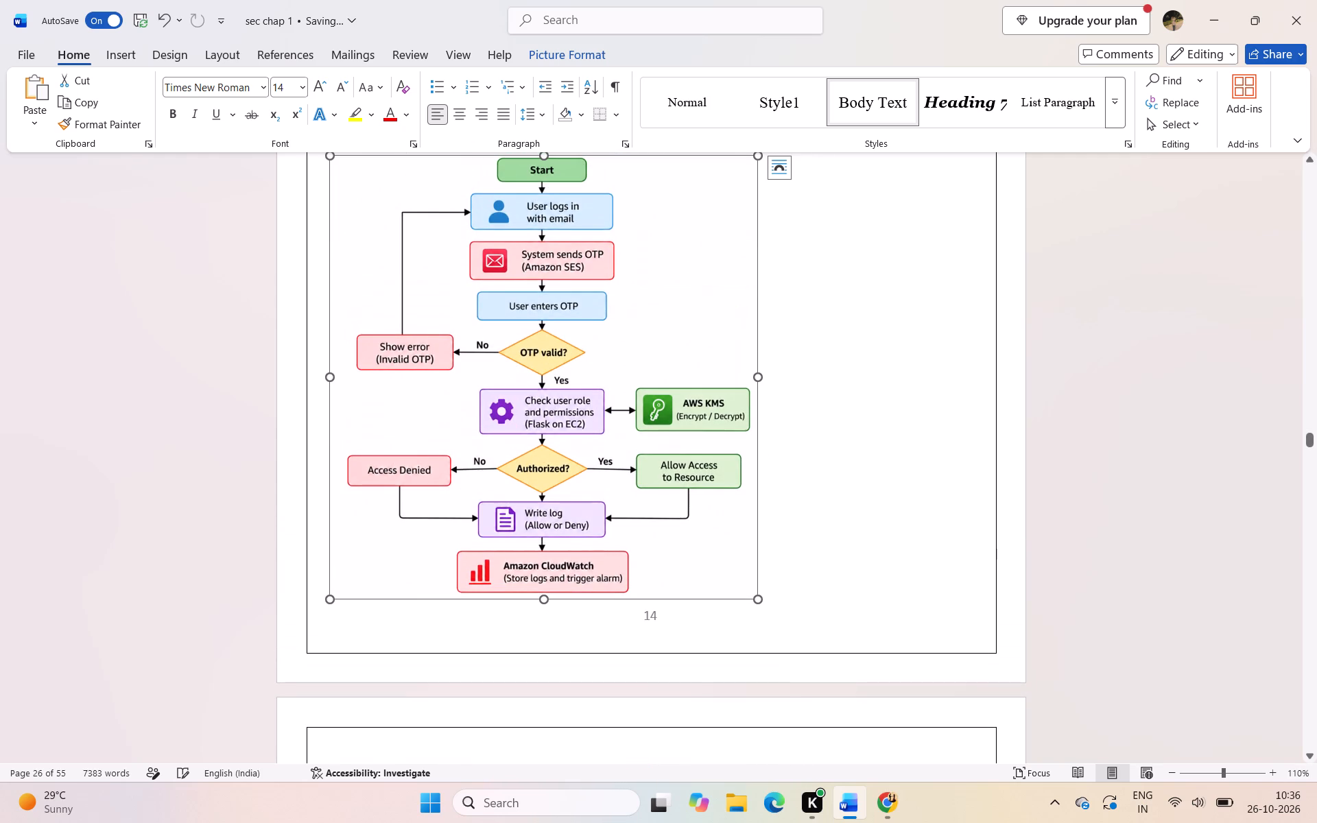
{"action": "scroll", "coordinate": [474, 343], "scroll_direction": "up", "scroll_amount": 1}
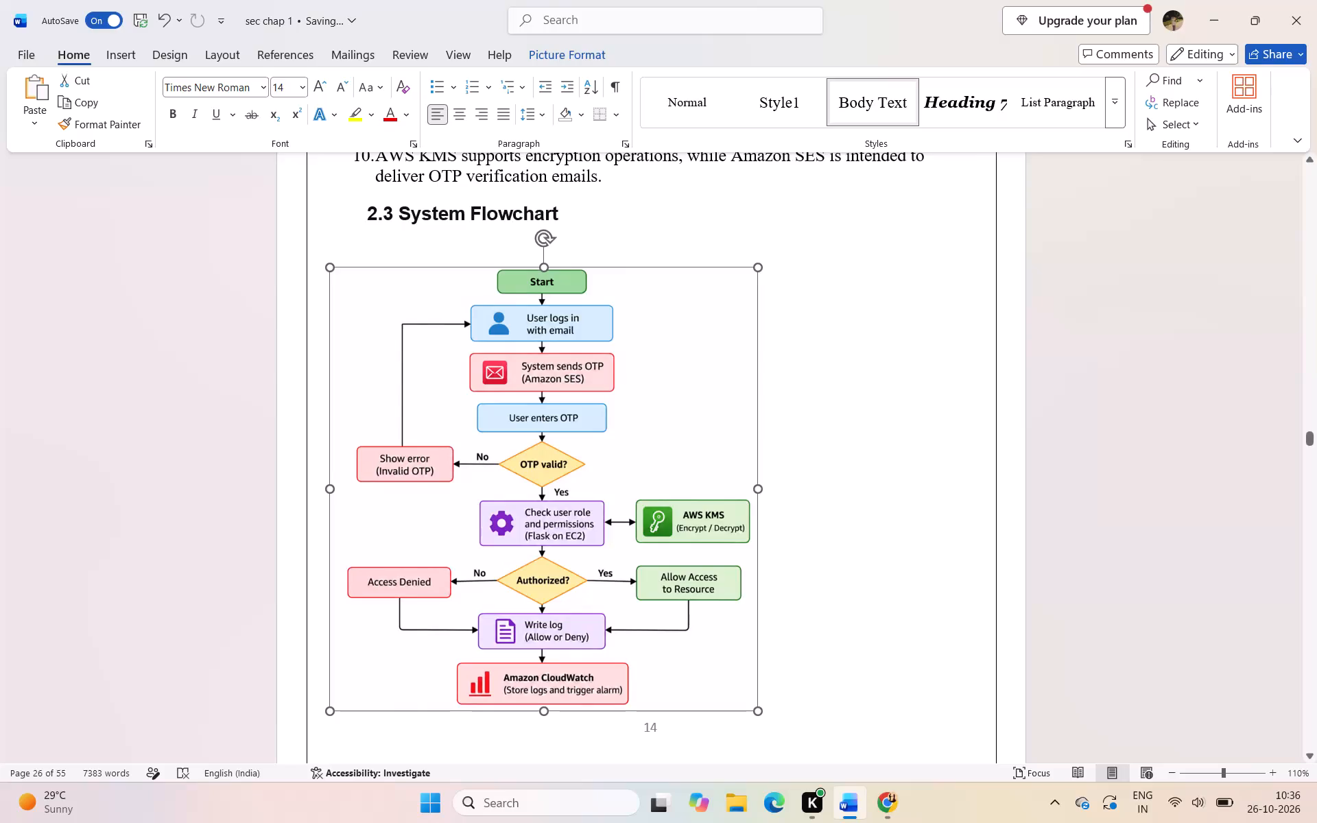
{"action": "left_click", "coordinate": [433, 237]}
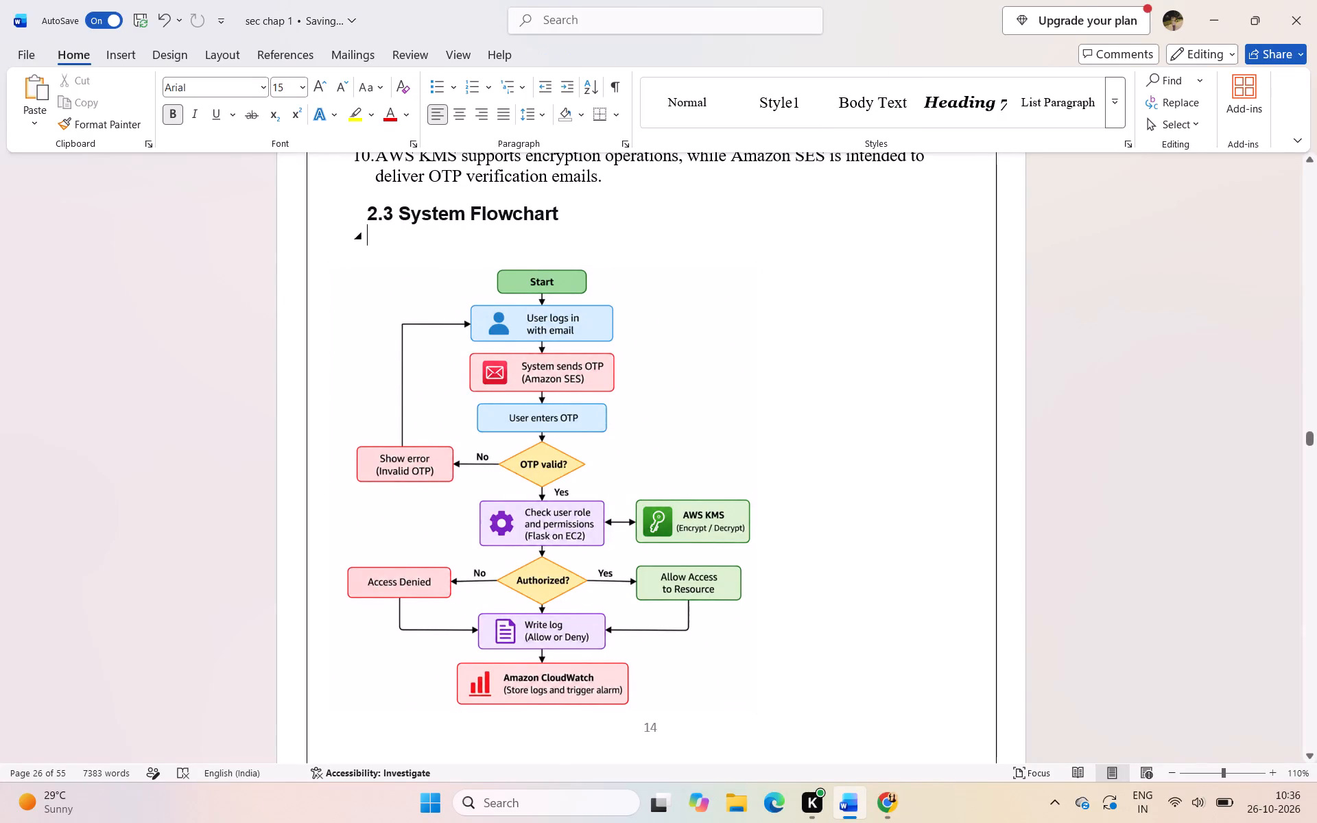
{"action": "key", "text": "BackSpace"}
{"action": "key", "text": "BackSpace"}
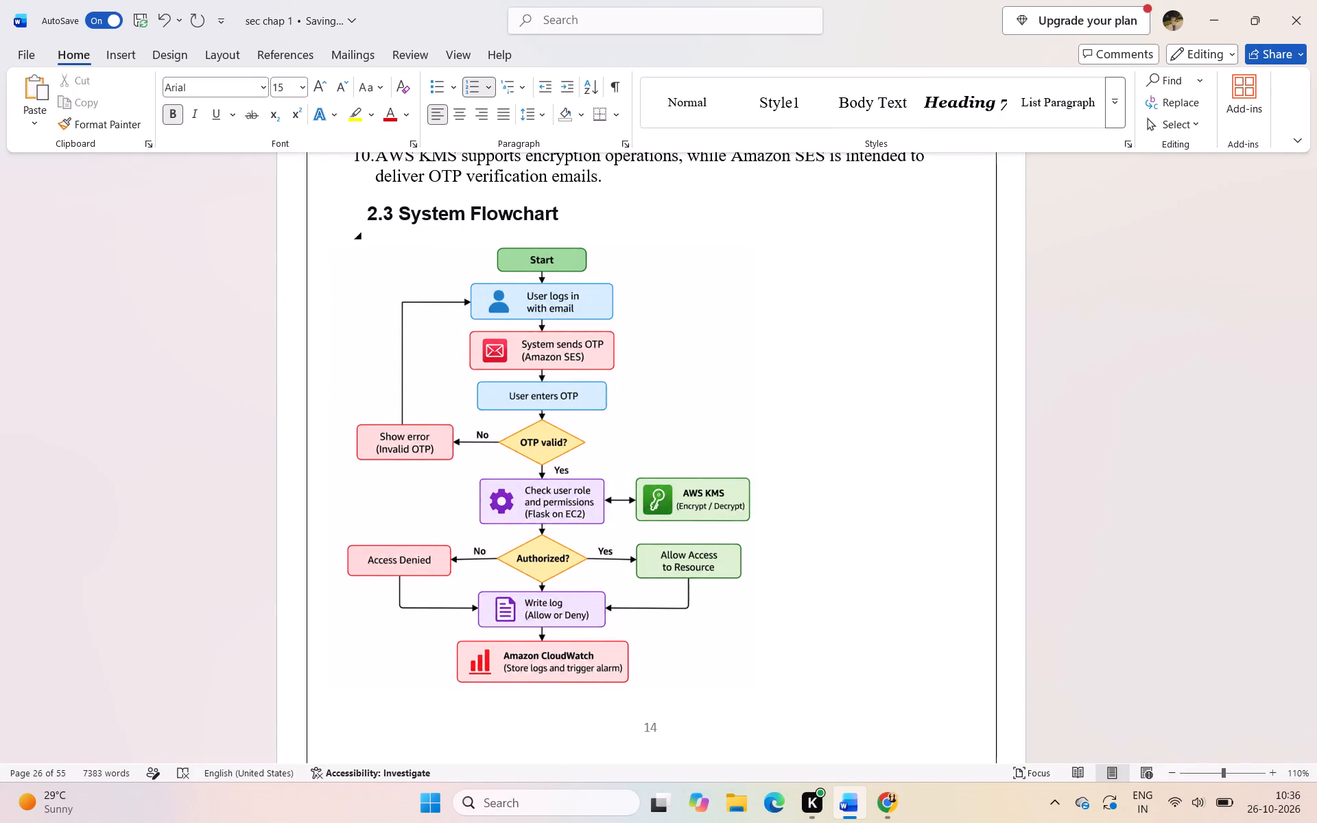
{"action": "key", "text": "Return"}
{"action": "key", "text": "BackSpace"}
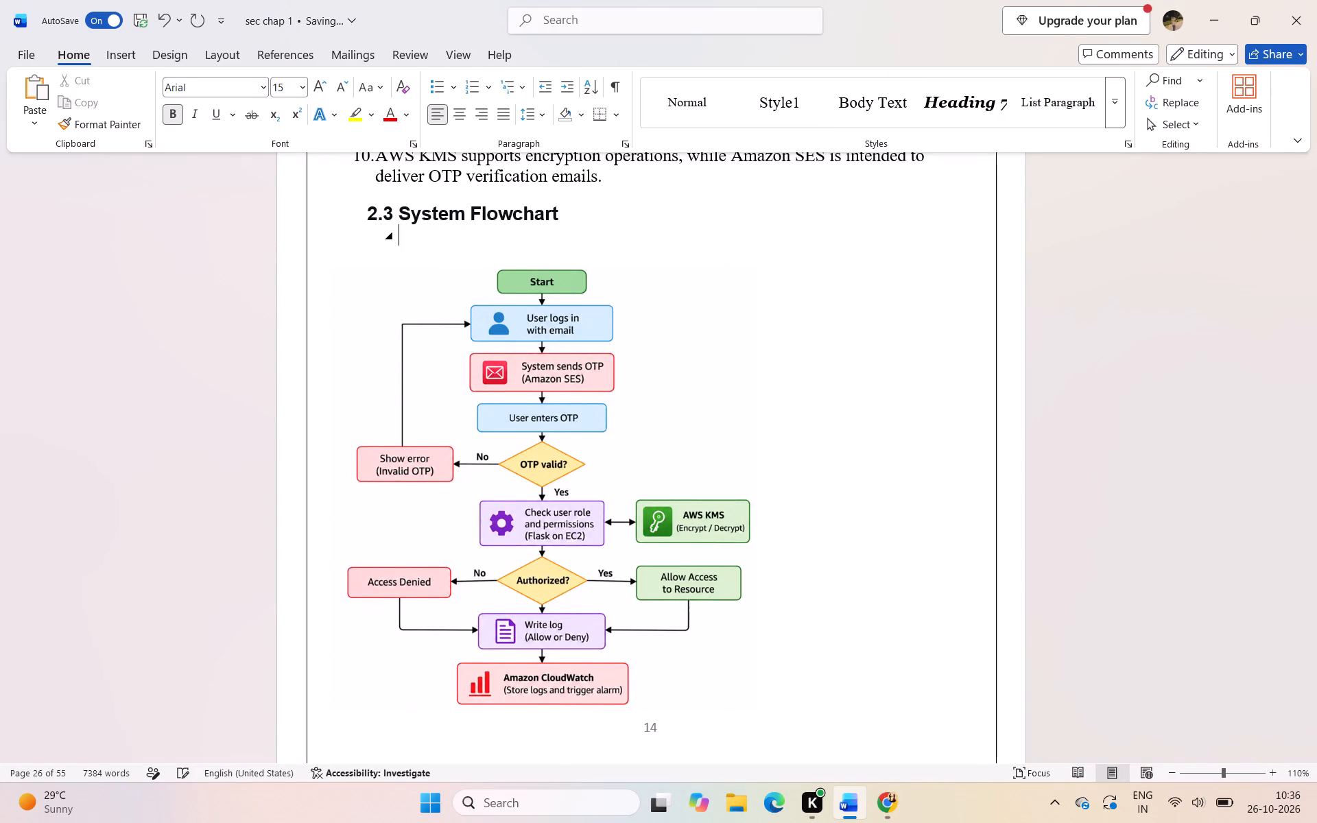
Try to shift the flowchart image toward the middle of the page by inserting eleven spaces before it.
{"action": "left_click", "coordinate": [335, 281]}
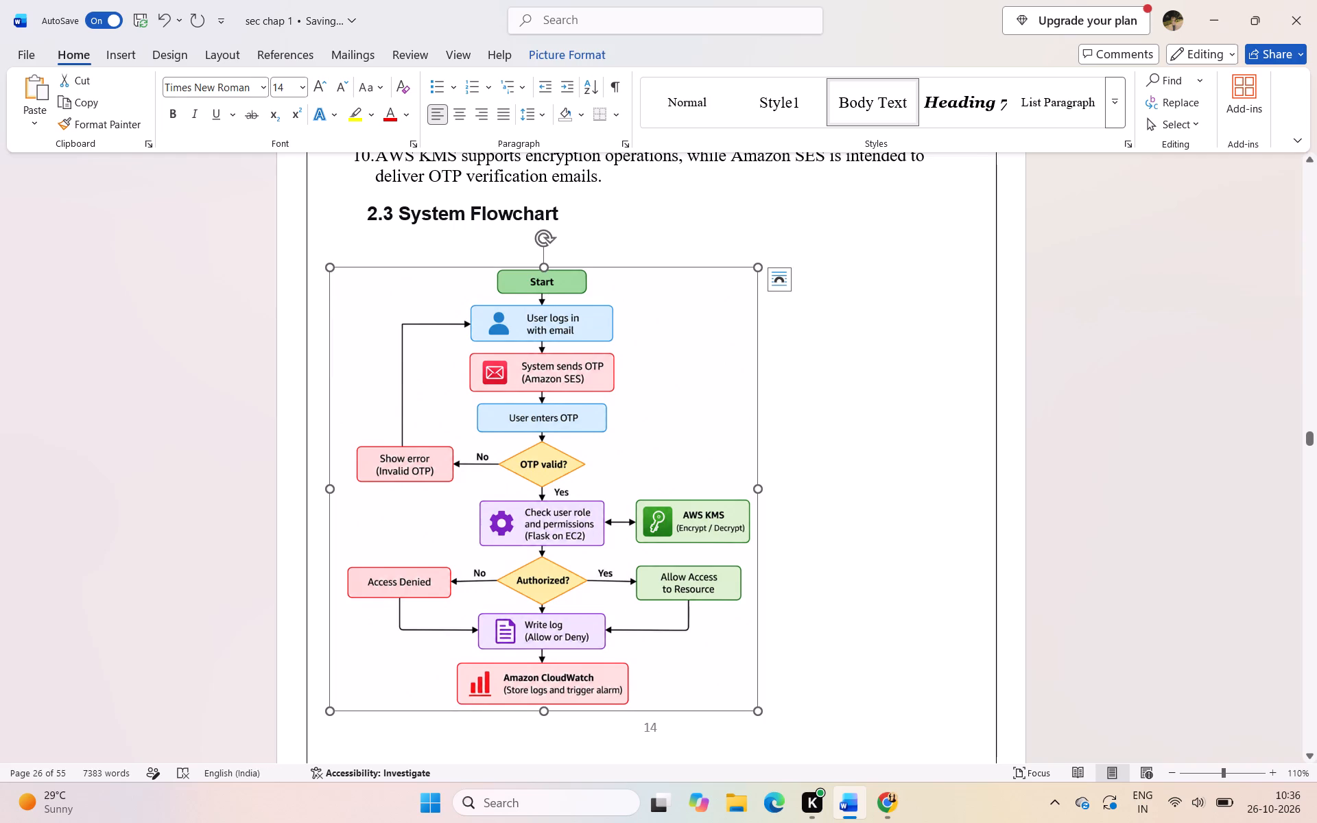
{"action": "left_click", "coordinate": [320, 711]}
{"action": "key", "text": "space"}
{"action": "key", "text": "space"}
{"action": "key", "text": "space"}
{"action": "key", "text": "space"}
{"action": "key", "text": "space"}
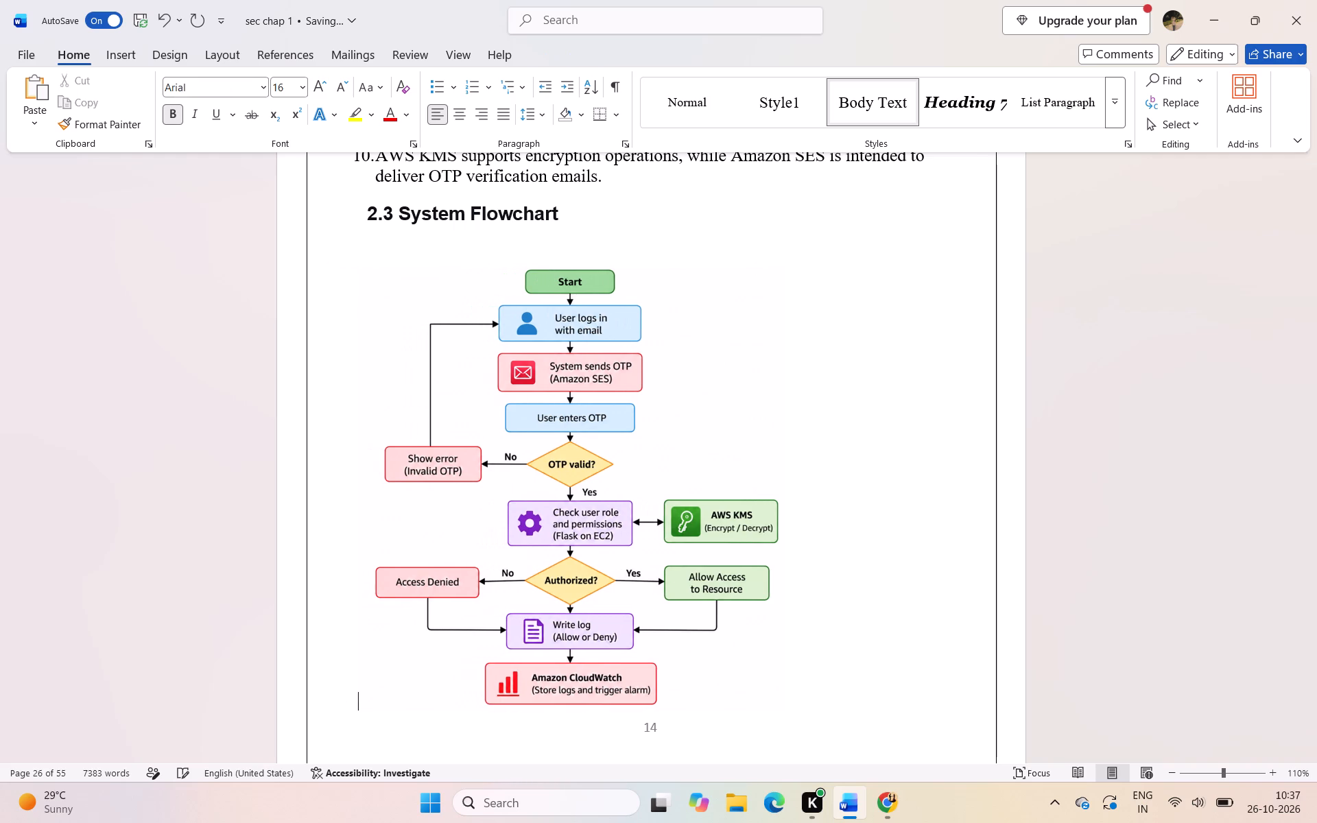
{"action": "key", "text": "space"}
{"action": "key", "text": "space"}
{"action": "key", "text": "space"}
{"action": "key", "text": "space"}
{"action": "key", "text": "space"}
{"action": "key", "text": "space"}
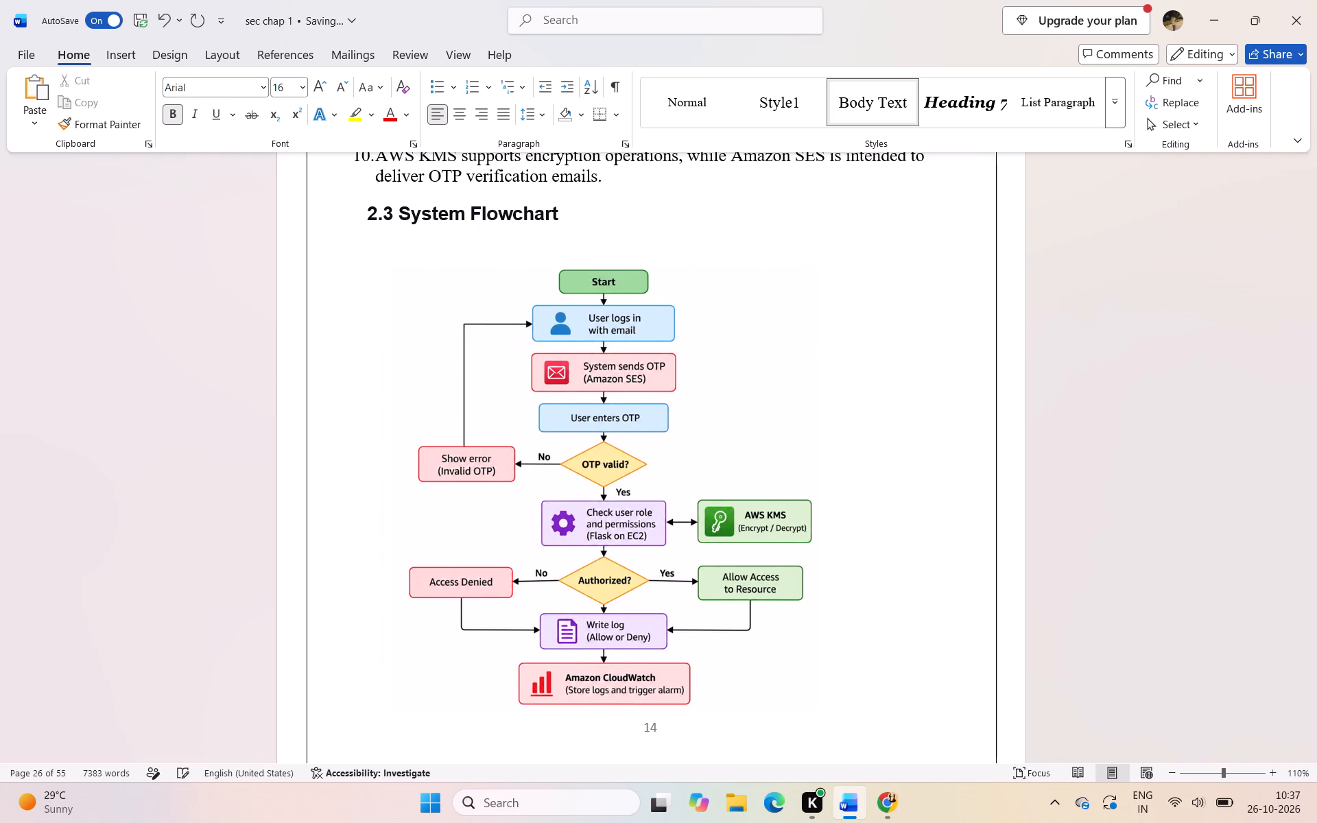
Centre-align the paragraph that holds the 2.3 flowchart image.
{"action": "left_click", "coordinate": [506, 112]}
{"action": "left_click", "coordinate": [453, 112]}
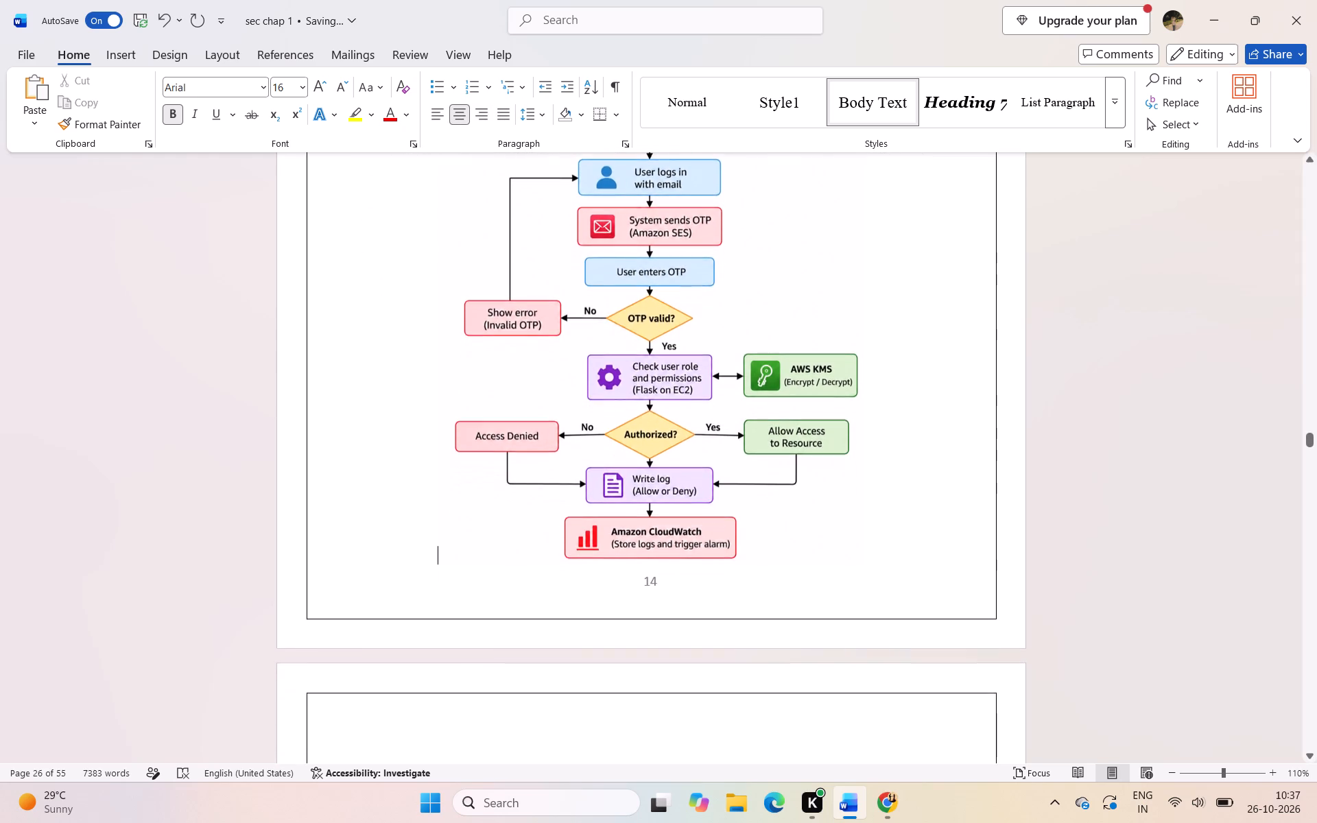
Review the layout of sections 2.1 to 2.3, including the Figure 2.1 caption and the flowchart's placement.
{"action": "left_click", "coordinate": [578, 325]}
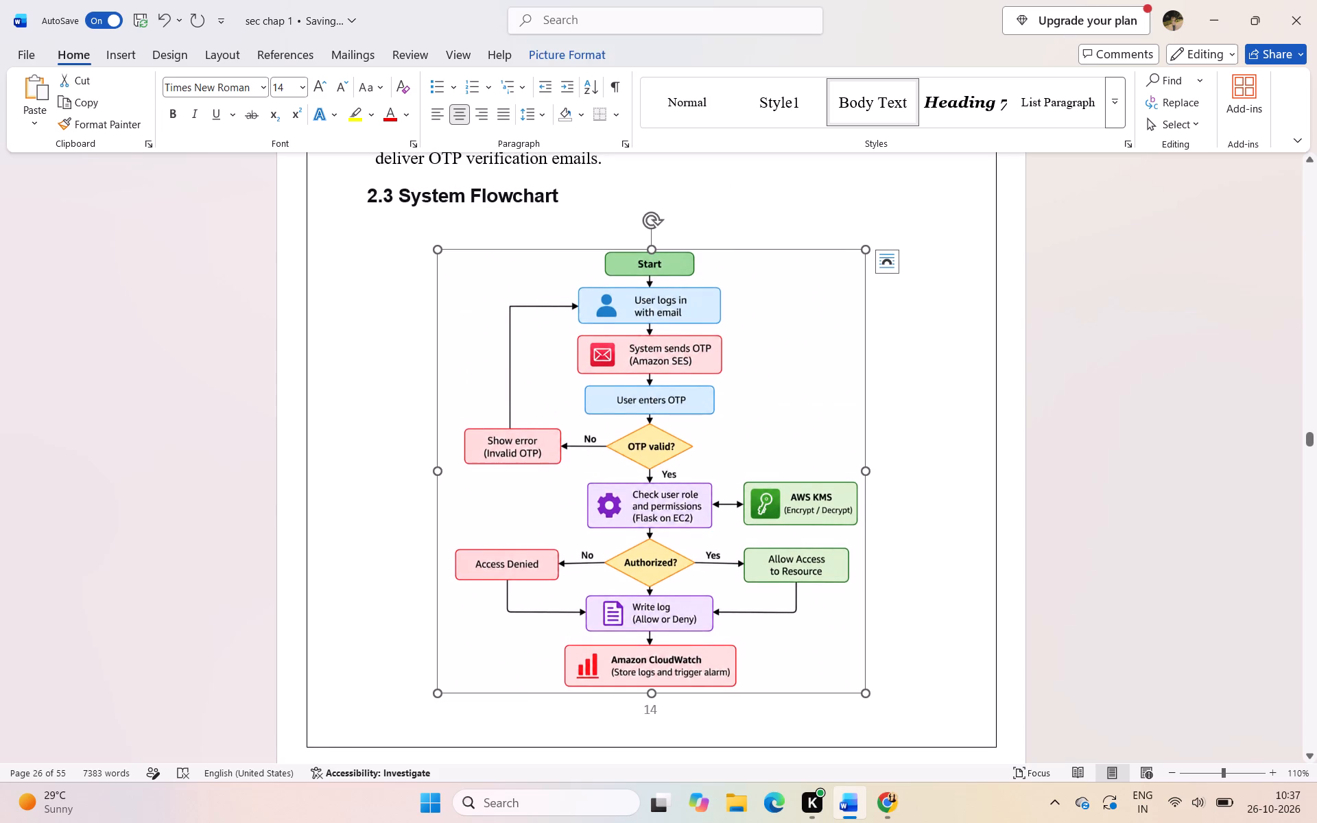
{"action": "scroll", "coordinate": [593, 224], "scroll_direction": "up", "scroll_amount": 1}
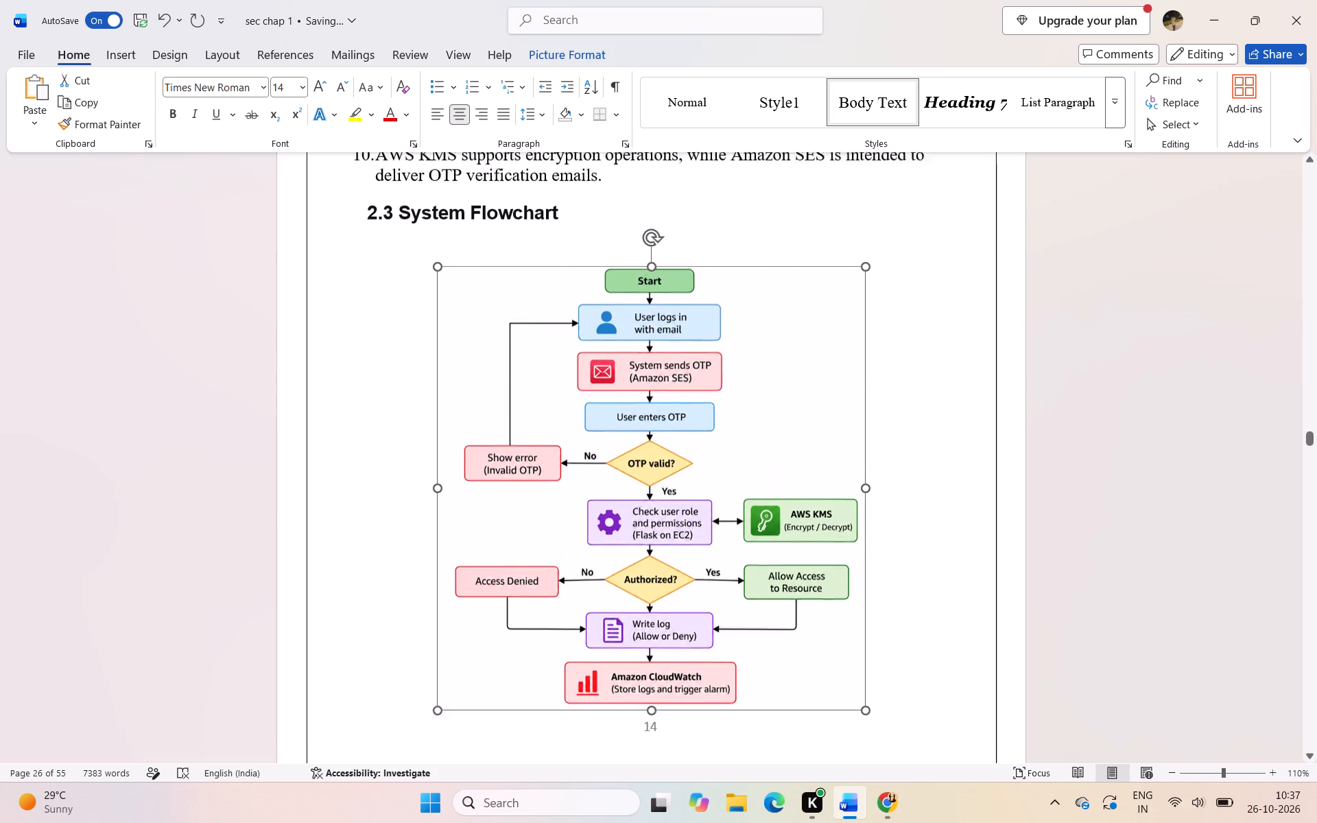
{"action": "scroll", "coordinate": [593, 224], "scroll_direction": "up", "scroll_amount": 7}
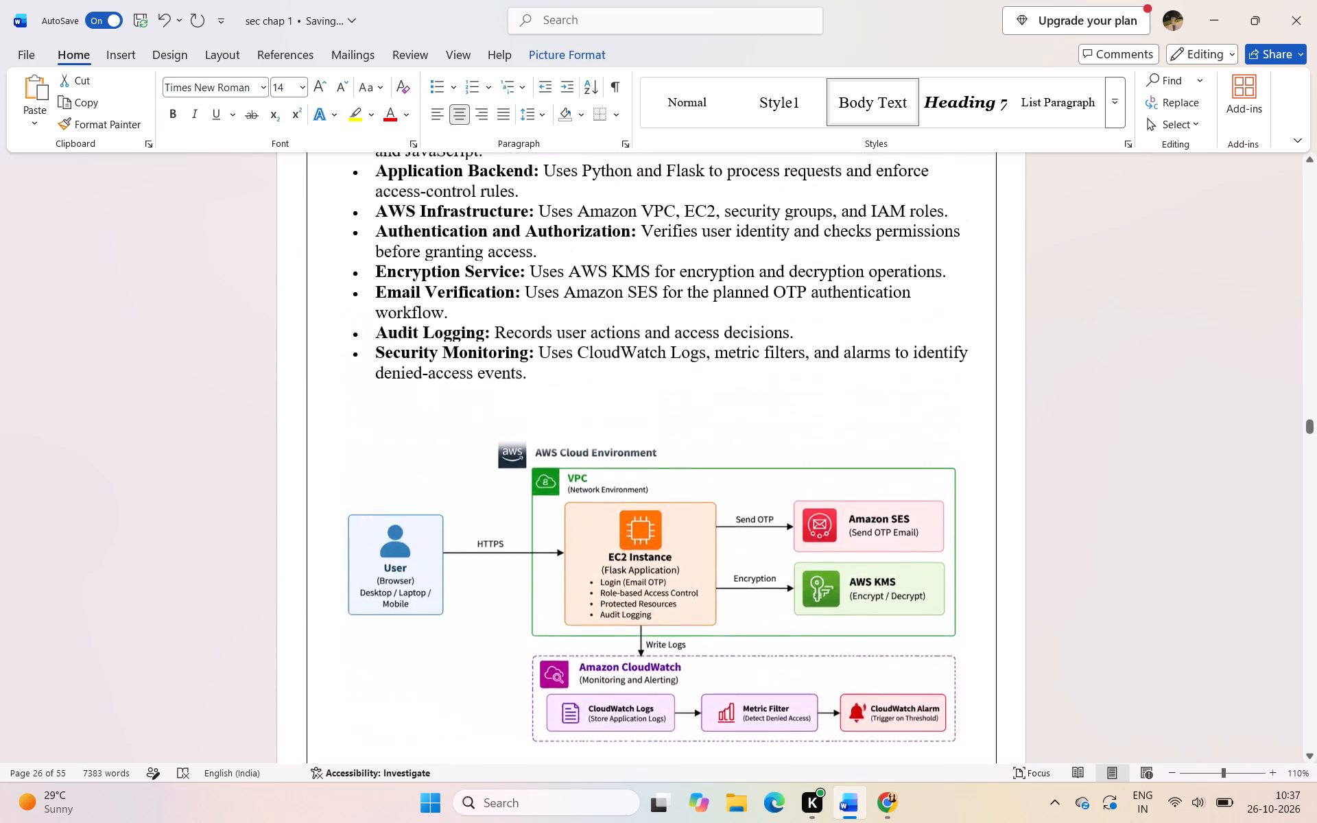
{"action": "scroll", "coordinate": [593, 224], "scroll_direction": "up", "scroll_amount": 1}
{"action": "scroll", "coordinate": [593, 224], "scroll_direction": "right", "scroll_amount": 2}
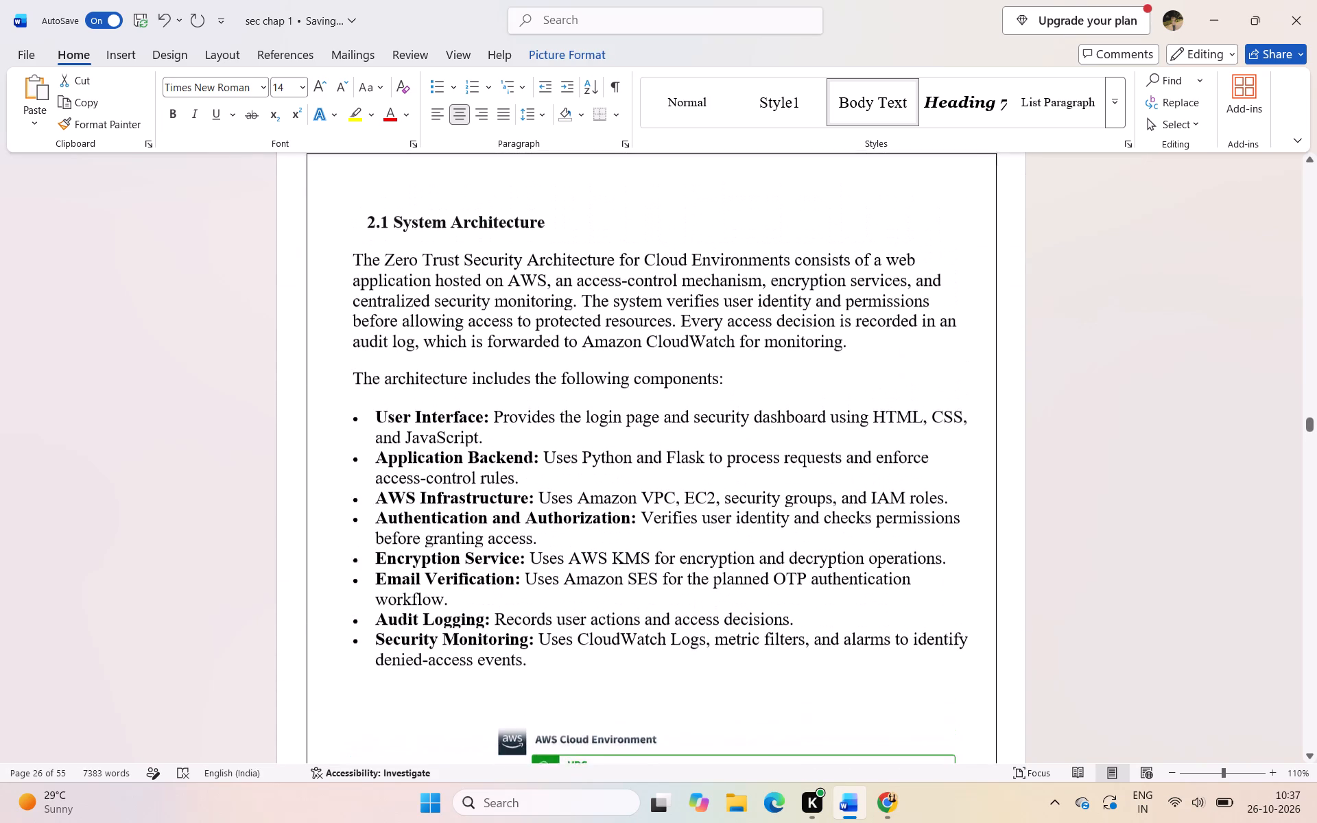
{"action": "scroll", "coordinate": [593, 224], "scroll_direction": "right", "scroll_amount": 2}
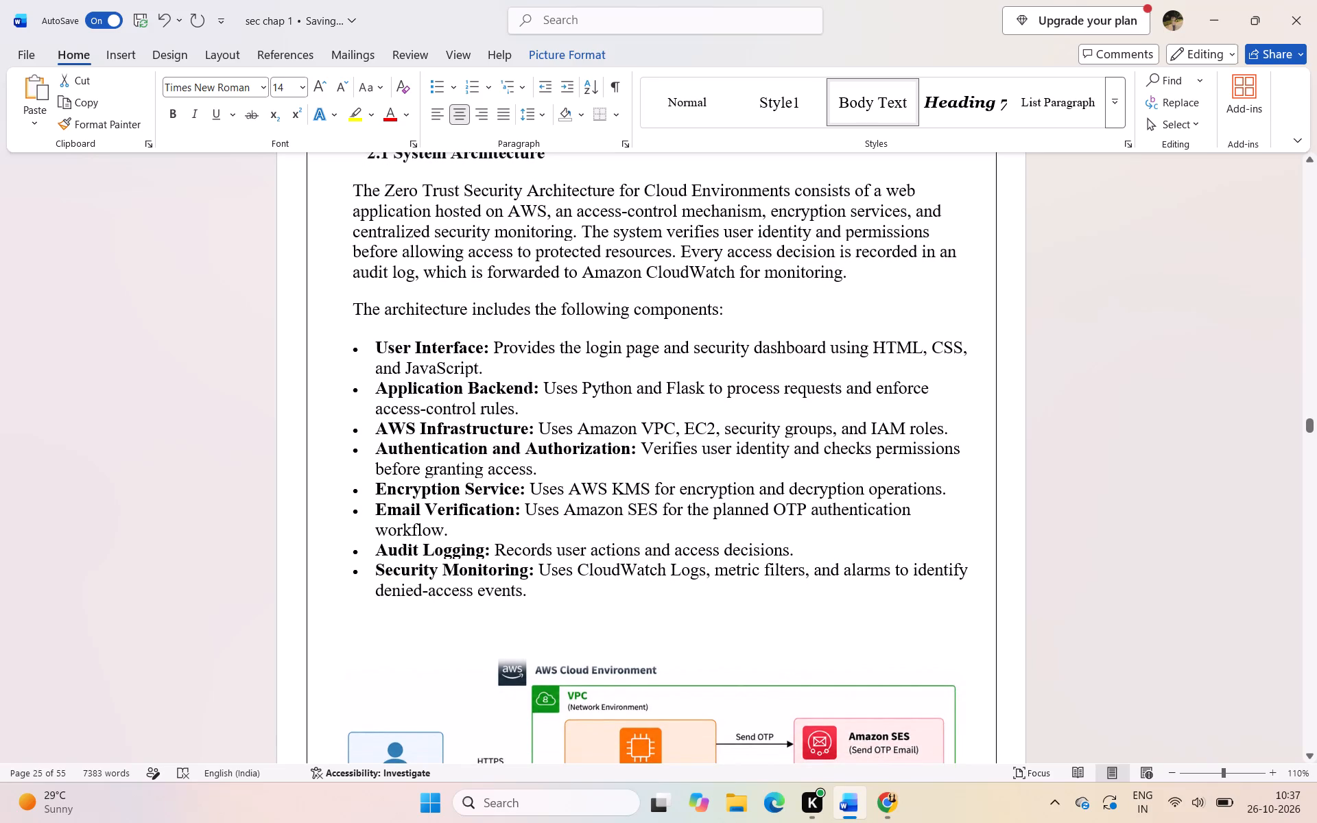
{"action": "scroll", "coordinate": [593, 224], "scroll_direction": "right", "scroll_amount": 1}
{"action": "scroll", "coordinate": [593, 224], "scroll_direction": "down", "scroll_amount": 1}
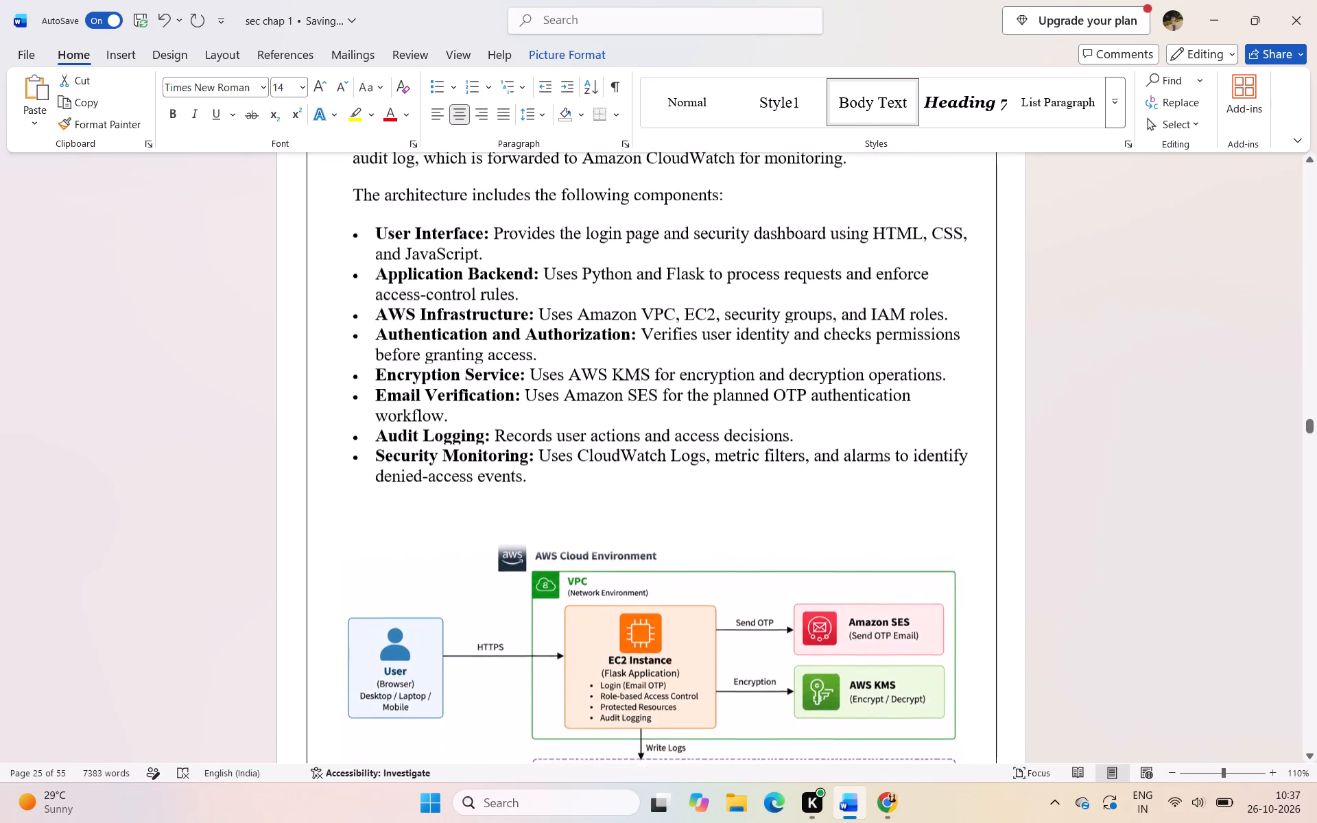
{"action": "scroll", "coordinate": [593, 224], "scroll_direction": "down", "scroll_amount": 4}
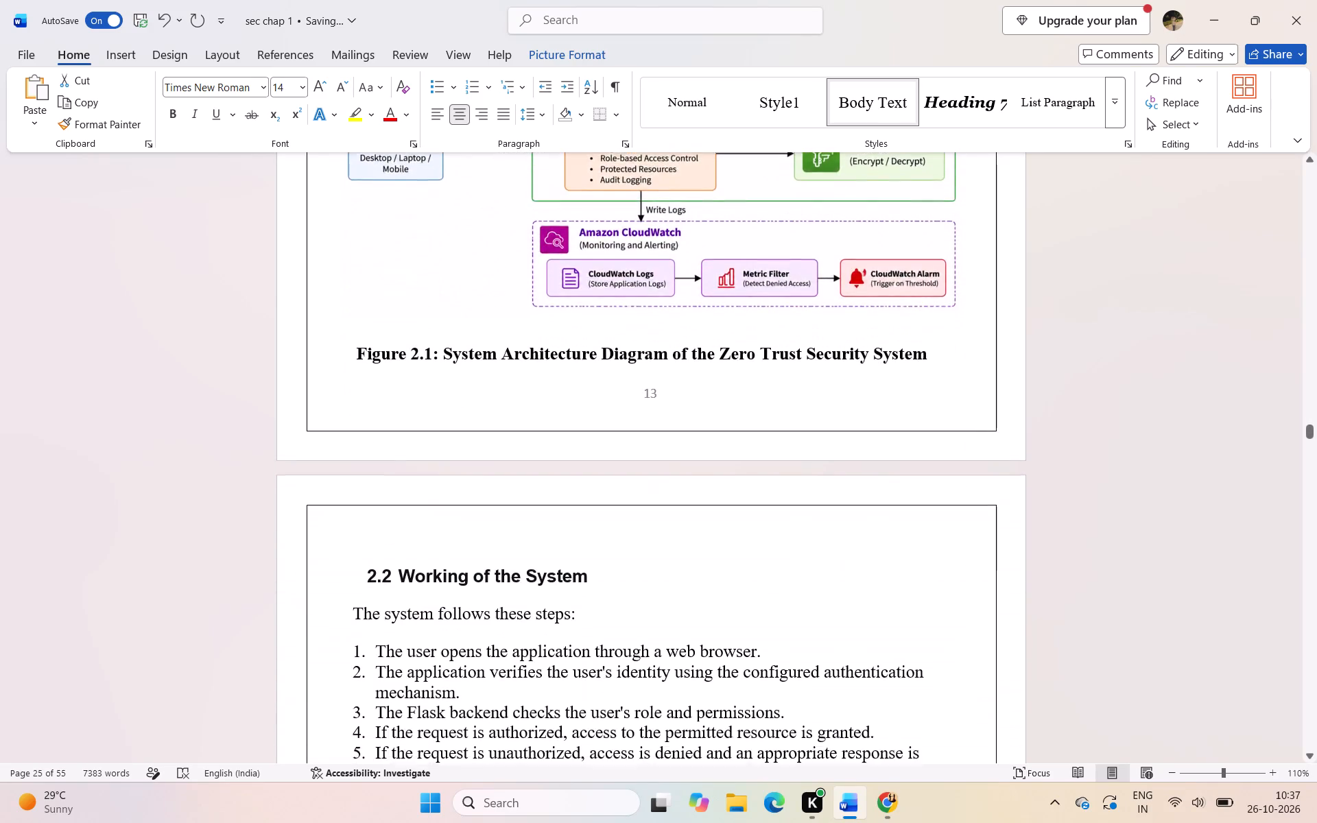
{"action": "scroll", "coordinate": [593, 224], "scroll_direction": "down", "scroll_amount": 2}
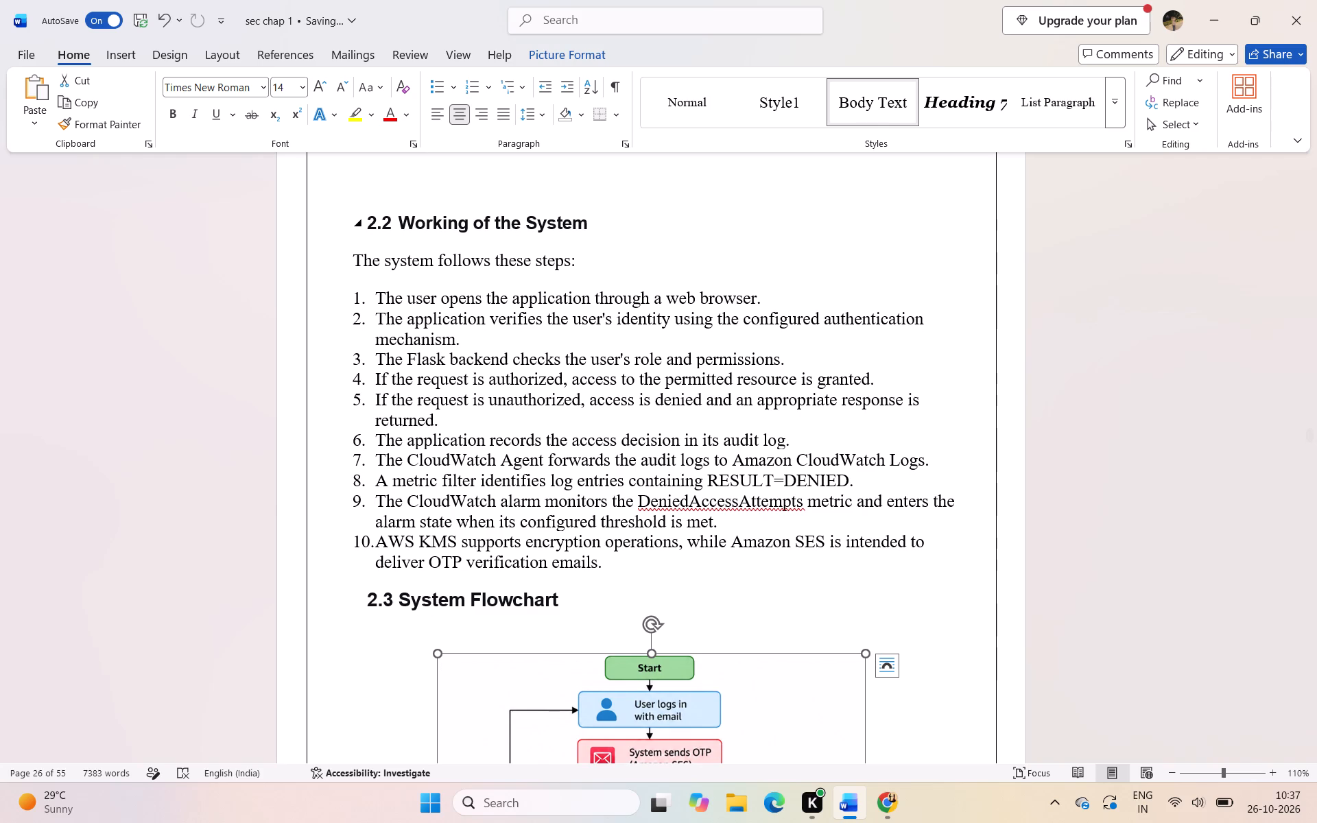
{"action": "scroll", "coordinate": [593, 224], "scroll_direction": "down", "scroll_amount": 2}
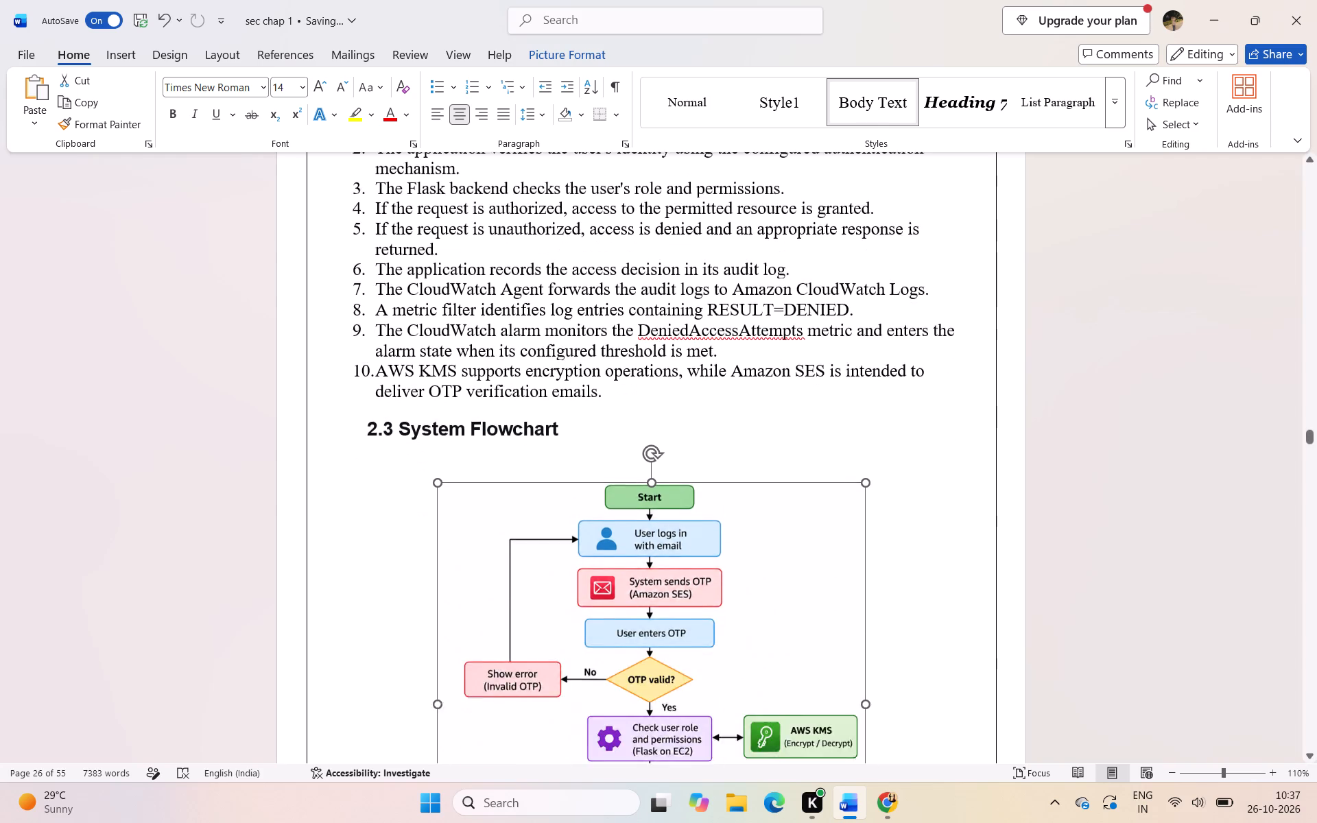
{"action": "scroll", "coordinate": [593, 224], "scroll_direction": "down", "scroll_amount": 2}
Remove the extra blank line between the 2.3 System Flowchart heading and the flowchart image.
{"action": "scroll", "coordinate": [593, 224], "scroll_direction": "up", "scroll_amount": 1}
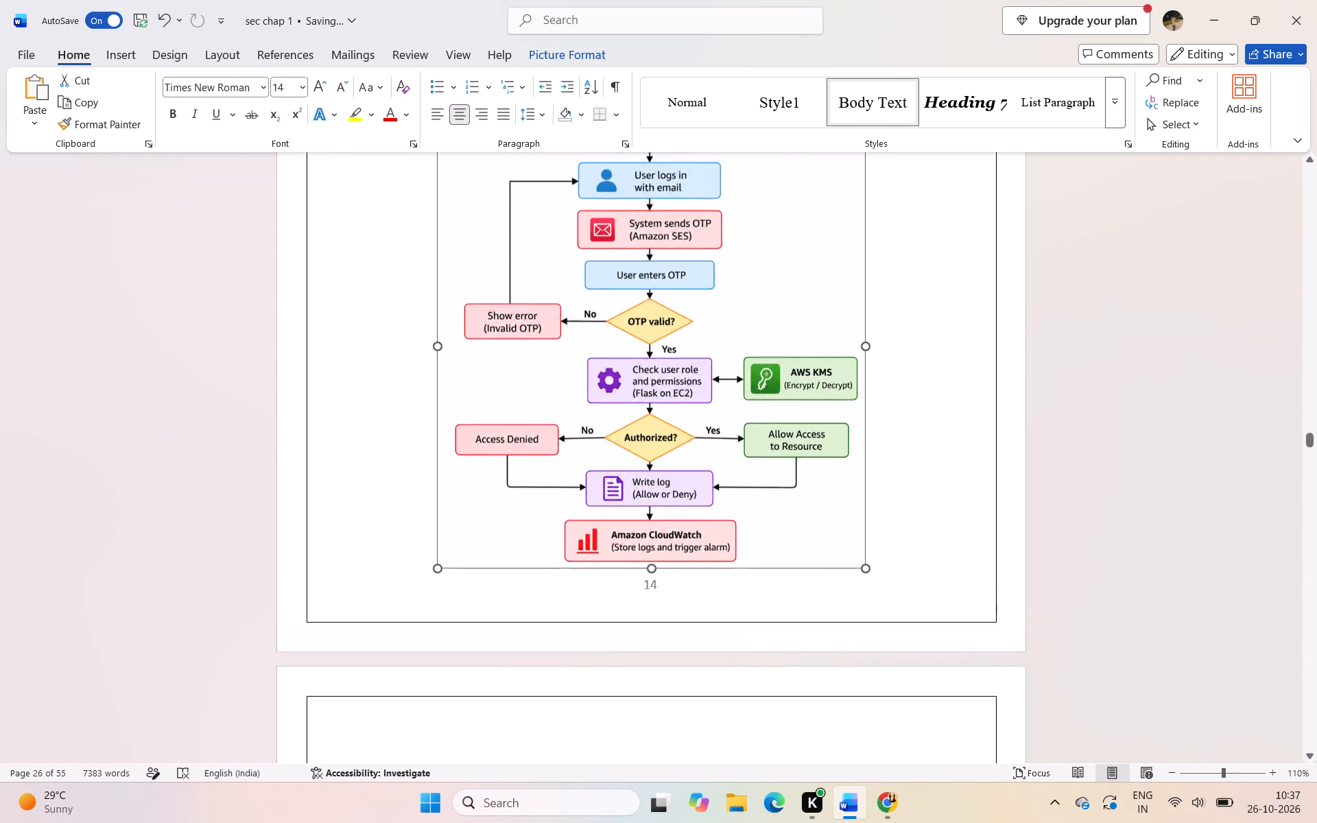
{"action": "scroll", "coordinate": [593, 224], "scroll_direction": "up", "scroll_amount": 1}
{"action": "left_click", "coordinate": [593, 224]}
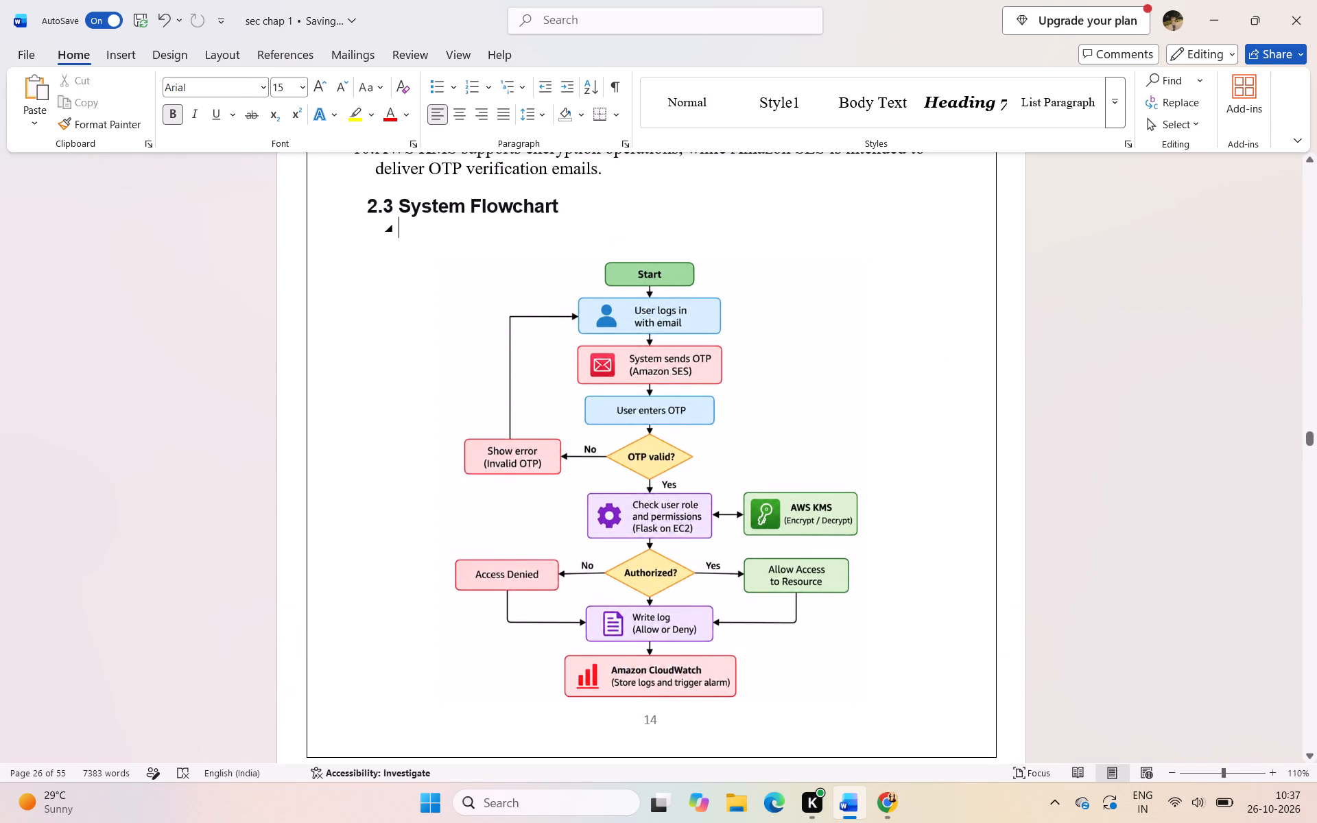
{"action": "key", "text": "BackSpace"}
{"action": "key", "text": "BackSpace"}
{"action": "key", "text": "BackSpace"}
{"action": "key", "text": "BackSpace"}
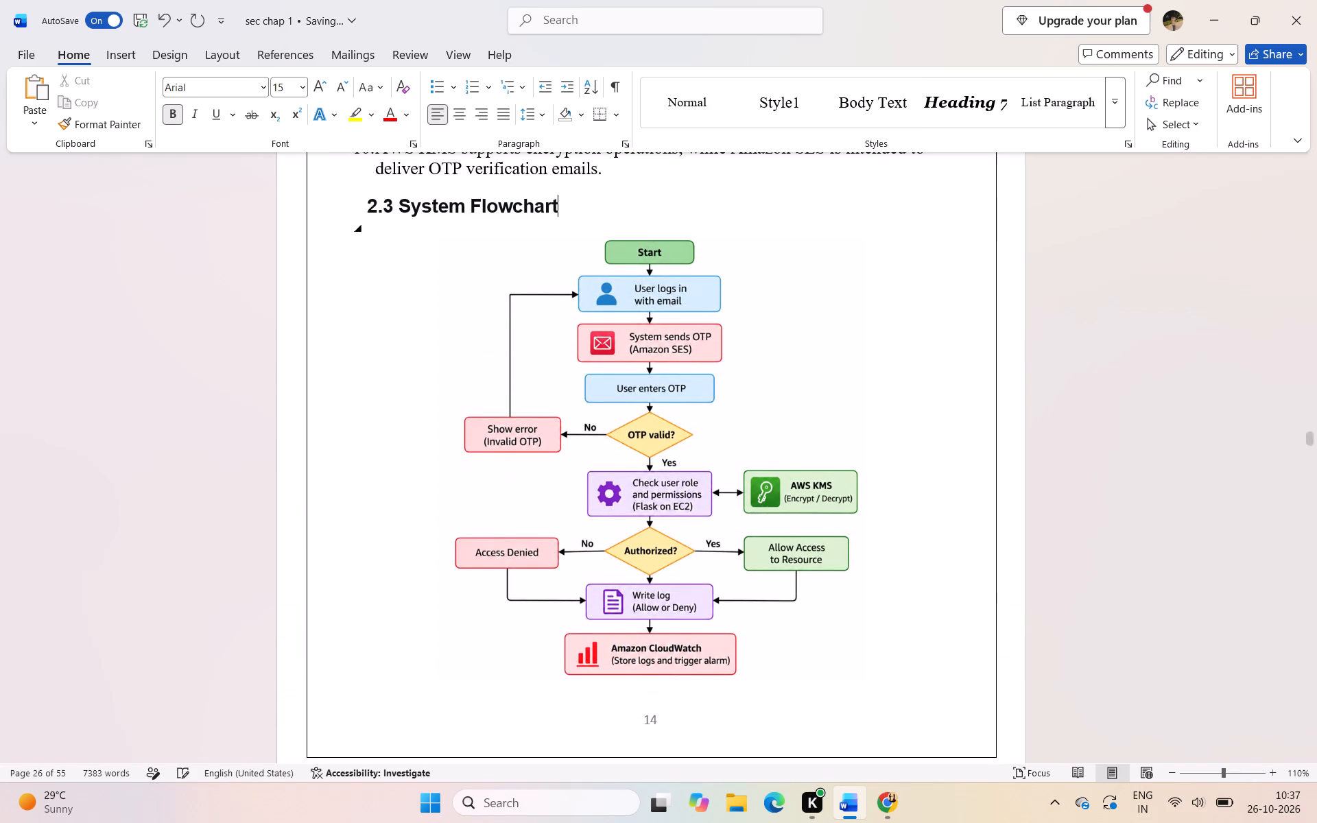
Add a new centred line directly below the flowchart image on page 14 for its caption.
{"action": "scroll", "coordinate": [593, 224], "scroll_direction": "right", "scroll_amount": 1}
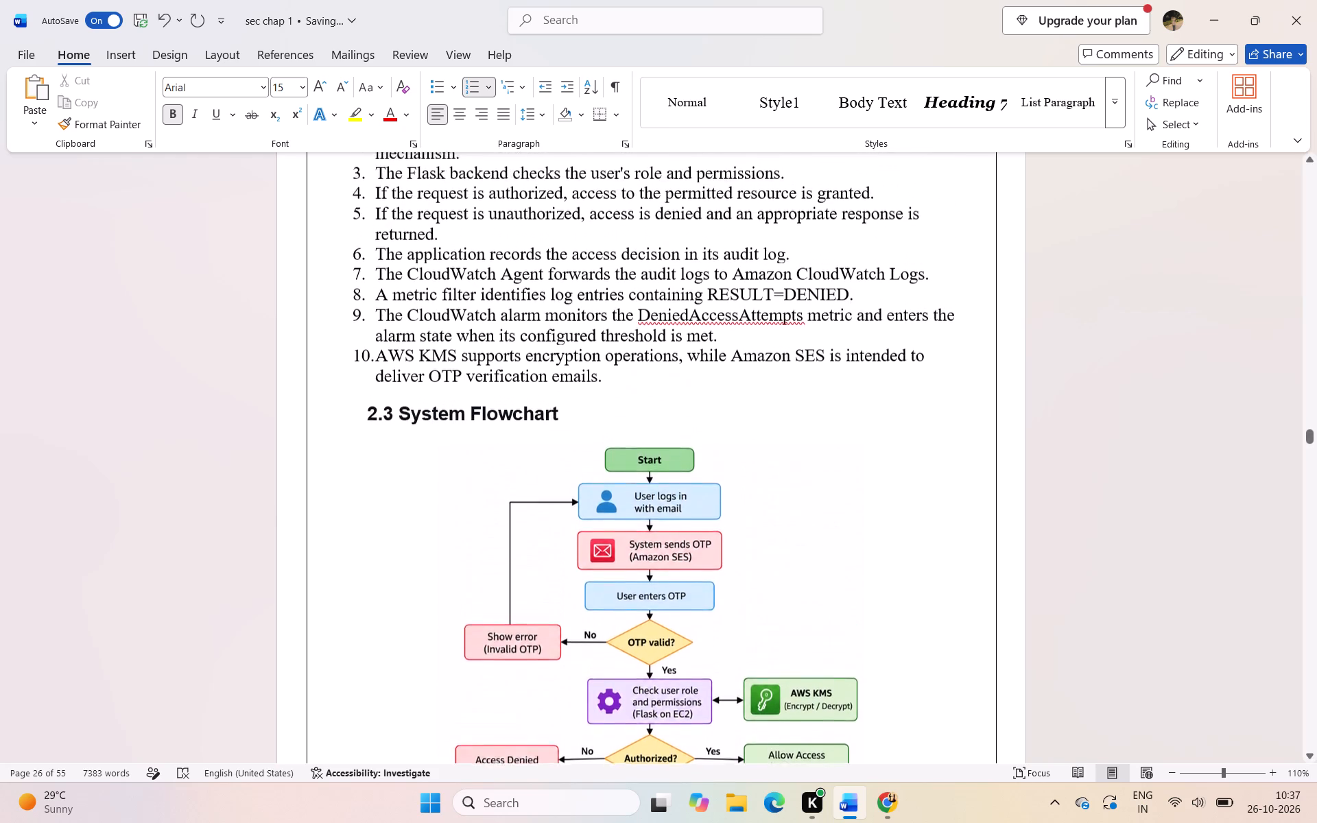
{"action": "scroll", "coordinate": [593, 224], "scroll_direction": "right", "scroll_amount": 1}
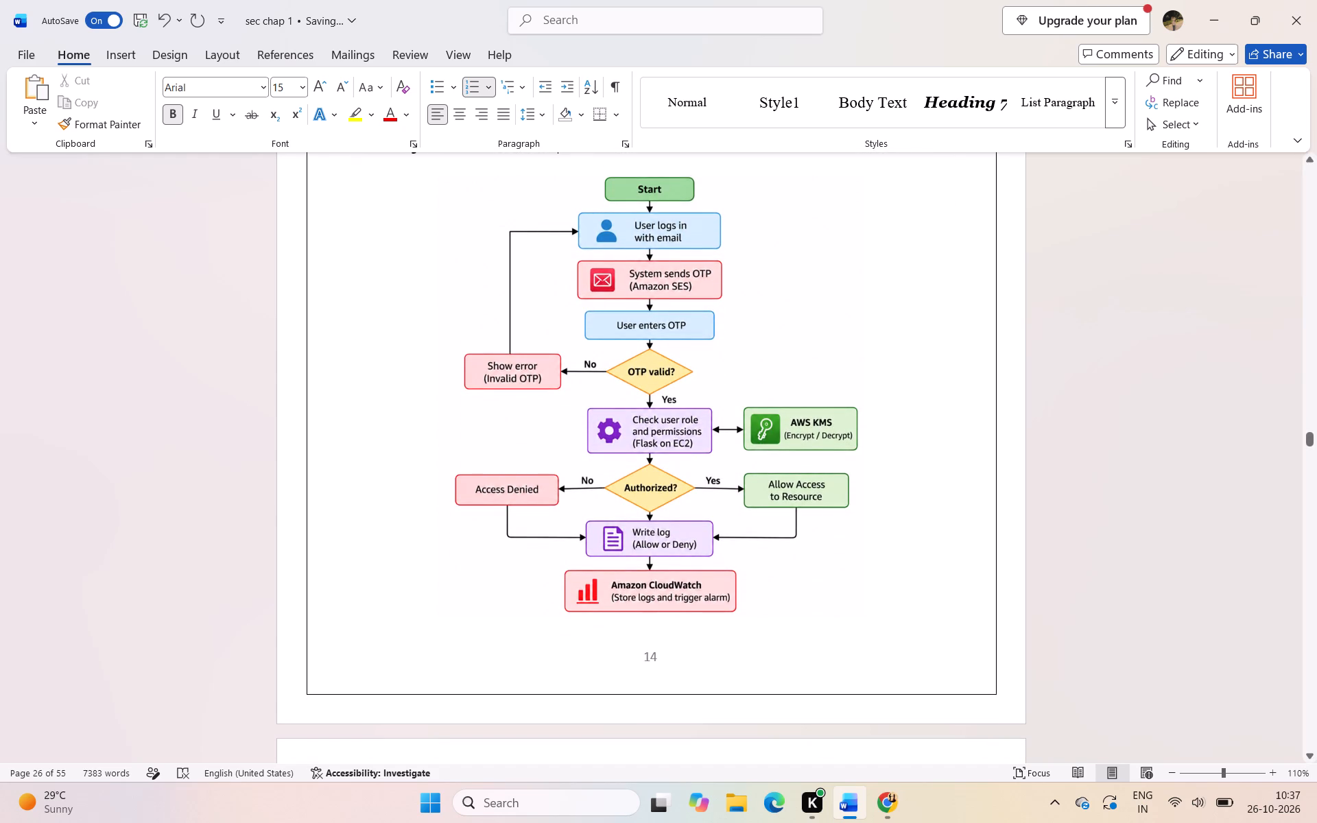
{"action": "left_click", "coordinate": [902, 581]}
{"action": "key", "text": "Return"}
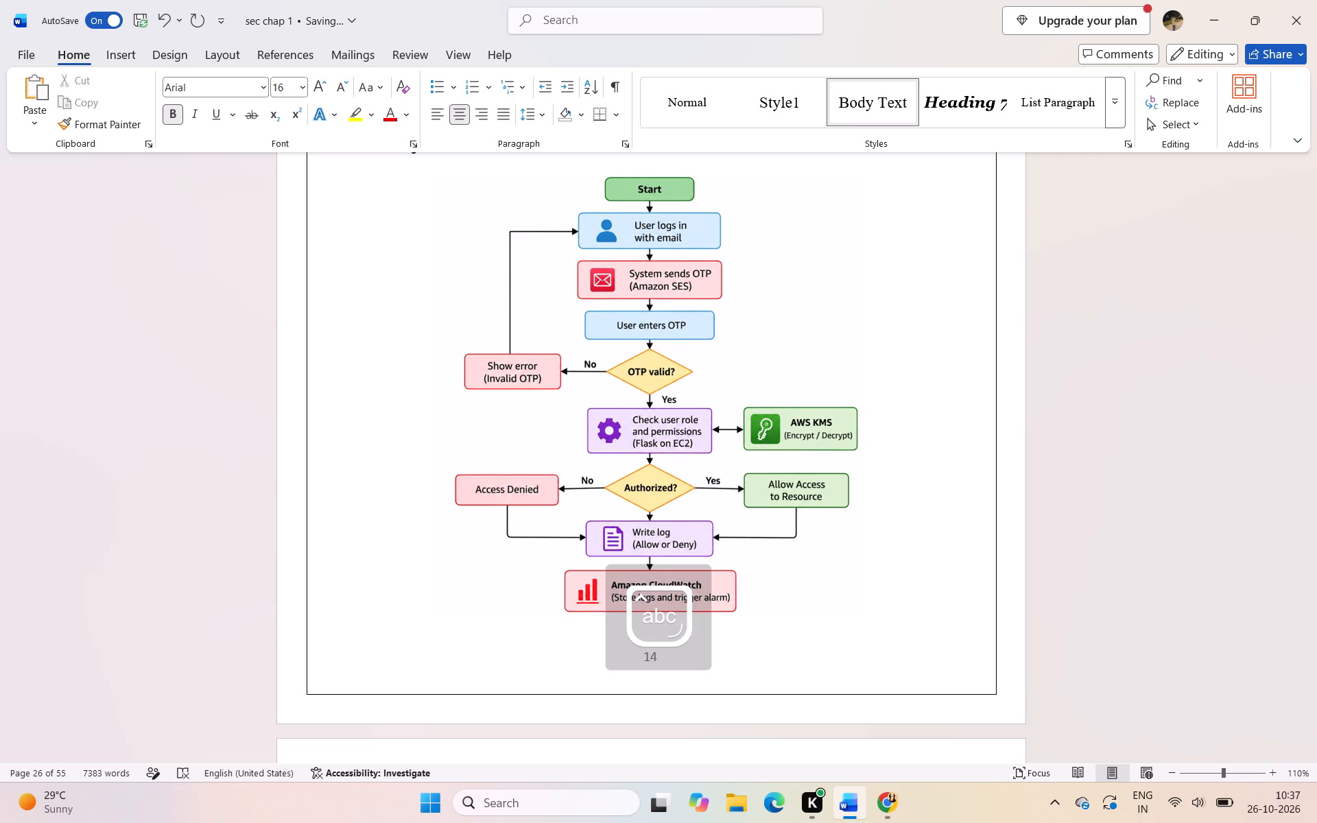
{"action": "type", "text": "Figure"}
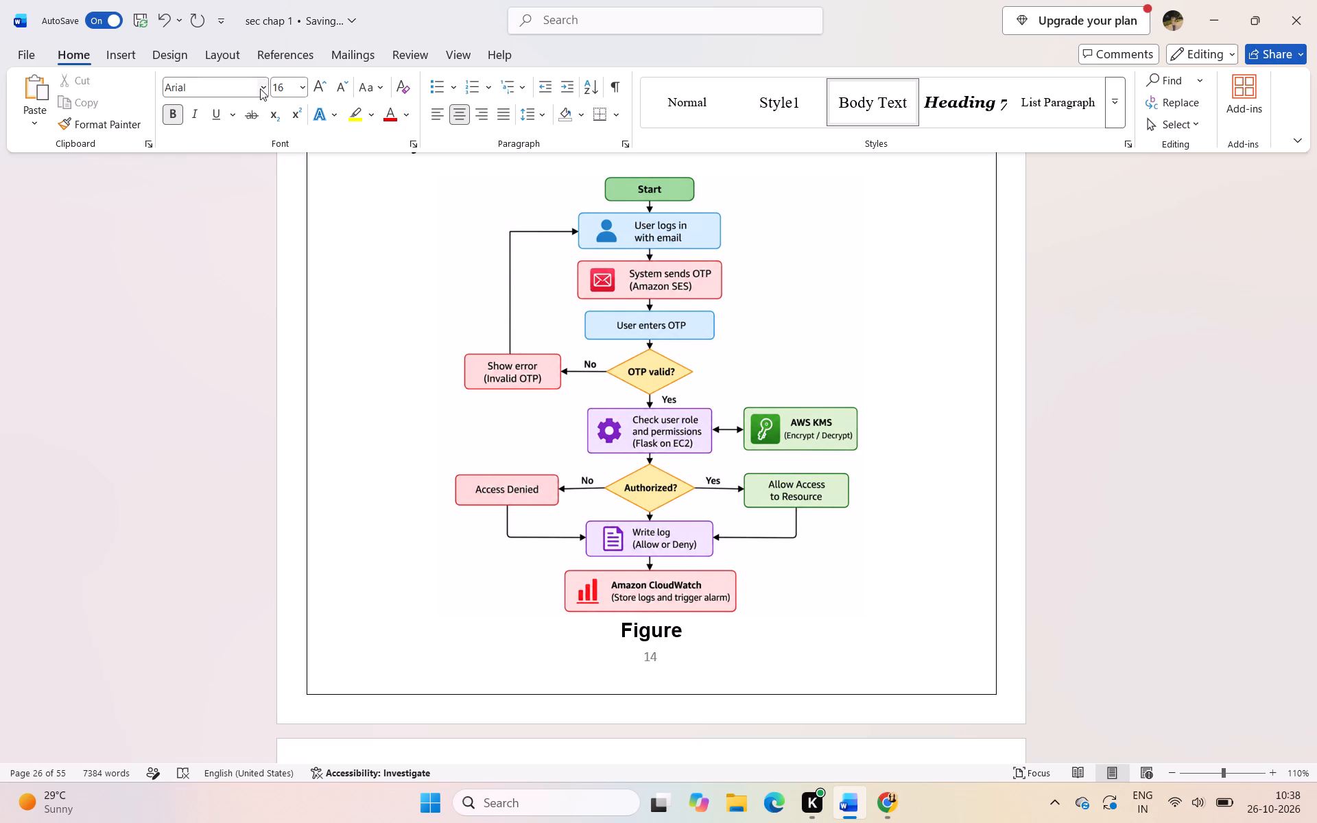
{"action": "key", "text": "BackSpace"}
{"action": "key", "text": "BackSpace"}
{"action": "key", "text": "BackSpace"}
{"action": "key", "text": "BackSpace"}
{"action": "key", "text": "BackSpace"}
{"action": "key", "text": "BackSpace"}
Set the empty caption line below the flowchart to 14-point Times New Roman.
{"action": "left_click", "coordinate": [262, 91]}
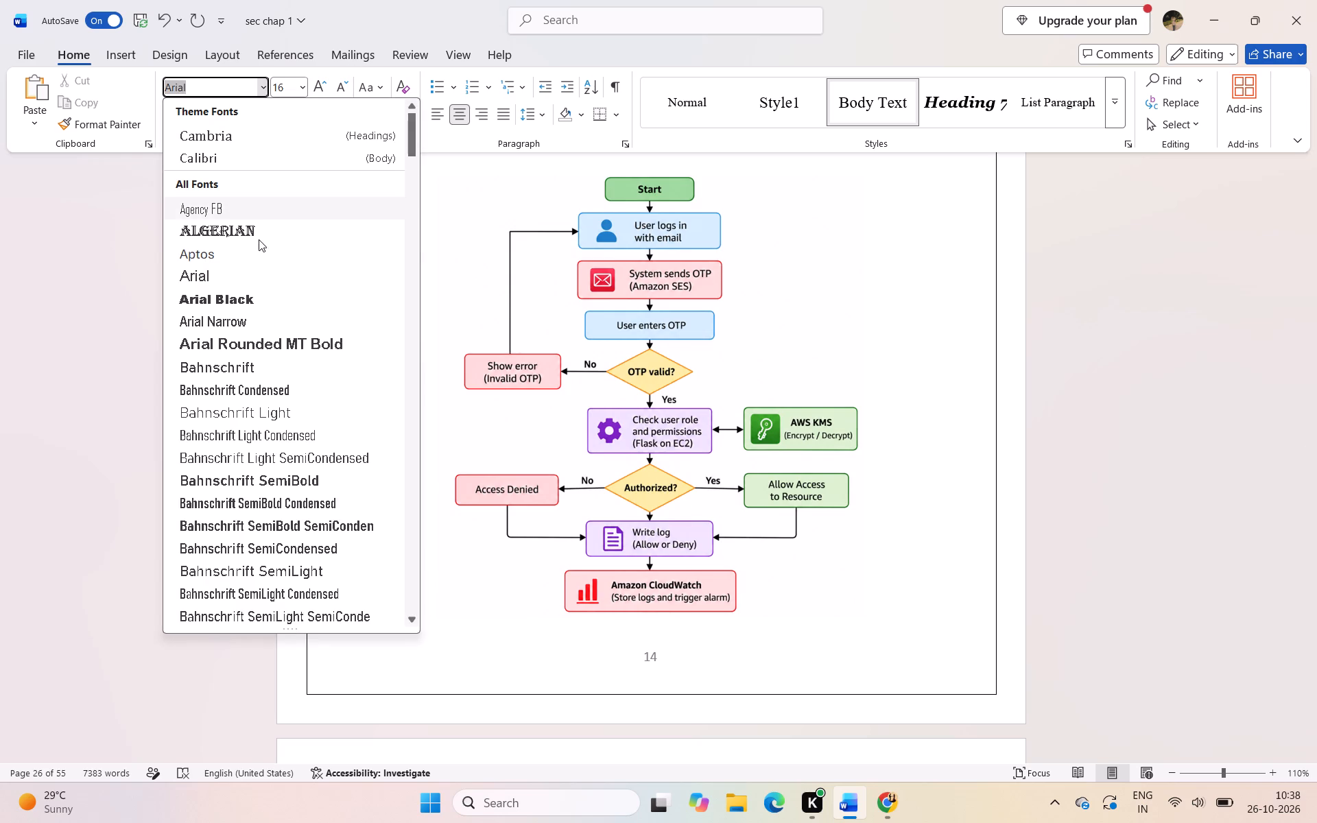
{"action": "type", "text": "ti"}
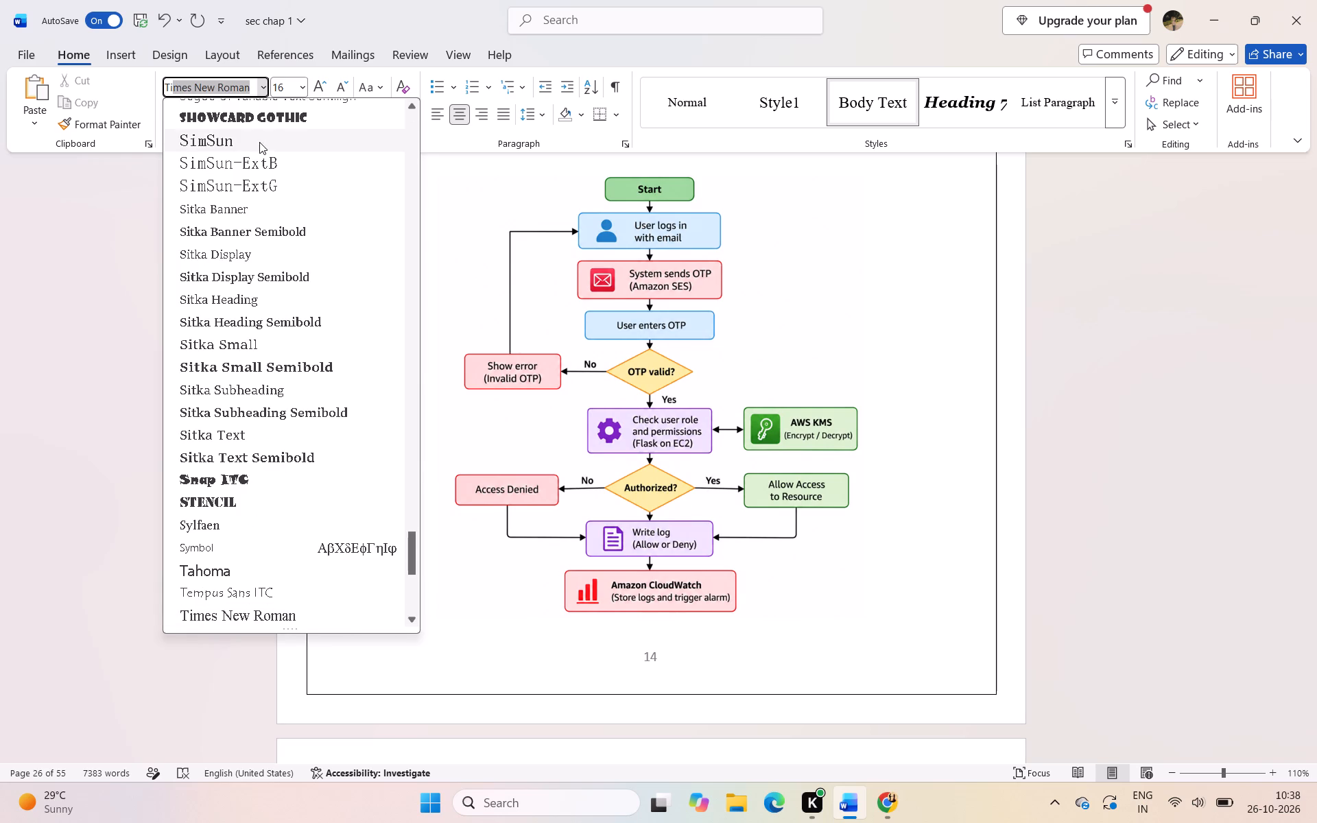
{"action": "left_click", "coordinate": [306, 92]}
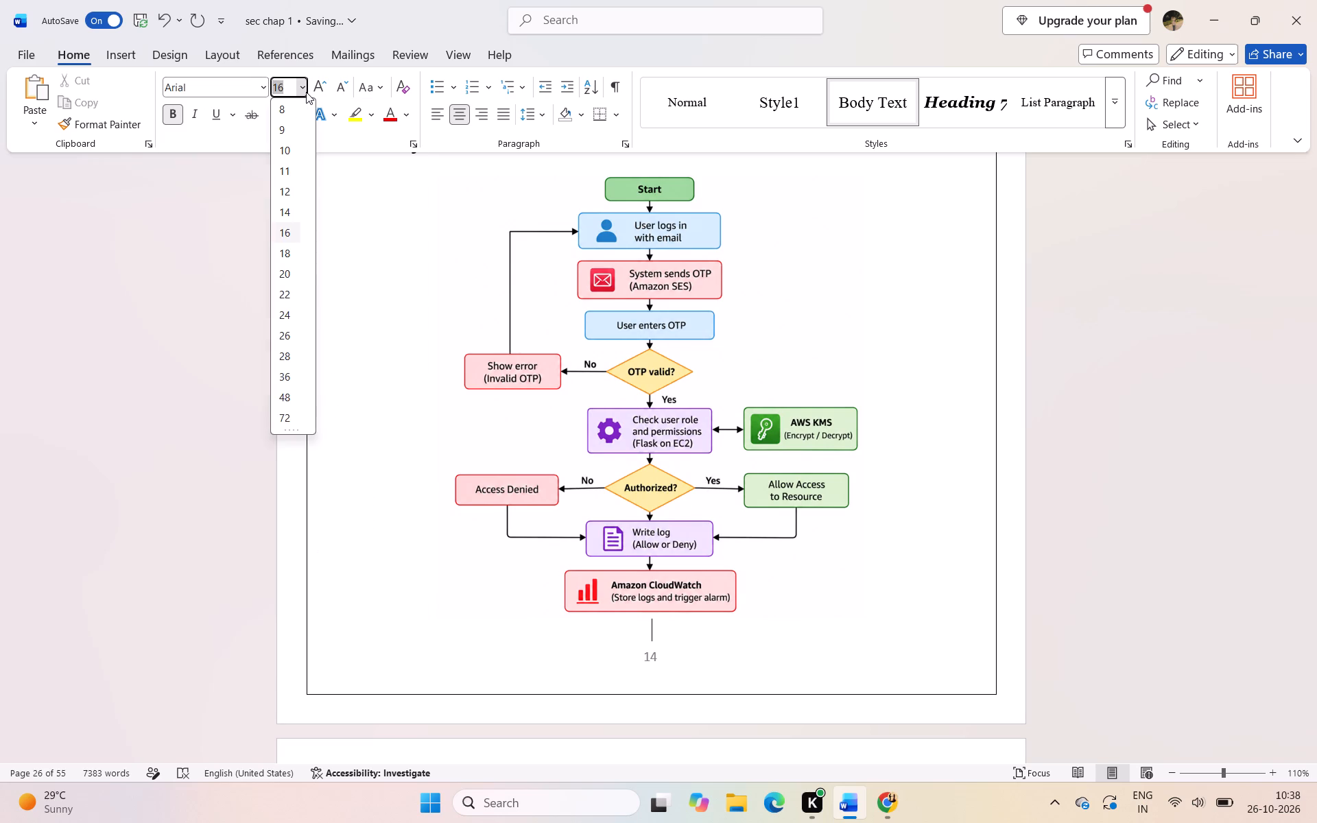
{"action": "left_click", "coordinate": [292, 213]}
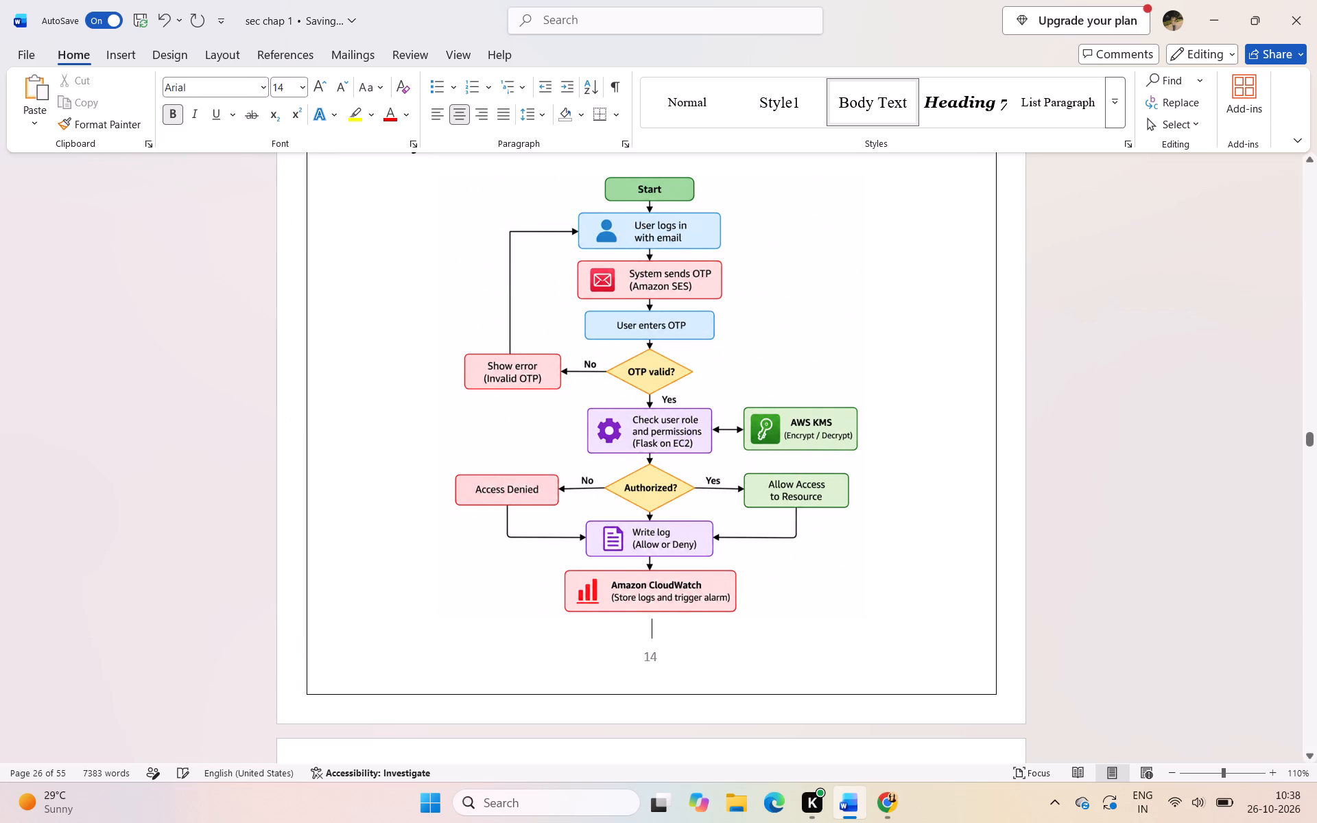
{"action": "left_click", "coordinate": [262, 89]}
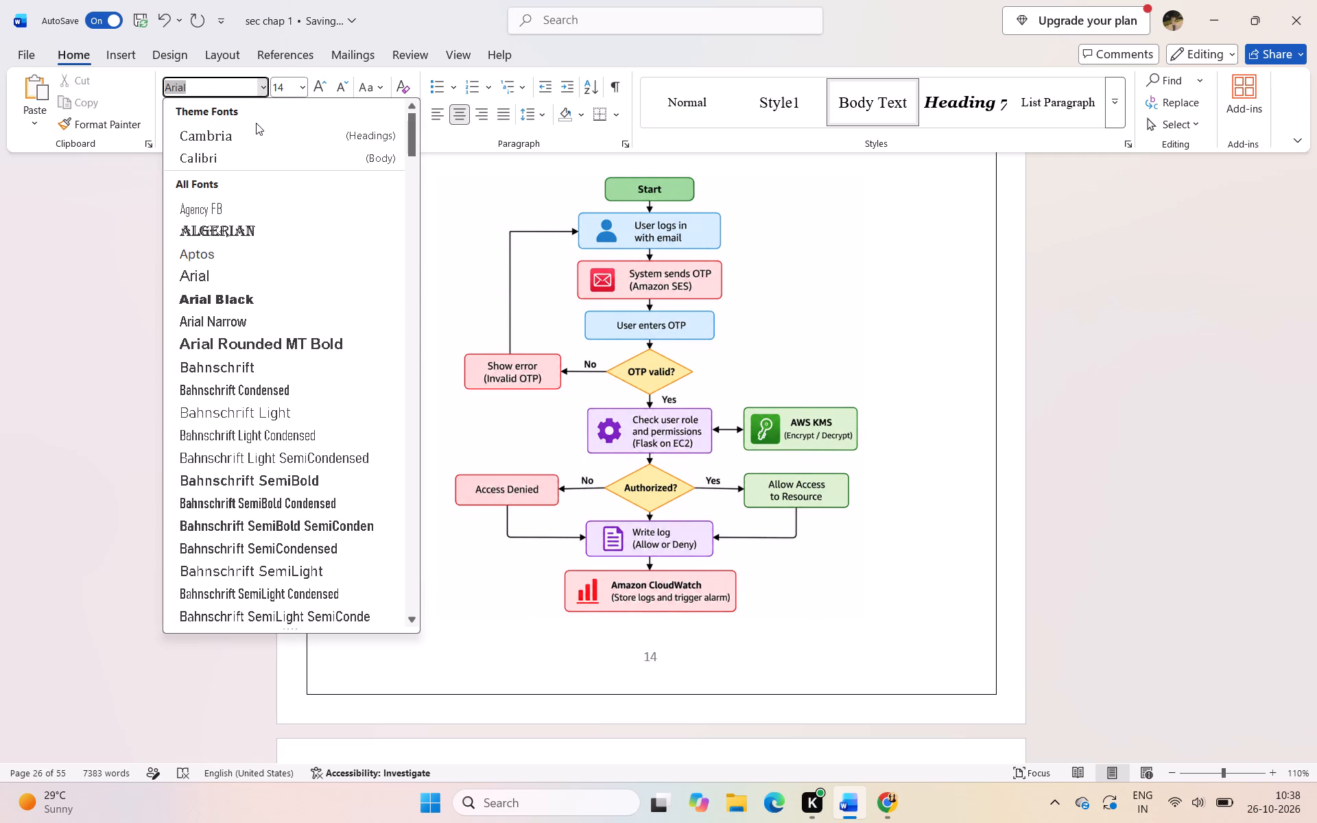
{"action": "type", "text": "ti"}
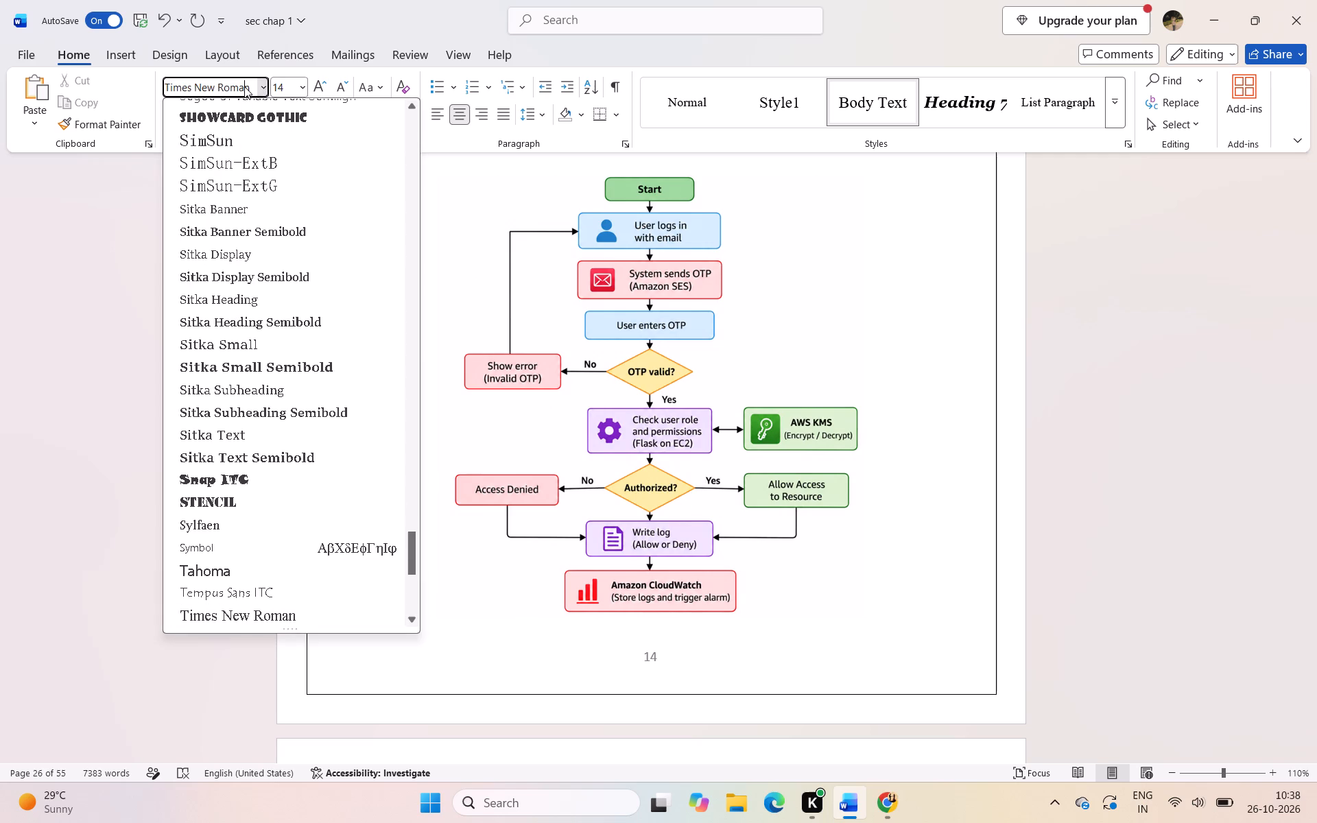
{"action": "left_click", "coordinate": [244, 86]}
{"action": "left_click", "coordinate": [77, 311]}
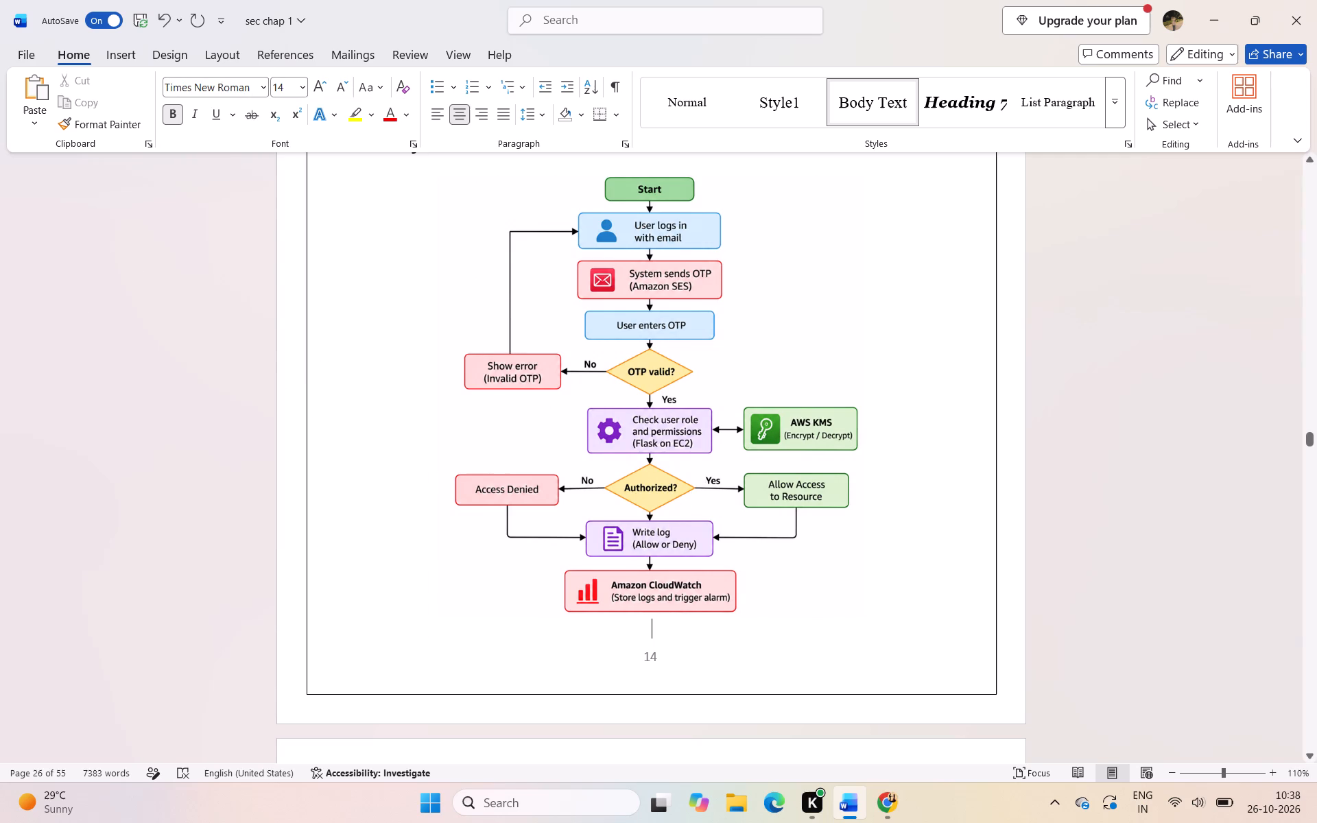
{"action": "left_click", "coordinate": [266, 93]}
{"action": "type", "text": "ti"}
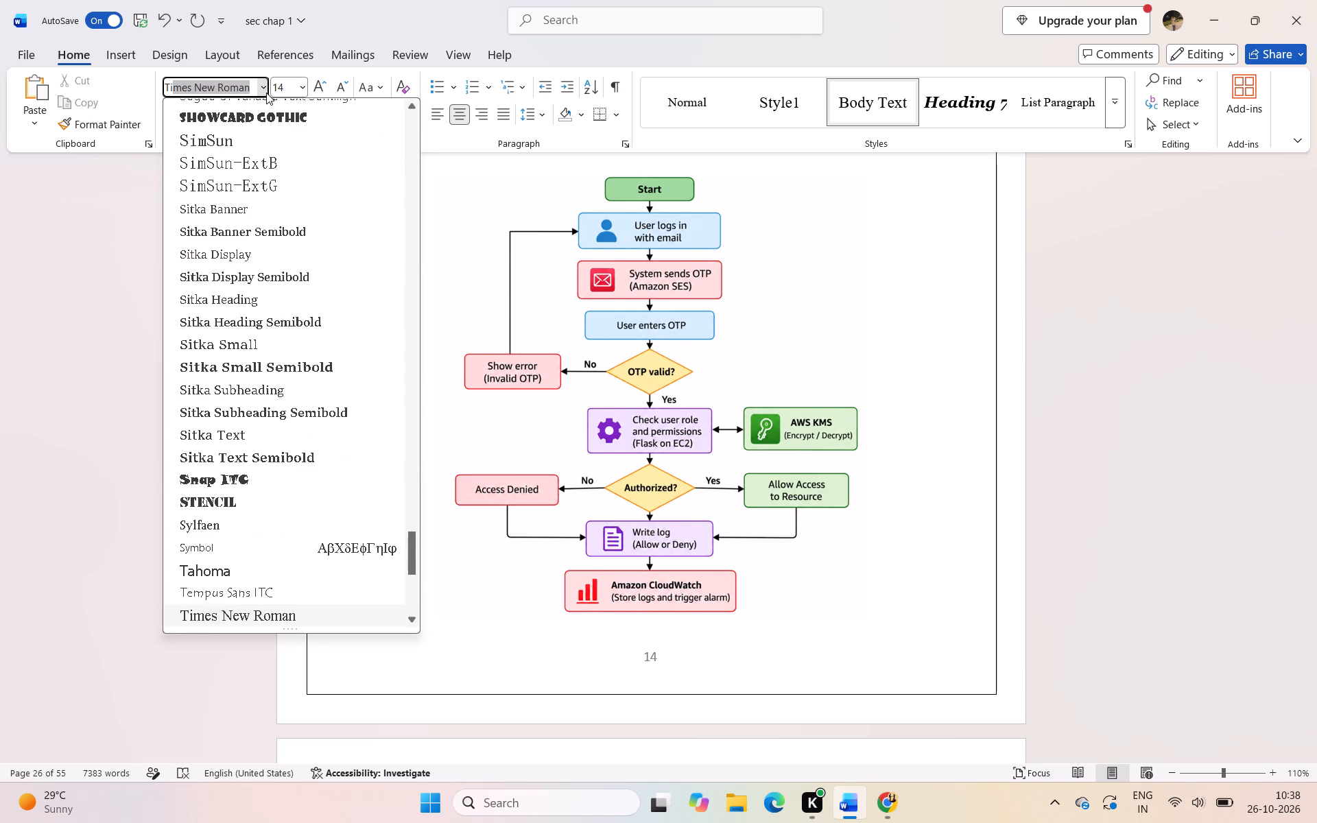
{"action": "key", "text": "Return"}
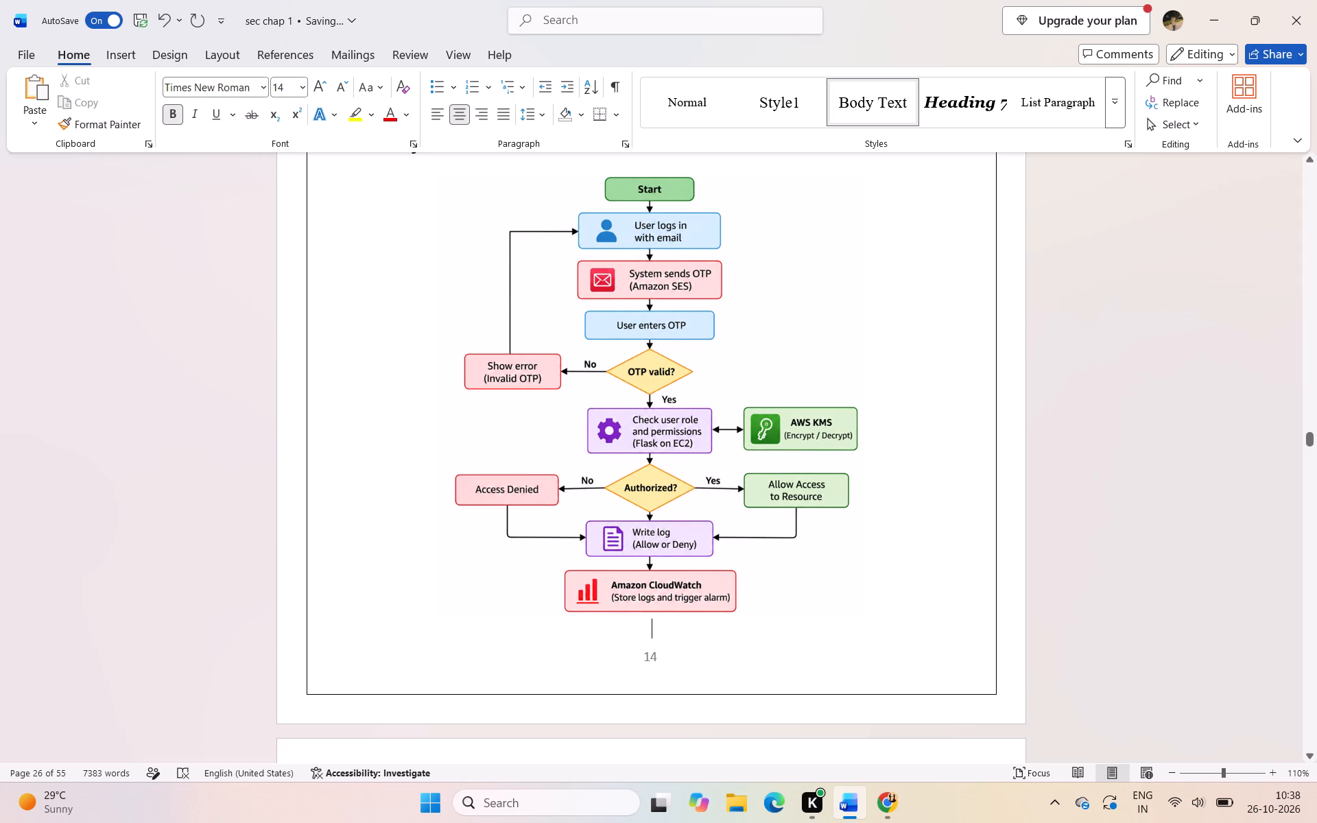
Enter the caption "Figure 2.2: System Flow chart" below the flowchart image.
{"action": "key", "text": "shift+f"}
{"action": "type", "text": "igure"}
{"action": "key", "text": "space"}
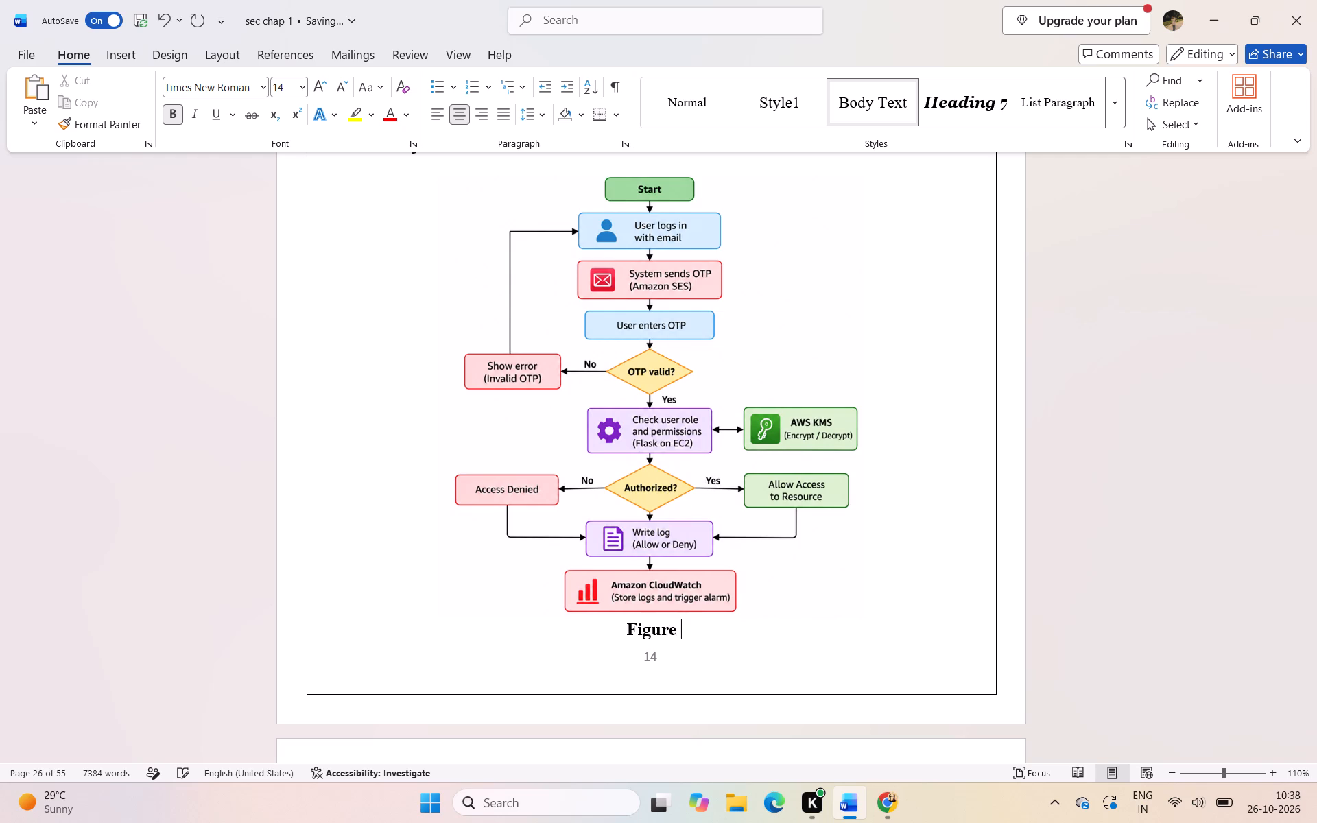
{"action": "type", "text": "2.2"}
{"action": "type", "text": ":"}
{"action": "key", "text": "space"}
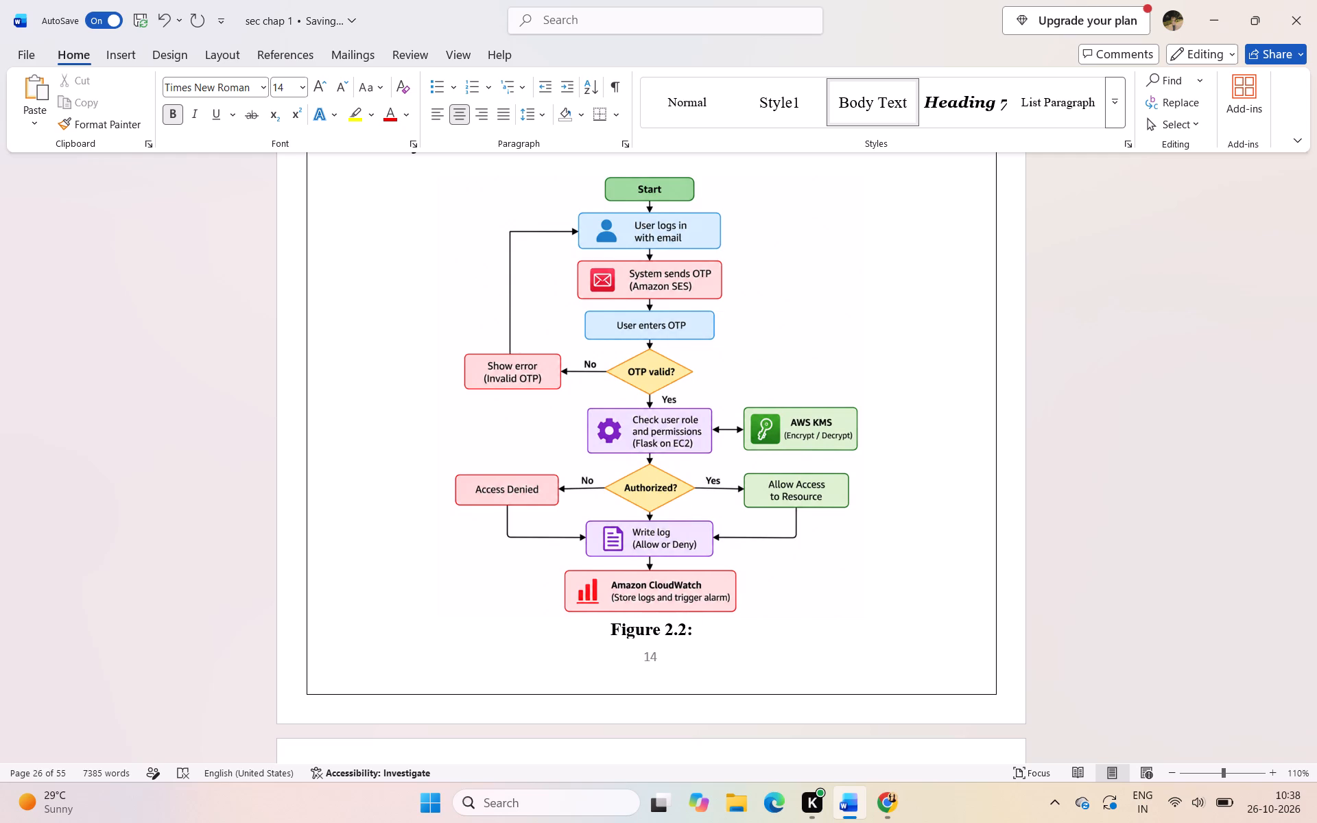
{"action": "type", "text": "System Flow"}
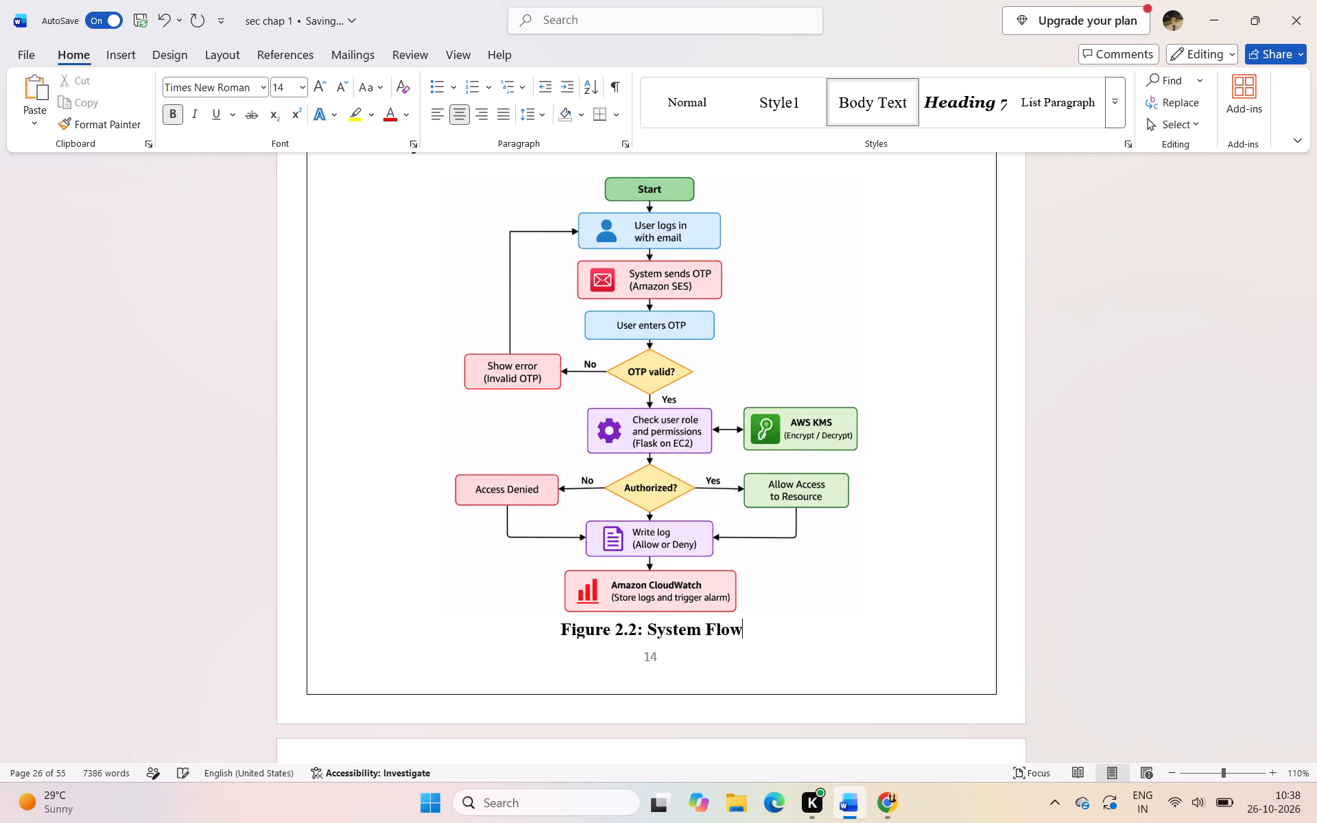
{"action": "key", "text": "space"}
{"action": "type", "text": "chart"}
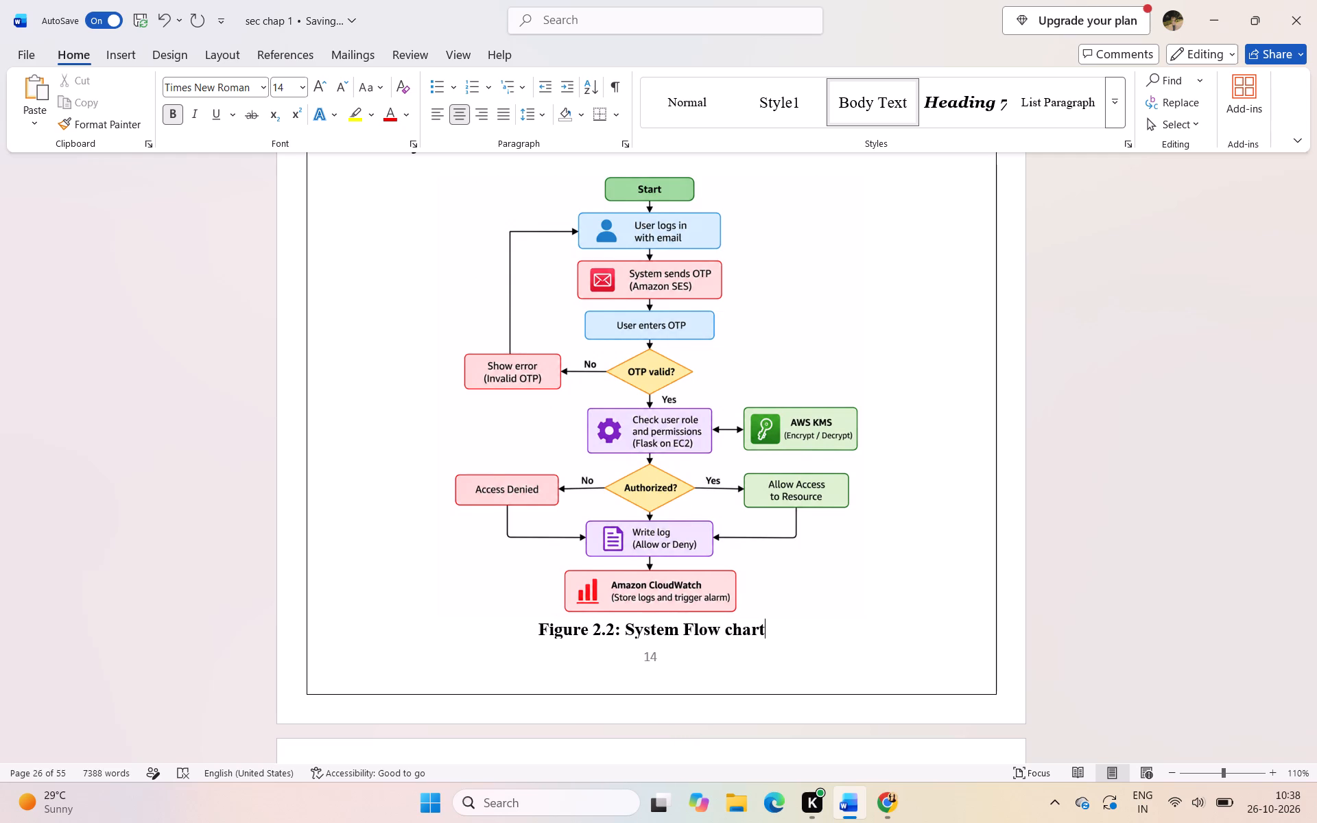
Review sections 2.1 to 2.3, comparing the Figure 2.1 and Figure 2.2 captions and checking the page layout.
{"action": "scroll", "coordinate": [527, 533], "scroll_direction": "up", "scroll_amount": 4}
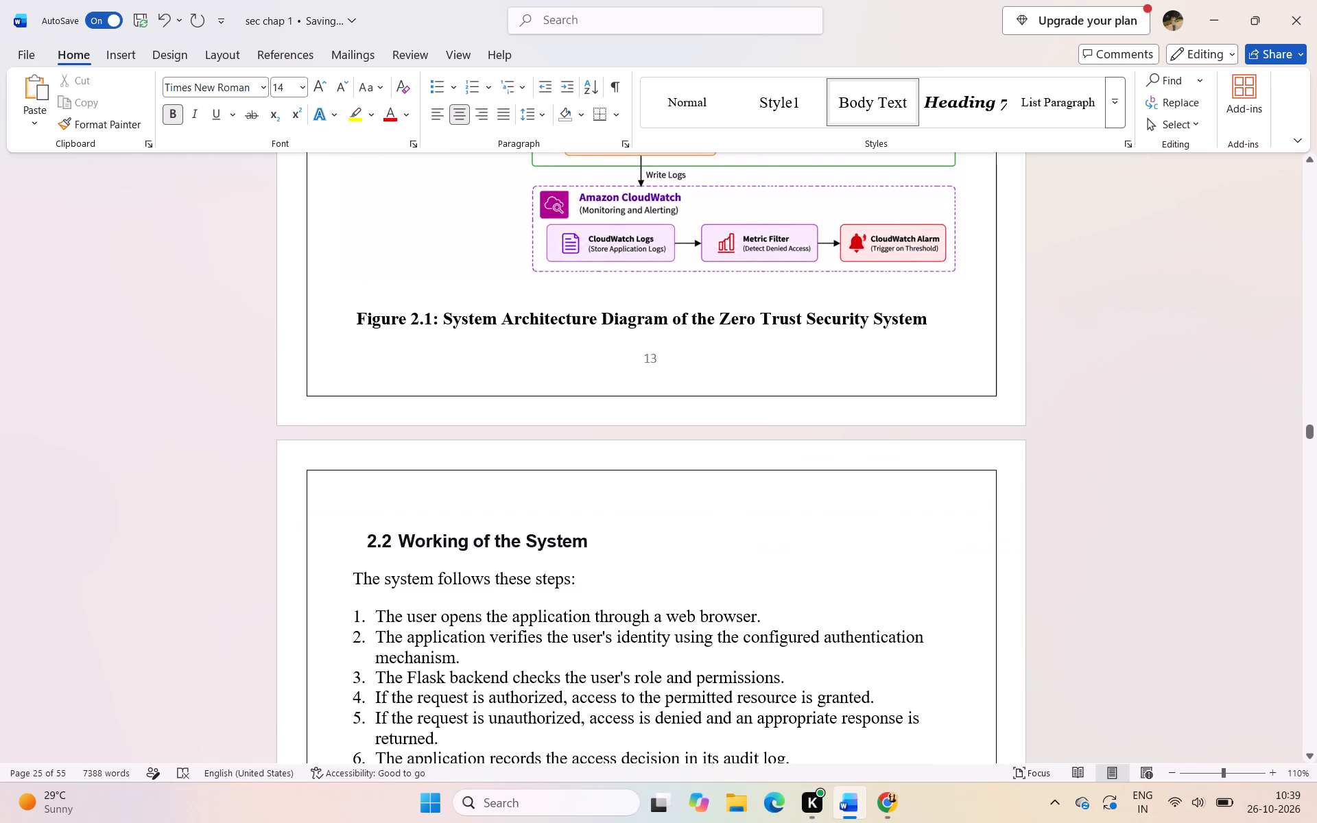
{"action": "scroll", "coordinate": [785, 338], "scroll_direction": "up", "scroll_amount": 4}
{"action": "scroll", "coordinate": [785, 338], "scroll_direction": "right", "scroll_amount": 1}
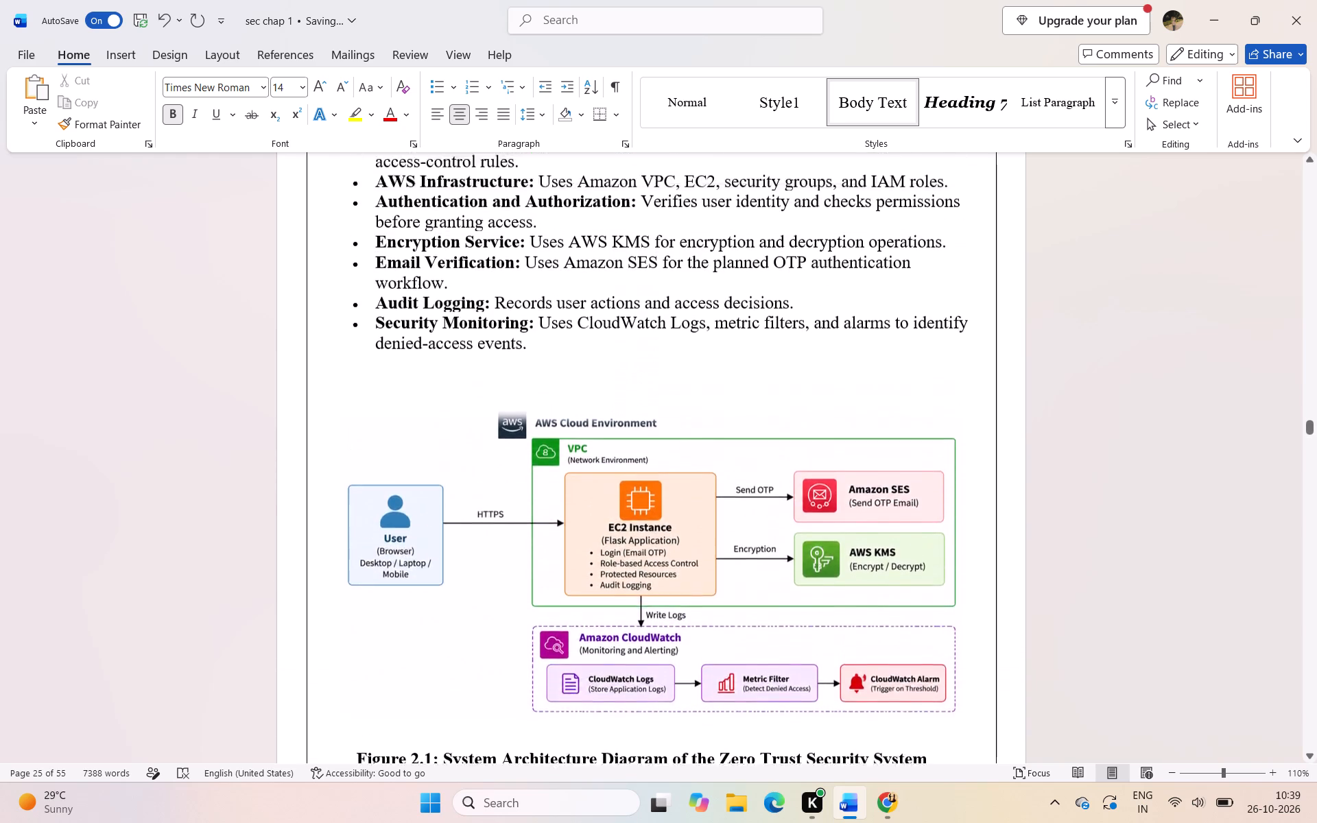
{"action": "scroll", "coordinate": [785, 338], "scroll_direction": "right", "scroll_amount": 1}
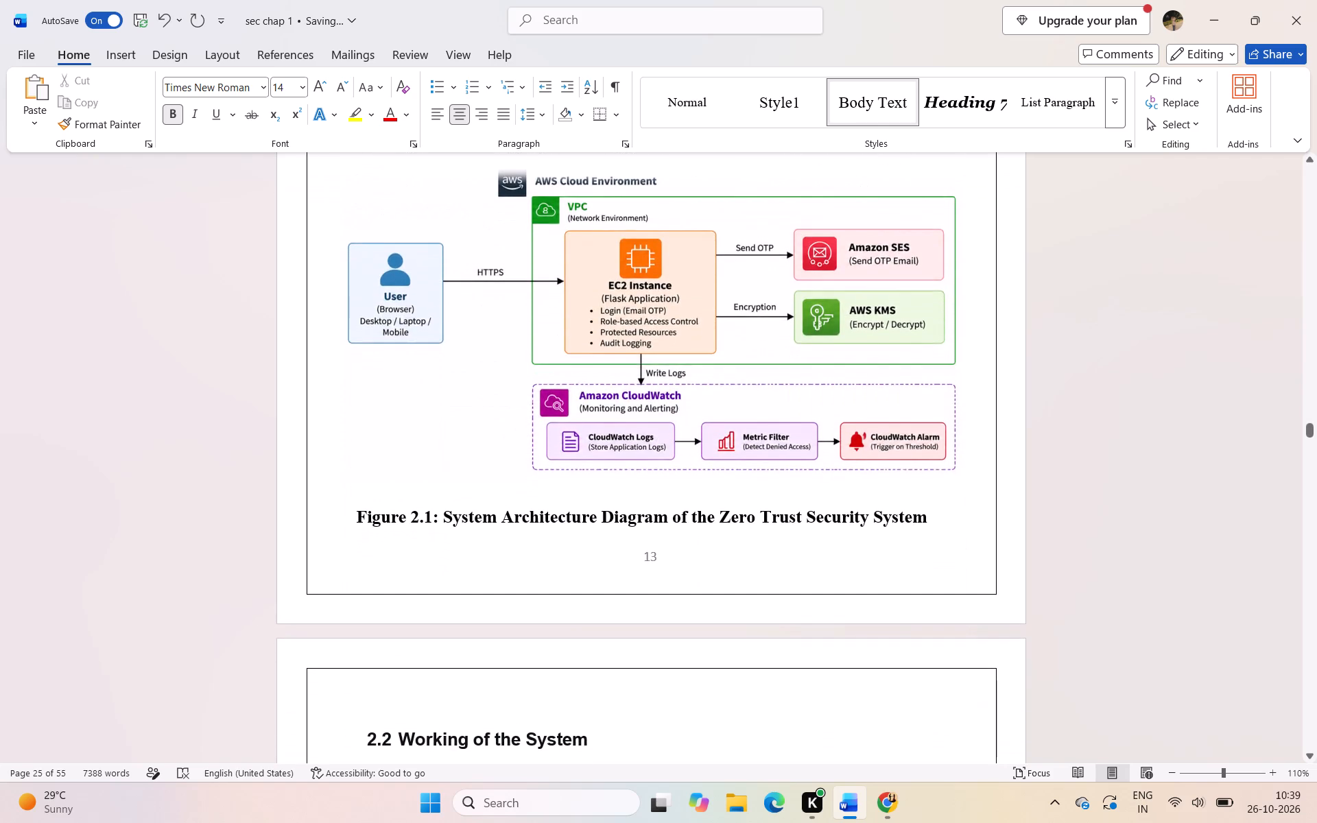
{"action": "scroll", "coordinate": [785, 338], "scroll_direction": "down", "scroll_amount": 4}
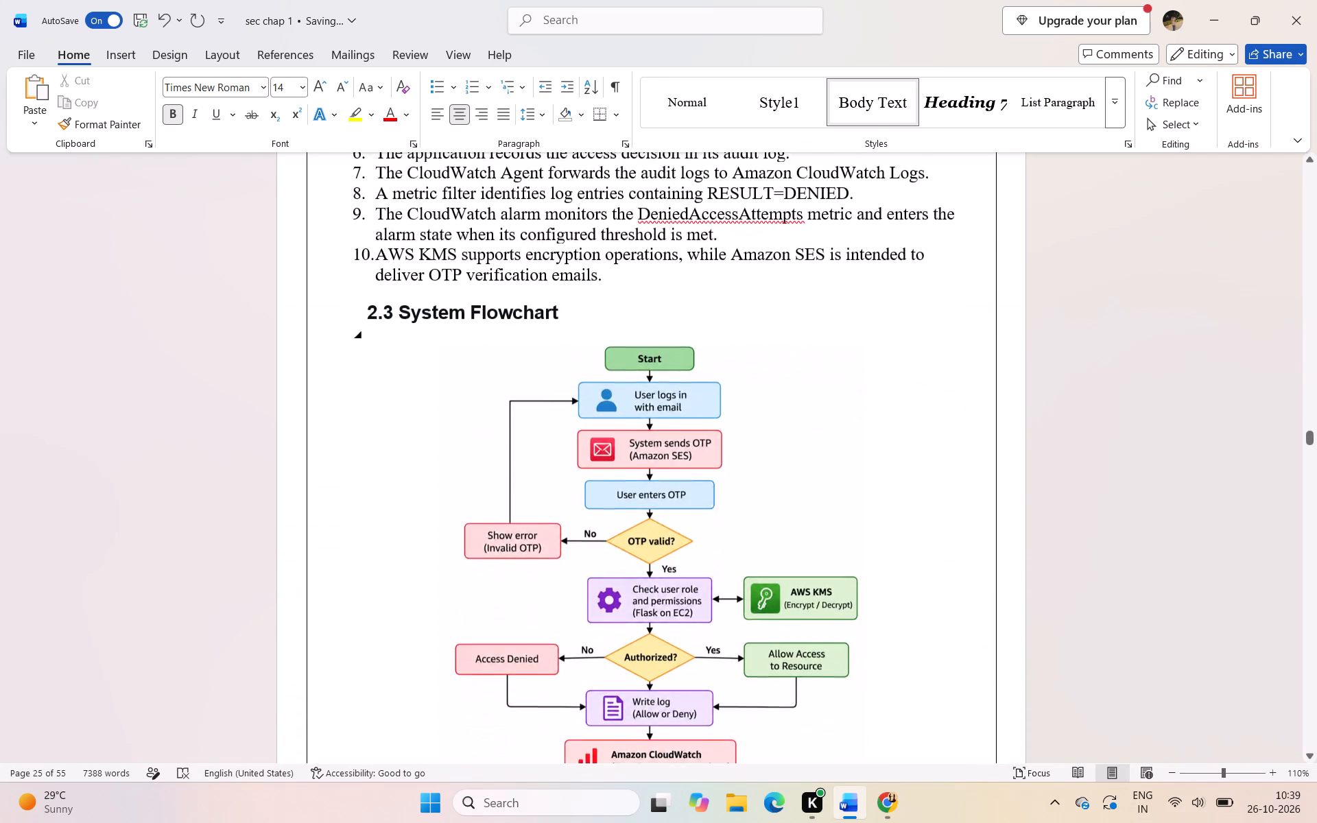
{"action": "scroll", "coordinate": [785, 338], "scroll_direction": "down", "scroll_amount": 2}
{"action": "scroll", "coordinate": [785, 338], "scroll_direction": "up", "scroll_amount": 1}
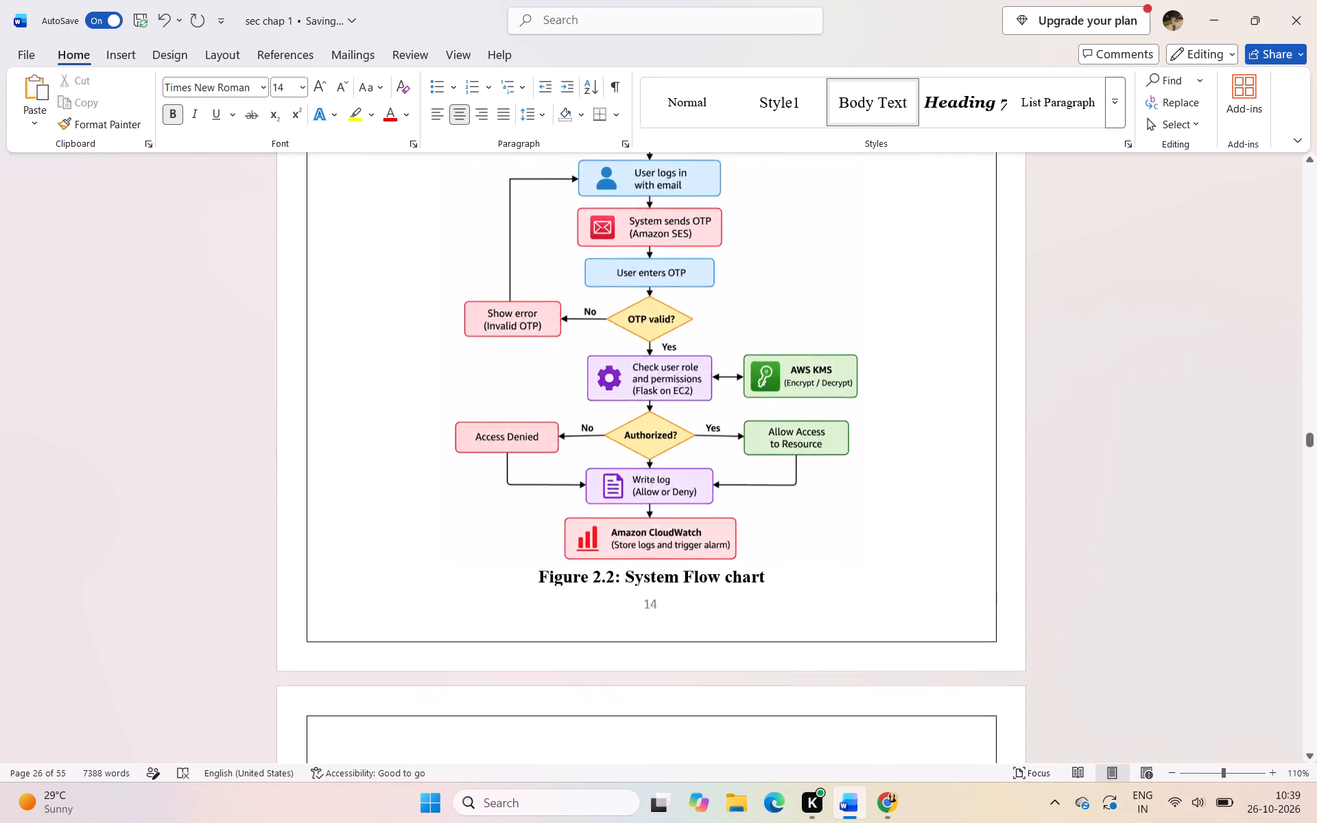
{"action": "scroll", "coordinate": [785, 338], "scroll_direction": "up", "scroll_amount": 3}
{"action": "scroll", "coordinate": [785, 338], "scroll_direction": "down", "scroll_amount": 2}
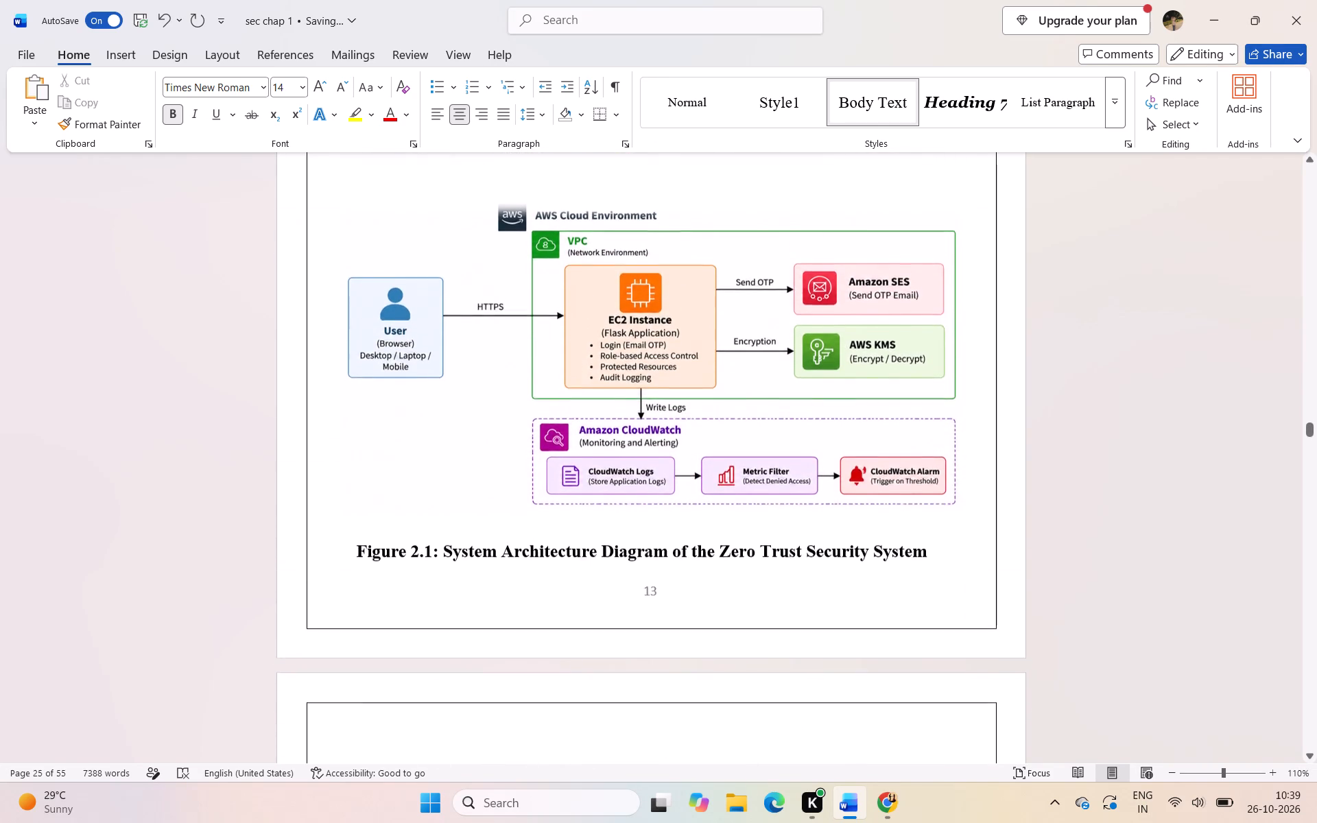
{"action": "scroll", "coordinate": [785, 338], "scroll_direction": "down", "scroll_amount": 1}
{"action": "scroll", "coordinate": [785, 338], "scroll_direction": "up", "scroll_amount": 1}
{"action": "scroll", "coordinate": [785, 338], "scroll_direction": "down", "scroll_amount": 2}
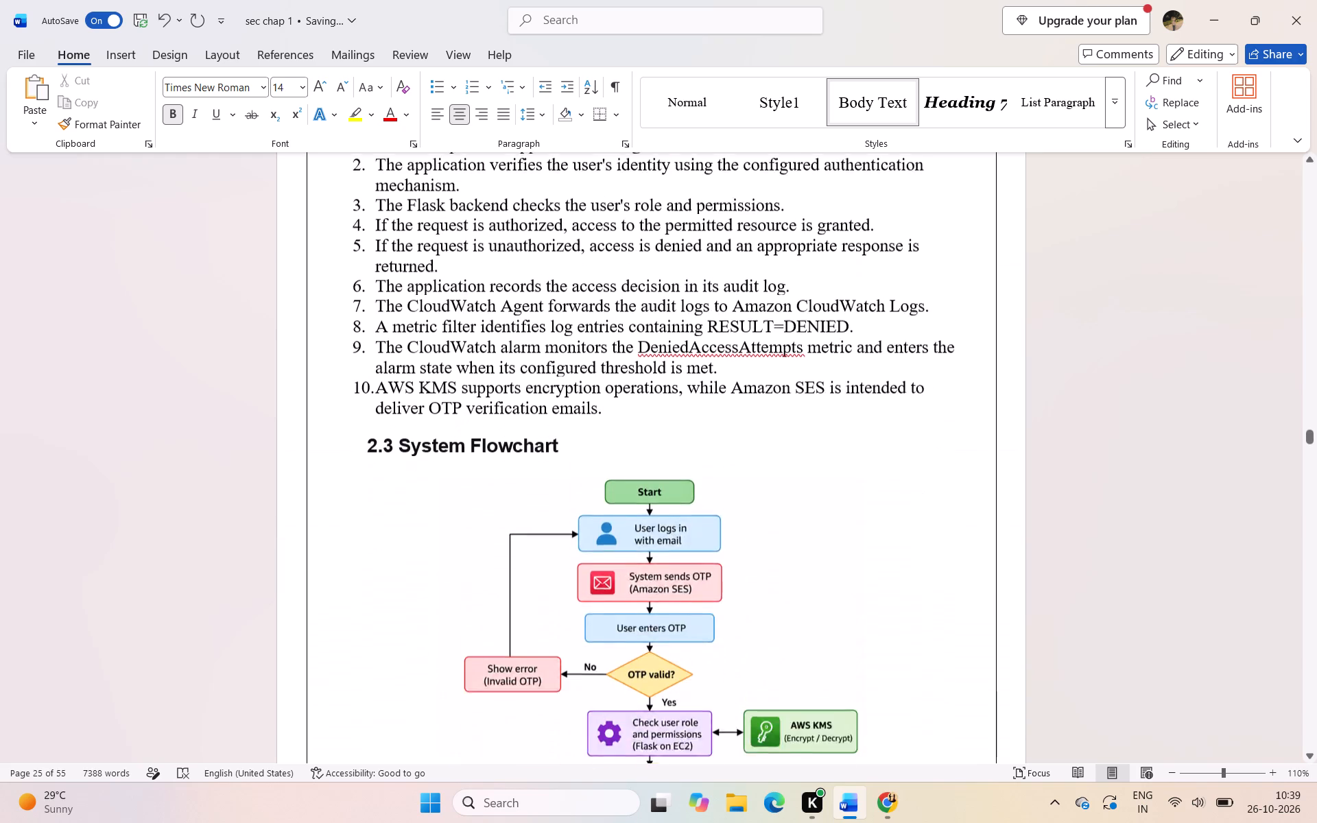
{"action": "scroll", "coordinate": [785, 338], "scroll_direction": "down", "scroll_amount": 6}
Delete the blank page between the Figure 2.2 caption and section 2.4 Data Flow between Modules.
{"action": "scroll", "coordinate": [785, 338], "scroll_direction": "up", "scroll_amount": 1}
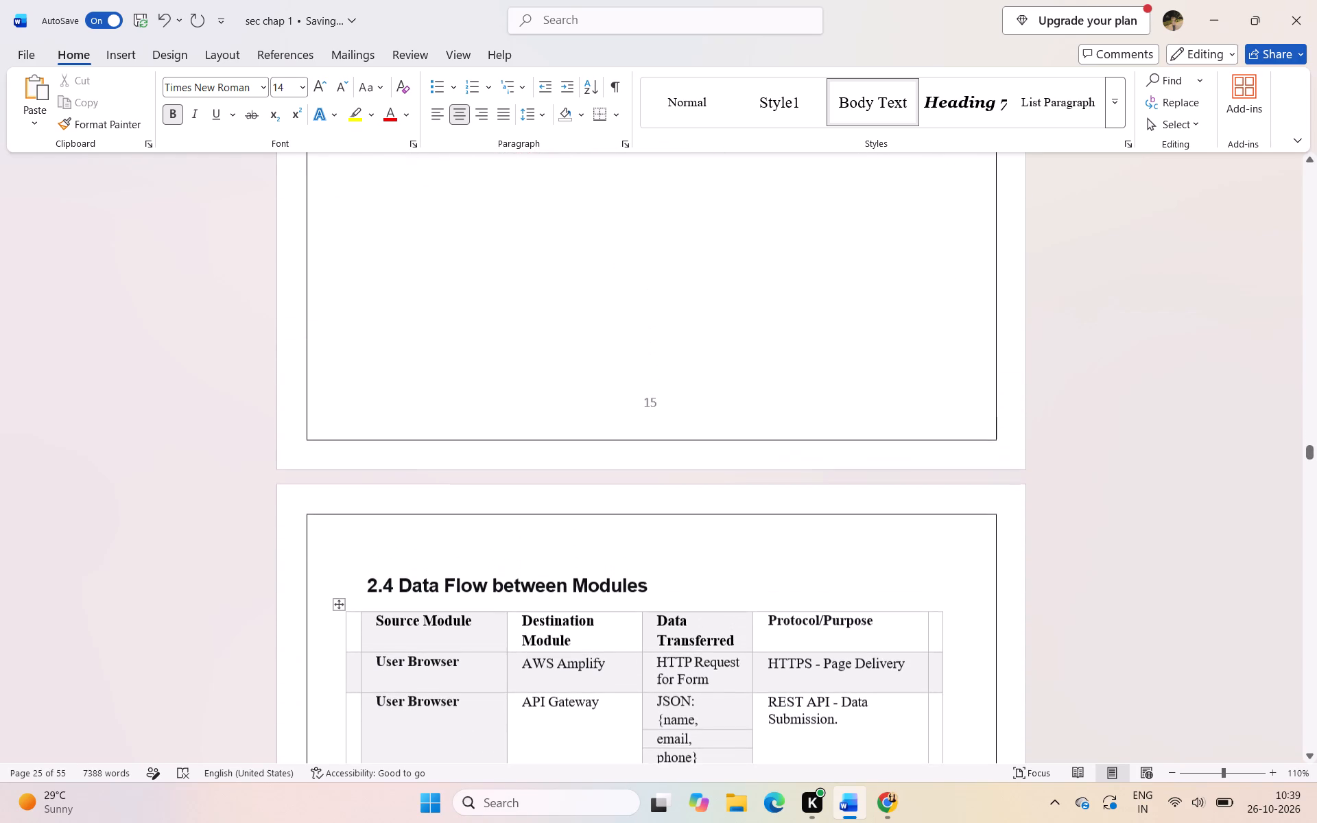
{"action": "left_click", "coordinate": [696, 263]}
{"action": "scroll", "coordinate": [696, 263], "scroll_direction": "up", "scroll_amount": 1}
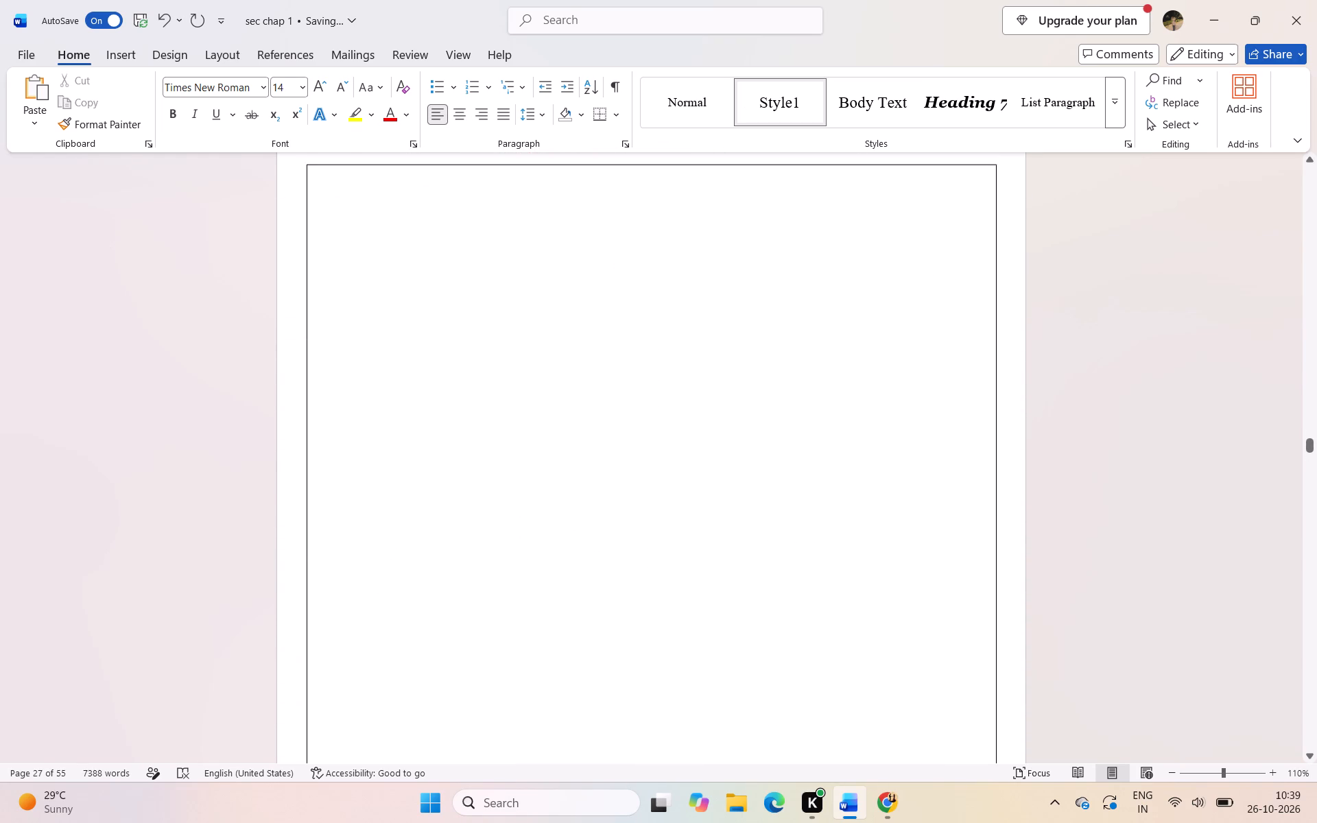
{"action": "scroll", "coordinate": [696, 263], "scroll_direction": "up", "scroll_amount": 1}
{"action": "key", "text": "BackSpace"}
{"action": "key", "text": "BackSpace"}
{"action": "key", "text": "BackSpace"}
{"action": "key", "text": "BackSpace"}
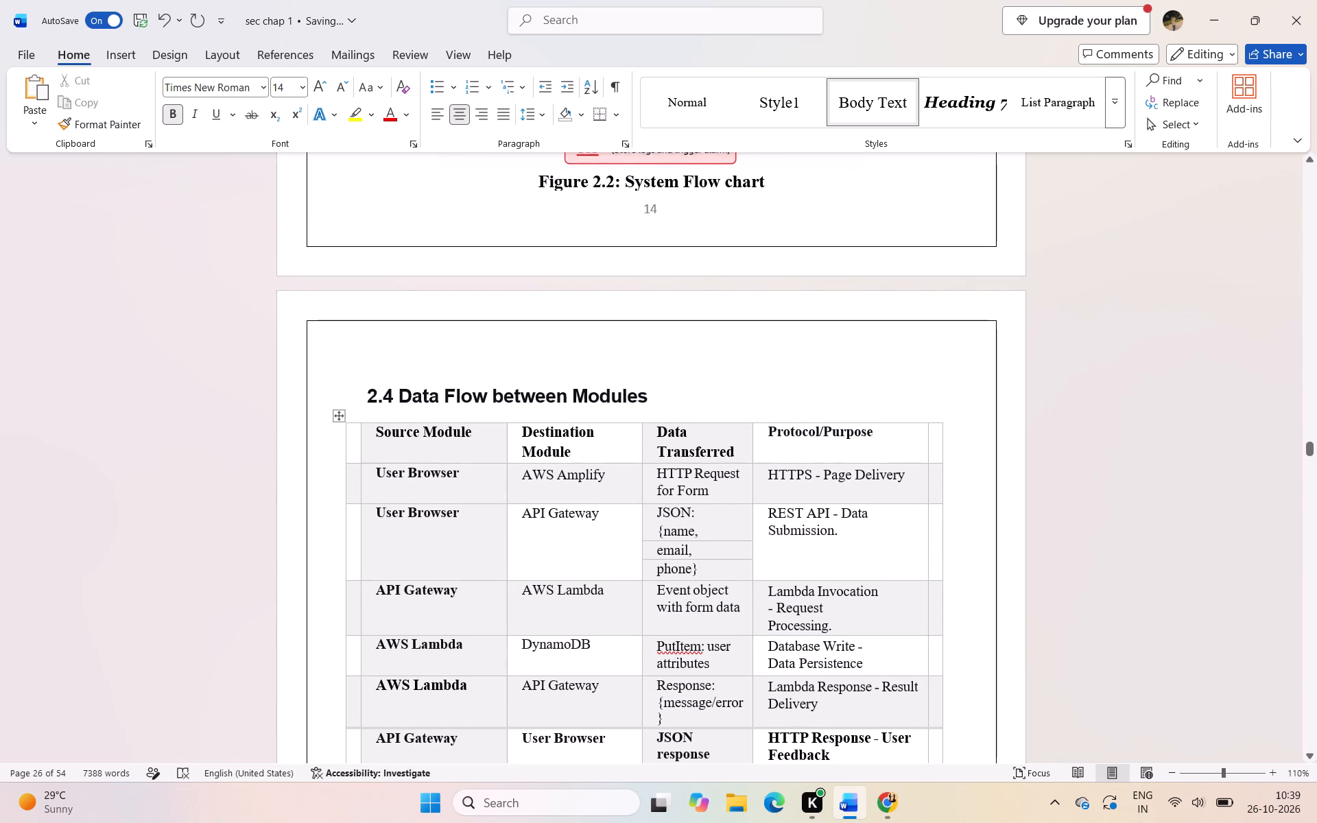
{"action": "scroll", "coordinate": [704, 451], "scroll_direction": "down", "scroll_amount": 1}
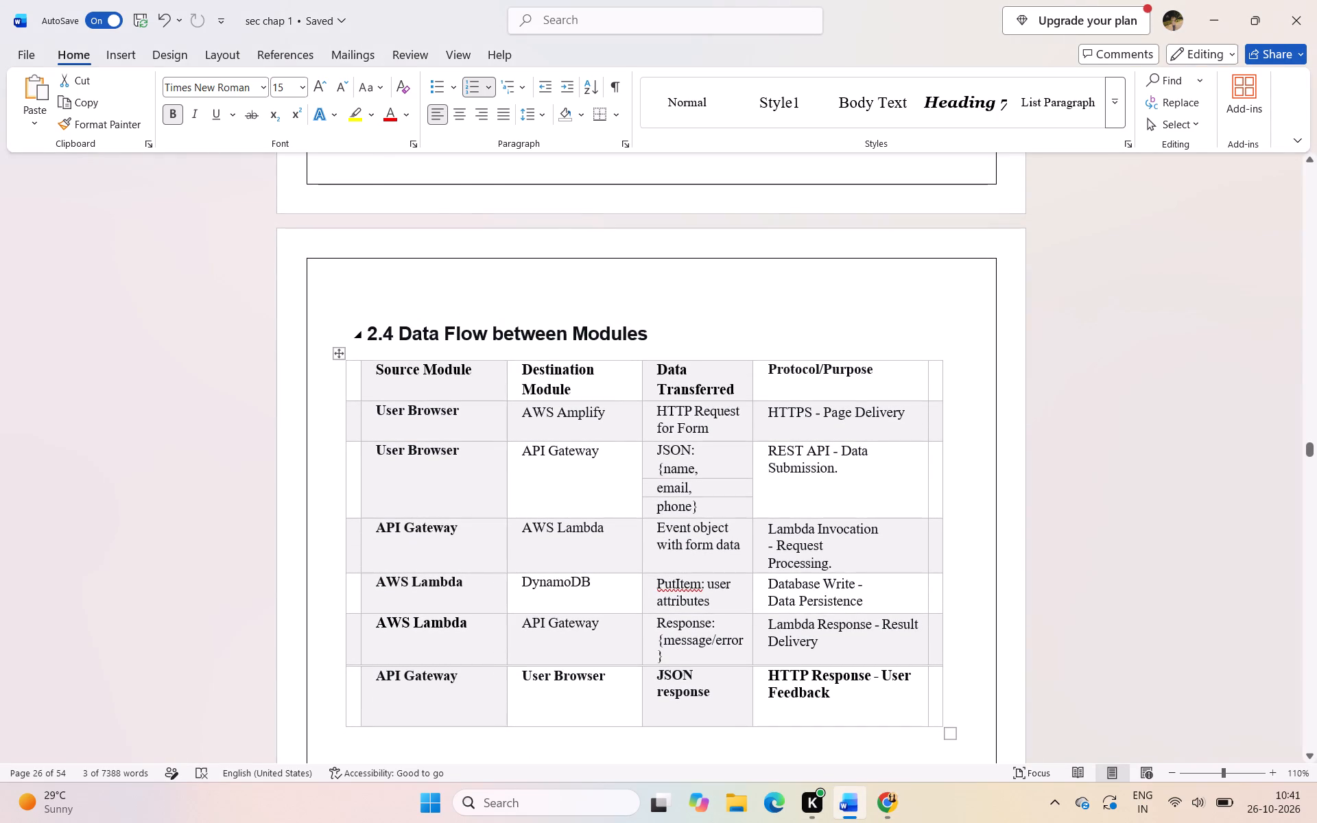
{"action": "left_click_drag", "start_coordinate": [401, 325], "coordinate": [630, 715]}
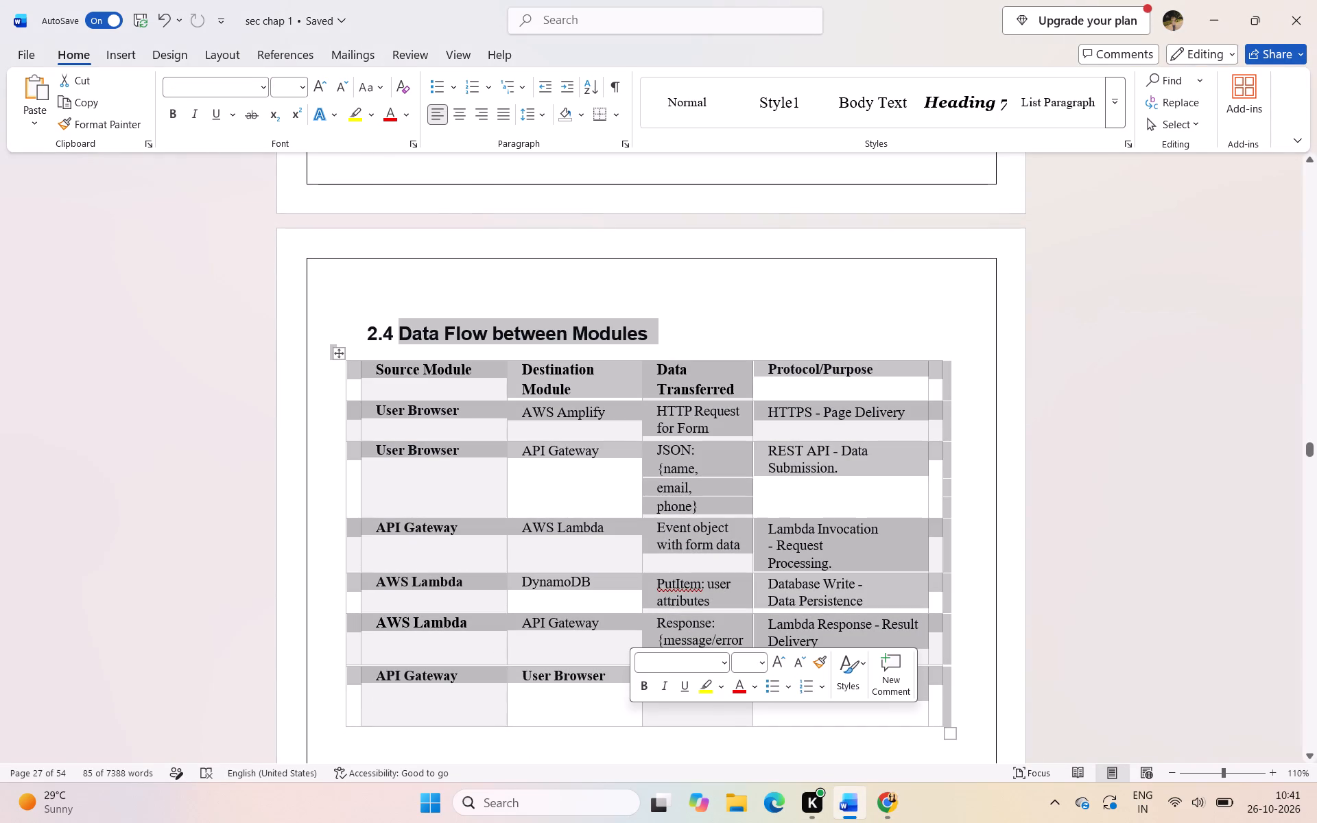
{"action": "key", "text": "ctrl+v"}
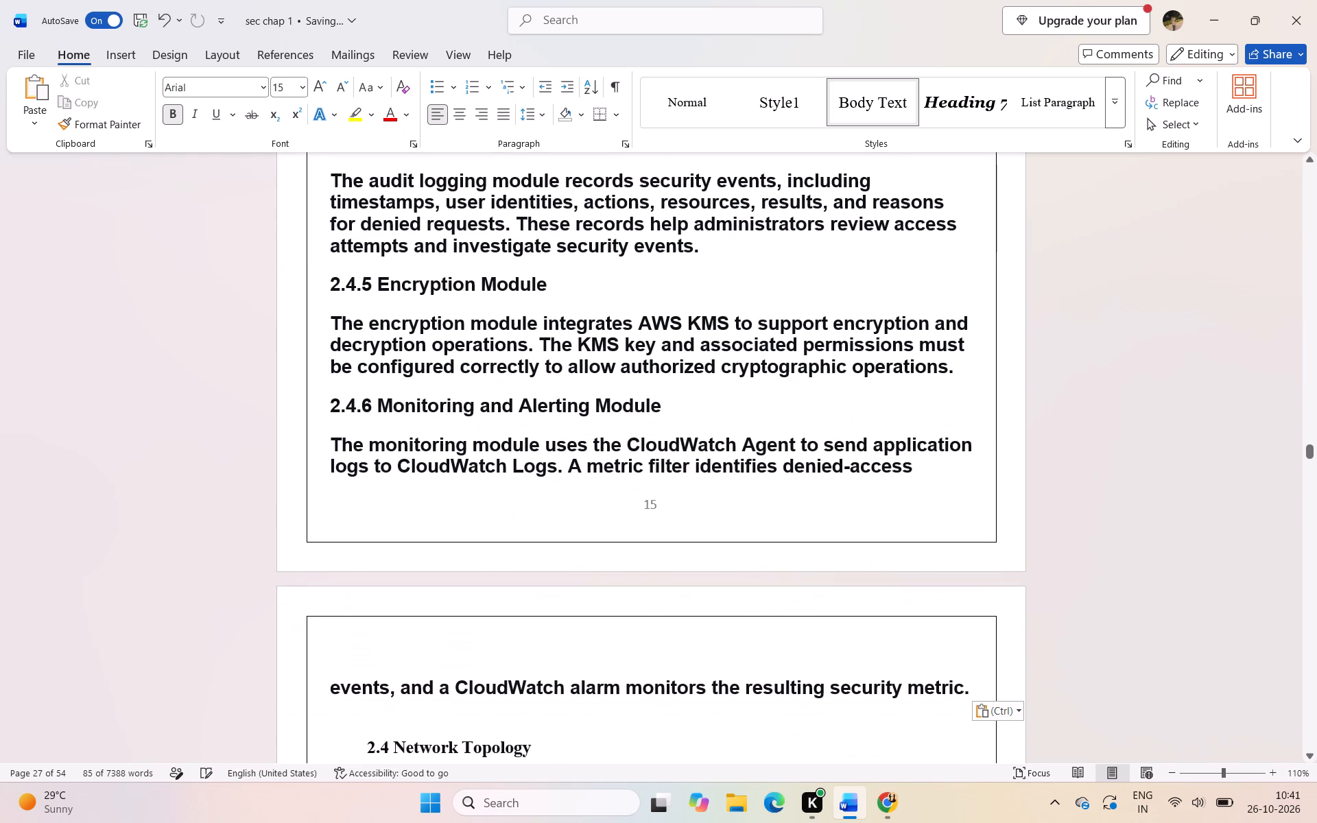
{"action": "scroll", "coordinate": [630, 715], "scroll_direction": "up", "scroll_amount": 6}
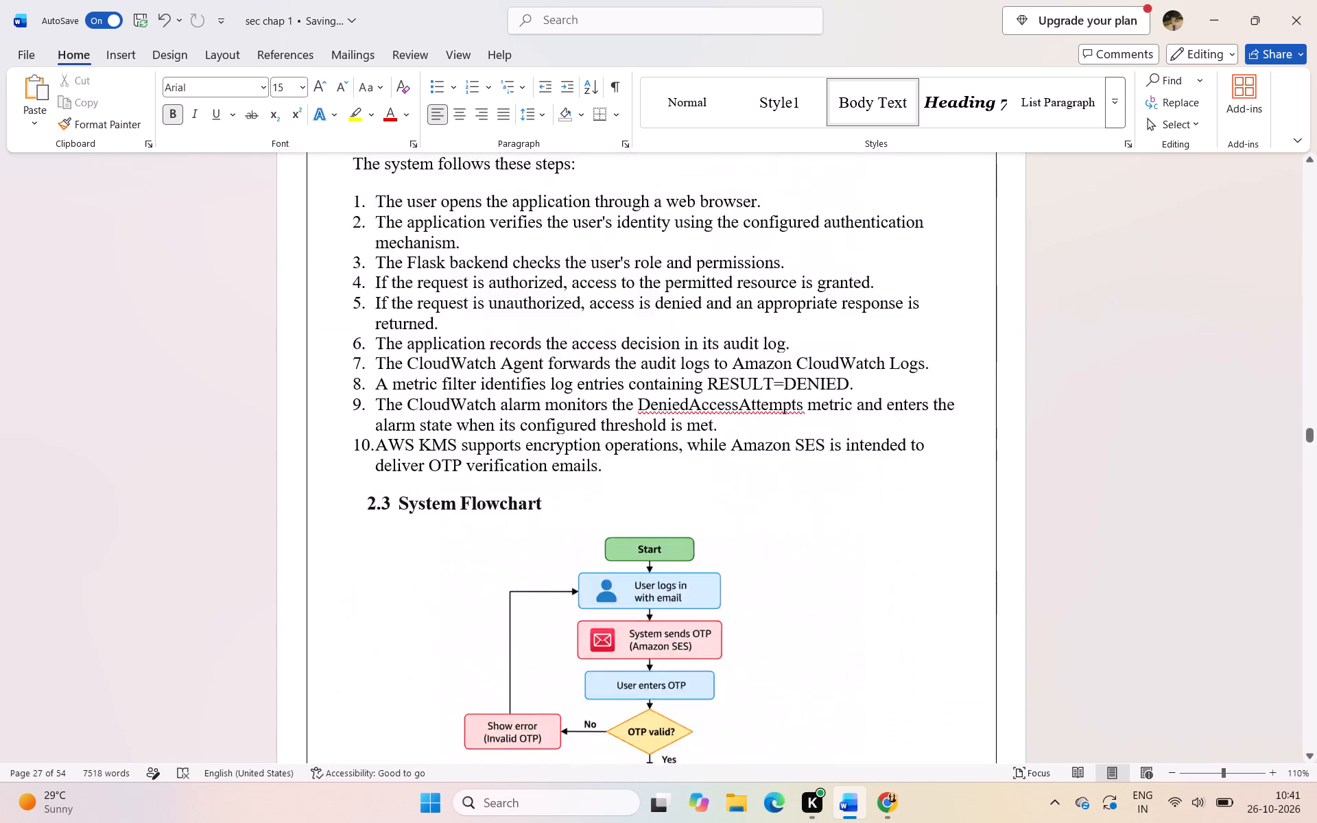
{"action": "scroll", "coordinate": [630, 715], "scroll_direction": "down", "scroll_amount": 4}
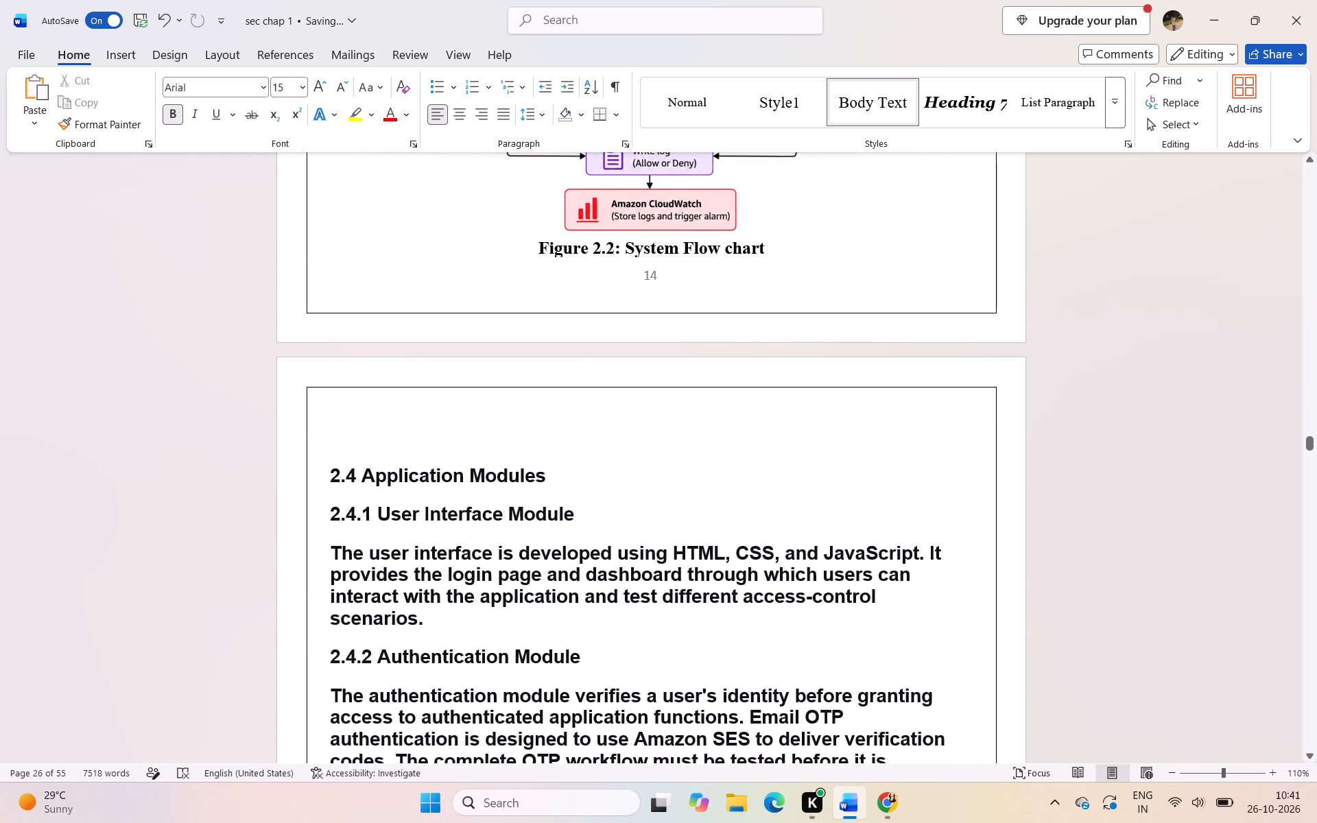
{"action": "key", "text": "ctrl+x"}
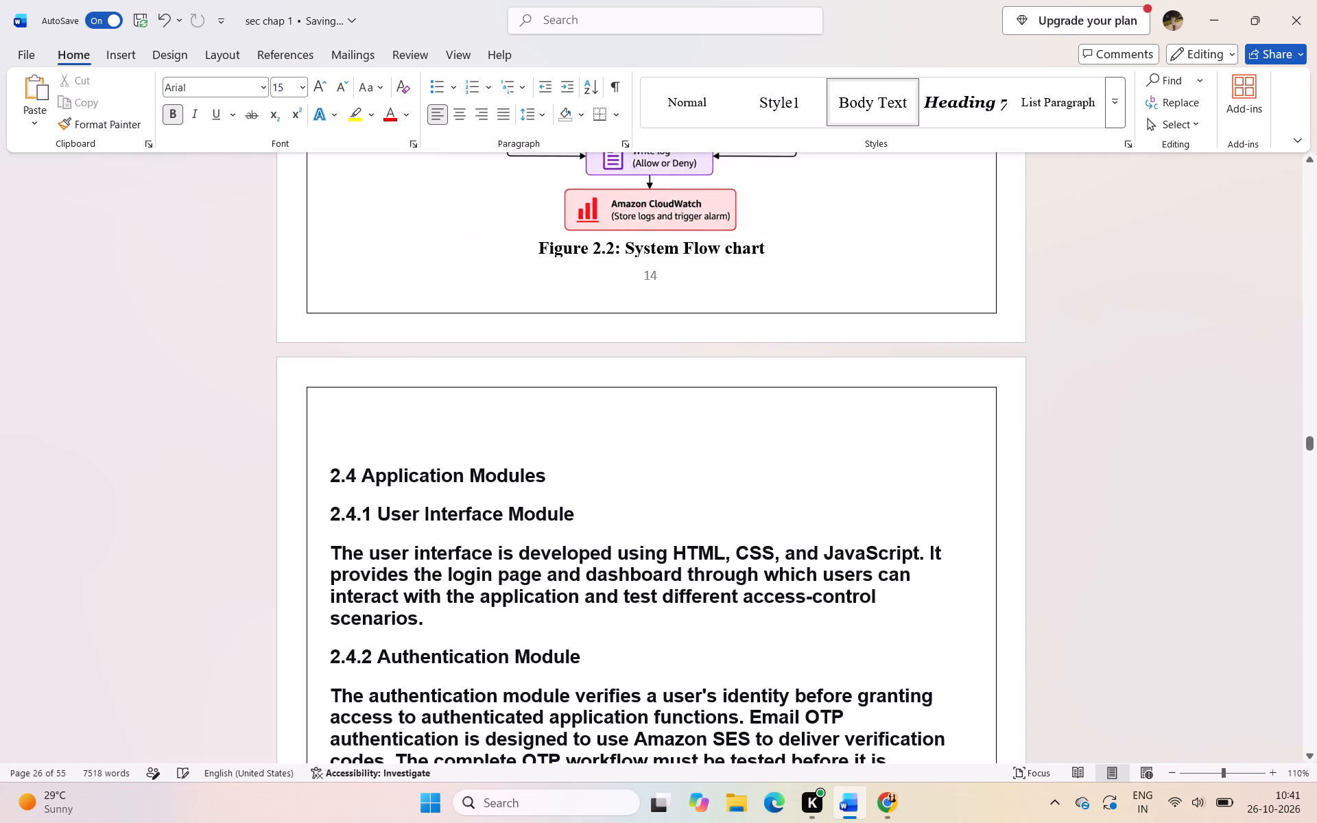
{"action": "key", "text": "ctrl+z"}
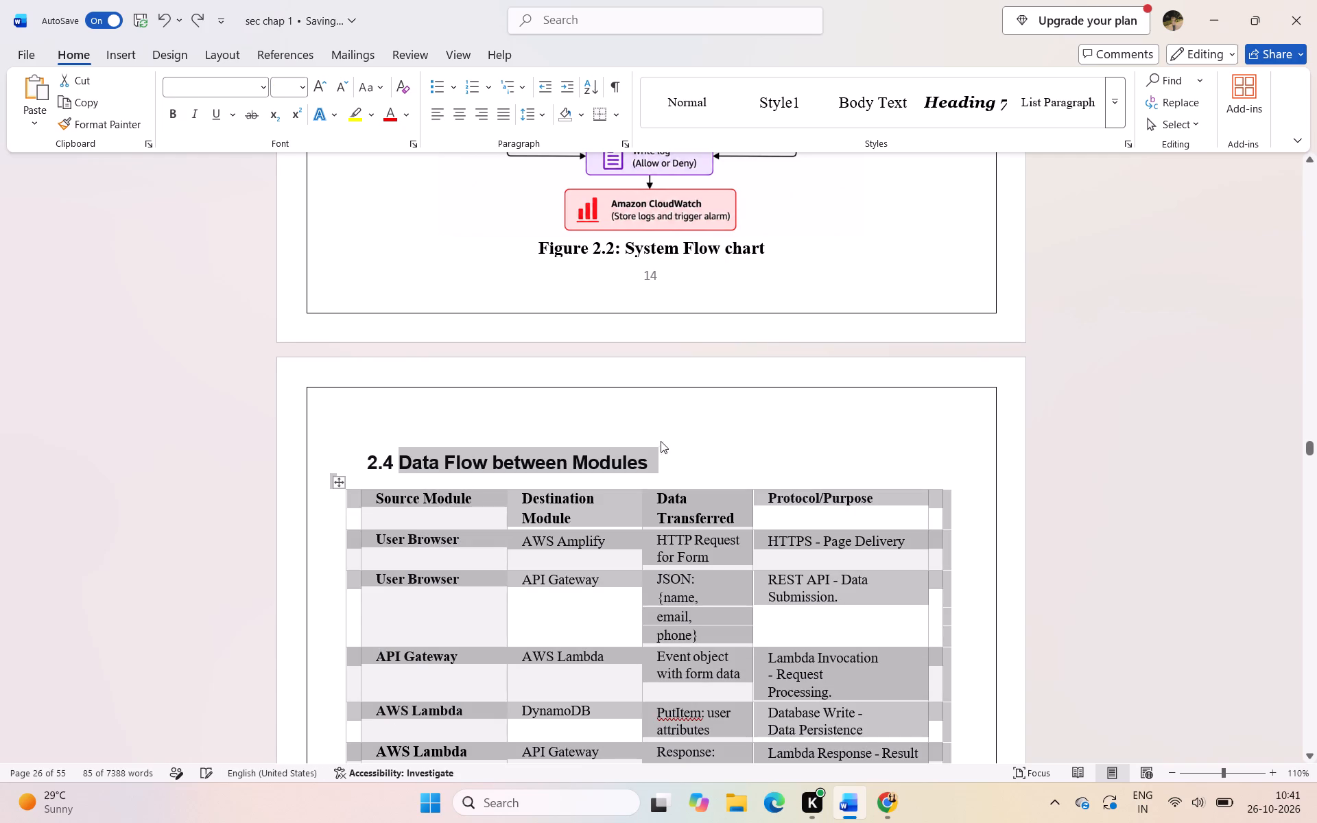
Delete the Data Flow between Modules heading and table, and insert the copied section 2.4 Application Modules there in Style1.
{"action": "key", "text": "BackSpace"}
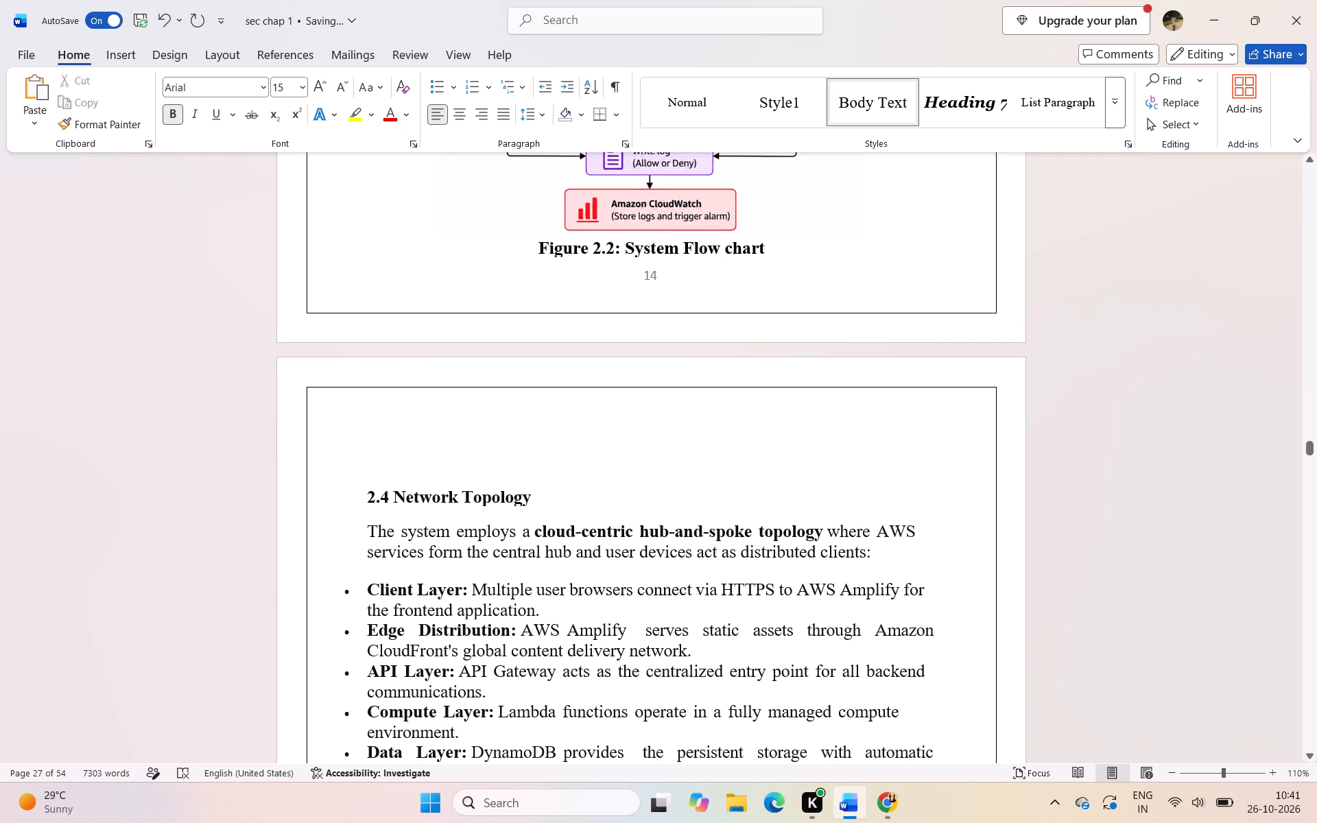
{"action": "left_click", "coordinate": [790, 99]}
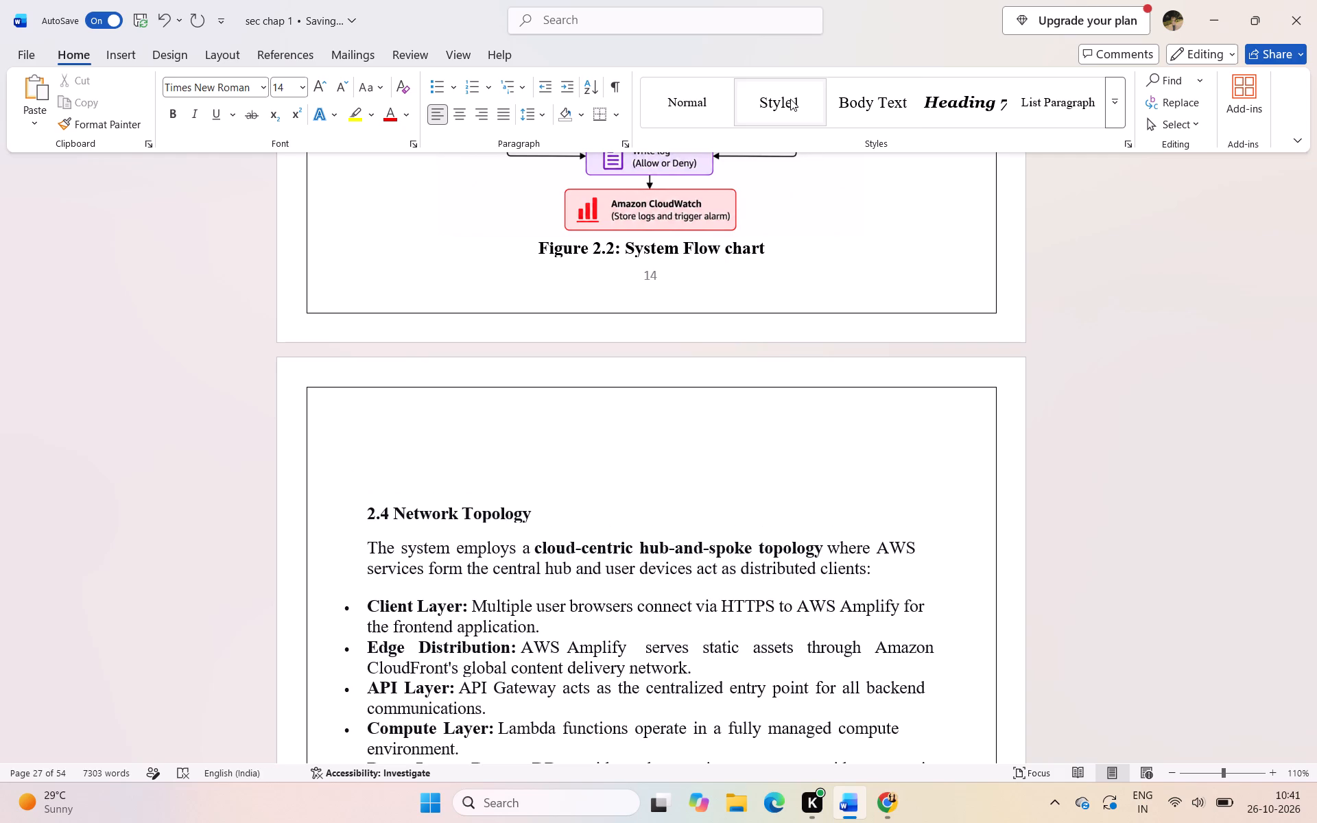
{"action": "key", "text": "ctrl+v"}
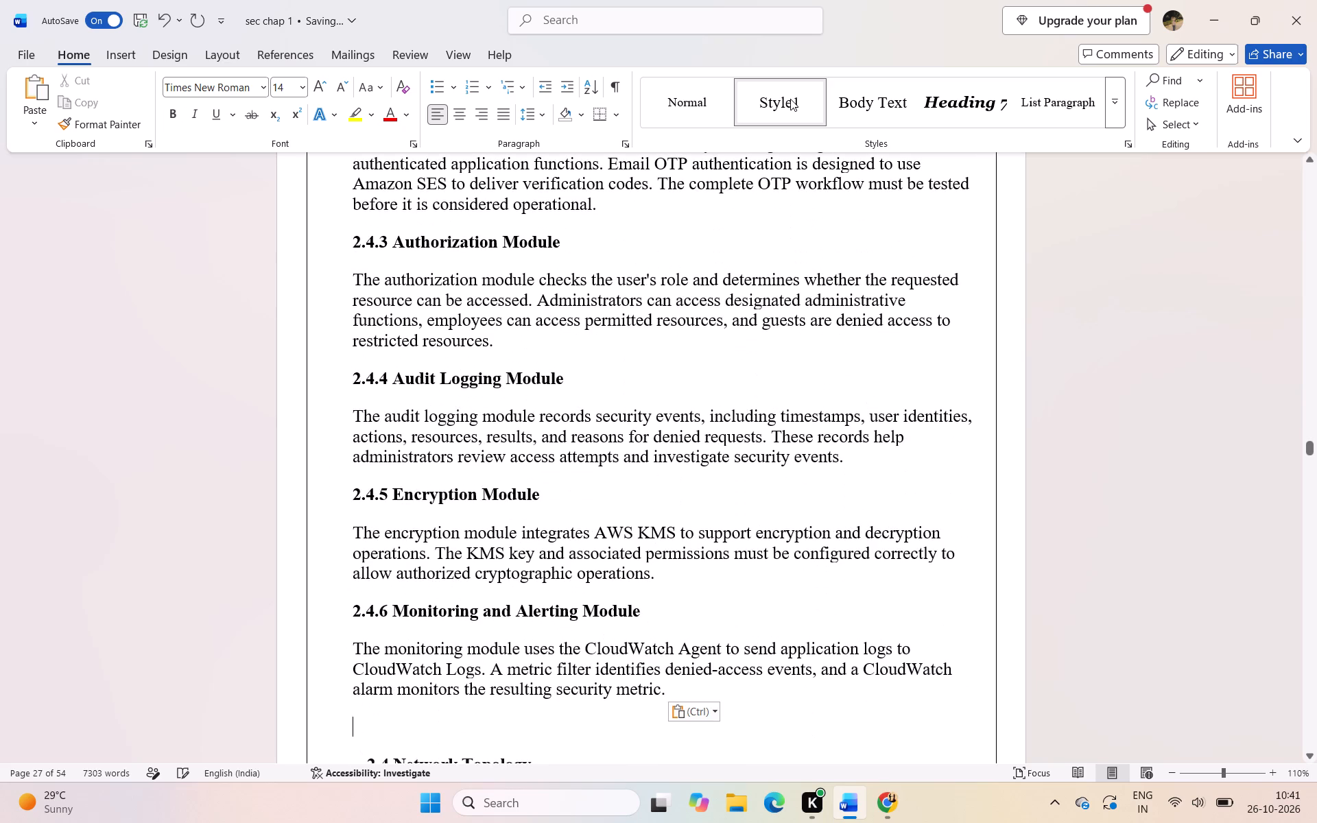
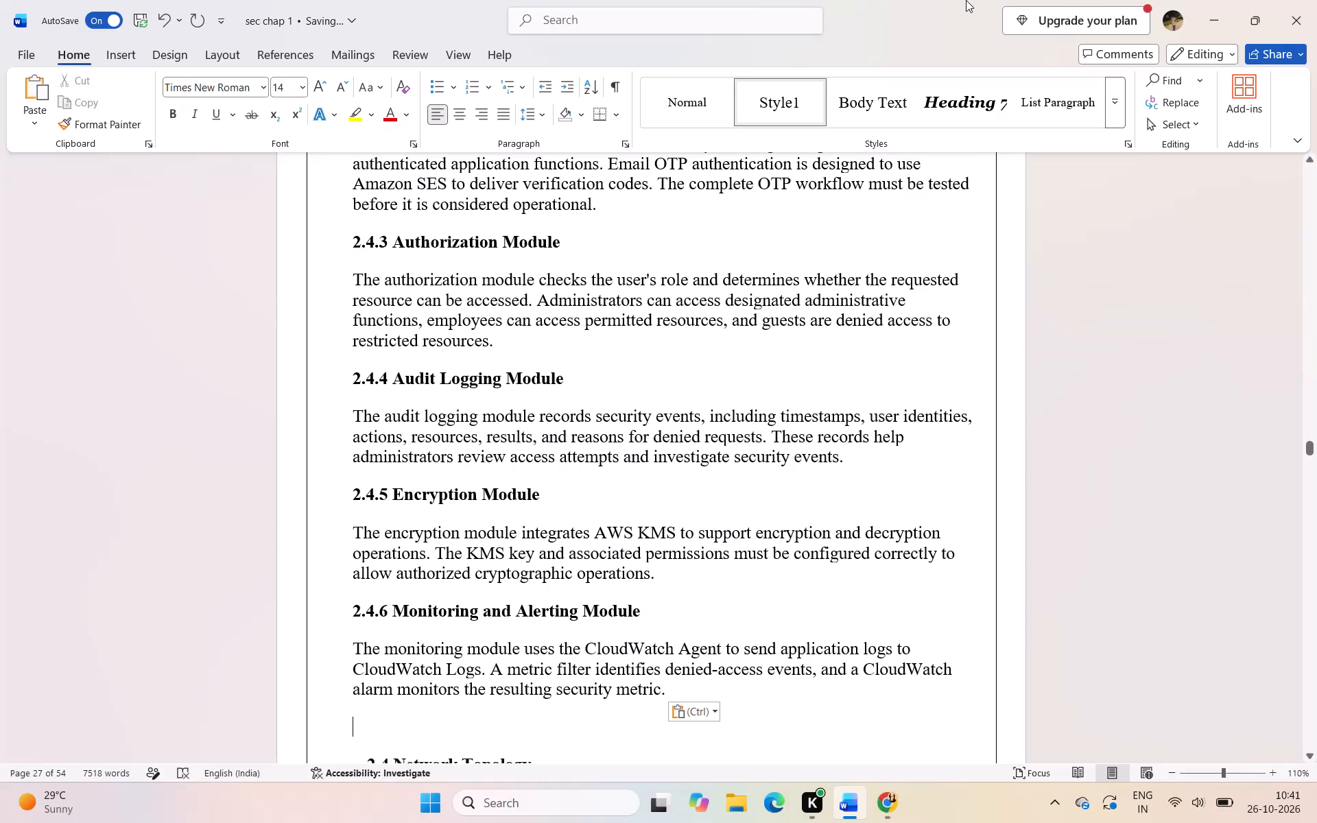
Review the inserted section 2.4 Application Modules, from the Network Topology heading below it back up to the Figure 2.2 caption.
{"action": "scroll", "coordinate": [969, 0], "scroll_direction": "up", "scroll_amount": 3}
{"action": "scroll", "coordinate": [833, 374], "scroll_direction": "down", "scroll_amount": 1}
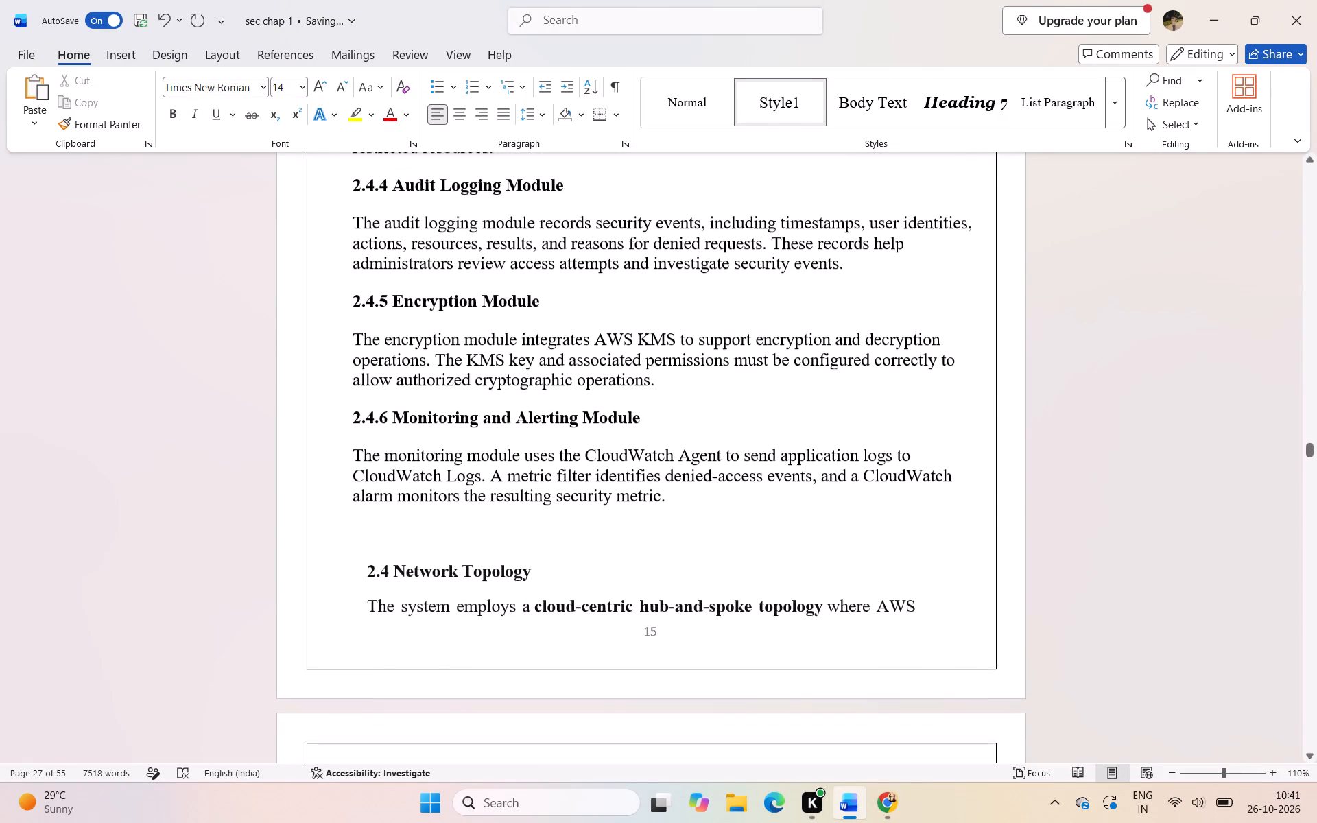
{"action": "scroll", "coordinate": [833, 374], "scroll_direction": "down", "scroll_amount": 1}
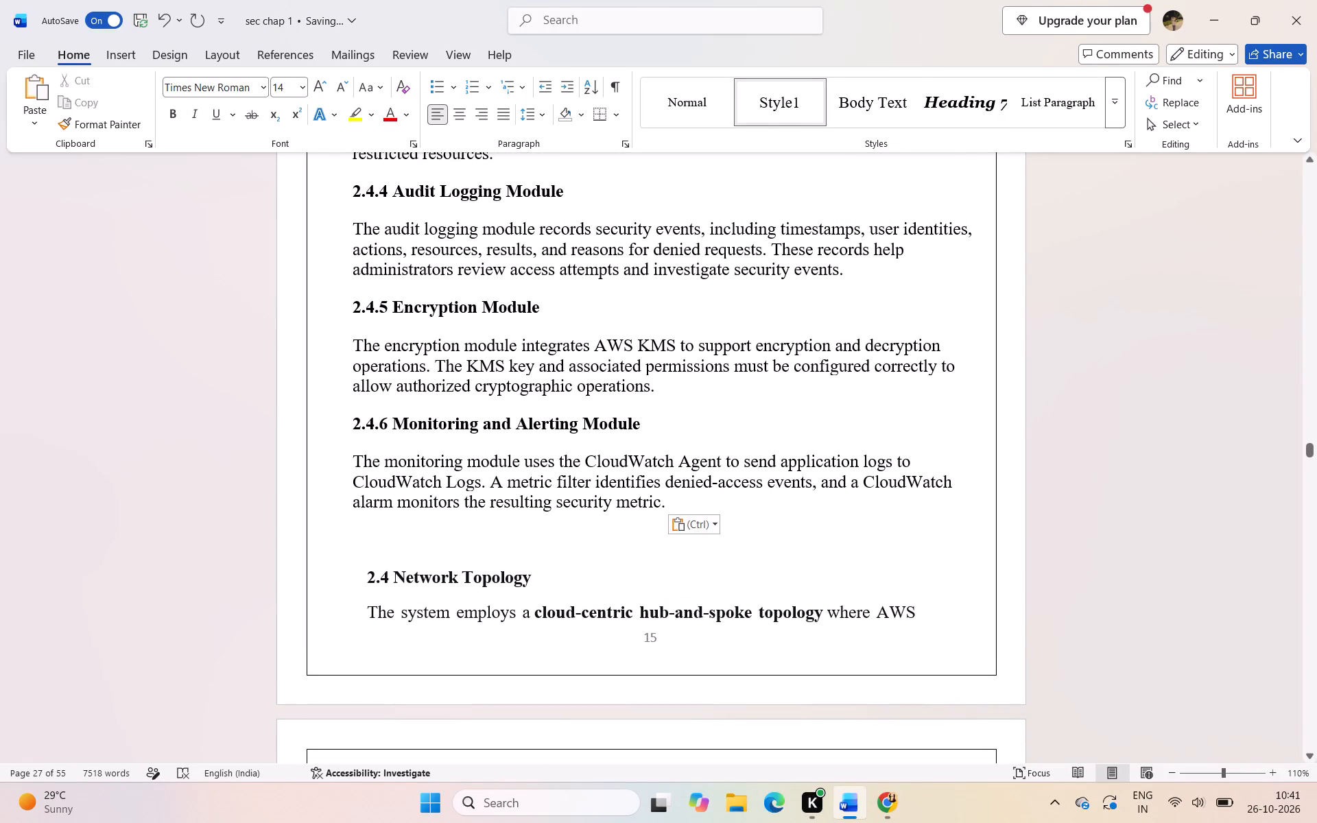
{"action": "scroll", "coordinate": [833, 374], "scroll_direction": "down", "scroll_amount": 1}
{"action": "scroll", "coordinate": [833, 374], "scroll_direction": "up", "scroll_amount": 4}
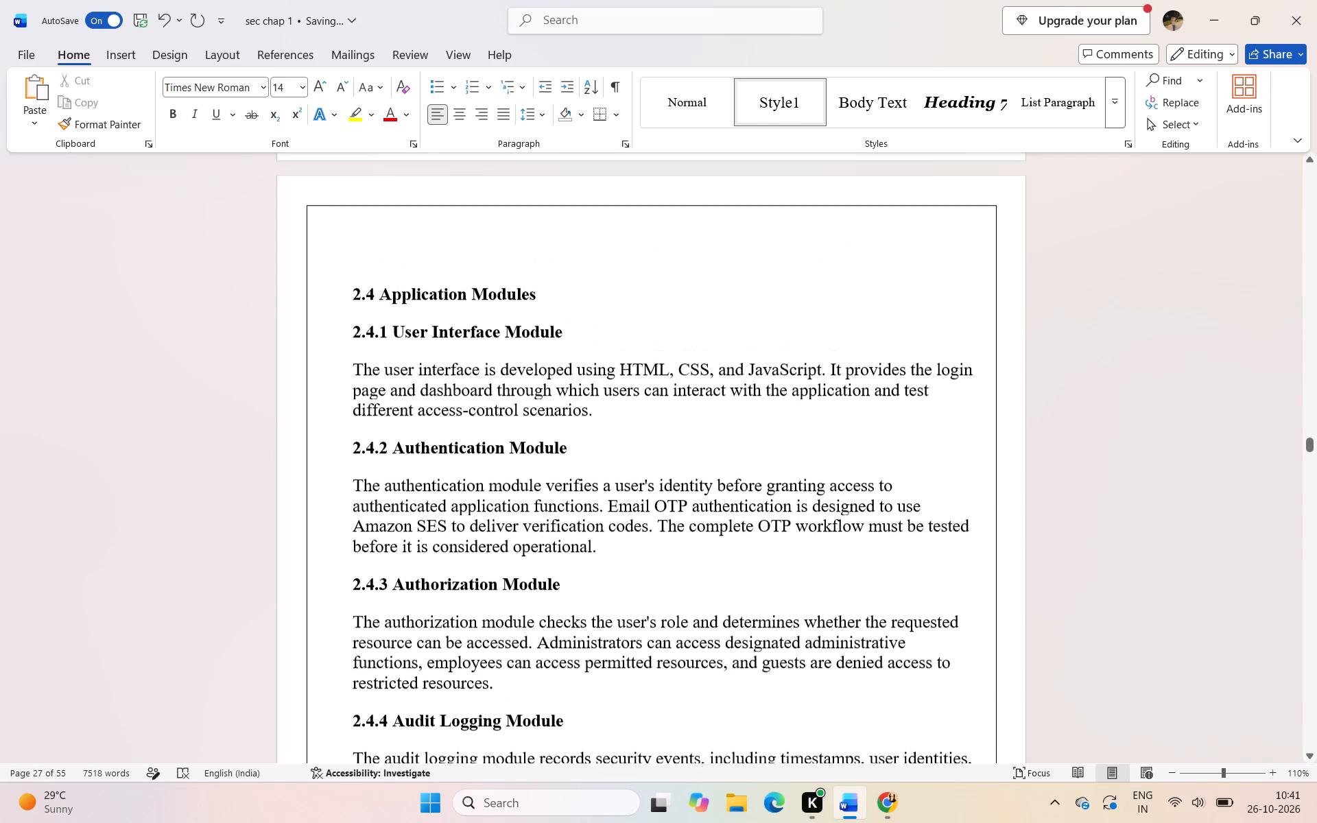
{"action": "scroll", "coordinate": [833, 374], "scroll_direction": "up", "scroll_amount": 1}
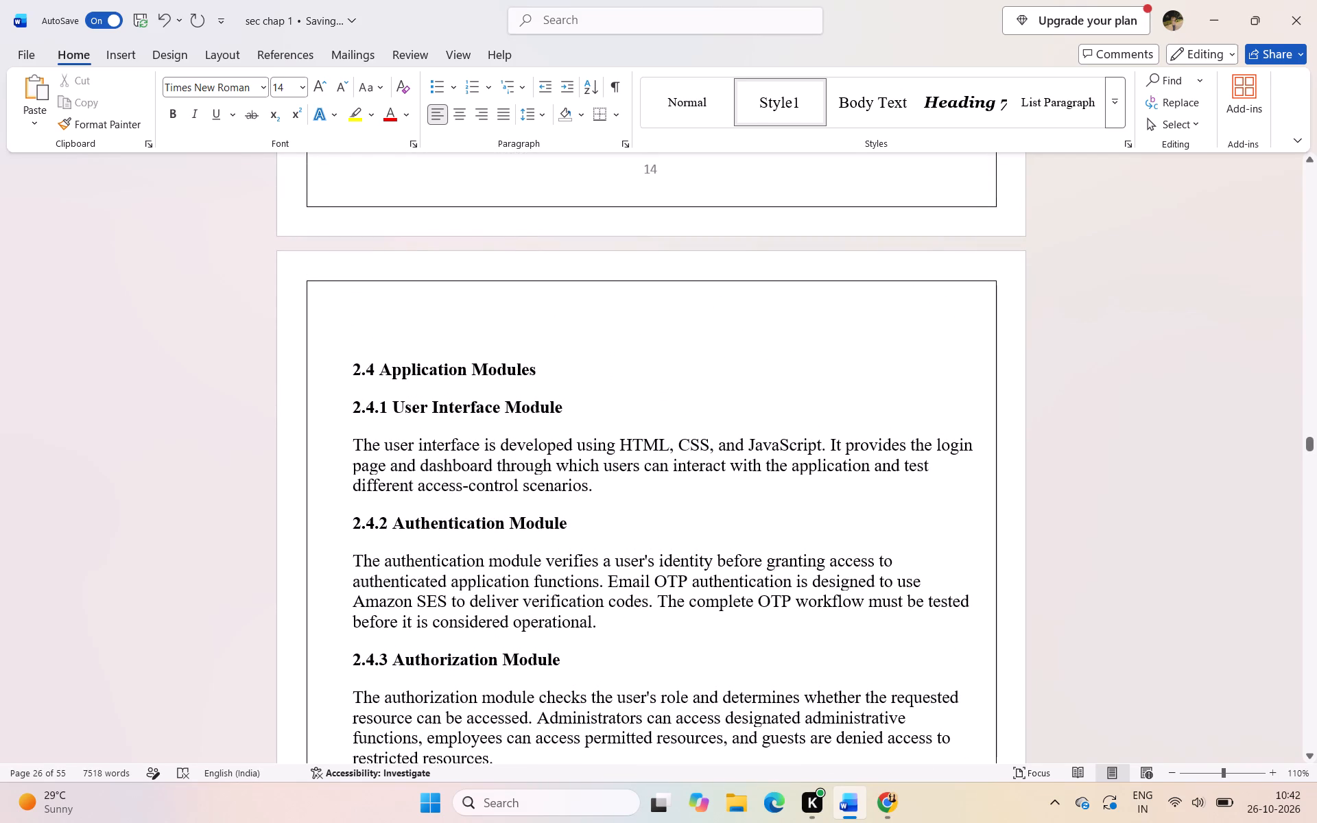
{"action": "scroll", "coordinate": [407, 376], "scroll_direction": "up", "scroll_amount": 1}
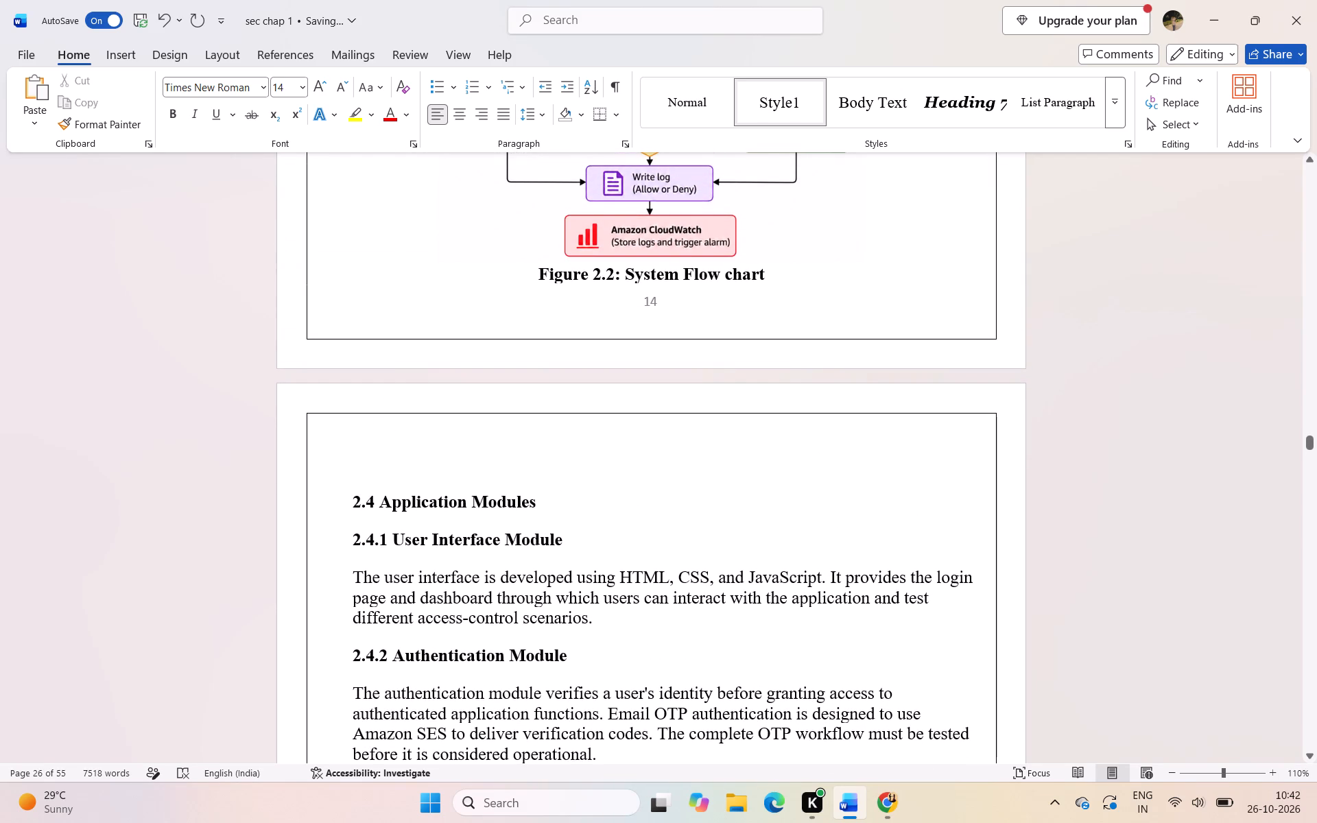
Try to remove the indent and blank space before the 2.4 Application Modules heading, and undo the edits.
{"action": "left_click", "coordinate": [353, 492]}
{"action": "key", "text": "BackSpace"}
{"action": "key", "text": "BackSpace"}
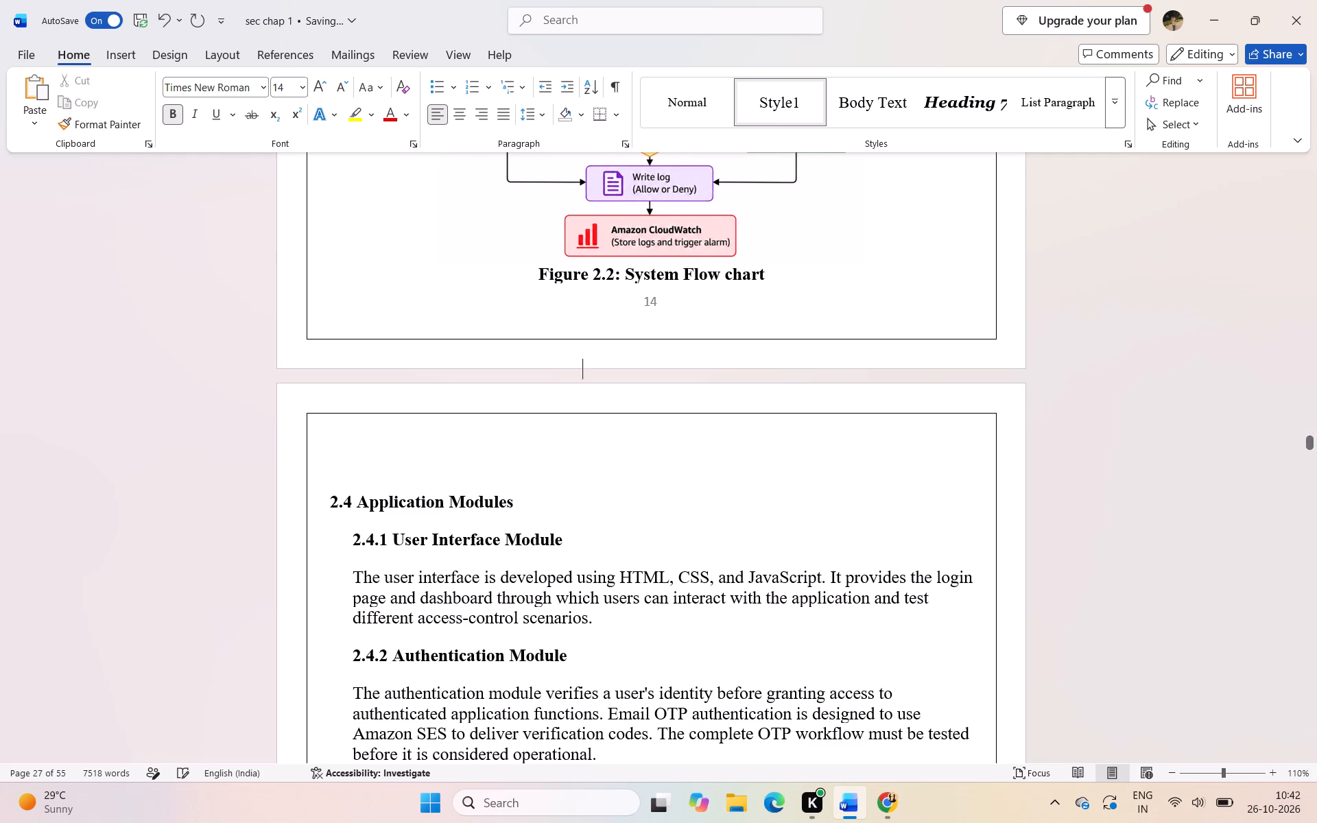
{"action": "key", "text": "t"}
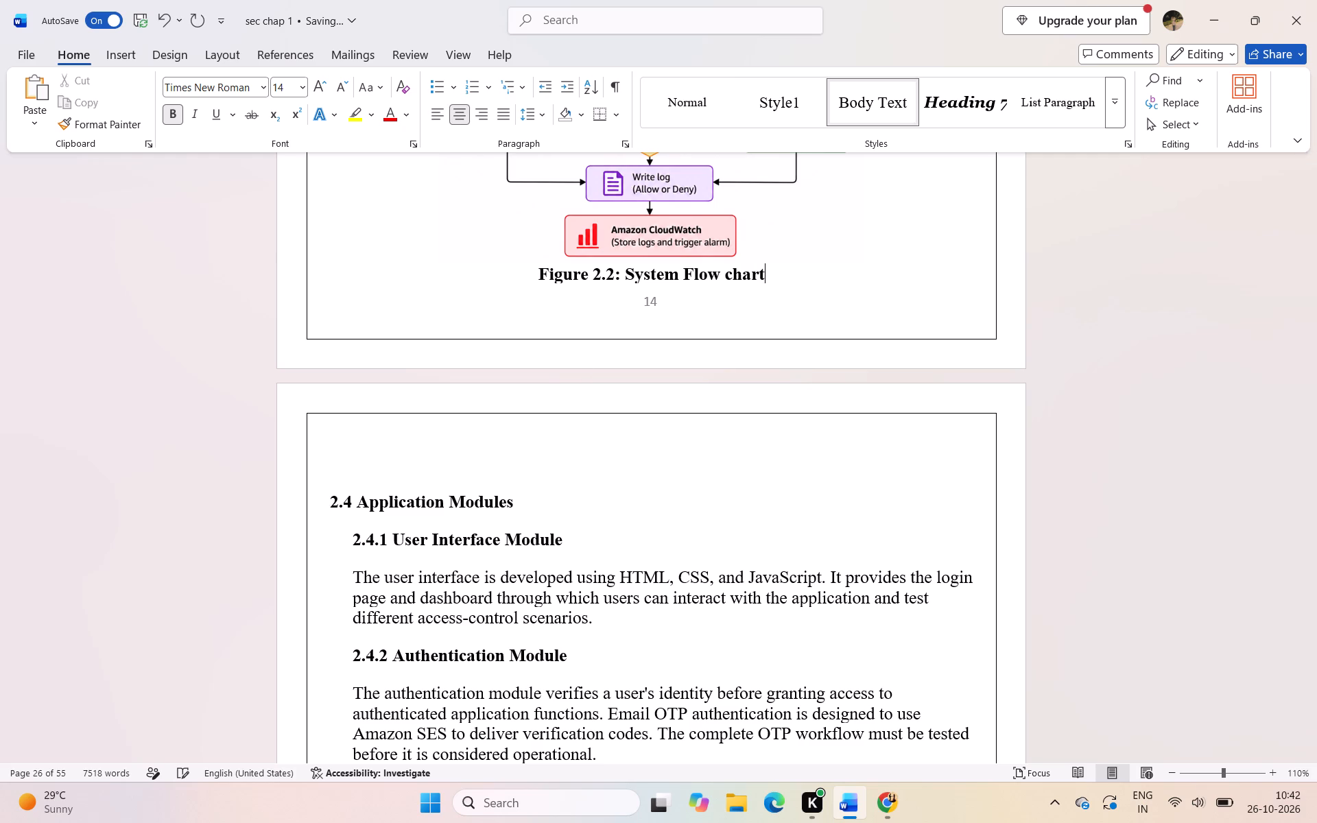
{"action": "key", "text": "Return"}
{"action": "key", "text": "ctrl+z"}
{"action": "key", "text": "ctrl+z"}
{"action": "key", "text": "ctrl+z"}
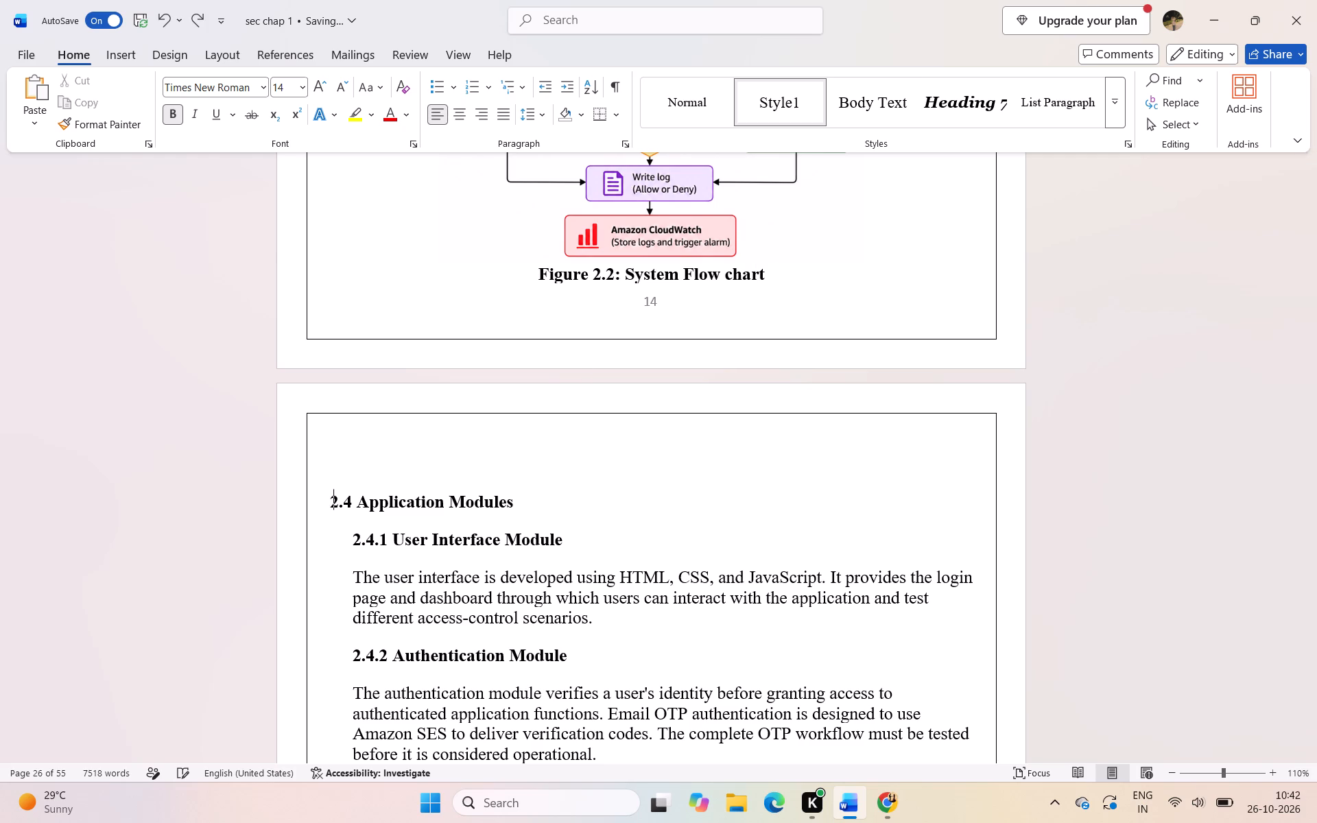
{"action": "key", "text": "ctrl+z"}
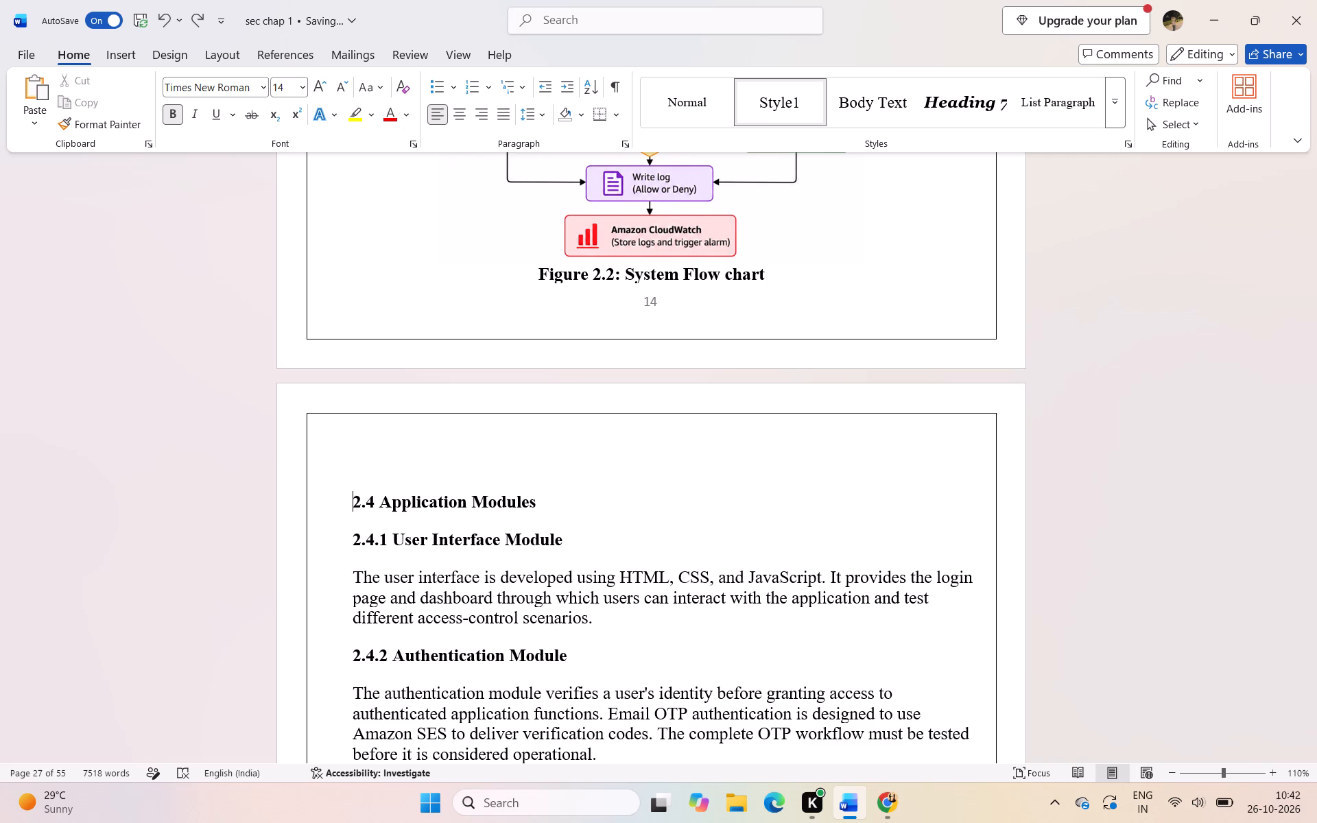
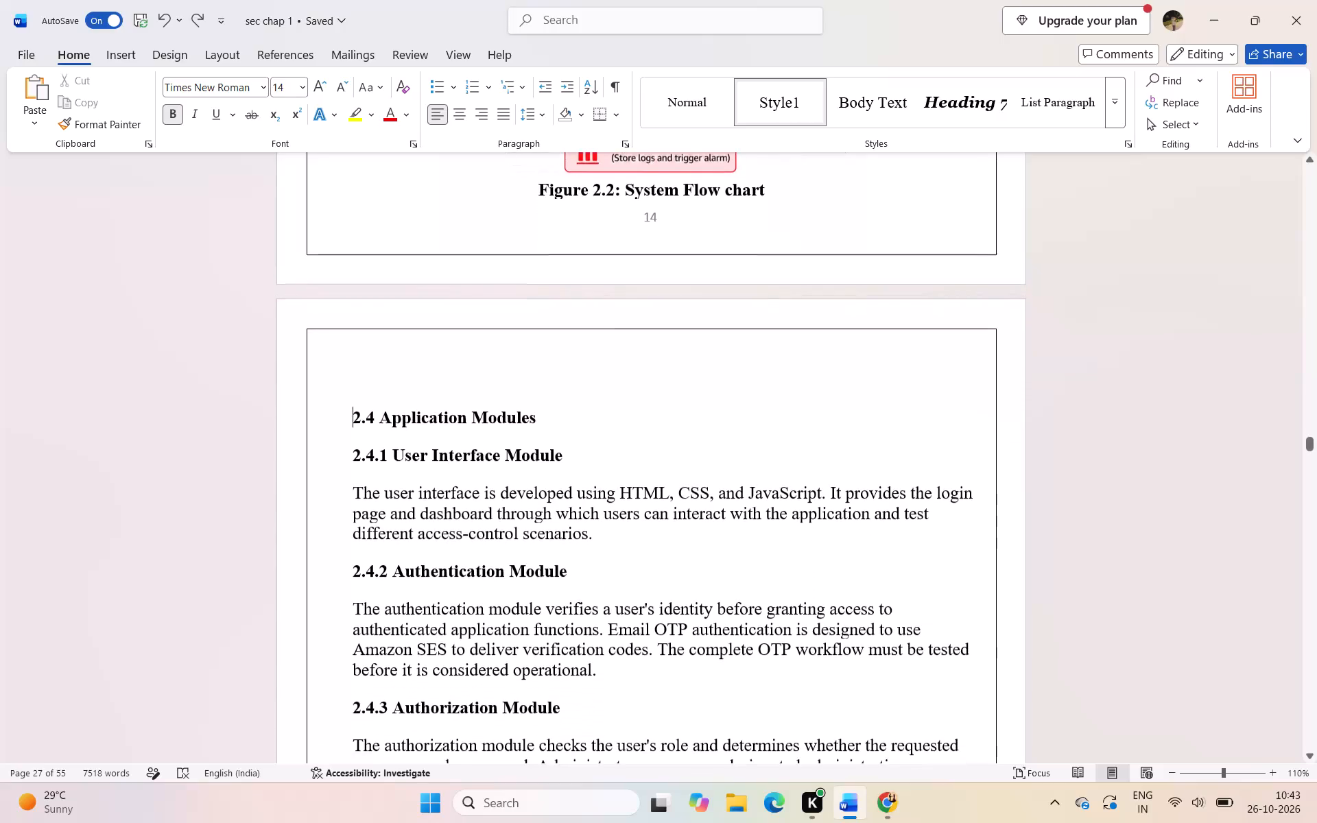
Review the report from section 2.4 Application Modules through Network Topology to the DynamoDB database schema section.
{"action": "scroll", "coordinate": [360, 477], "scroll_direction": "down", "scroll_amount": 1}
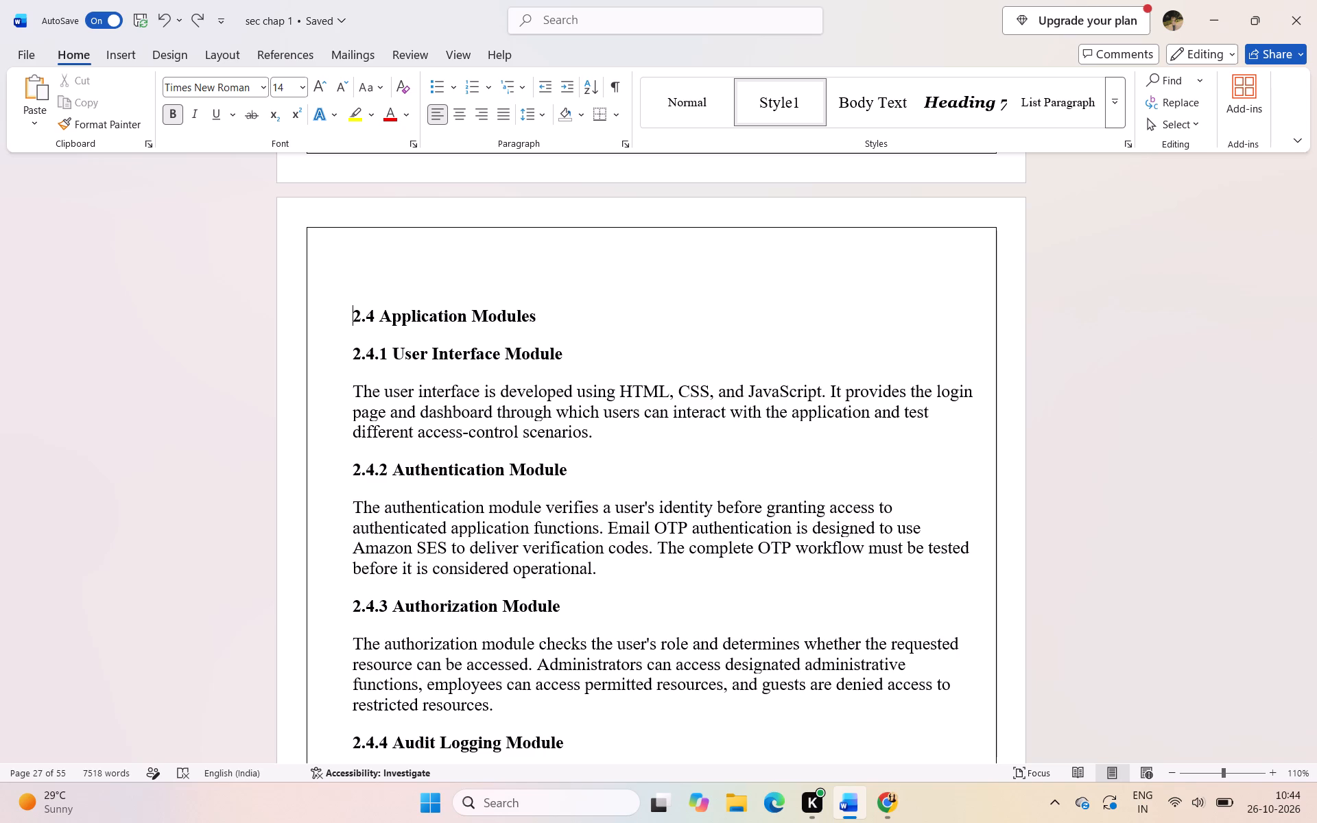
{"action": "scroll", "coordinate": [360, 477], "scroll_direction": "down", "scroll_amount": 2}
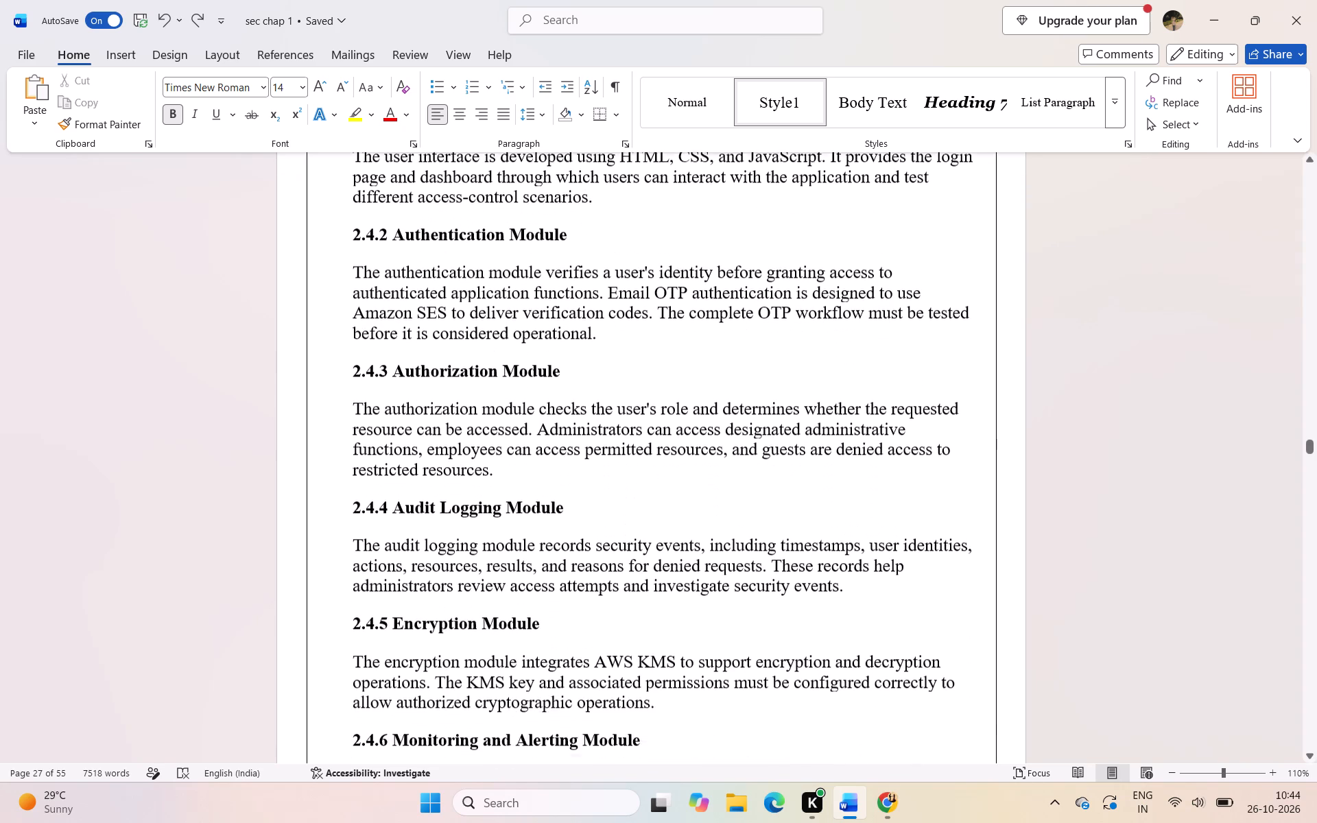
{"action": "scroll", "coordinate": [360, 477], "scroll_direction": "down", "scroll_amount": 2}
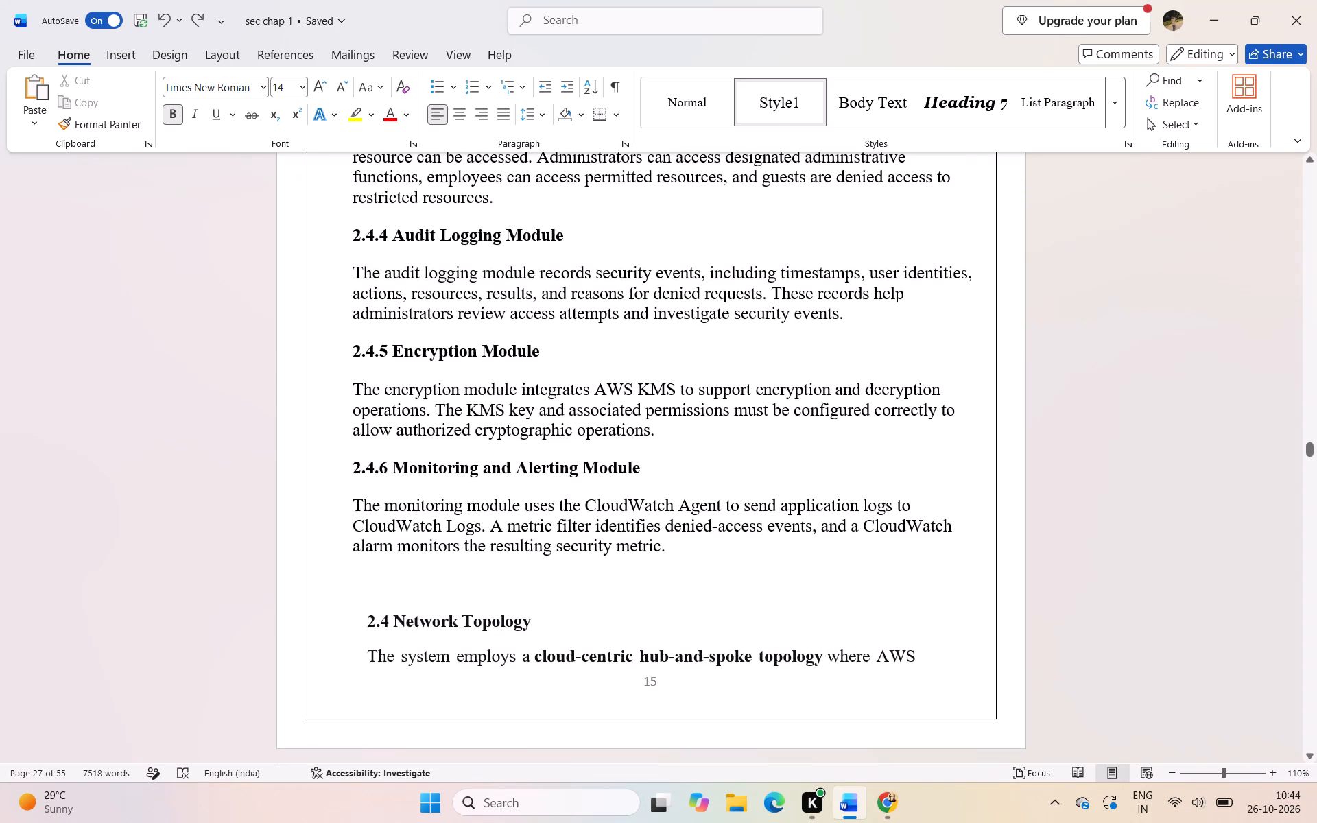
{"action": "scroll", "coordinate": [360, 477], "scroll_direction": "down", "scroll_amount": 3}
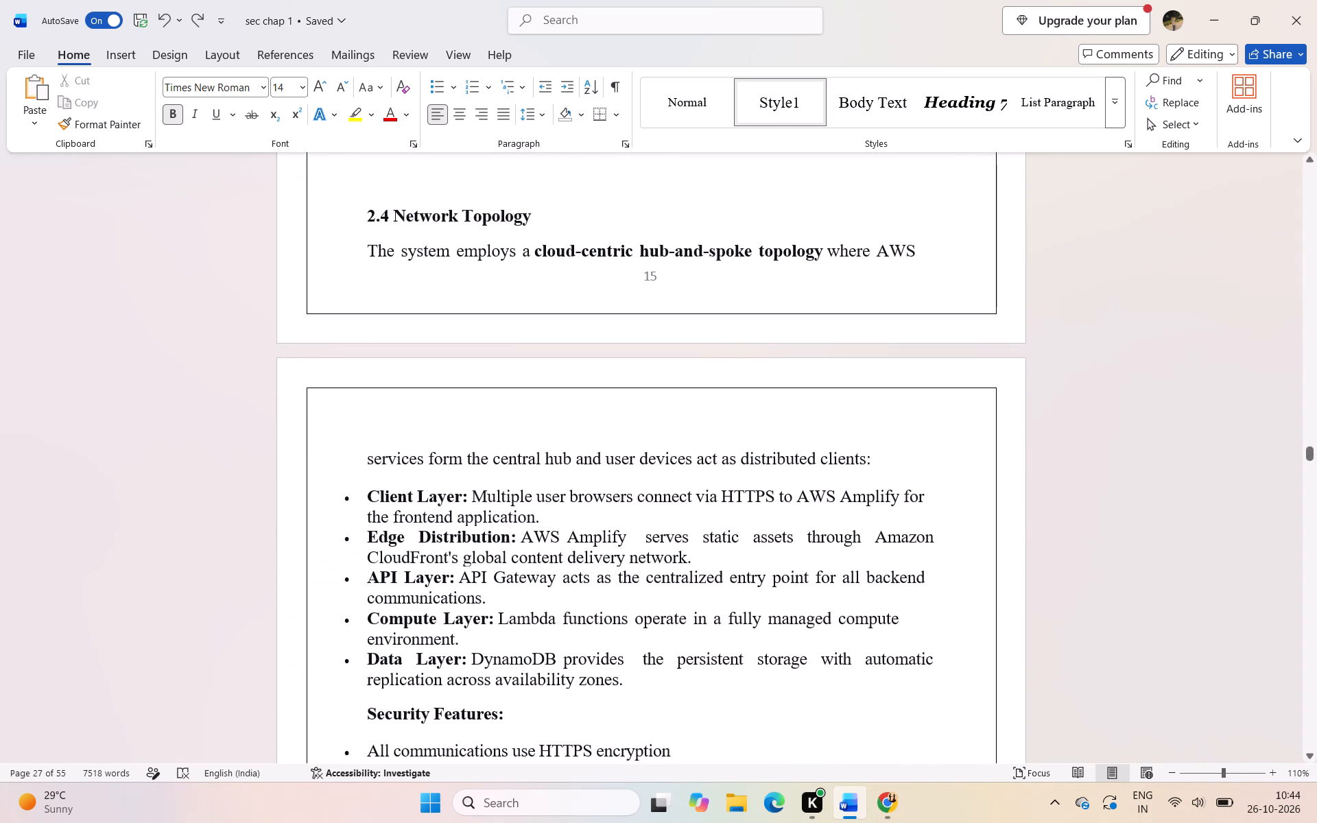
{"action": "scroll", "coordinate": [360, 477], "scroll_direction": "down", "scroll_amount": 2}
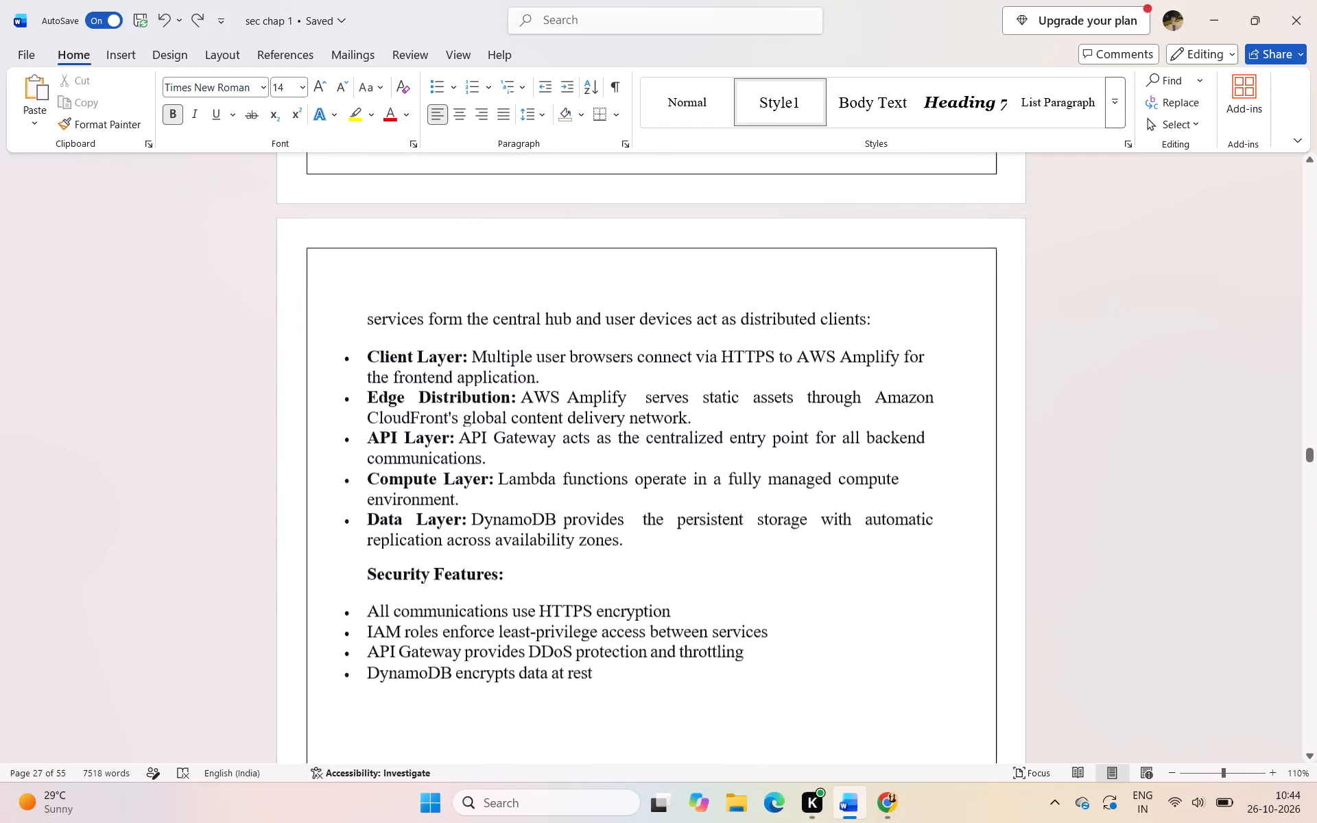
{"action": "scroll", "coordinate": [360, 477], "scroll_direction": "down", "scroll_amount": 5}
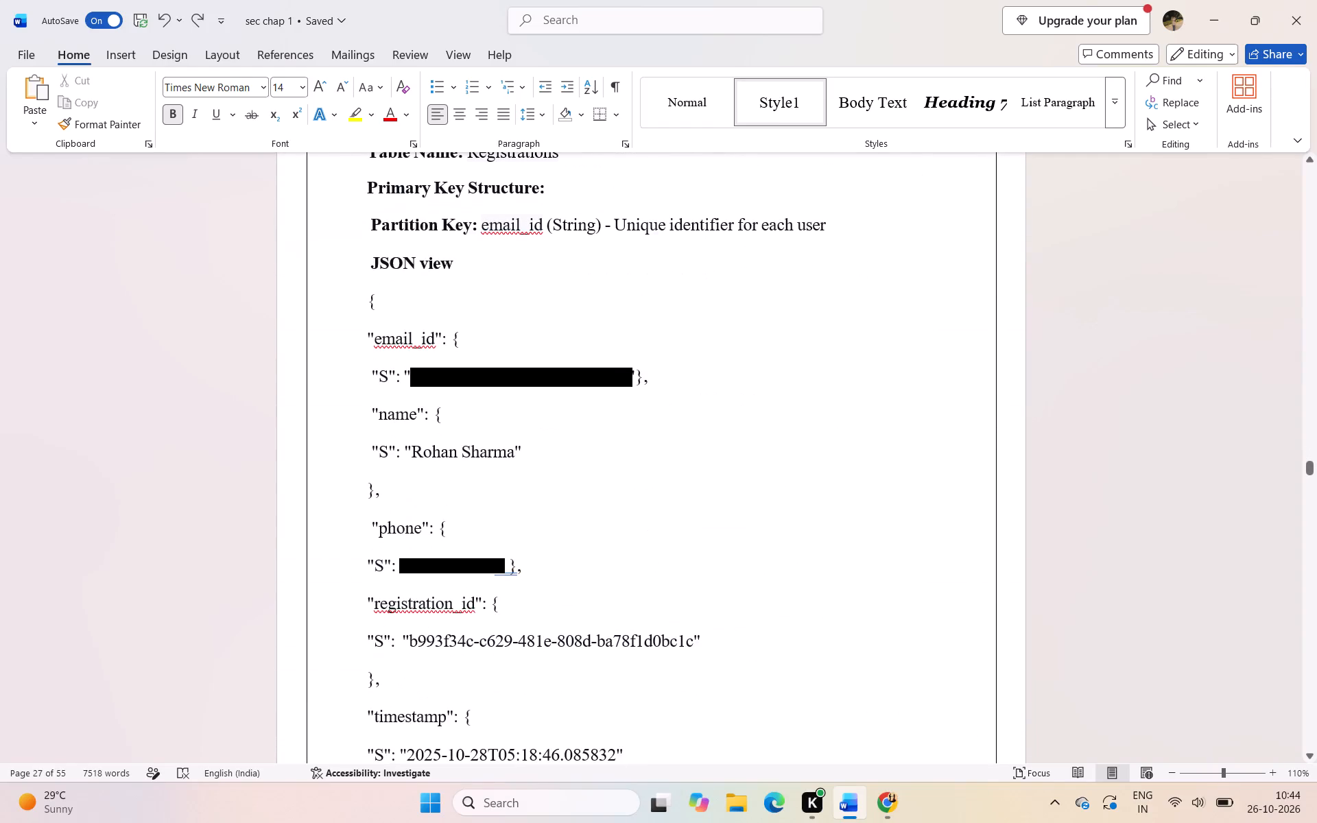
{"action": "left_click", "coordinate": [877, 802]}
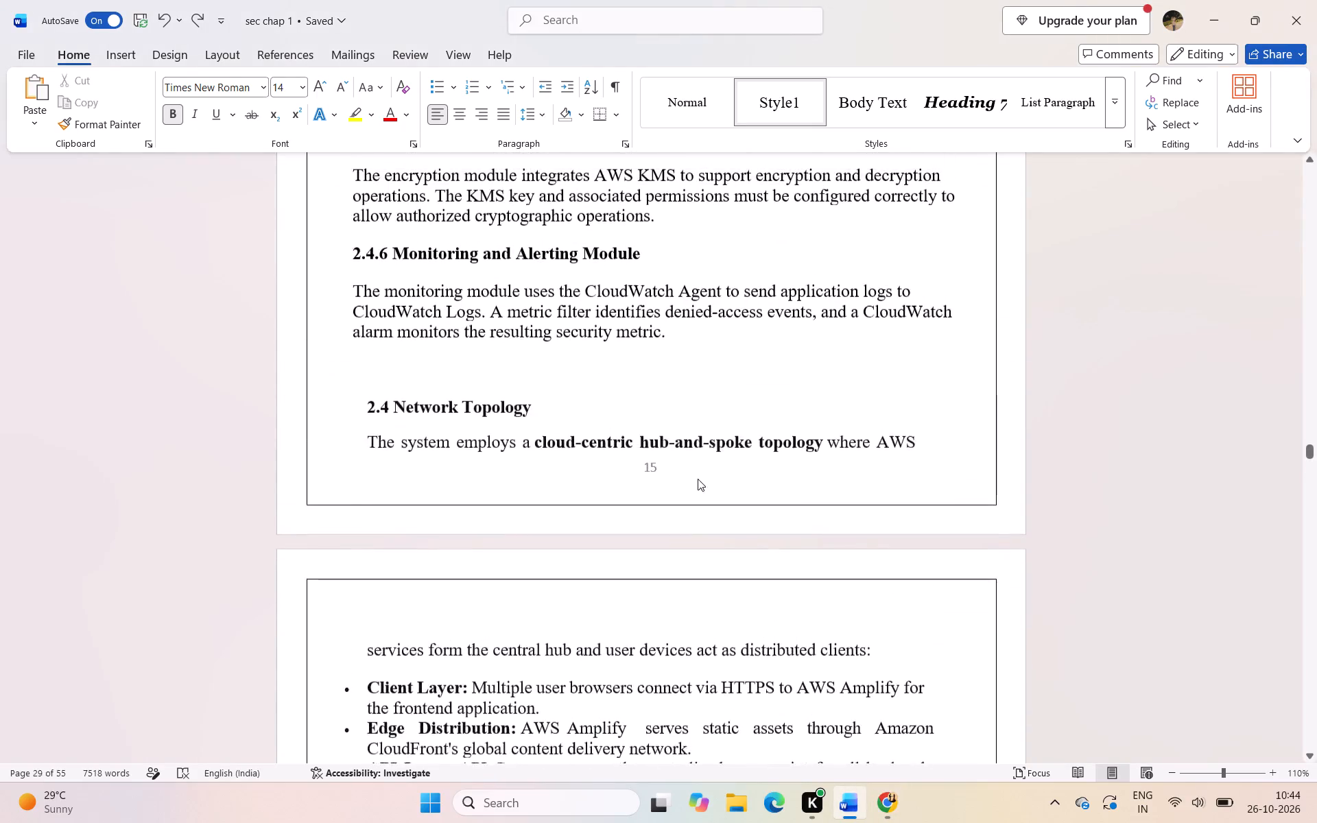
{"action": "scroll", "coordinate": [698, 479], "scroll_direction": "up", "scroll_amount": 1}
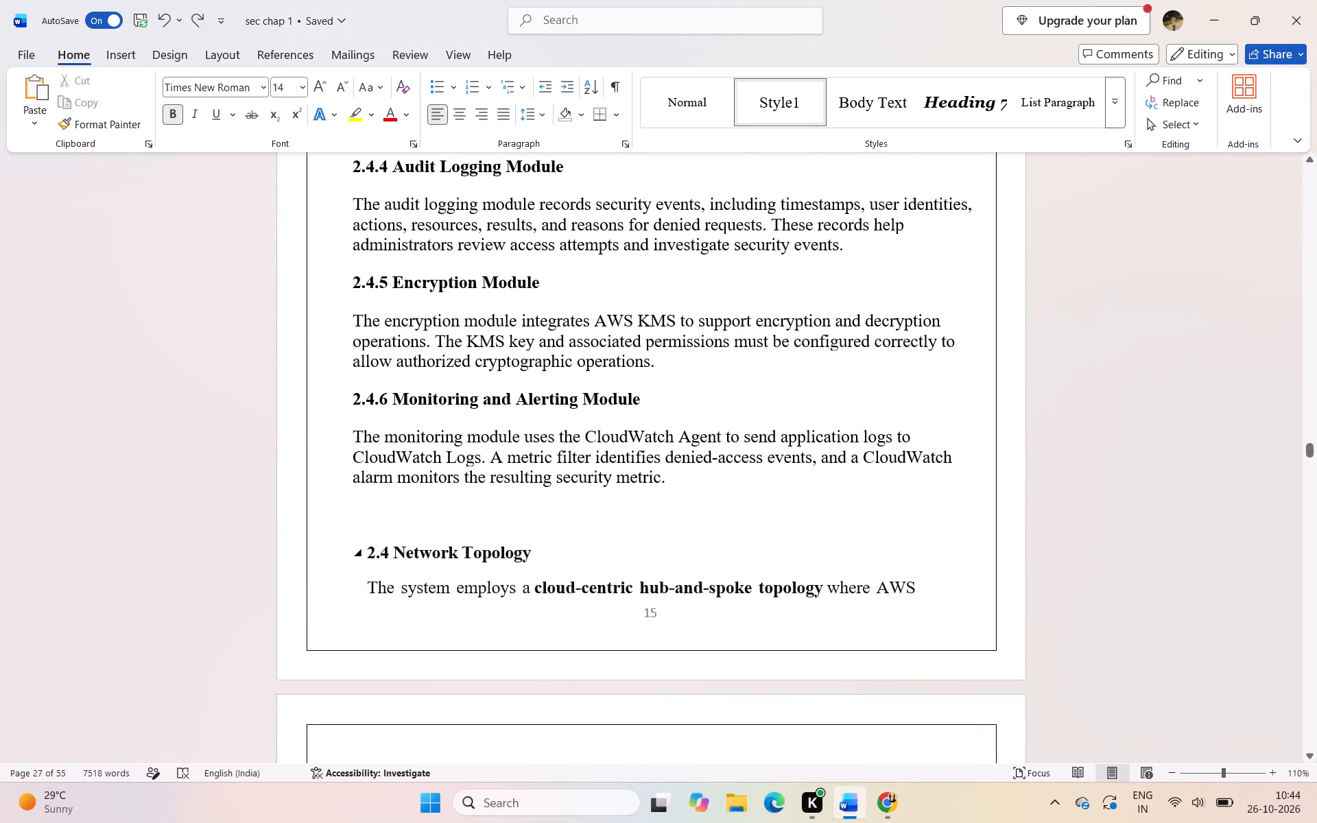
{"action": "left_click_drag", "start_coordinate": [391, 558], "coordinate": [530, 768]}
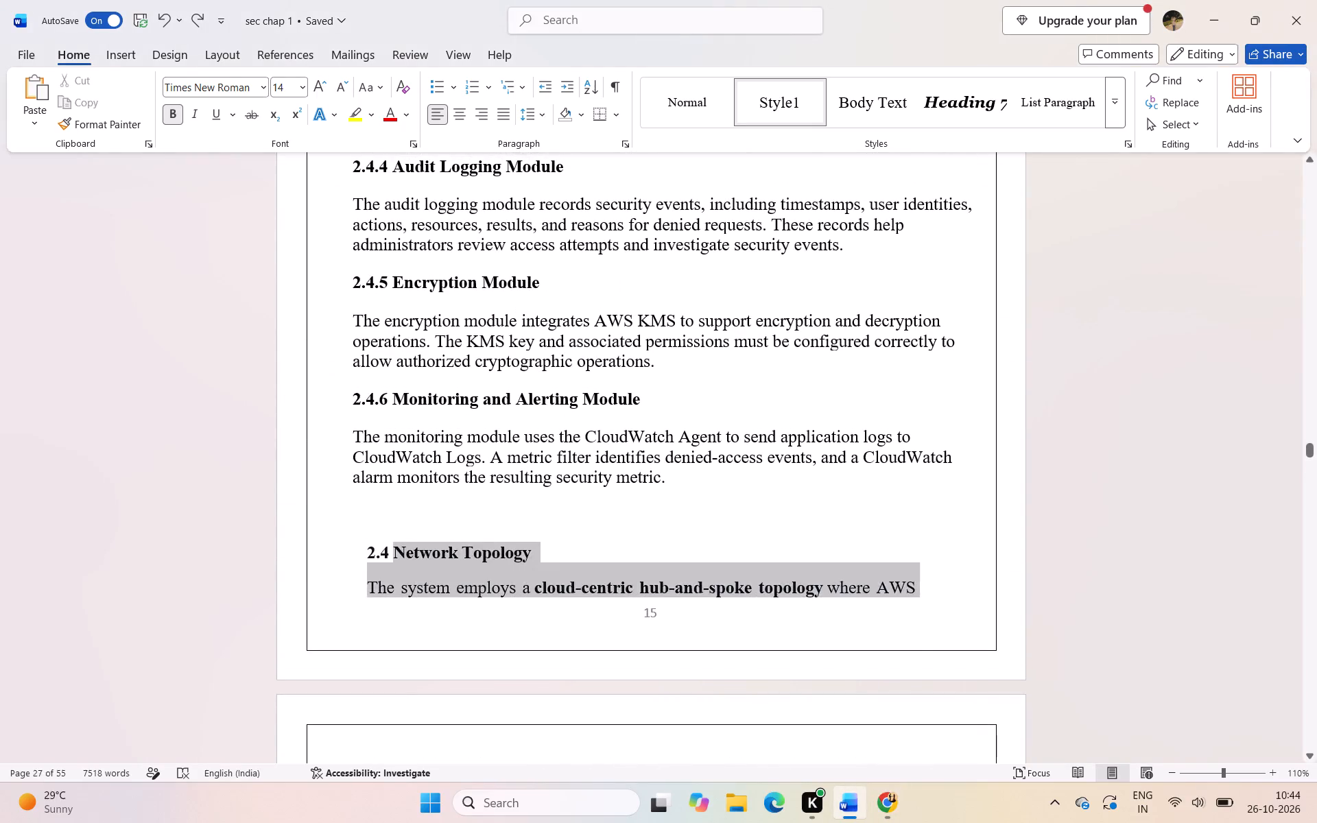
{"action": "left_click_drag", "start_coordinate": [530, 768], "coordinate": [779, 595]}
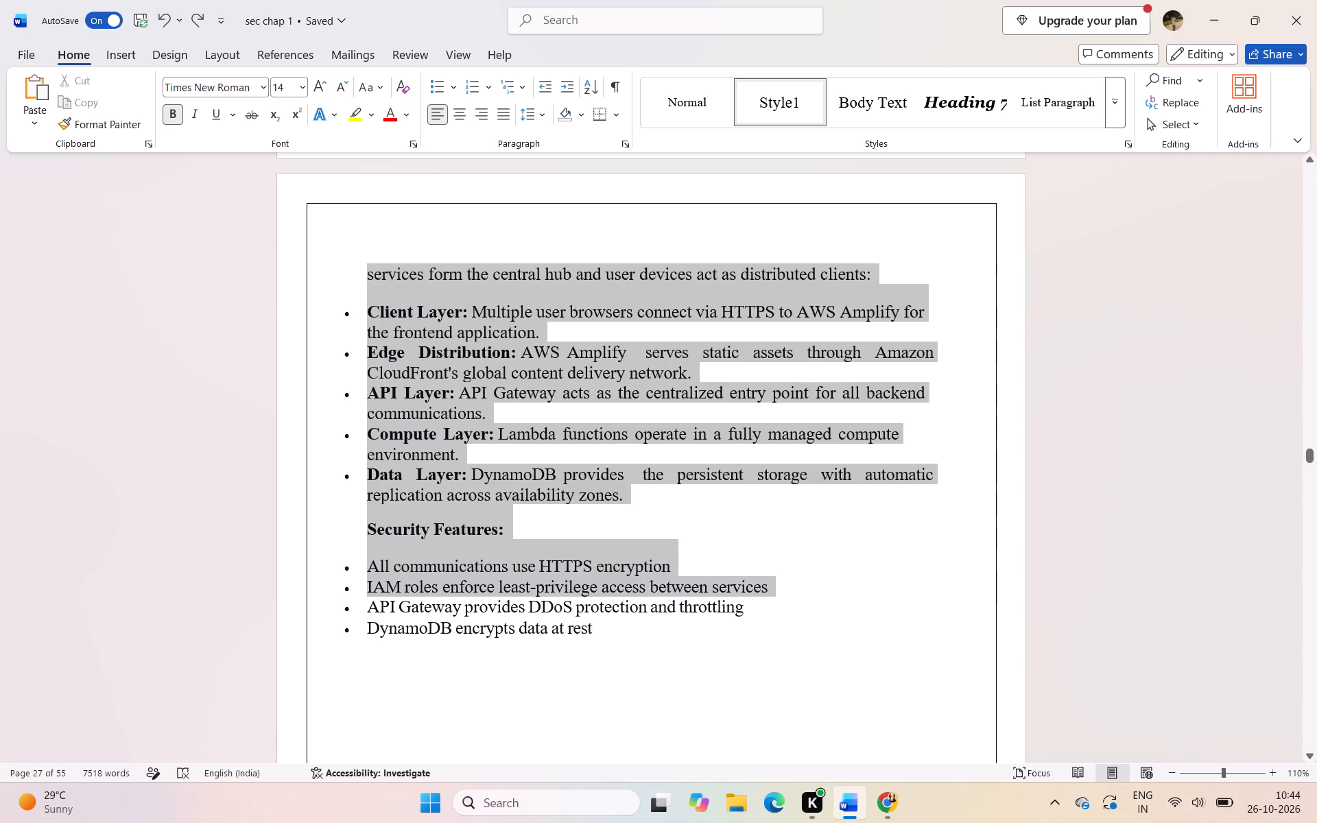
{"action": "left_click_drag", "start_coordinate": [779, 595], "coordinate": [740, 645]}
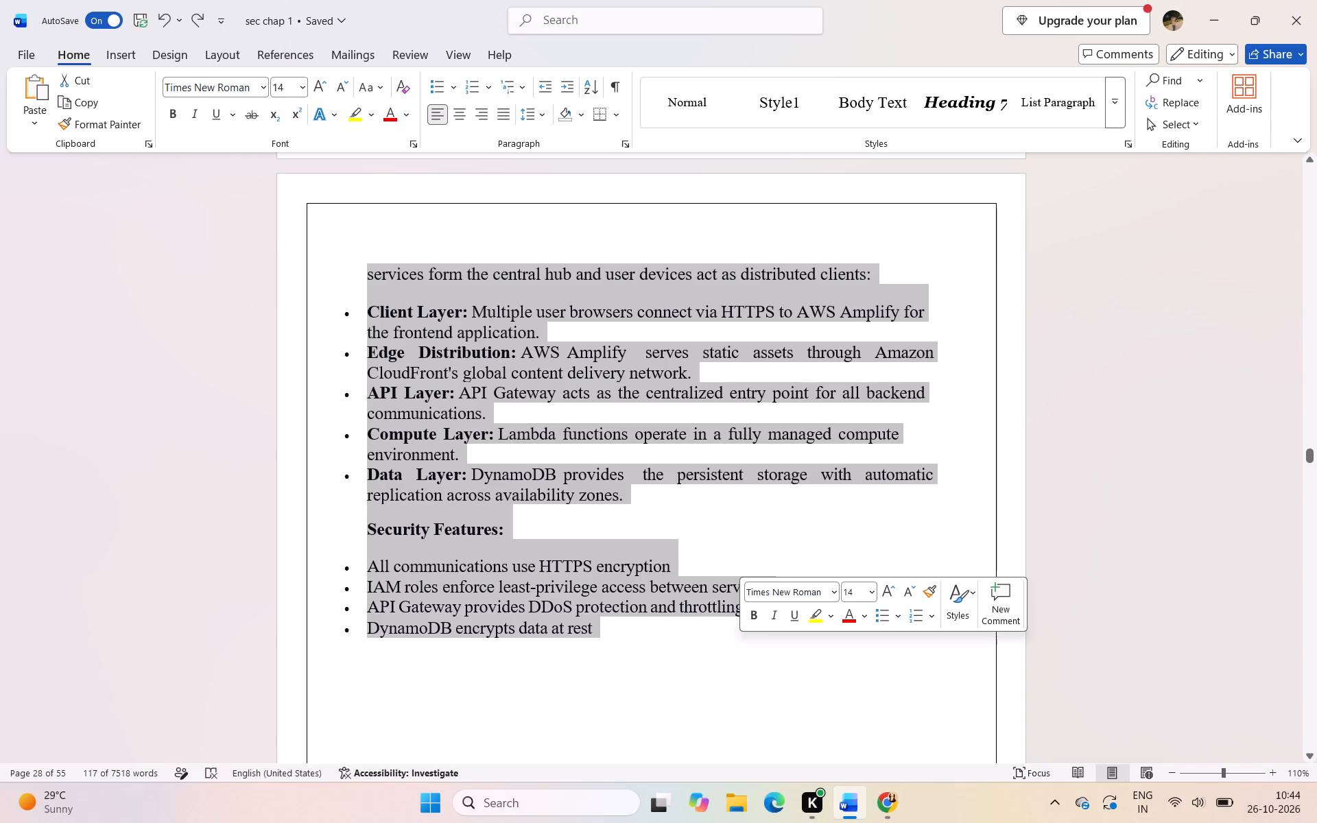
{"action": "key", "text": "BackSpace"}
Paste the copied 2.5 Network Architecture section after the 2.4.6 Monitoring and Alerting Module text.
{"action": "scroll", "coordinate": [740, 645], "scroll_direction": "up", "scroll_amount": 1}
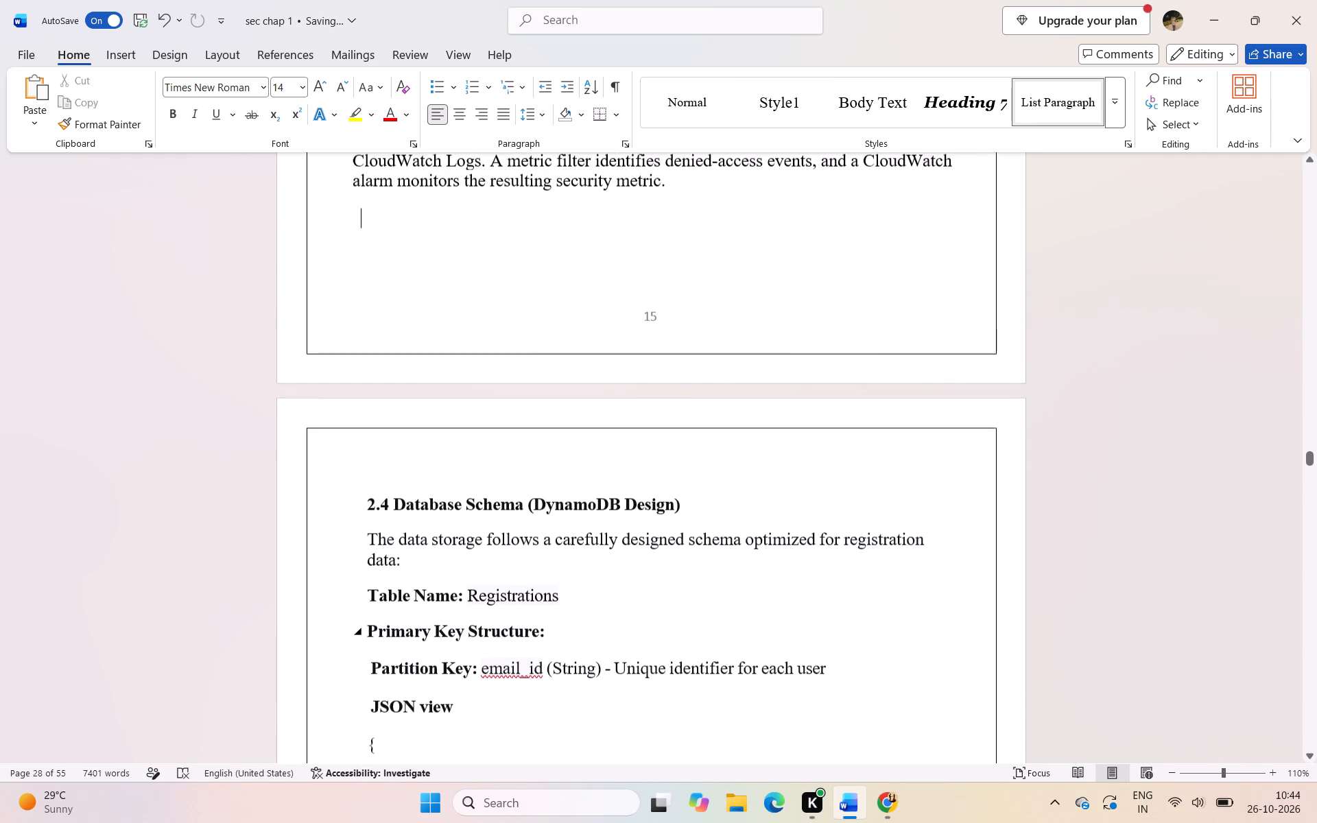
{"action": "scroll", "coordinate": [740, 645], "scroll_direction": "up", "scroll_amount": 1}
{"action": "key", "text": "ctrl+v"}
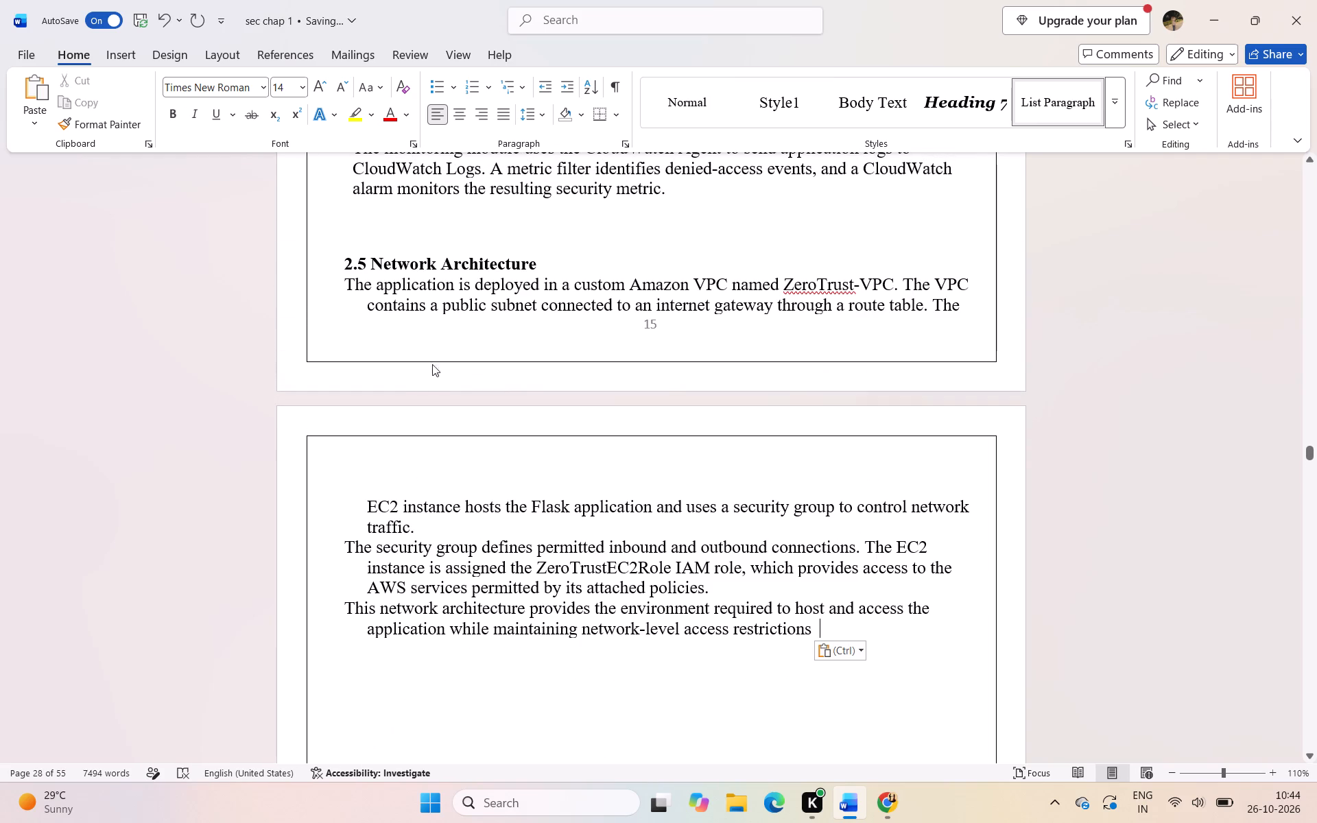
Remove the blank line above the Network Architecture heading and add an unnumbered blank line below it.
{"action": "left_click", "coordinate": [394, 230]}
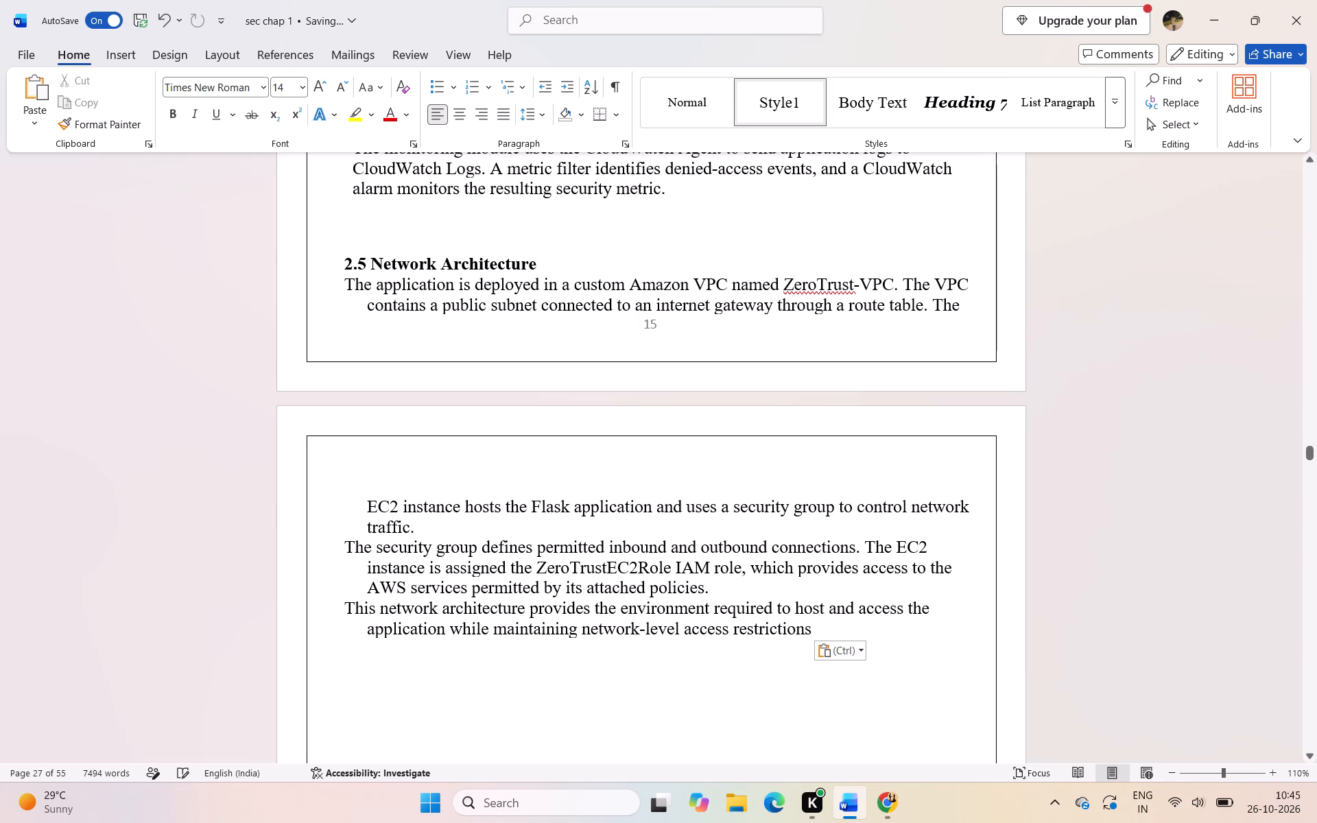
{"action": "key", "text": "BackSpace"}
{"action": "key", "text": "BackSpace"}
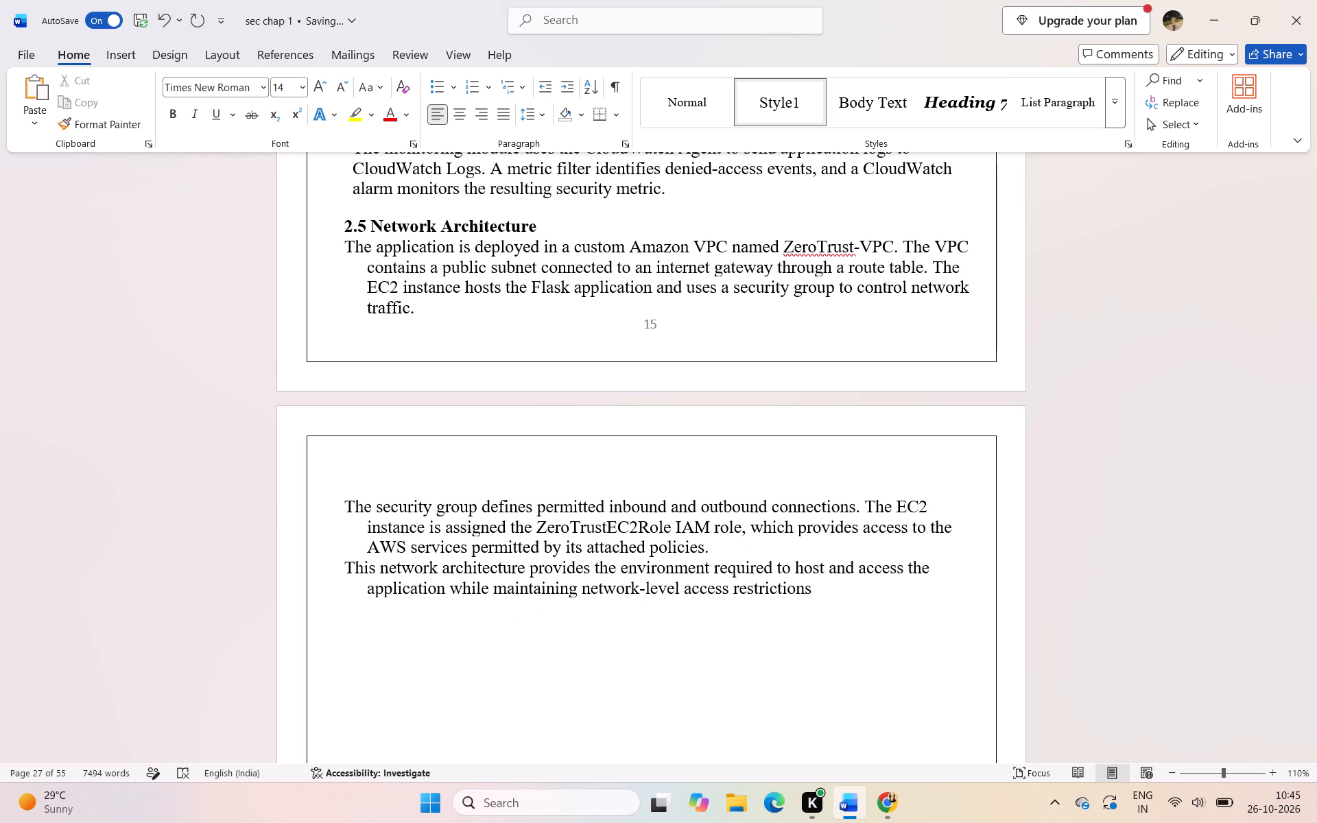
{"action": "left_click", "coordinate": [543, 229]}
{"action": "key", "text": "Return"}
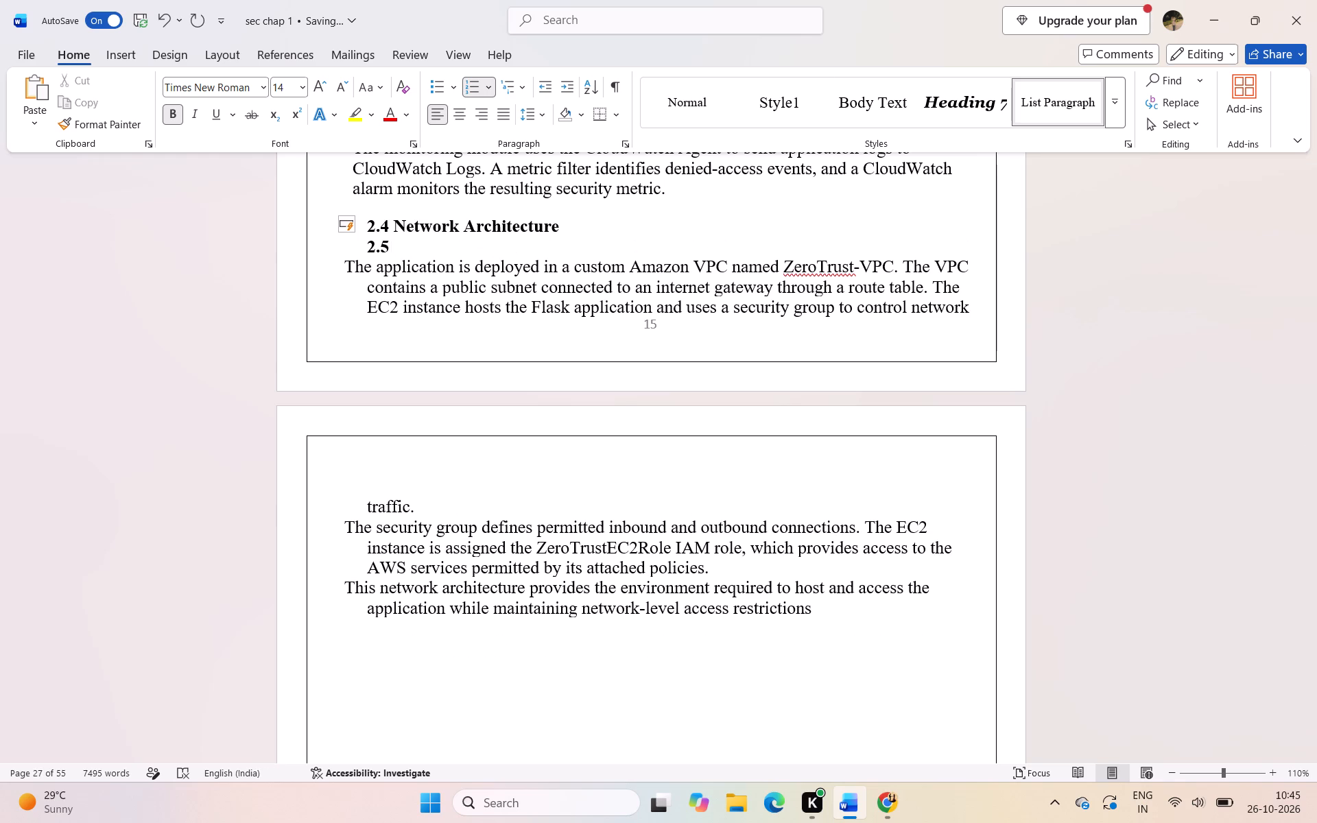
{"action": "key", "text": "BackSpace"}
{"action": "key", "text": "BackSpace"}
{"action": "key", "text": "BackSpace"}
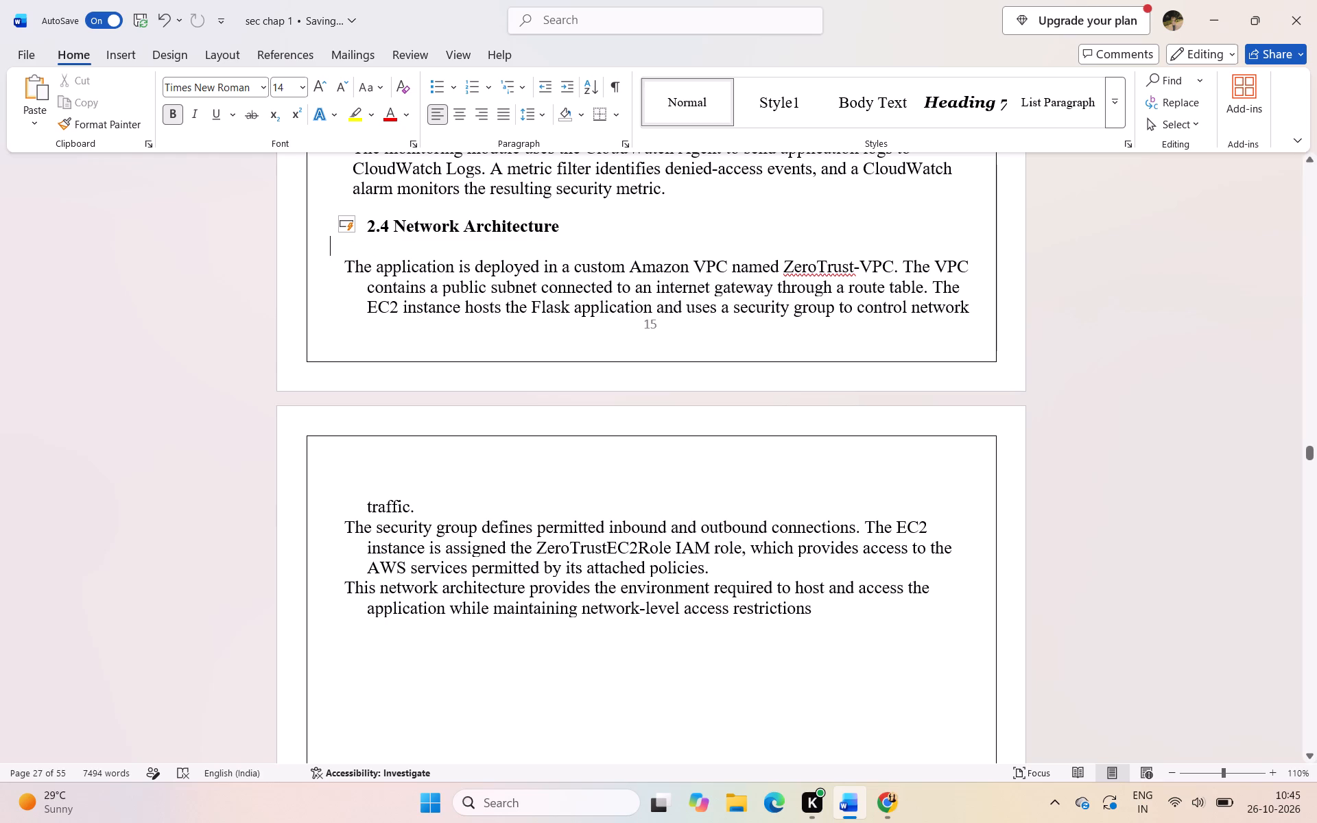
Apply Style1 to the three body paragraphs of the Network Architecture section.
{"action": "scroll", "coordinate": [342, 268], "scroll_direction": "down", "scroll_amount": 2}
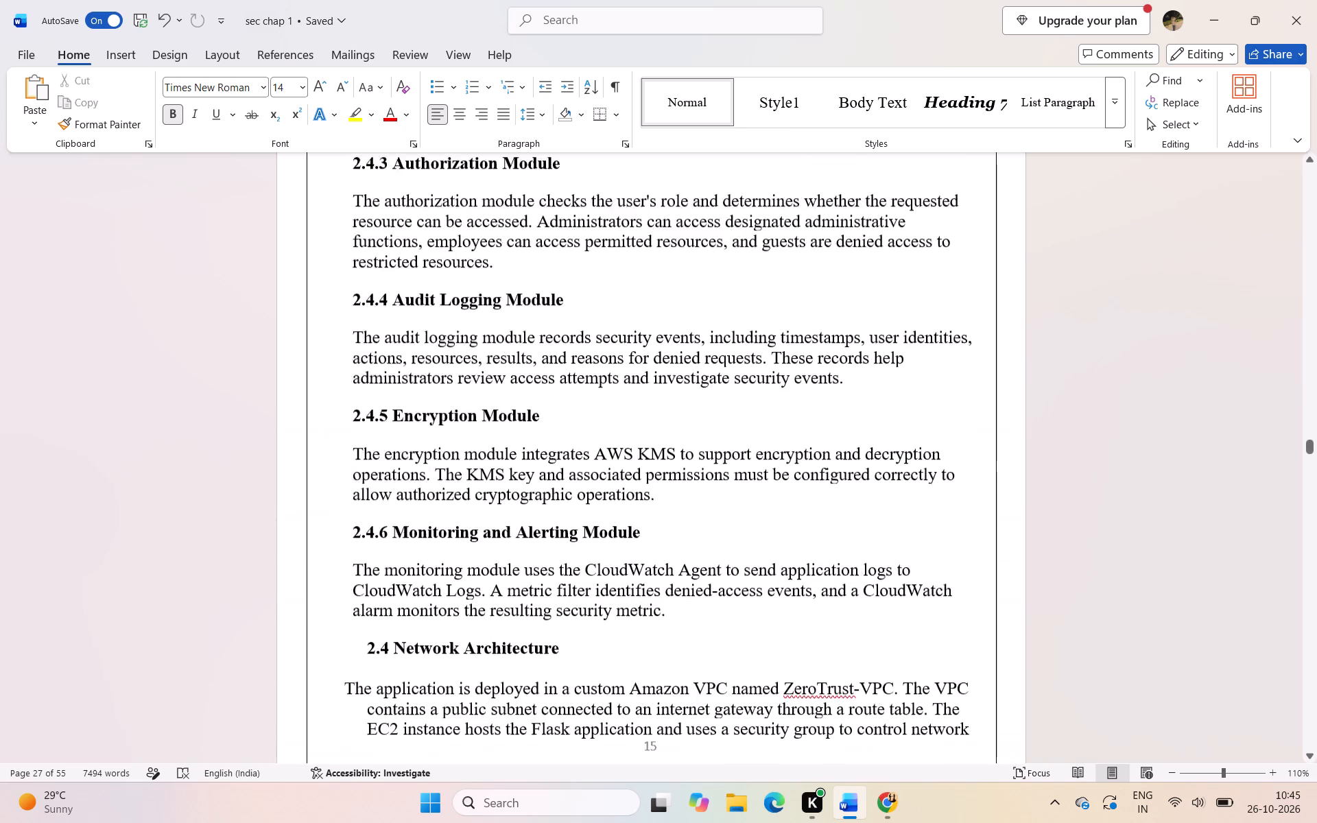
{"action": "scroll", "coordinate": [342, 268], "scroll_direction": "down", "scroll_amount": 2}
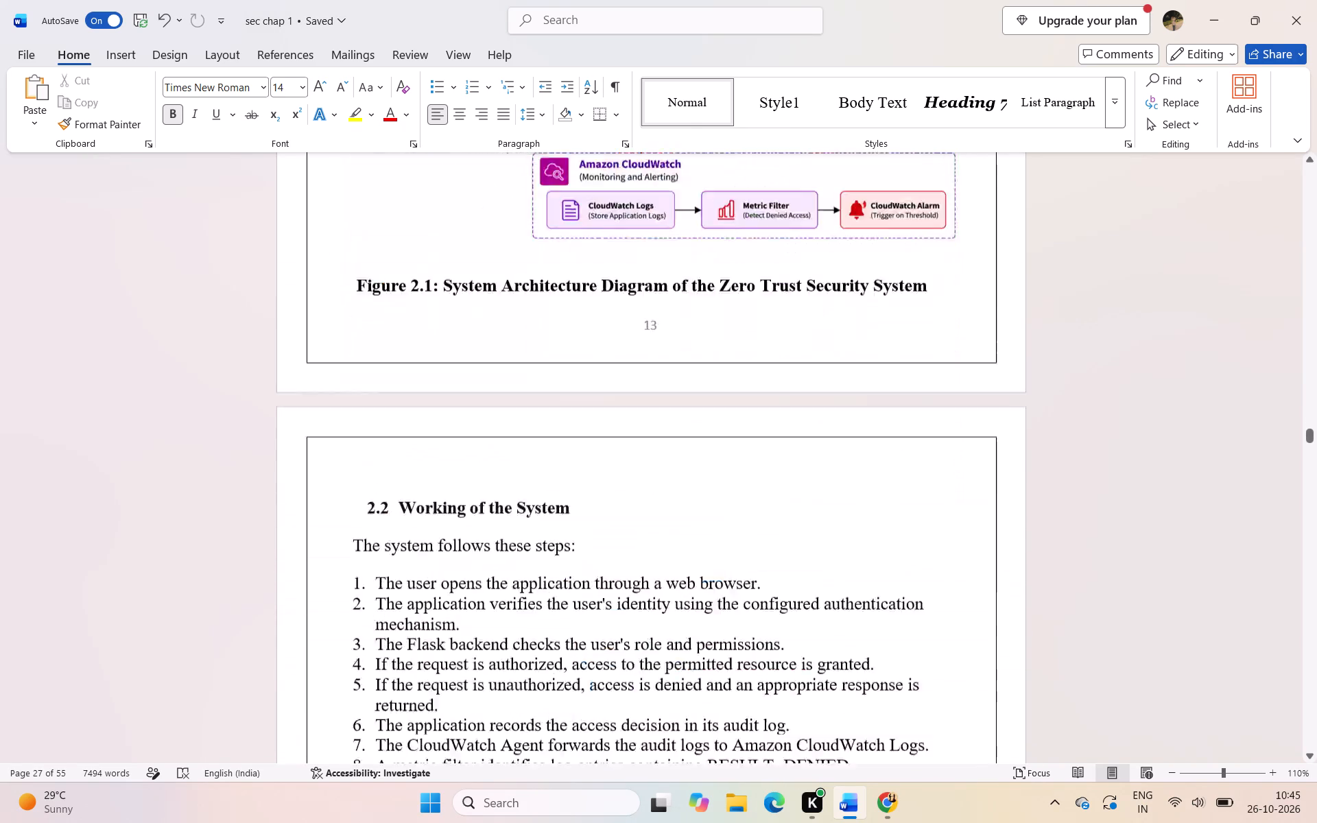
{"action": "scroll", "coordinate": [342, 268], "scroll_direction": "down", "scroll_amount": 9}
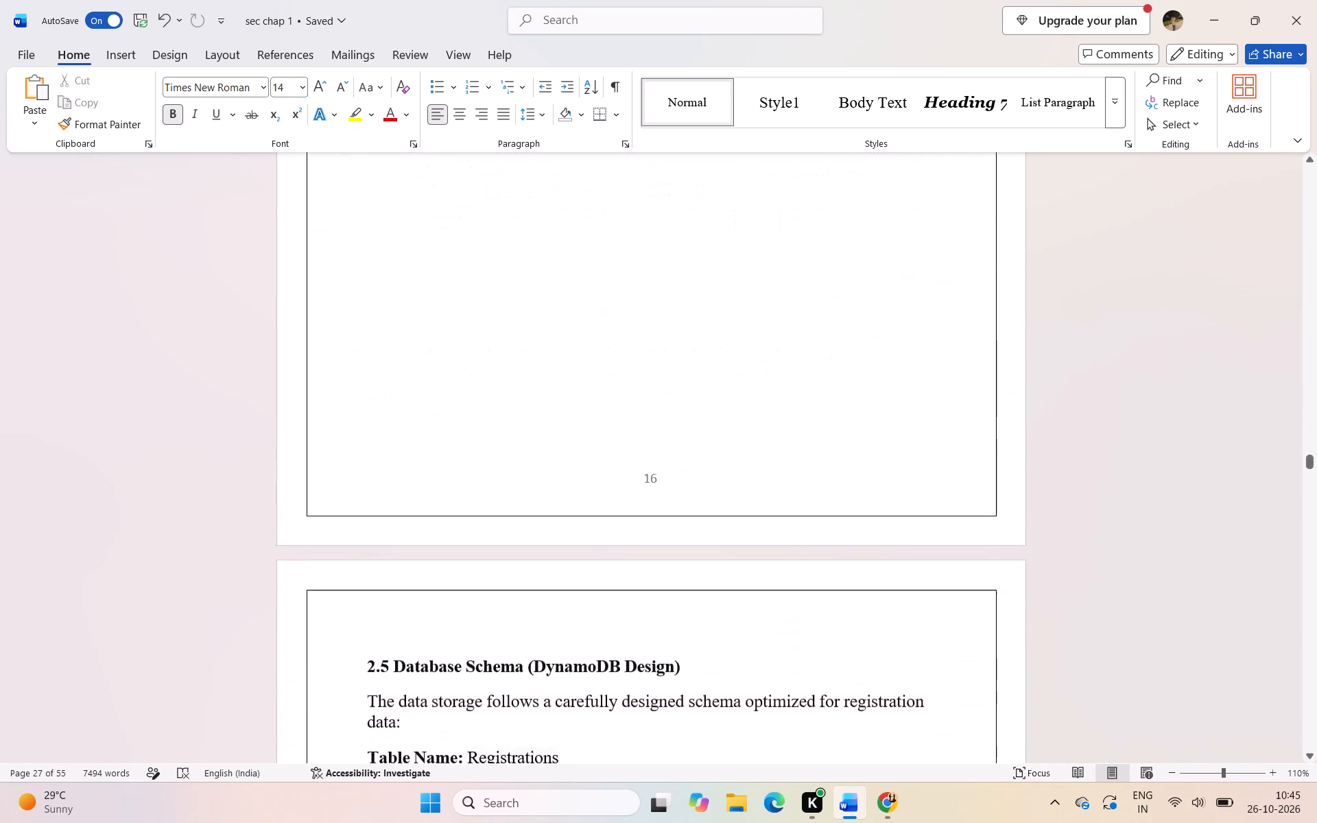
{"action": "scroll", "coordinate": [342, 268], "scroll_direction": "up", "scroll_amount": 4}
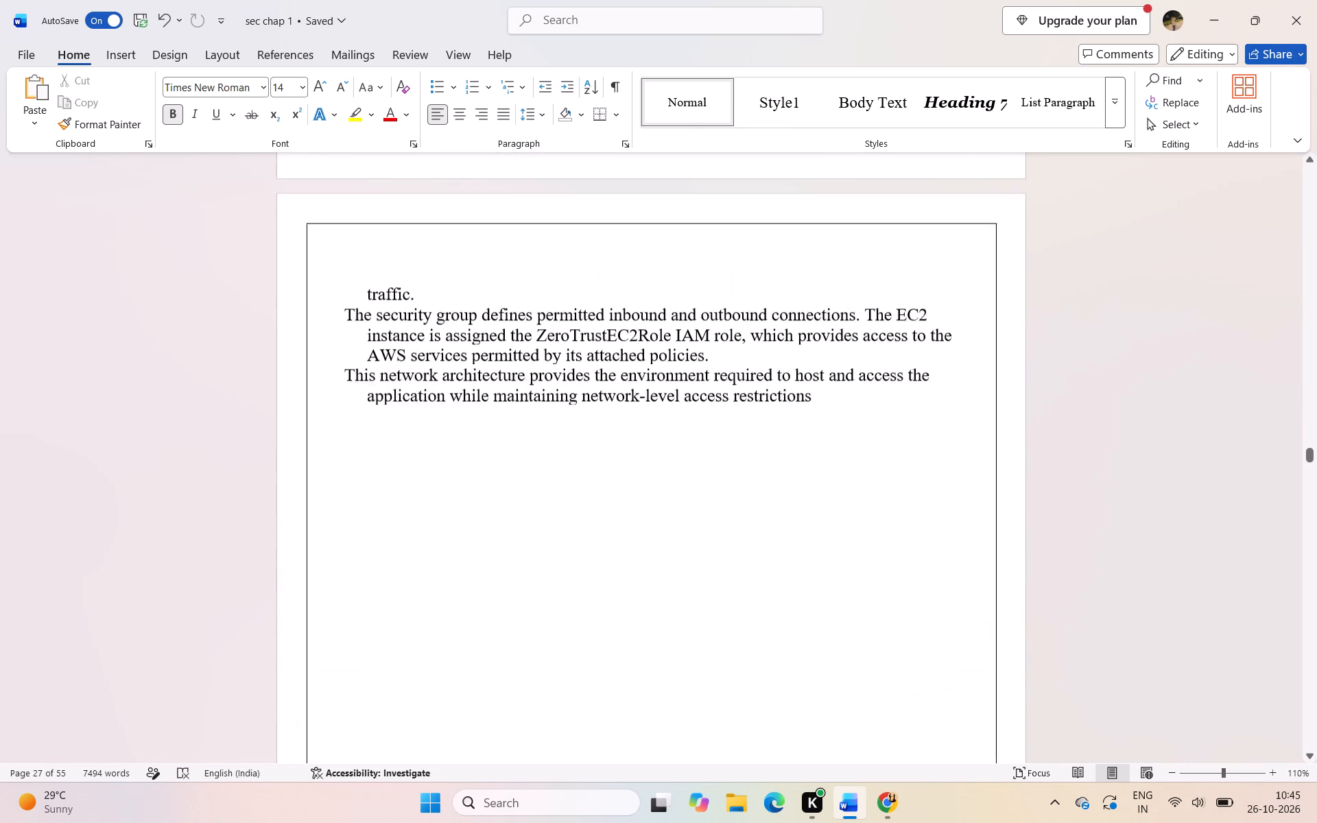
{"action": "scroll", "coordinate": [342, 268], "scroll_direction": "up", "scroll_amount": 2}
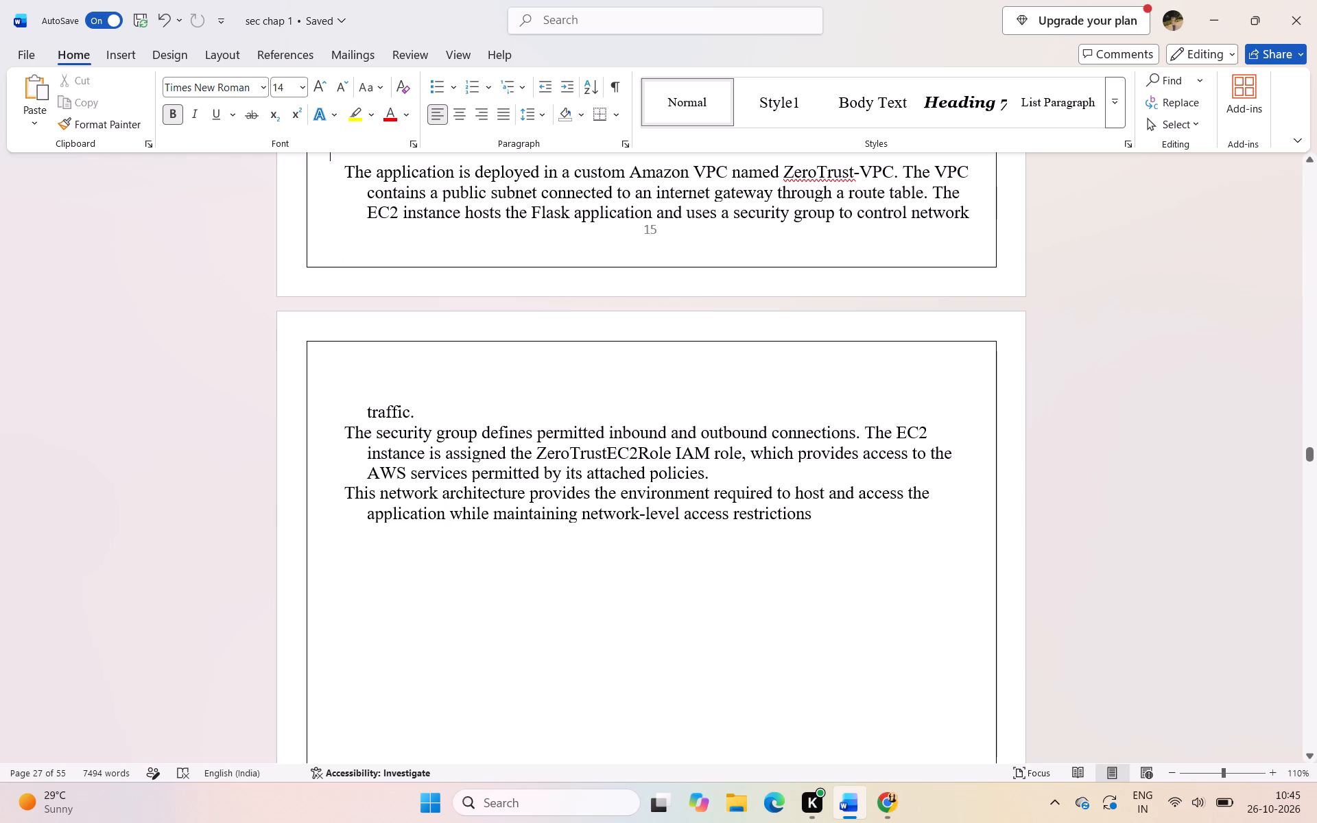
{"action": "left_click_drag", "start_coordinate": [346, 171], "coordinate": [792, 470]}
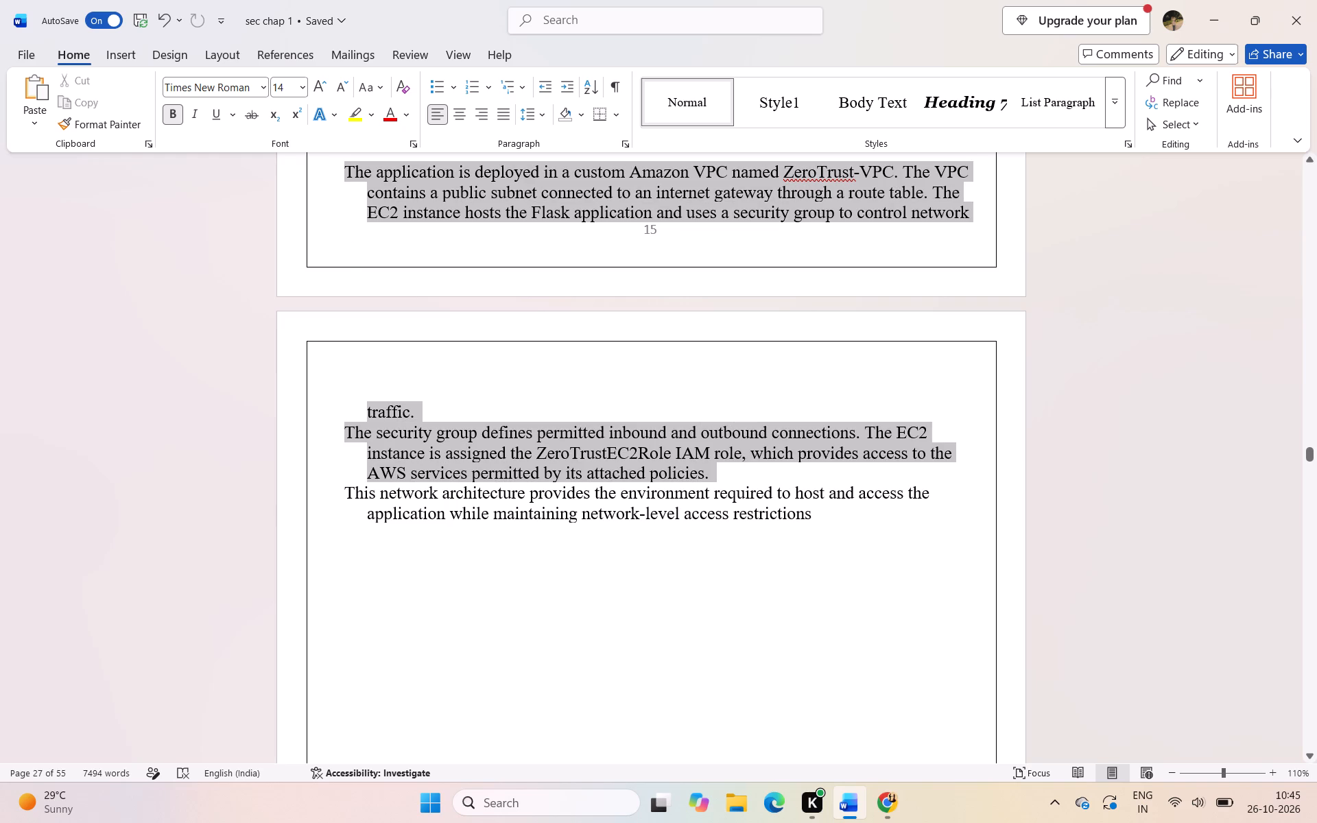
{"action": "left_click_drag", "start_coordinate": [792, 470], "coordinate": [911, 582]}
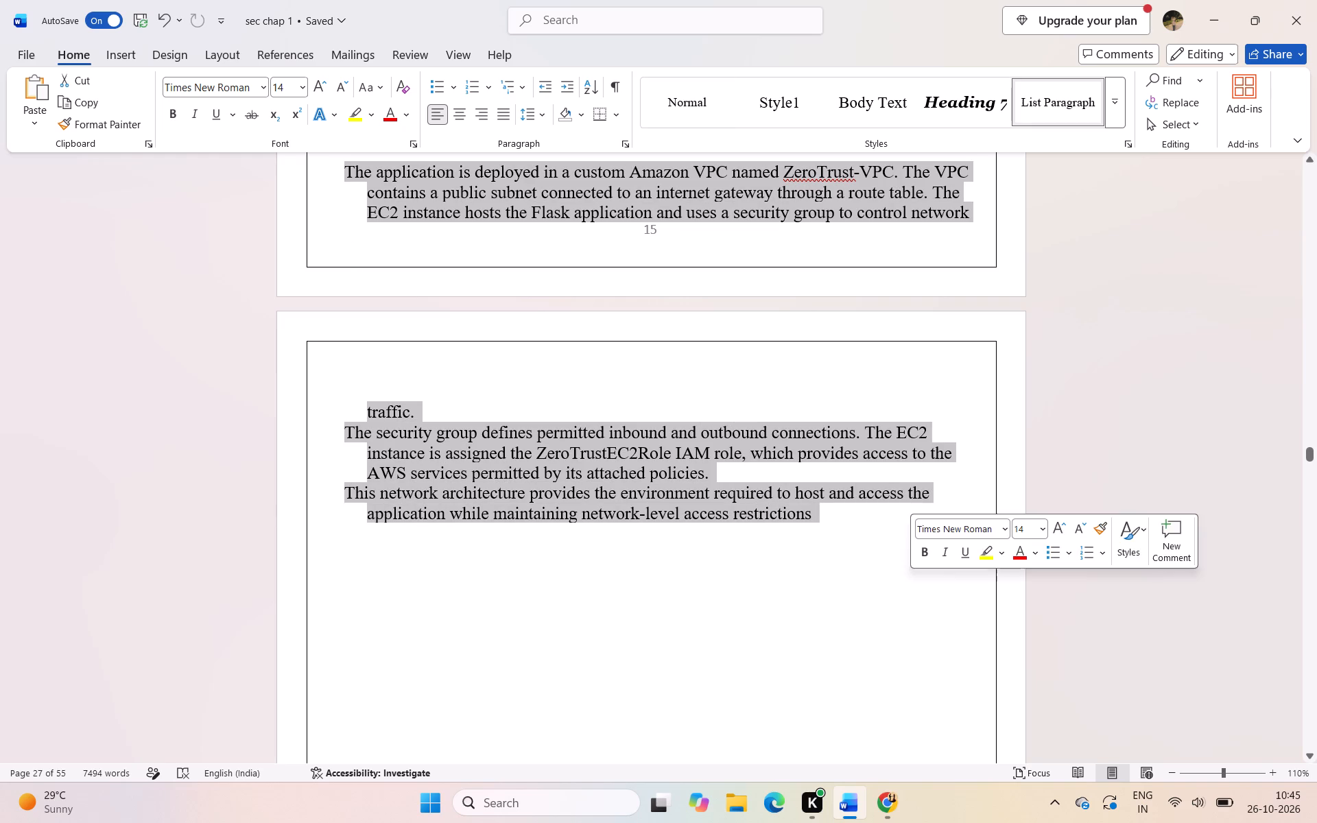
{"action": "left_click", "coordinate": [764, 92]}
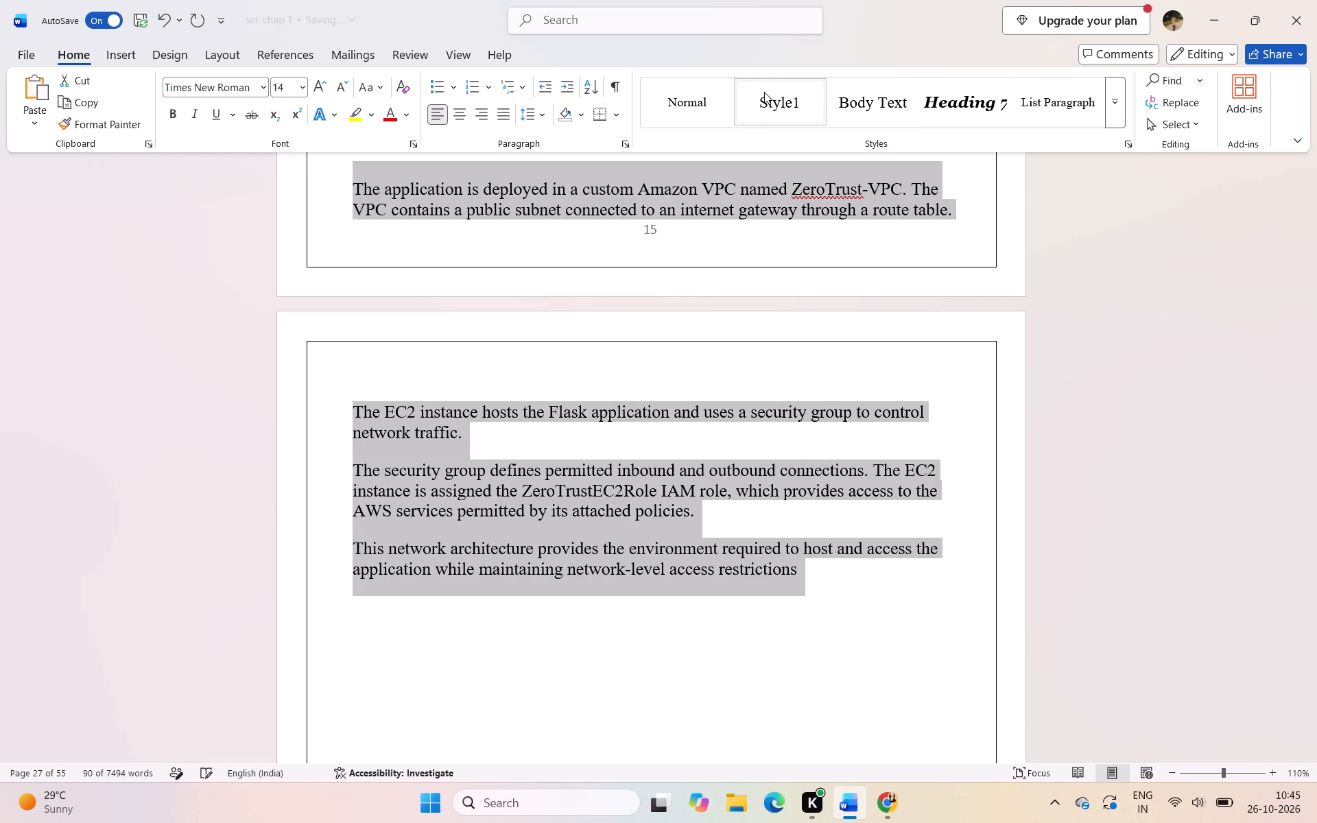
{"action": "left_click", "coordinate": [808, 549]}
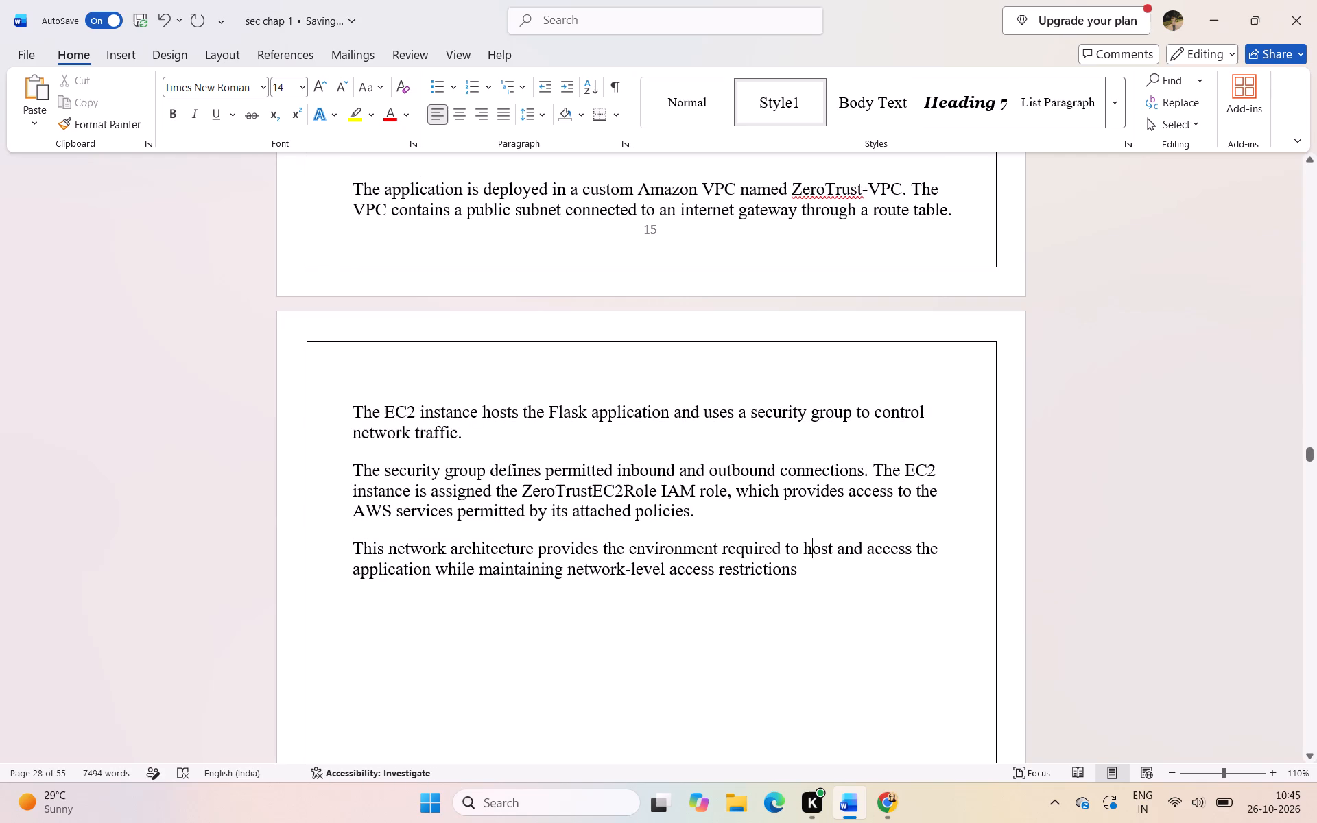
Add the missing full stop after "network-level access restrictions" at the end of the Network Architecture section.
{"action": "left_click", "coordinate": [800, 578]}
{"action": "key", "text": "period"}
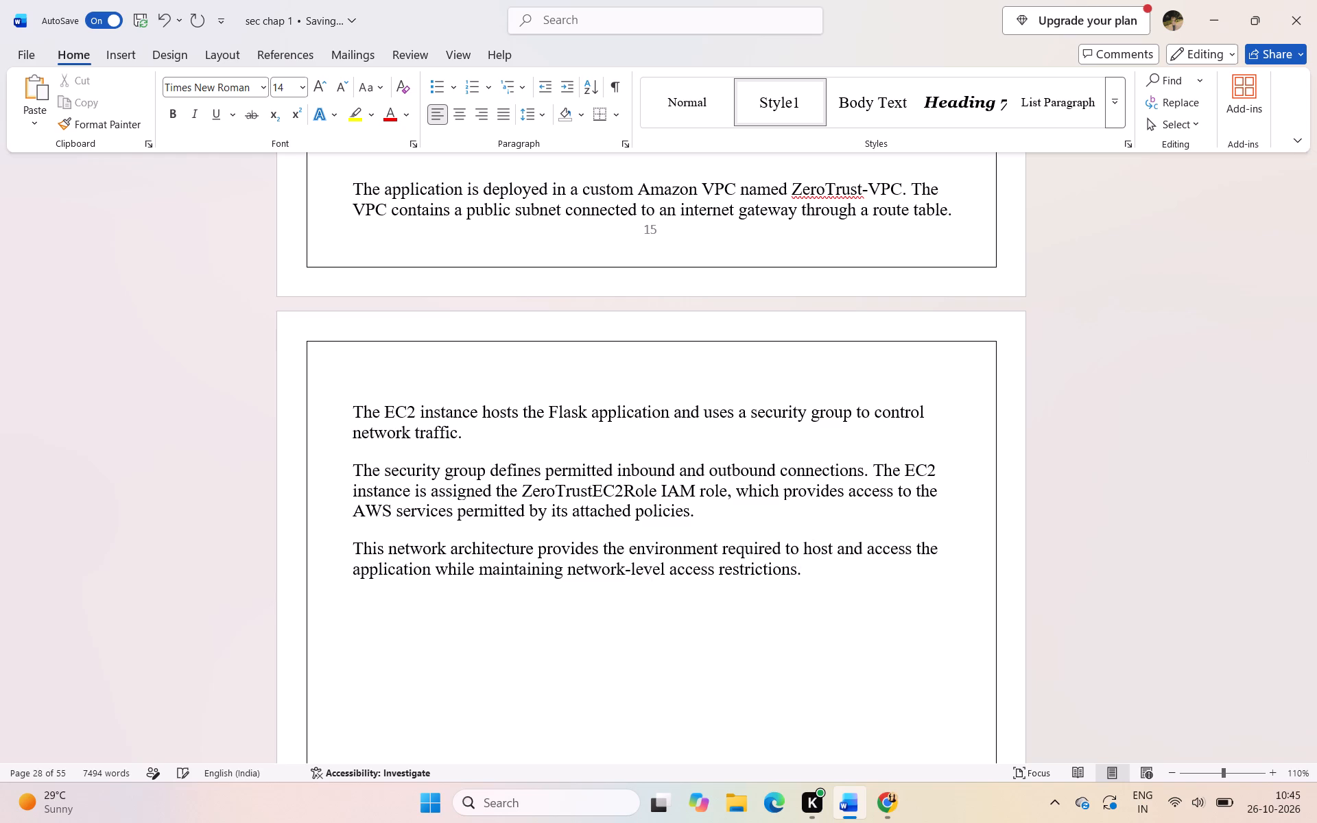
{"action": "scroll", "coordinate": [800, 578], "scroll_direction": "up", "scroll_amount": 2}
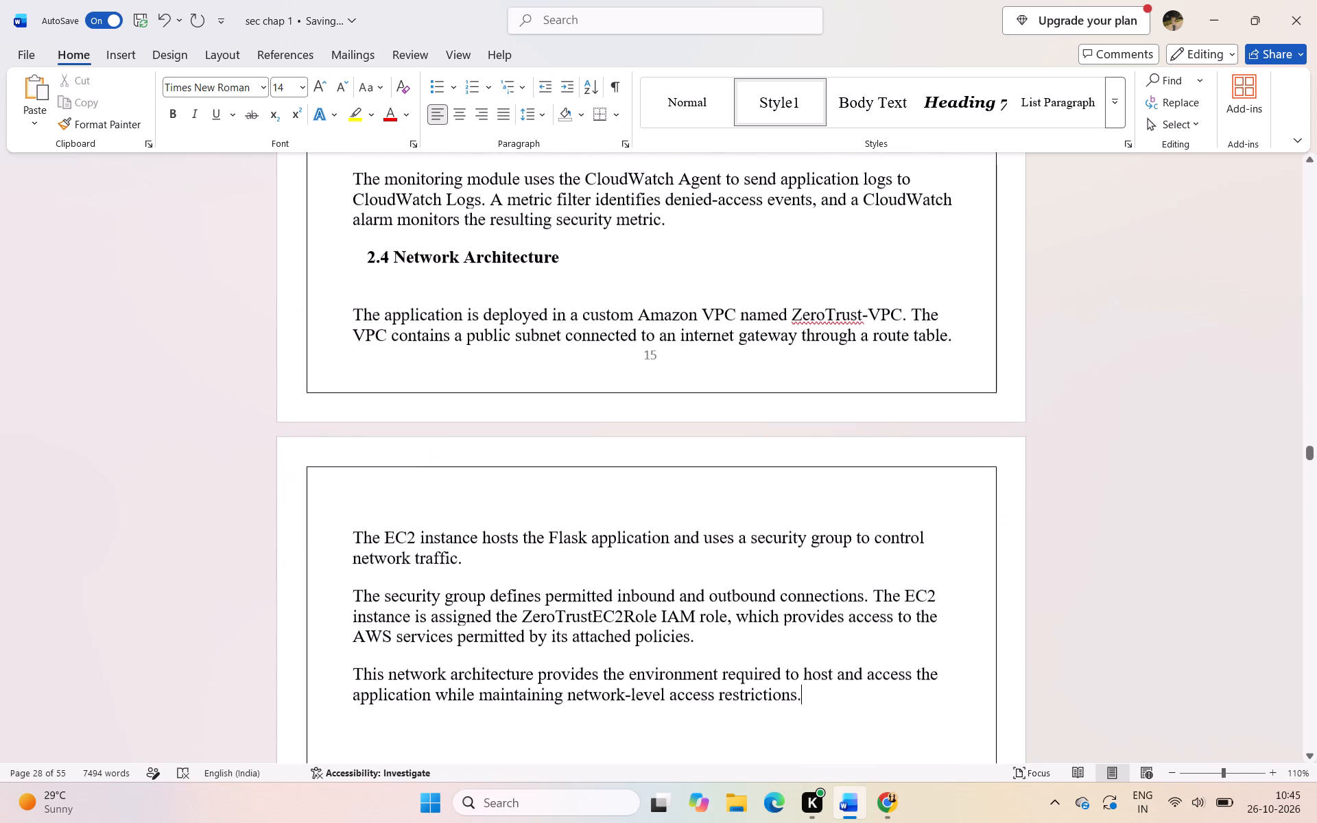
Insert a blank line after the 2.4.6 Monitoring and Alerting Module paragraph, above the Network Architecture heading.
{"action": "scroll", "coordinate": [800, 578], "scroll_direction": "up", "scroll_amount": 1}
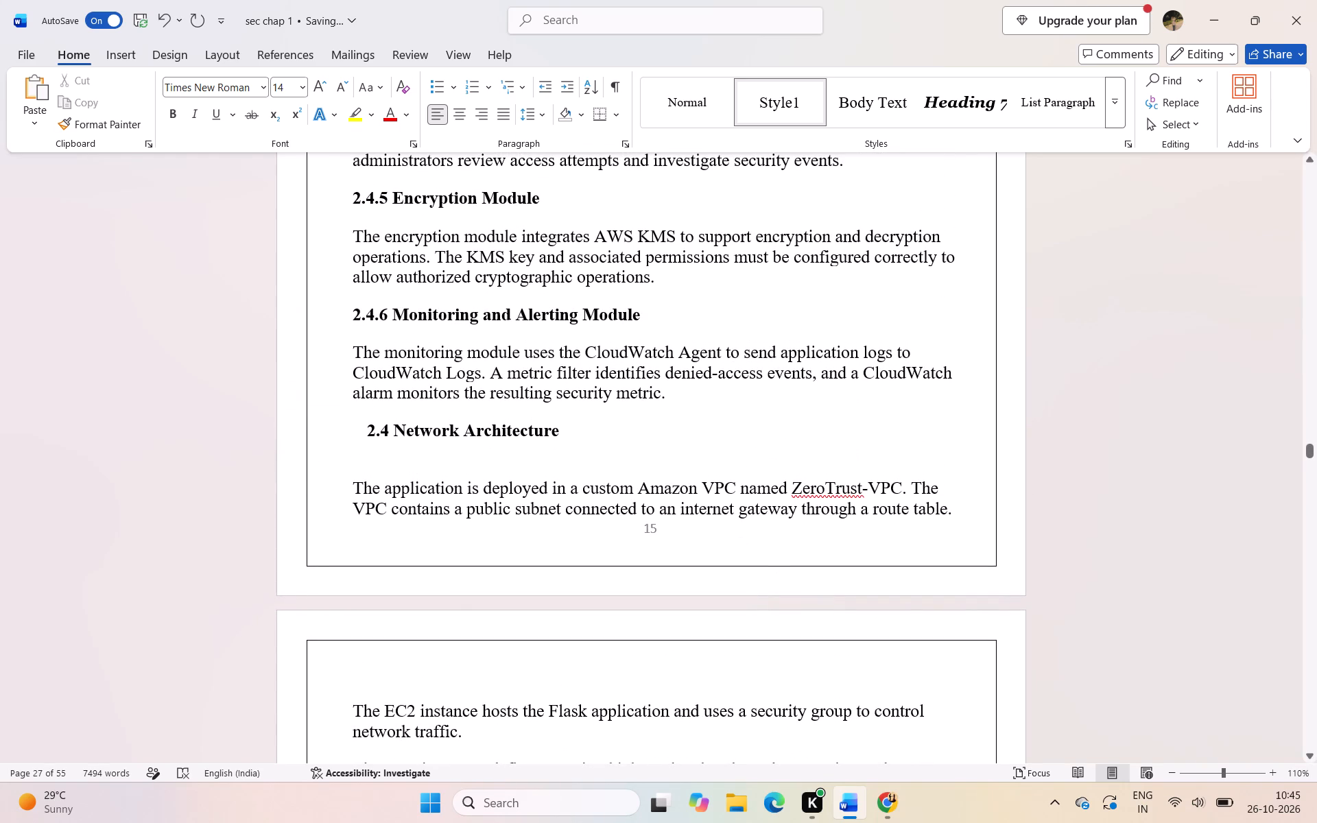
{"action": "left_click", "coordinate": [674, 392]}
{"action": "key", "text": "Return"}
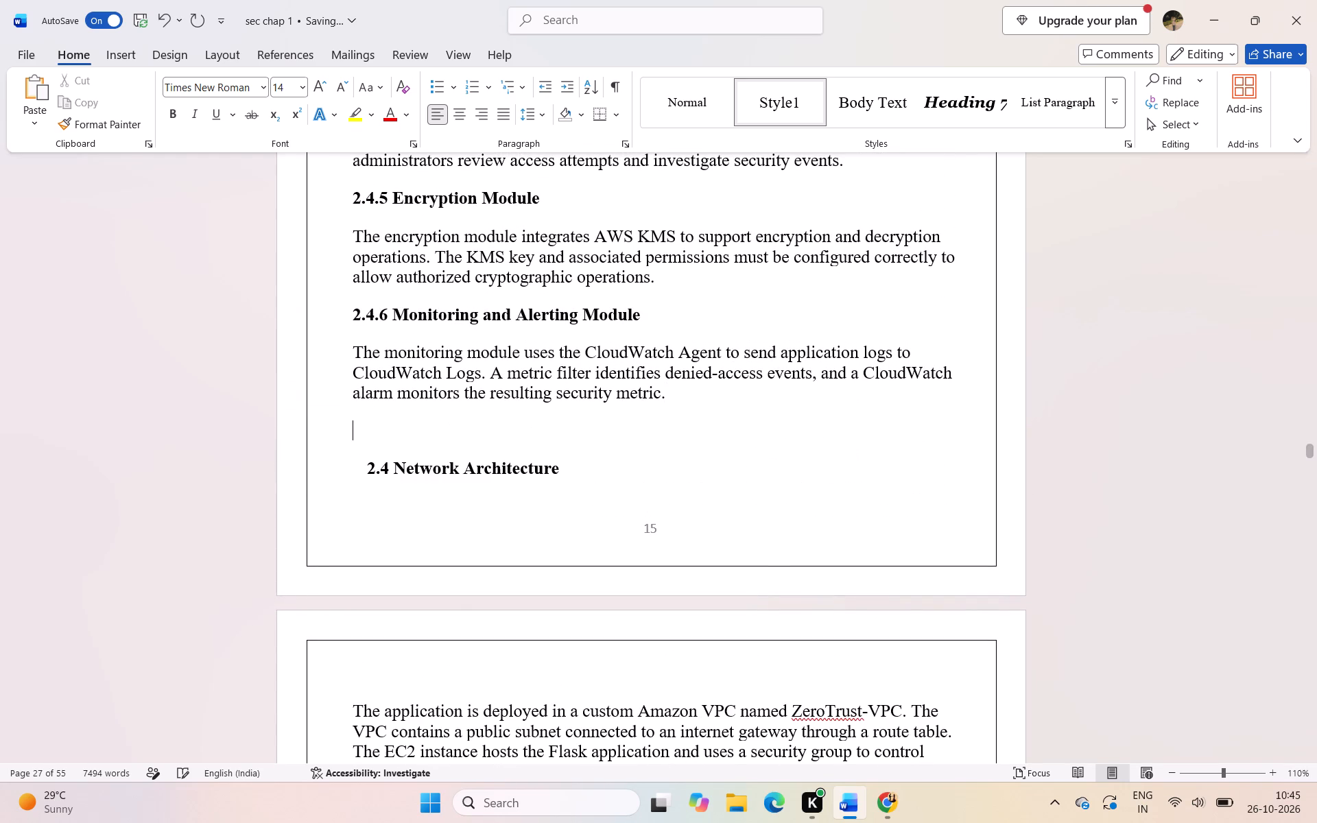
Remove the blank line between the Network Architecture heading and its first paragraph, keeping the heading text intact.
{"action": "scroll", "coordinate": [608, 514], "scroll_direction": "down", "scroll_amount": 1}
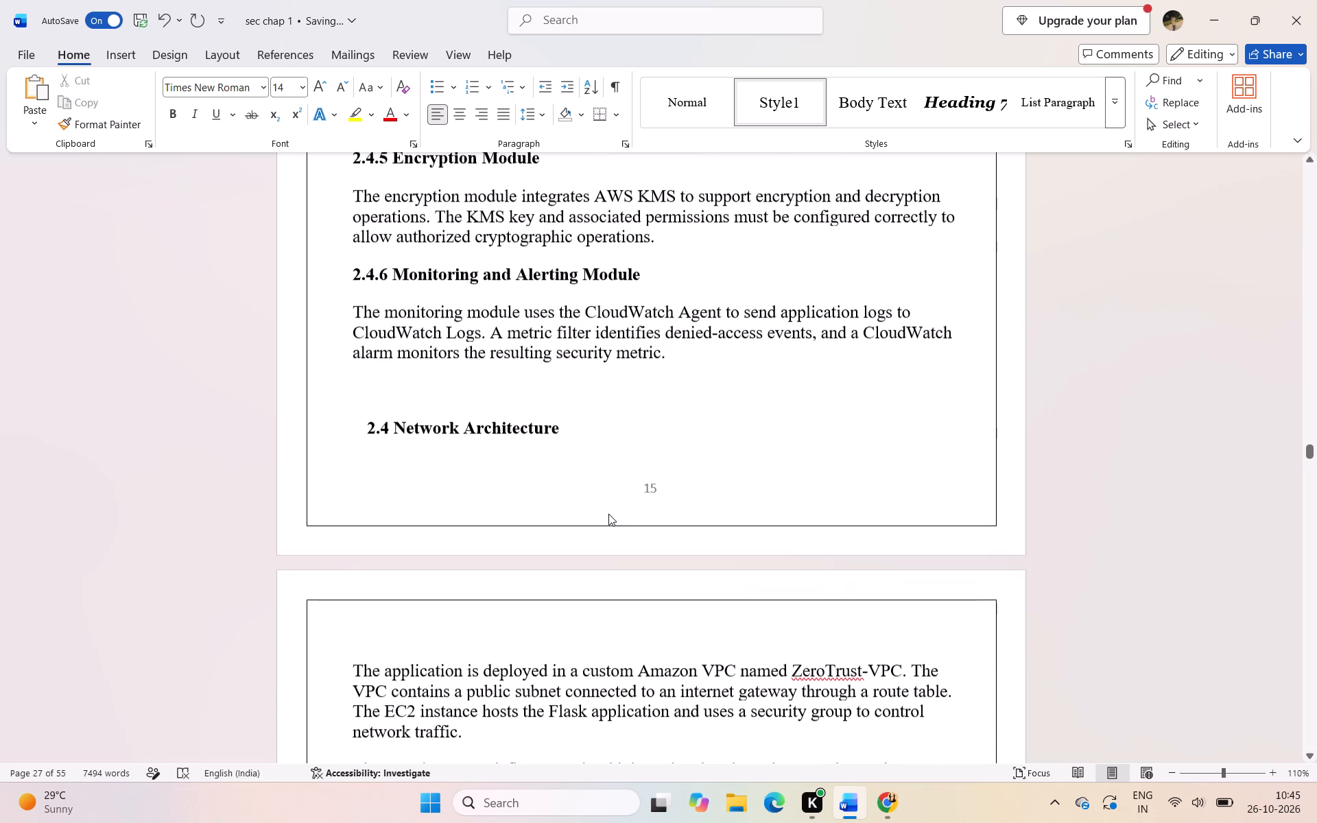
{"action": "scroll", "coordinate": [608, 514], "scroll_direction": "down", "scroll_amount": 1}
{"action": "left_click", "coordinate": [393, 465]}
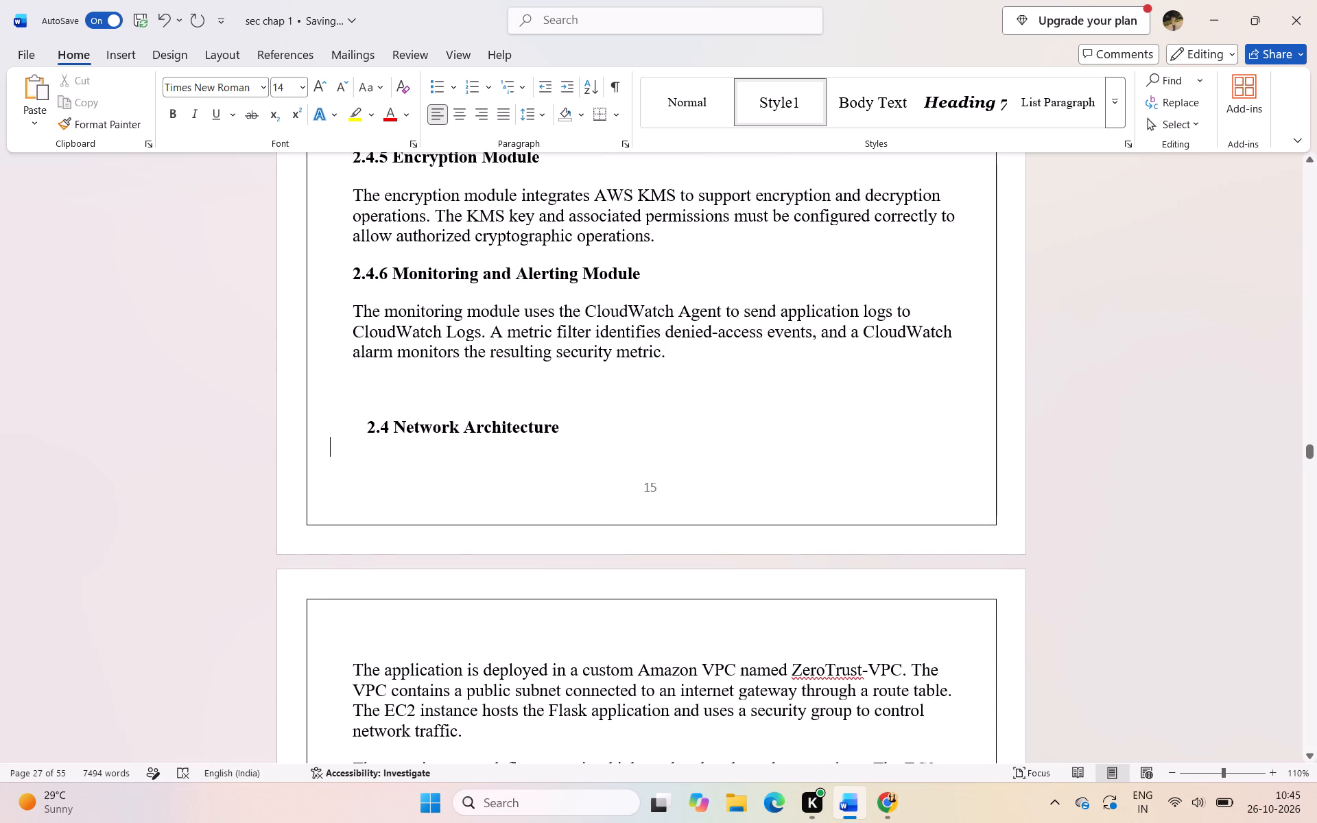
{"action": "key", "text": "BackSpace"}
{"action": "key", "text": "BackSpace"}
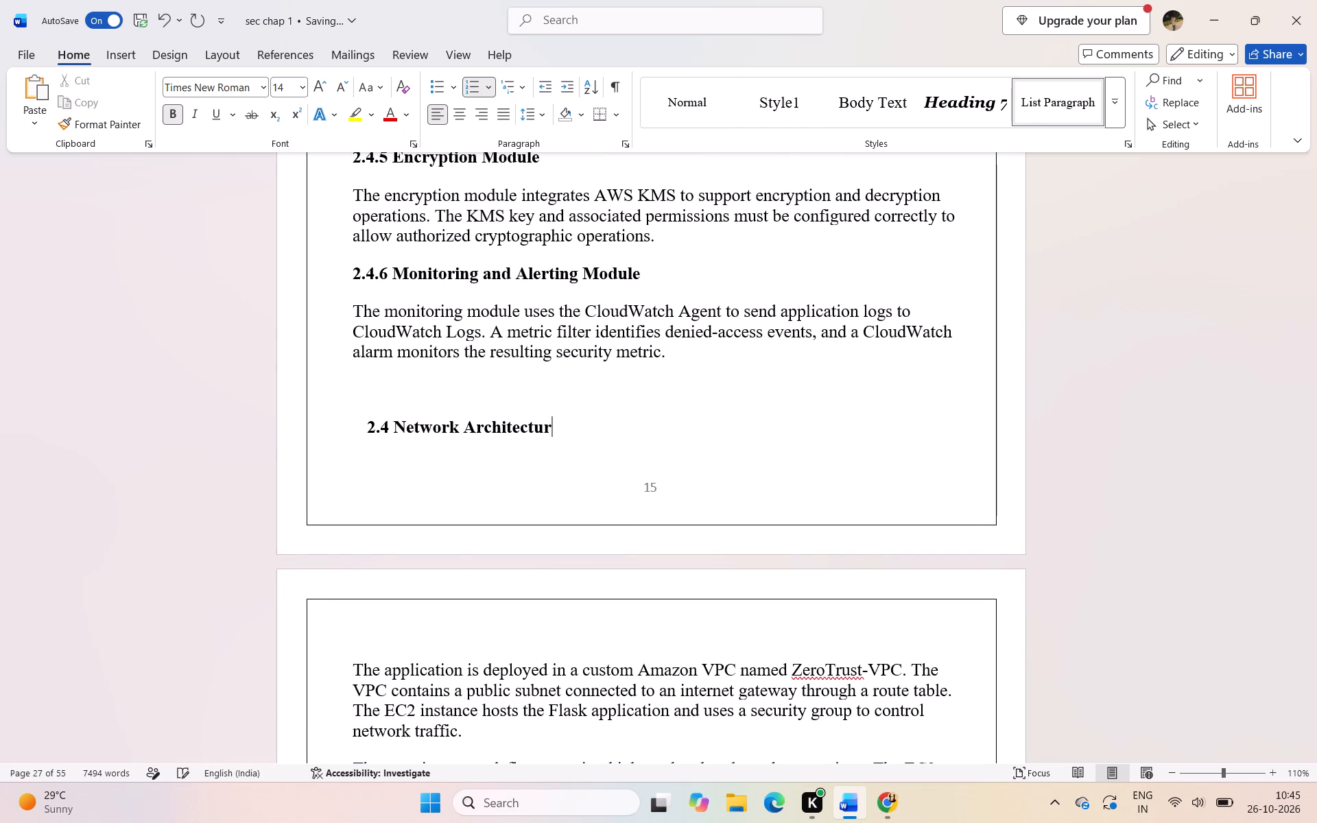
{"action": "key", "text": "e"}
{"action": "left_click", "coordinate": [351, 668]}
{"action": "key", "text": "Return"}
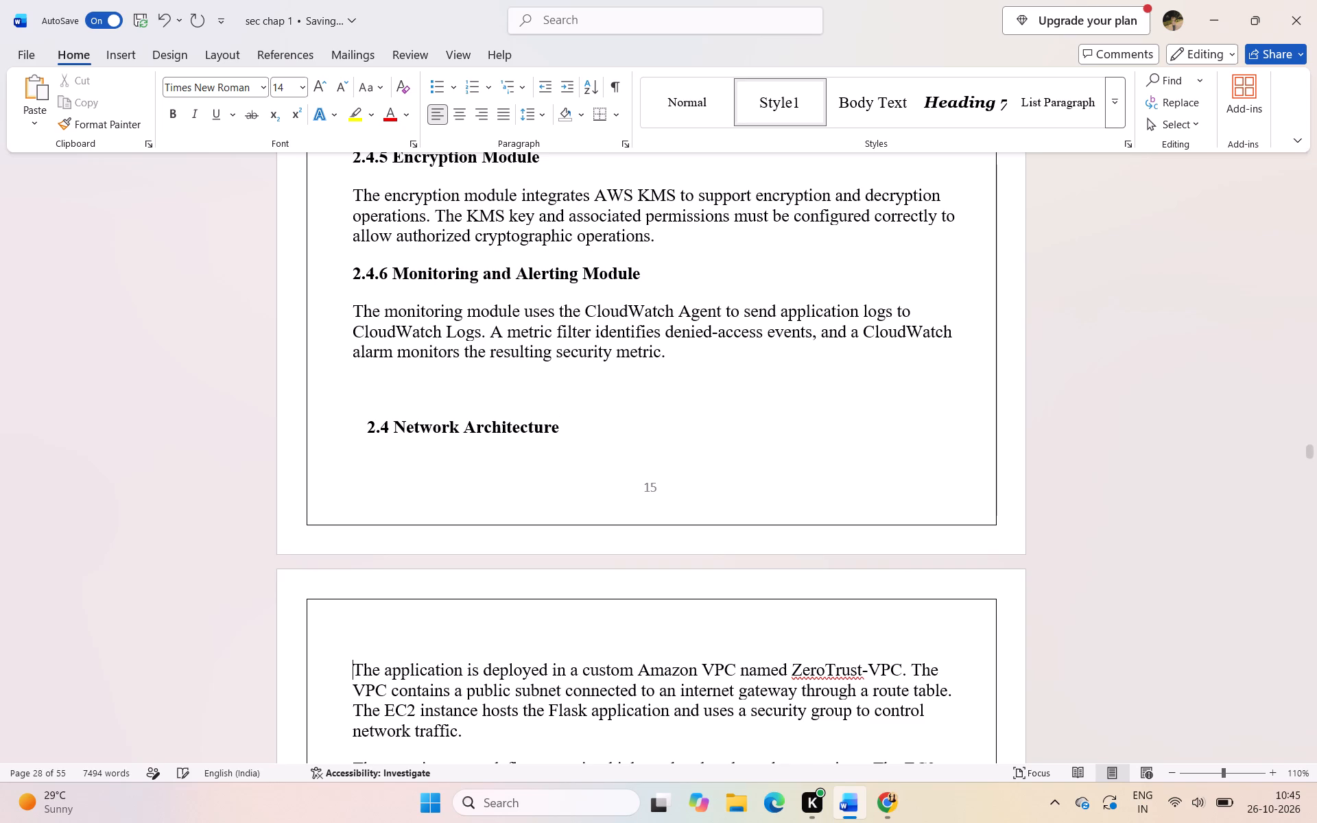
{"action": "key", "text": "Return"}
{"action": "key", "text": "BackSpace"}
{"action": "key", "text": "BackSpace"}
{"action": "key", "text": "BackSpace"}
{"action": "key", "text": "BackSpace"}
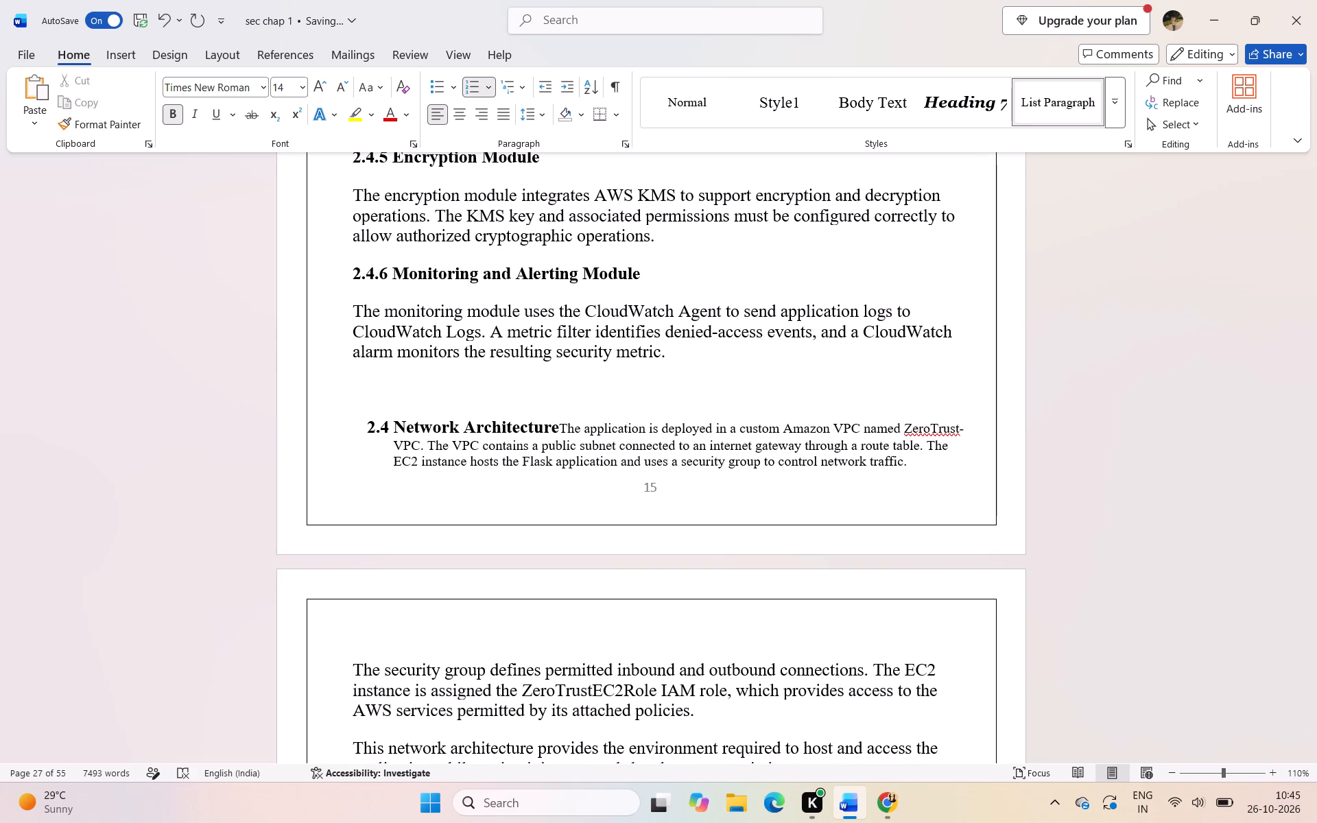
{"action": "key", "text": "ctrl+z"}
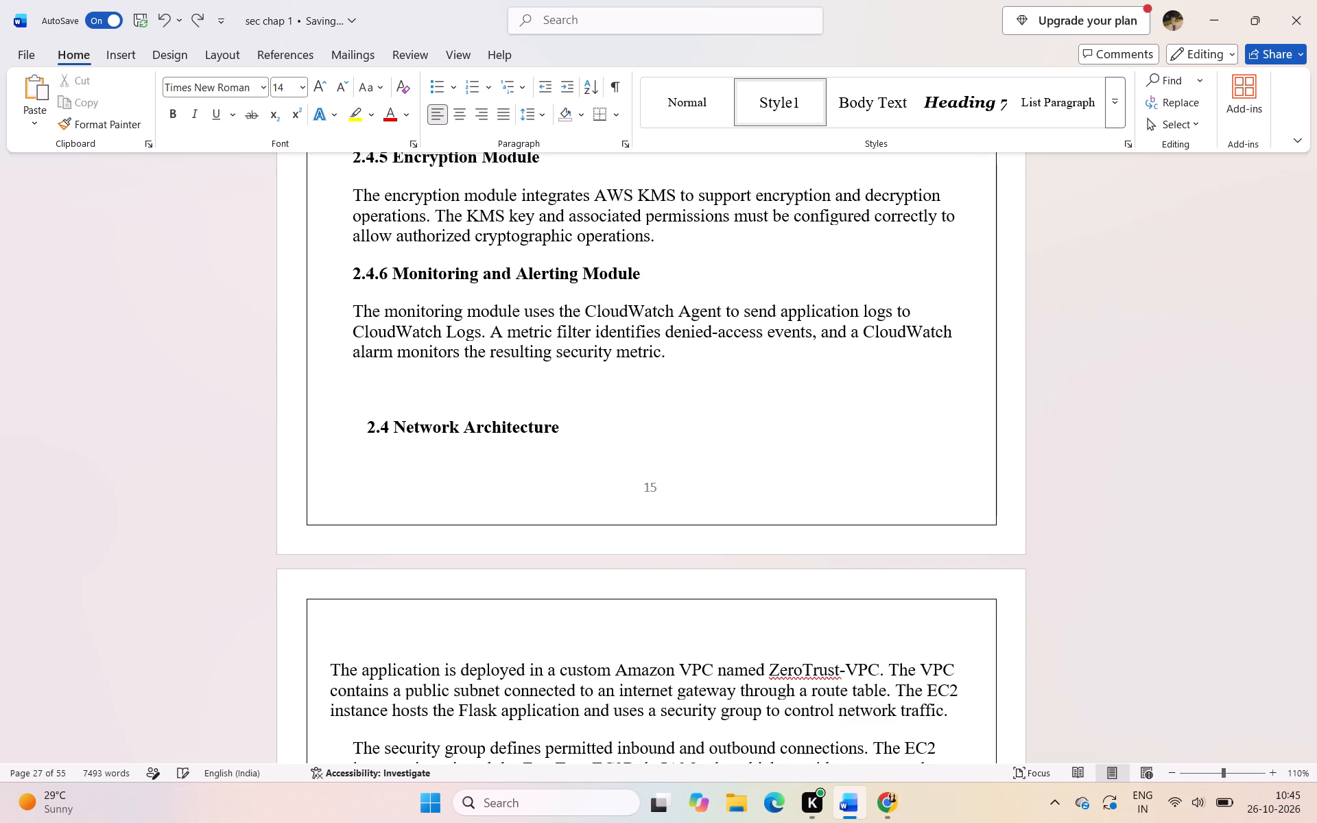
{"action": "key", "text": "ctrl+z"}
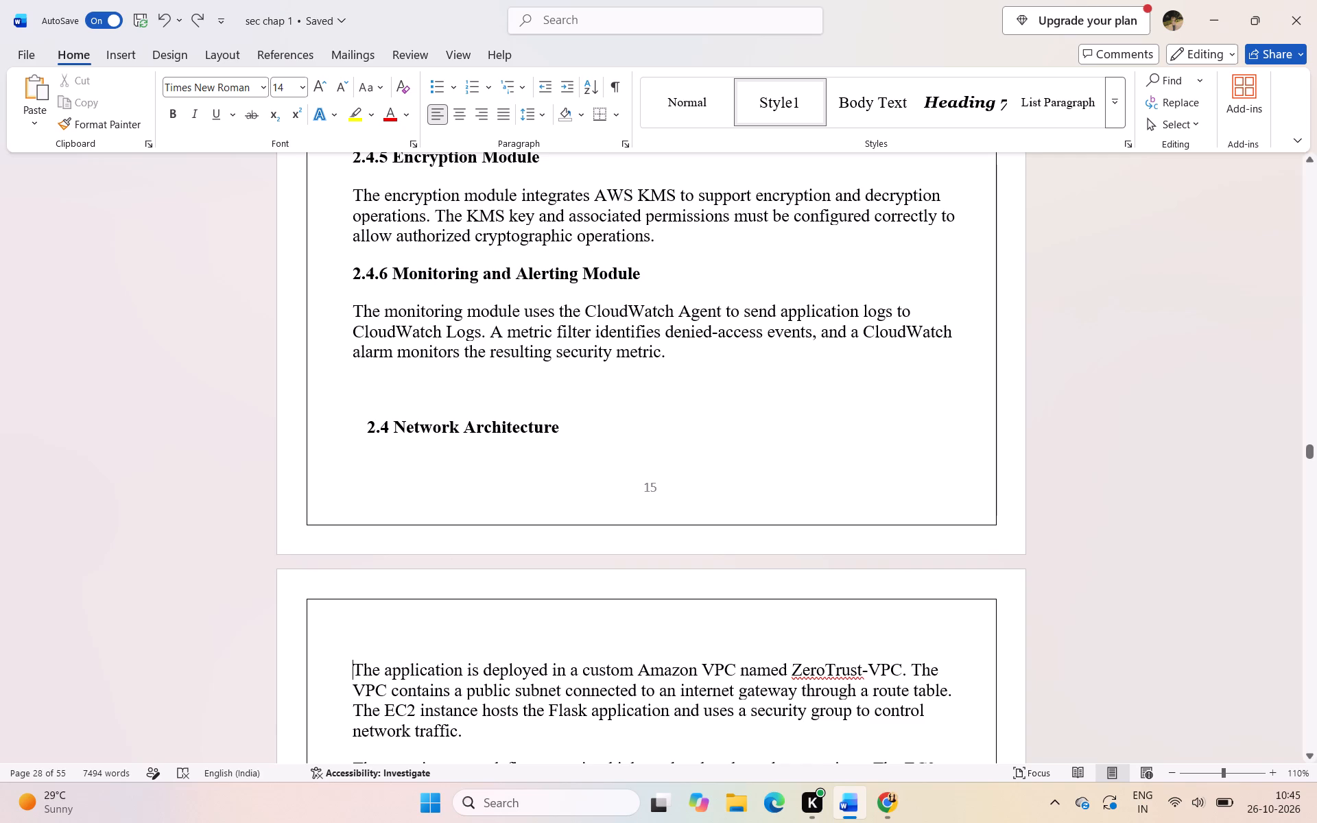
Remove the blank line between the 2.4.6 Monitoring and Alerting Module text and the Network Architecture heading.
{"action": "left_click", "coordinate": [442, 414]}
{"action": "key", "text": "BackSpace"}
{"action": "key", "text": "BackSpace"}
Review the Chapter 2 headings and layout from the earlier sections through Network Architecture to the old Database Schema section.
{"action": "scroll", "coordinate": [442, 414], "scroll_direction": "up", "scroll_amount": 3}
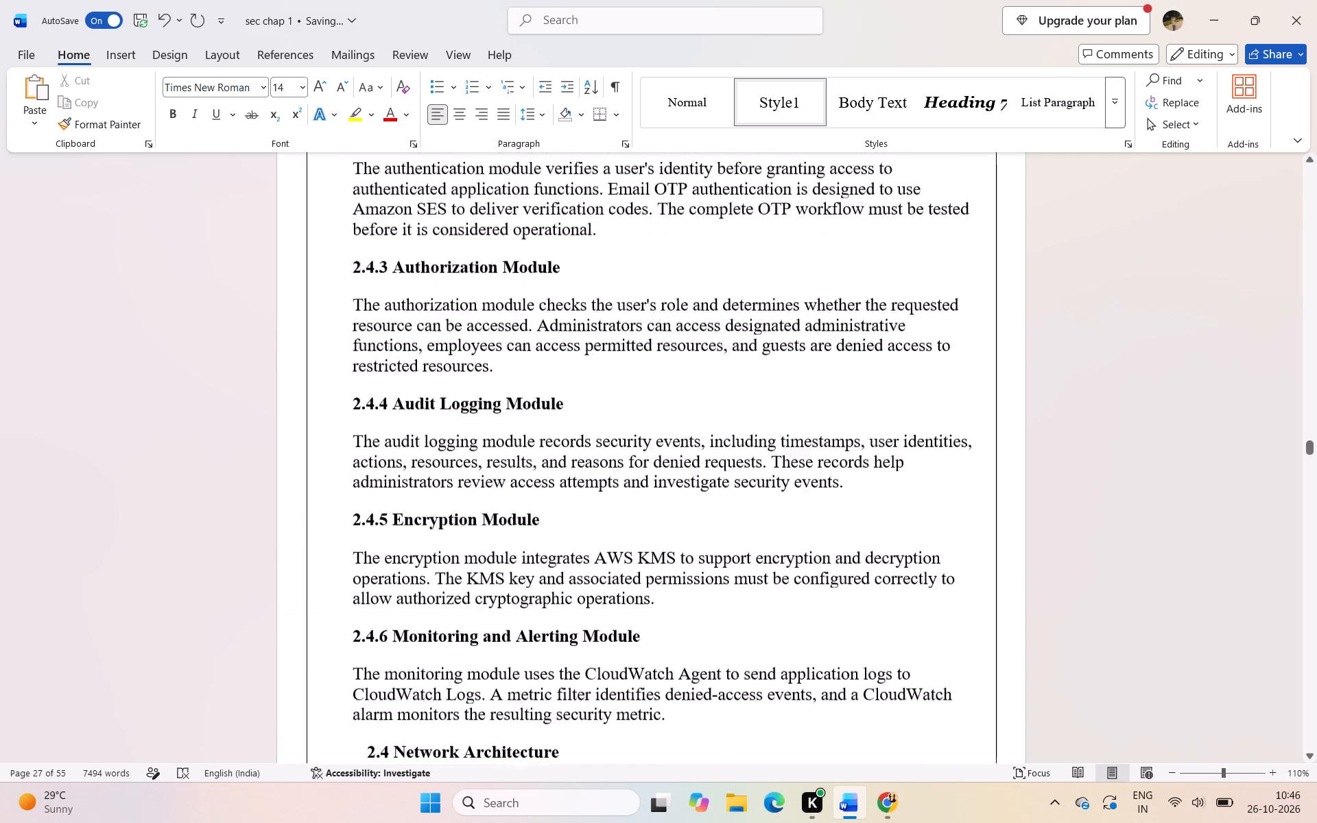
{"action": "scroll", "coordinate": [442, 414], "scroll_direction": "down", "scroll_amount": 1}
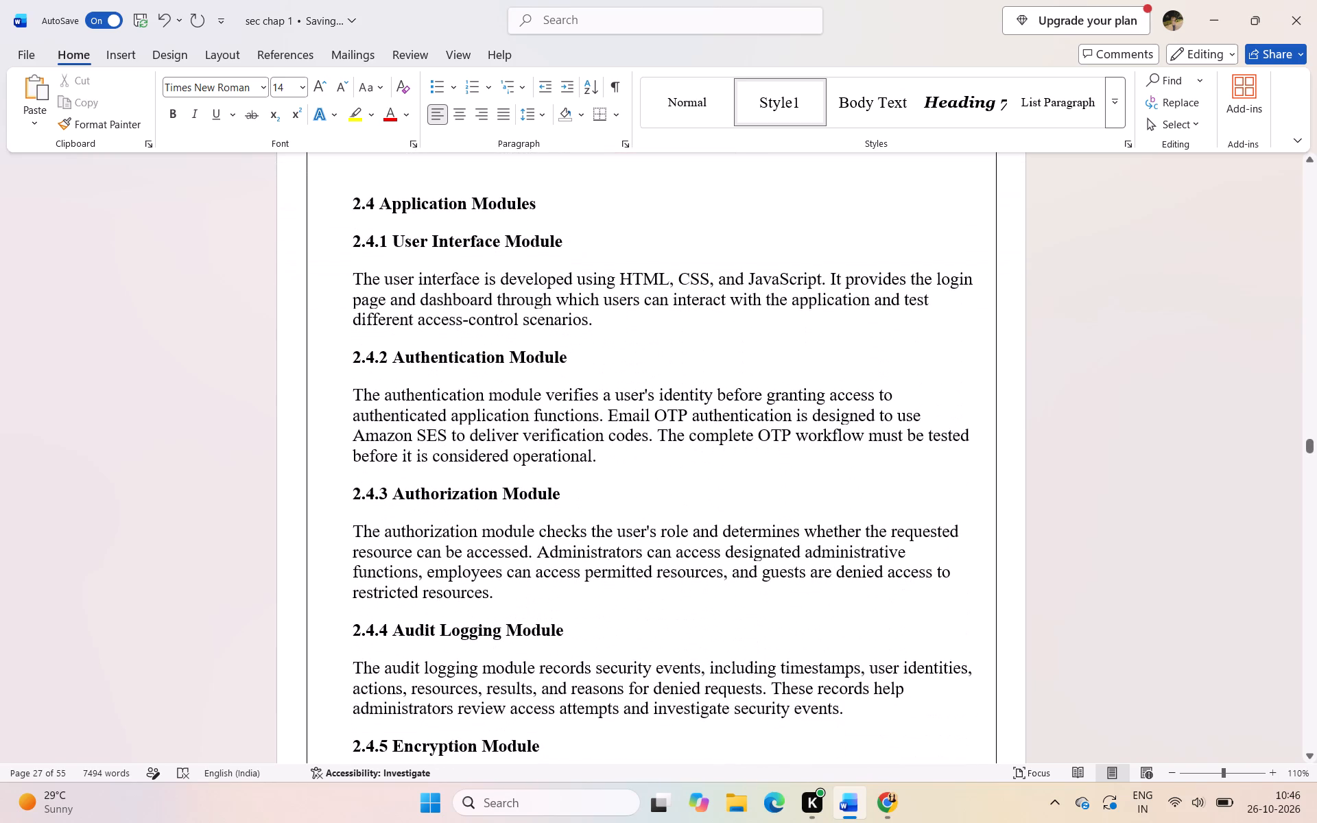
{"action": "scroll", "coordinate": [442, 414], "scroll_direction": "down", "scroll_amount": 1}
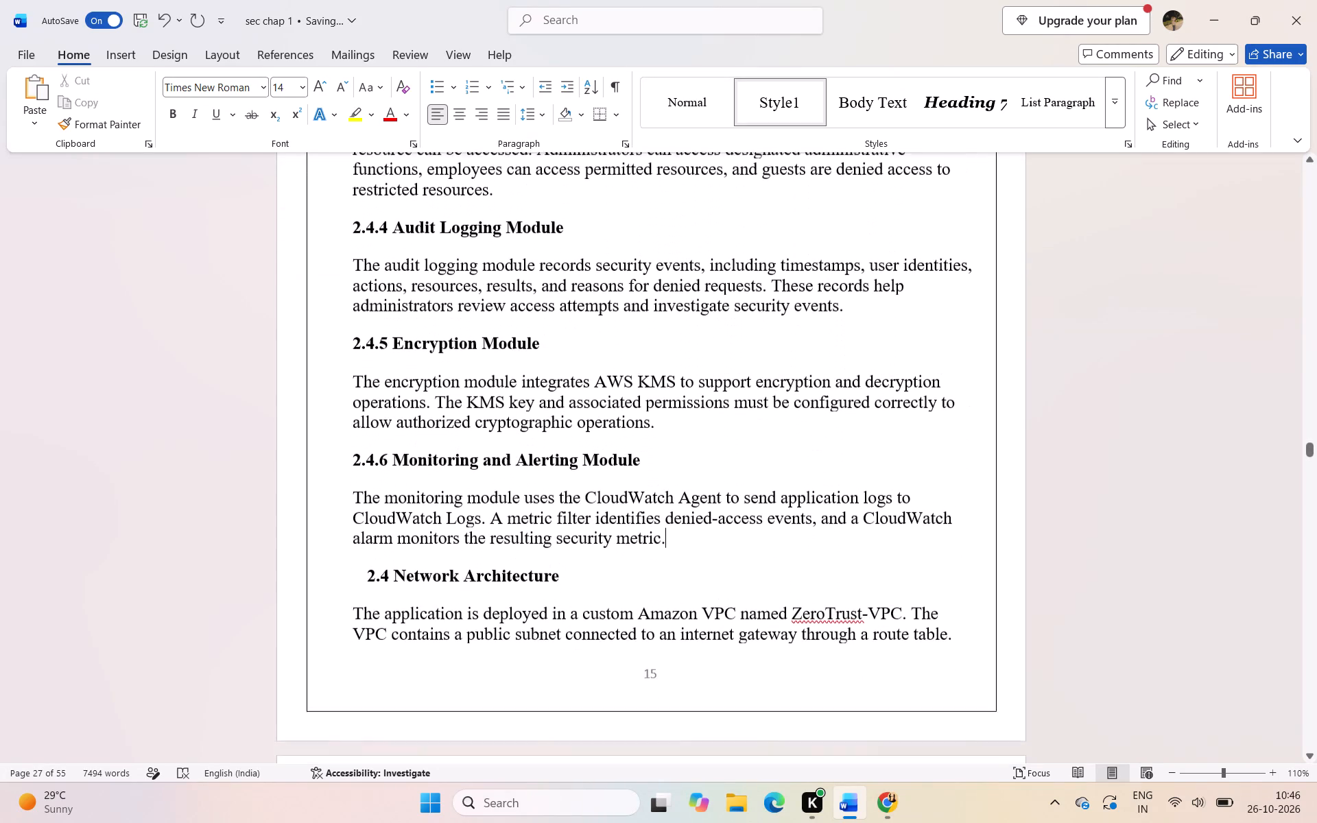
{"action": "scroll", "coordinate": [442, 414], "scroll_direction": "down", "scroll_amount": 1}
{"action": "left_click", "coordinate": [361, 534]}
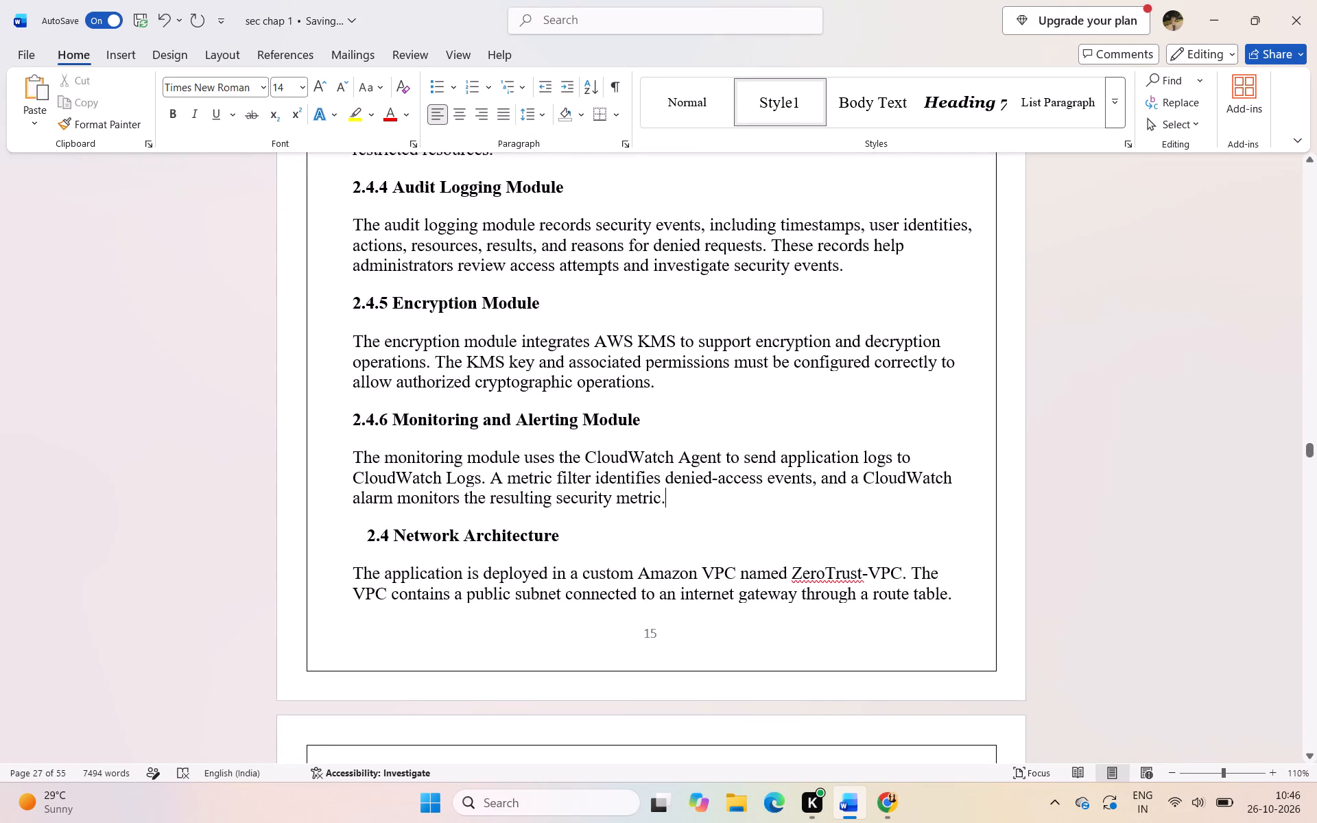
{"action": "scroll", "coordinate": [361, 534], "scroll_direction": "right", "scroll_amount": 1}
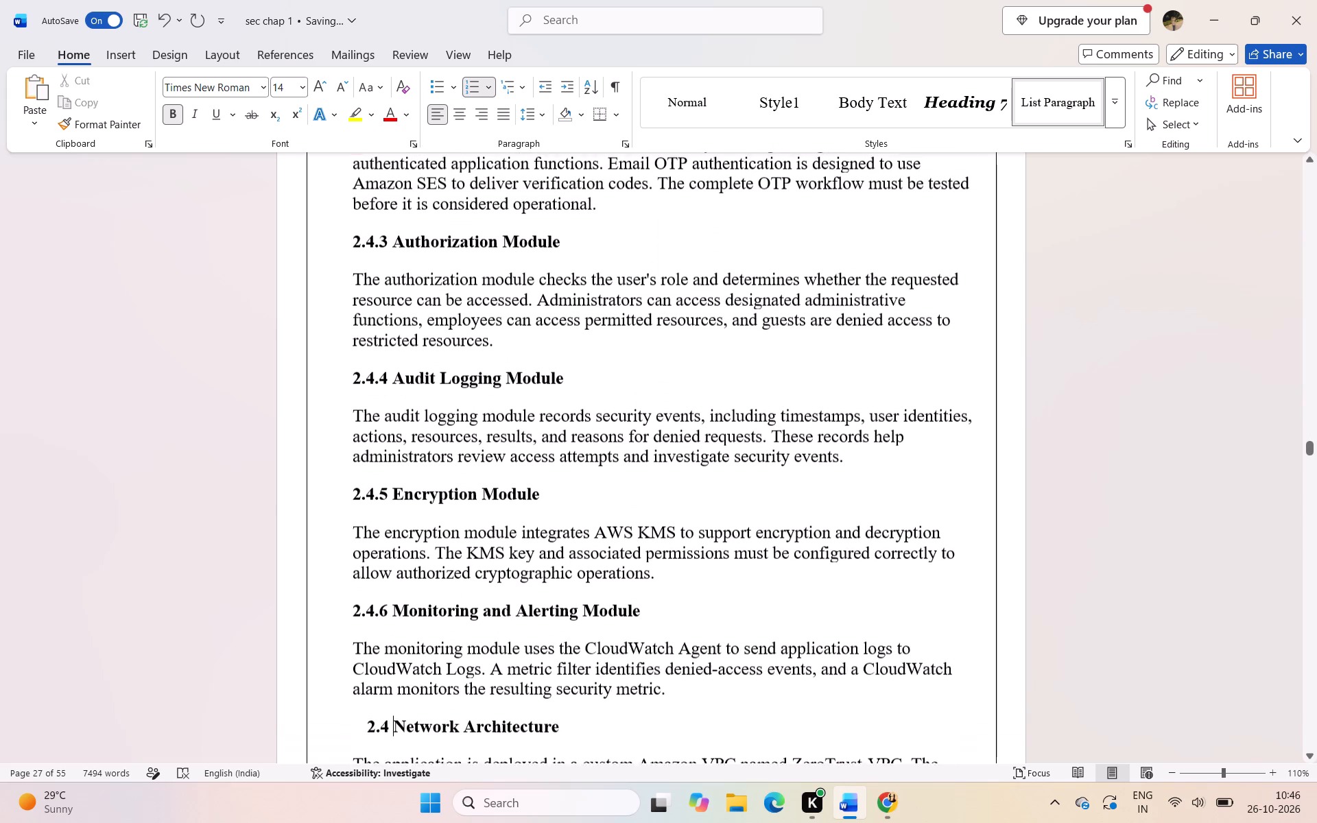
{"action": "scroll", "coordinate": [361, 534], "scroll_direction": "right", "scroll_amount": 1}
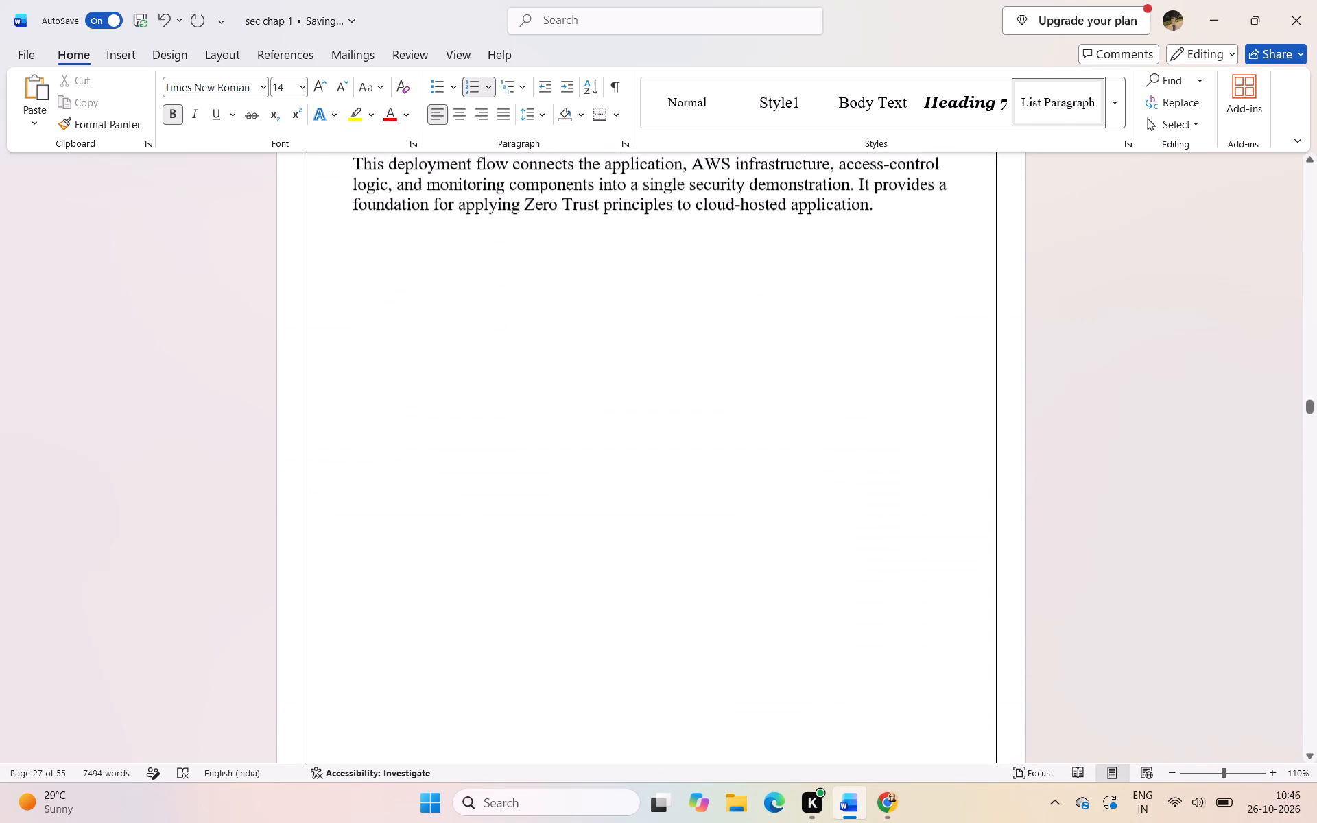
{"action": "scroll", "coordinate": [361, 534], "scroll_direction": "right", "scroll_amount": 1}
{"action": "scroll", "coordinate": [361, 534], "scroll_direction": "down", "scroll_amount": 5}
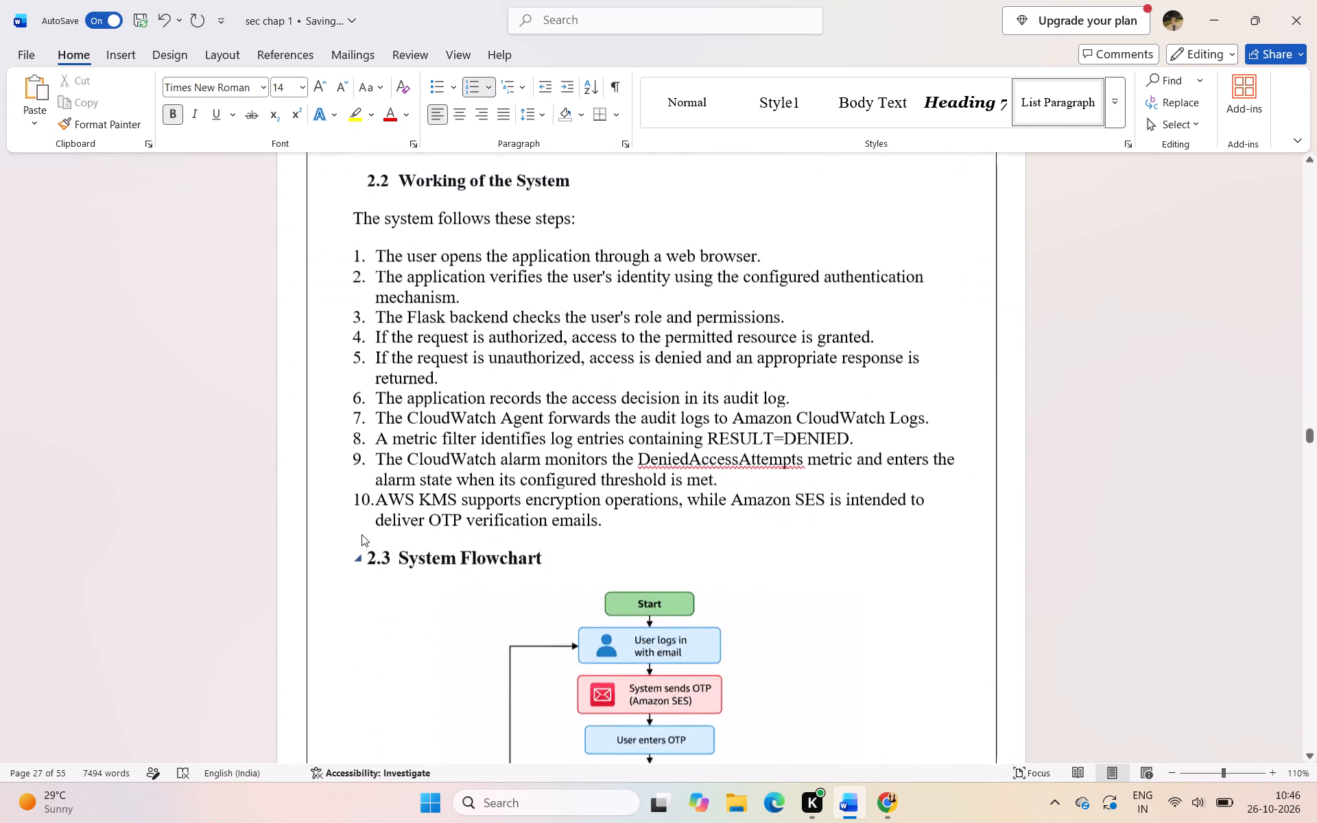
{"action": "scroll", "coordinate": [361, 534], "scroll_direction": "down", "scroll_amount": 13}
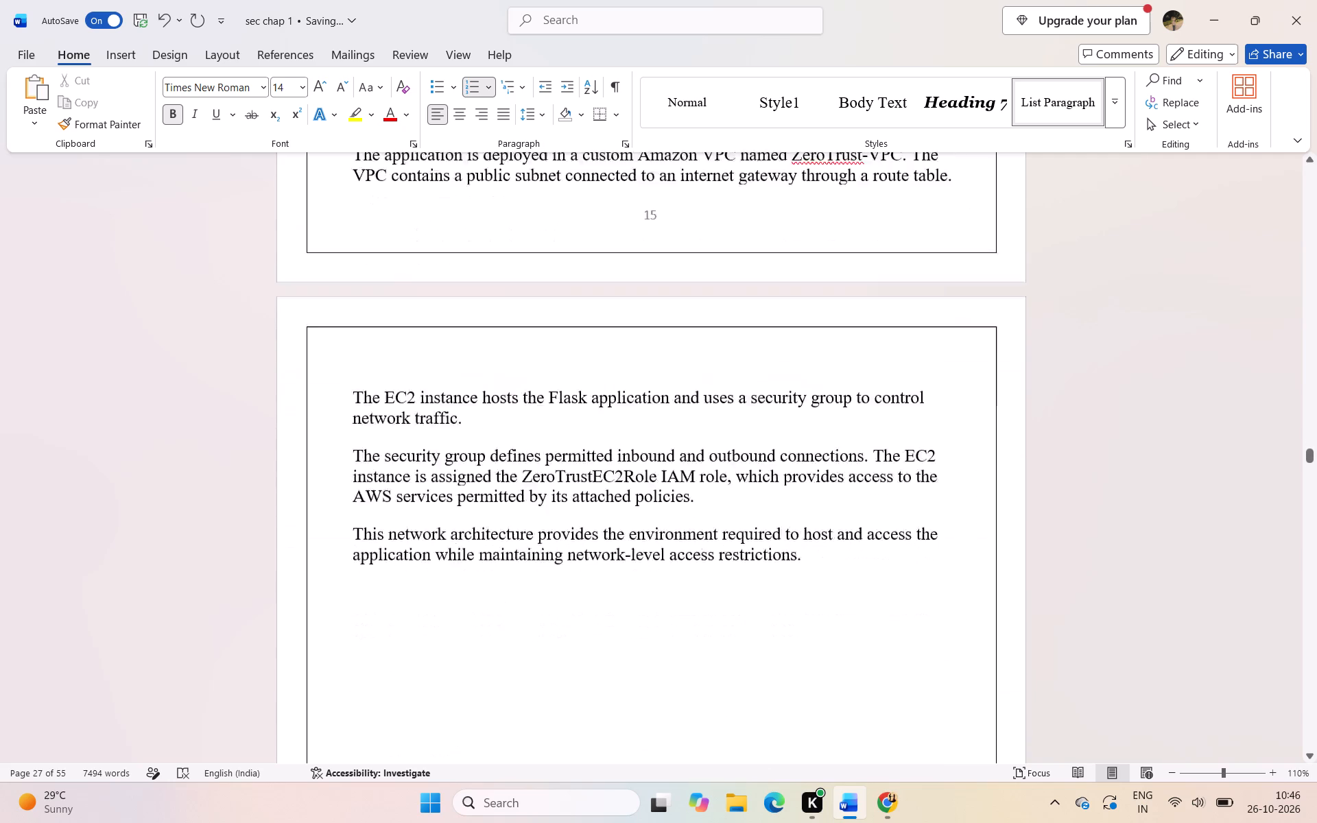
{"action": "scroll", "coordinate": [361, 534], "scroll_direction": "down", "scroll_amount": 3}
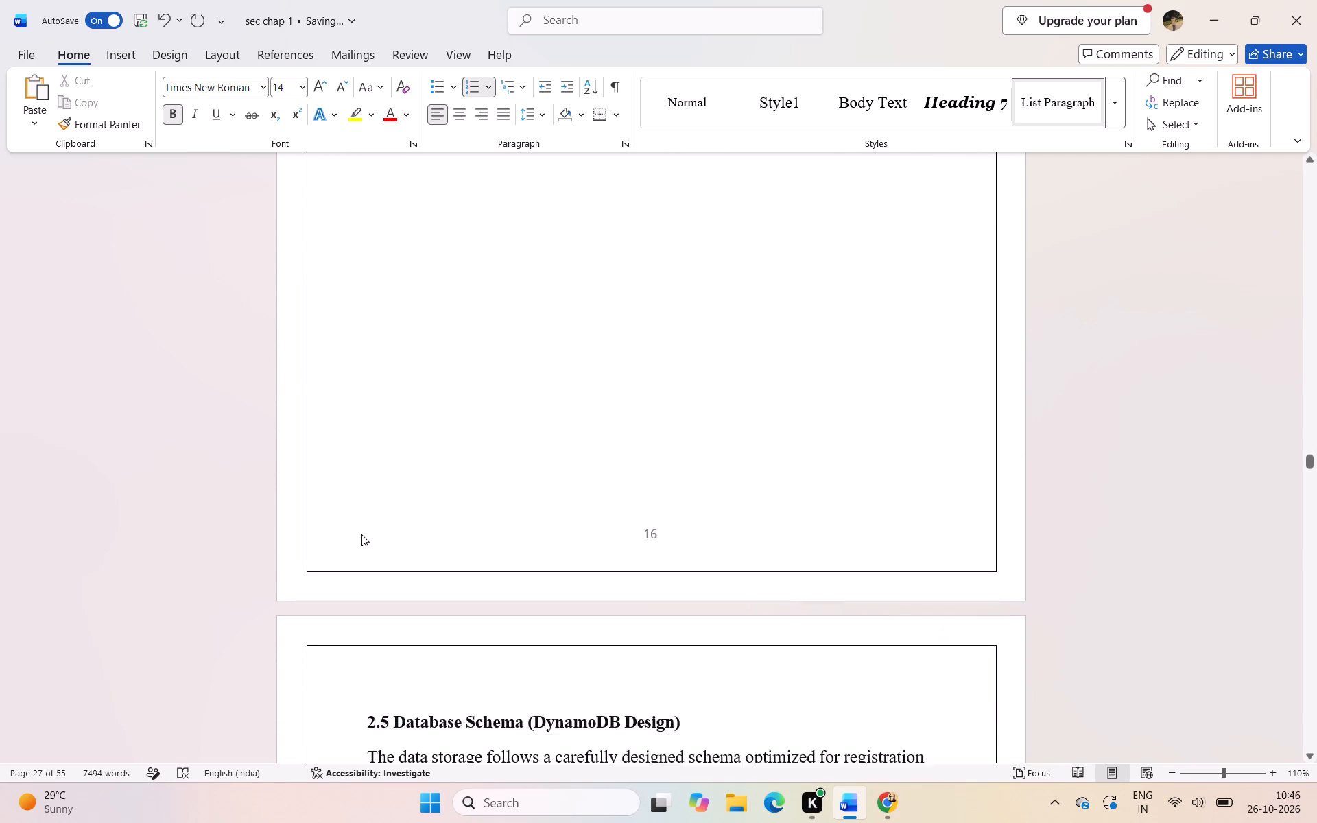
{"action": "scroll", "coordinate": [361, 534], "scroll_direction": "down", "scroll_amount": 1}
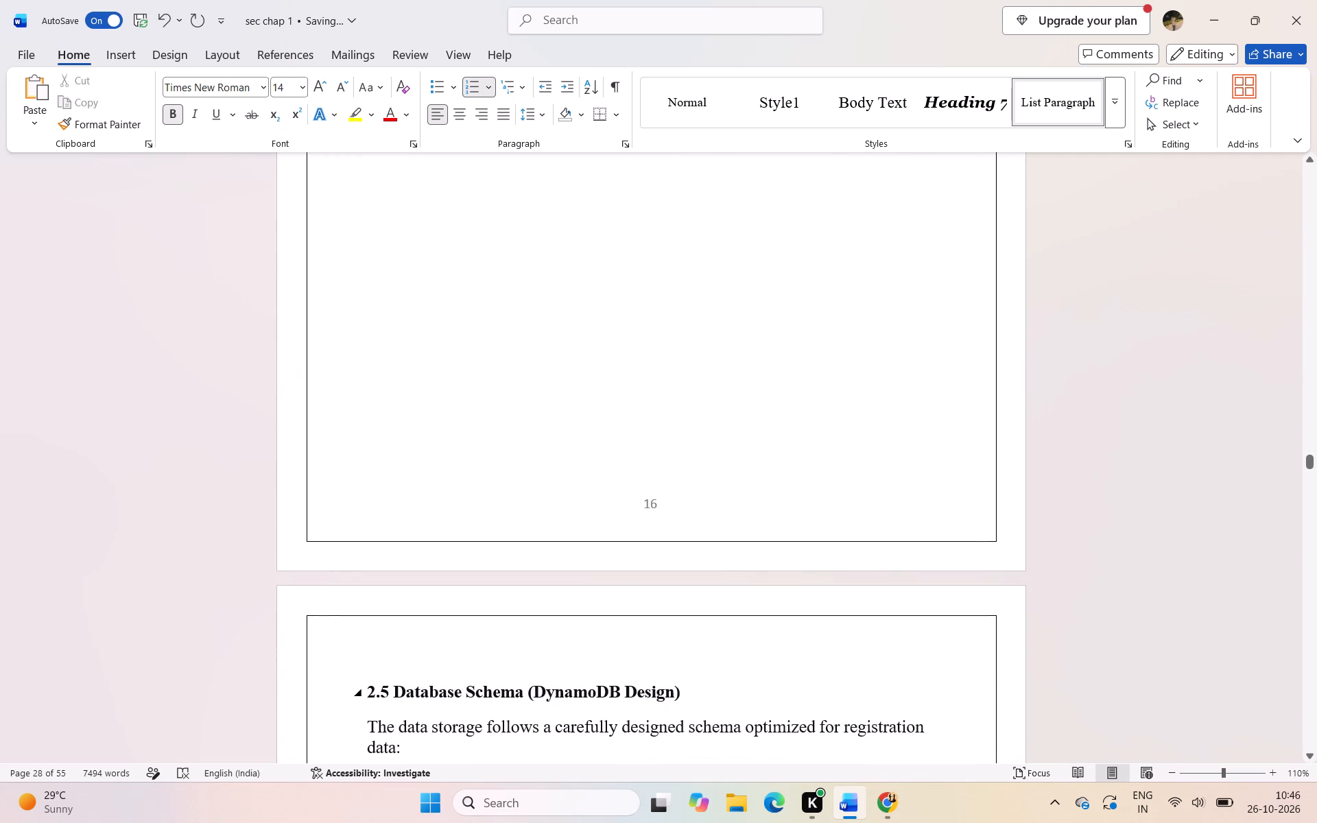
{"action": "left_click", "coordinate": [361, 468]}
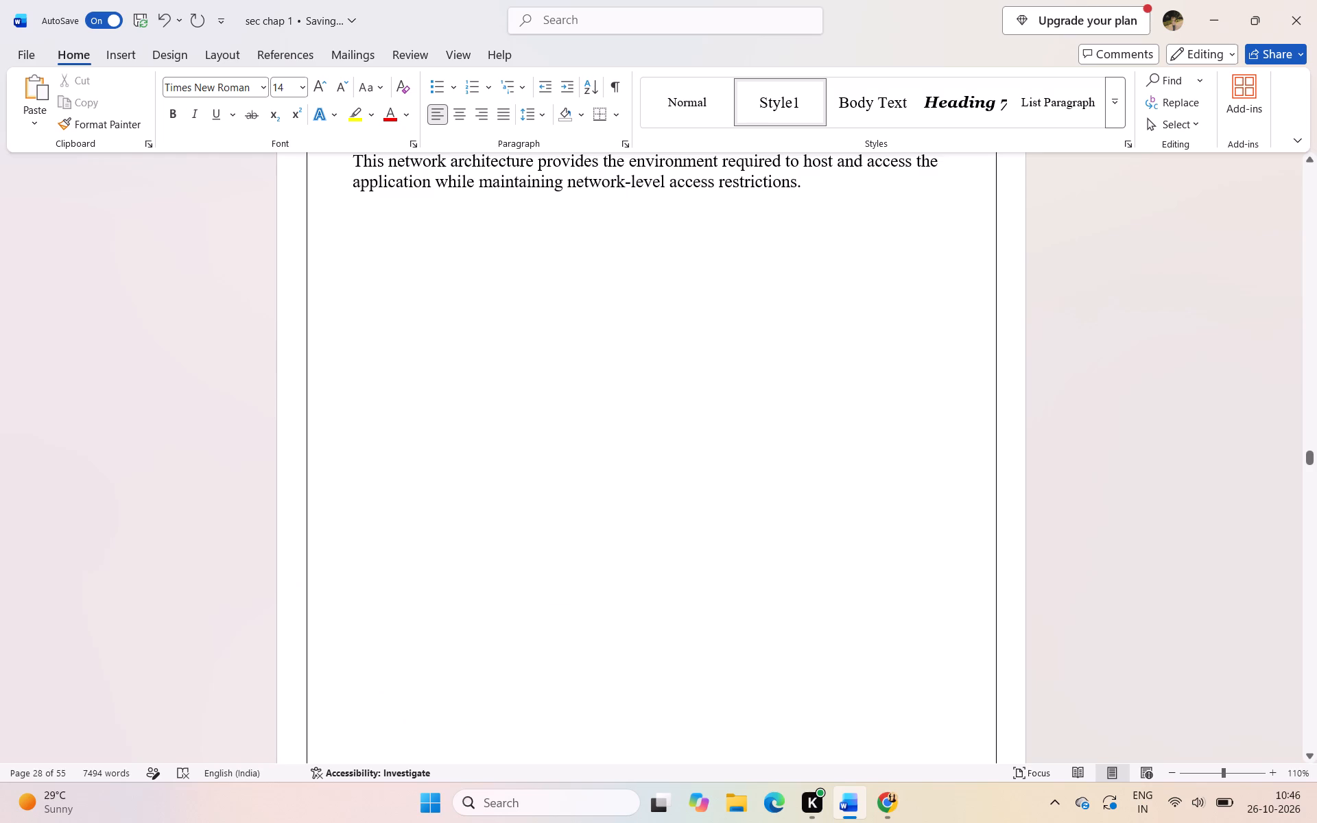
{"action": "left_click", "coordinate": [809, 190]}
{"action": "scroll", "coordinate": [809, 190], "scroll_direction": "down", "scroll_amount": 4}
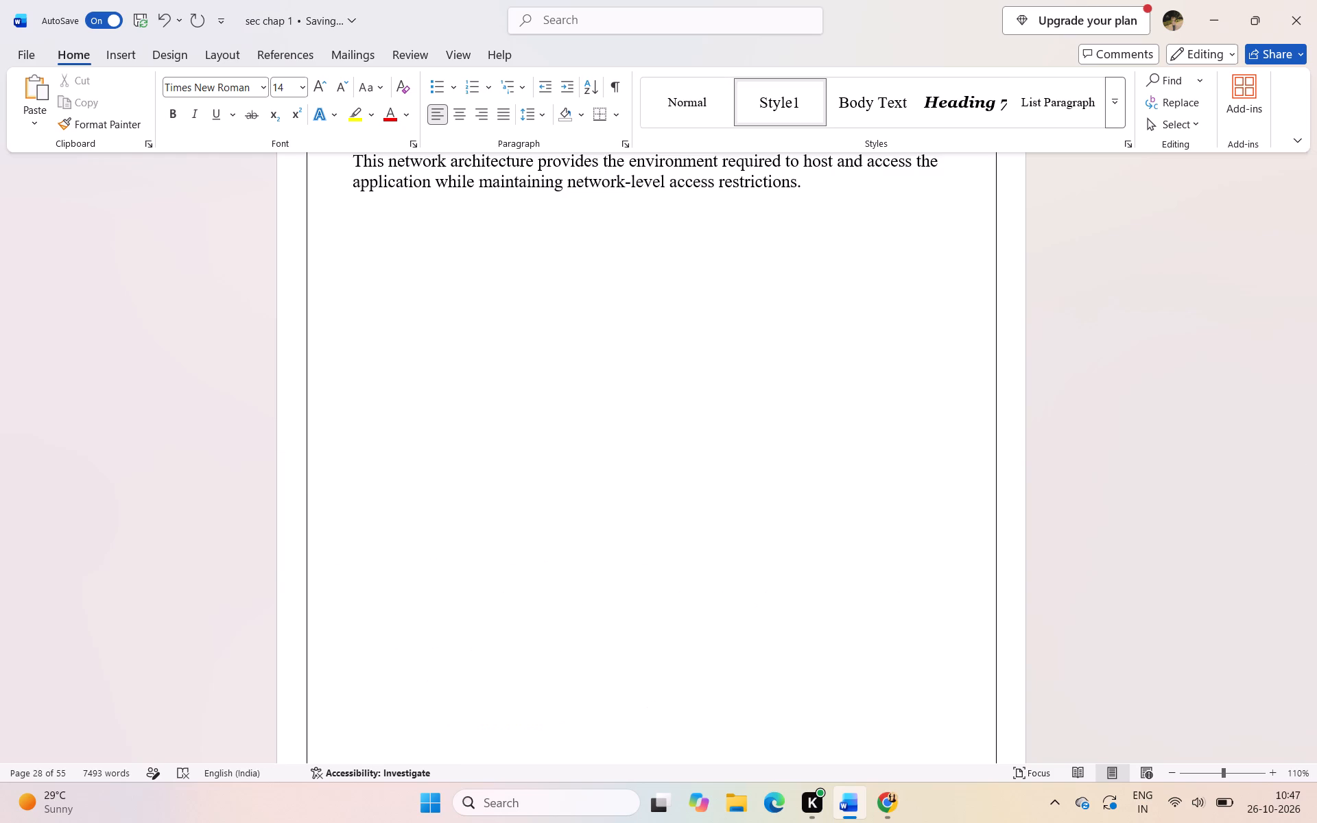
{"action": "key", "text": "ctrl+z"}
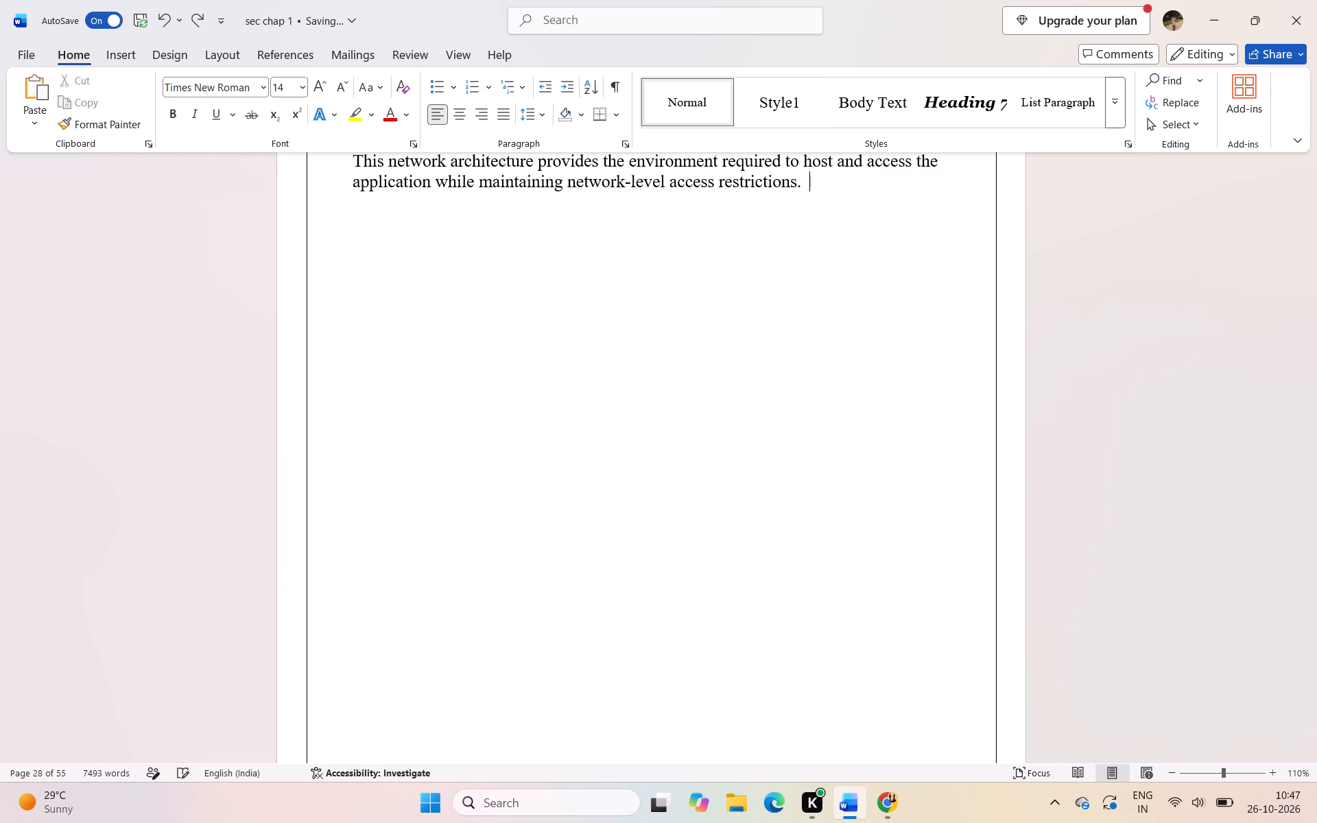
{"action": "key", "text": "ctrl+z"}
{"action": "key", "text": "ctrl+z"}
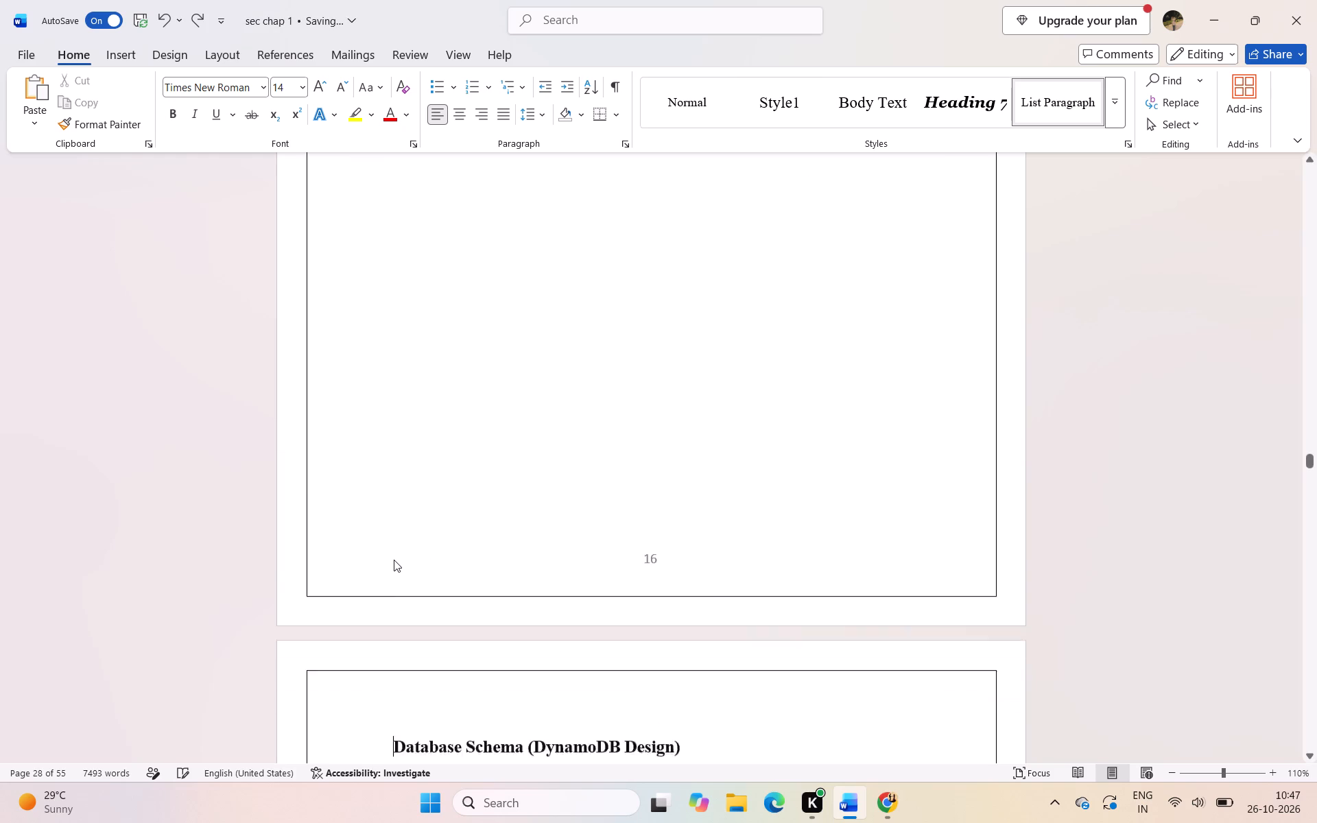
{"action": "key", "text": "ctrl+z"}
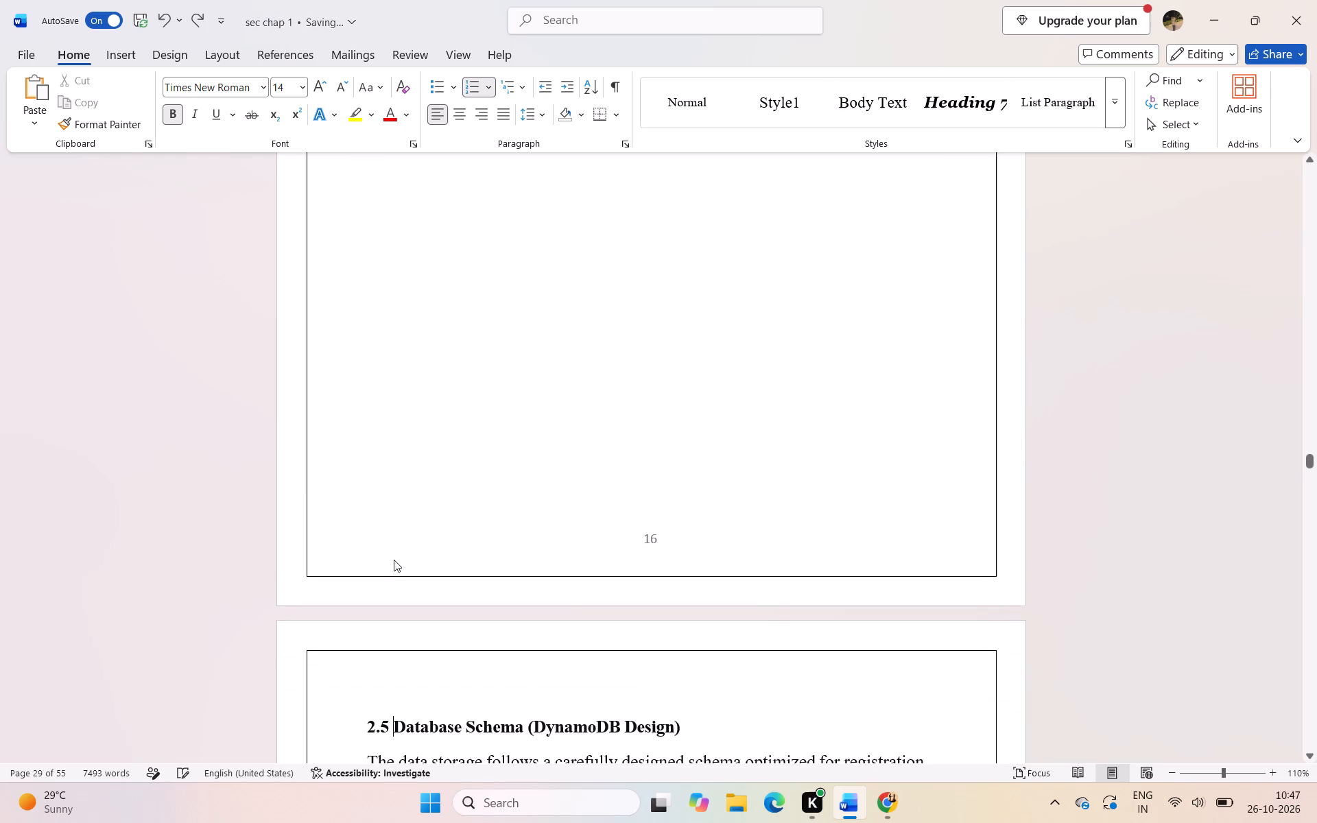
Paste the copied Access-Control Mechanism section on new lines below the last Network Architecture paragraph, with Style1 applied there.
{"action": "scroll", "coordinate": [394, 560], "scroll_direction": "up", "scroll_amount": 4}
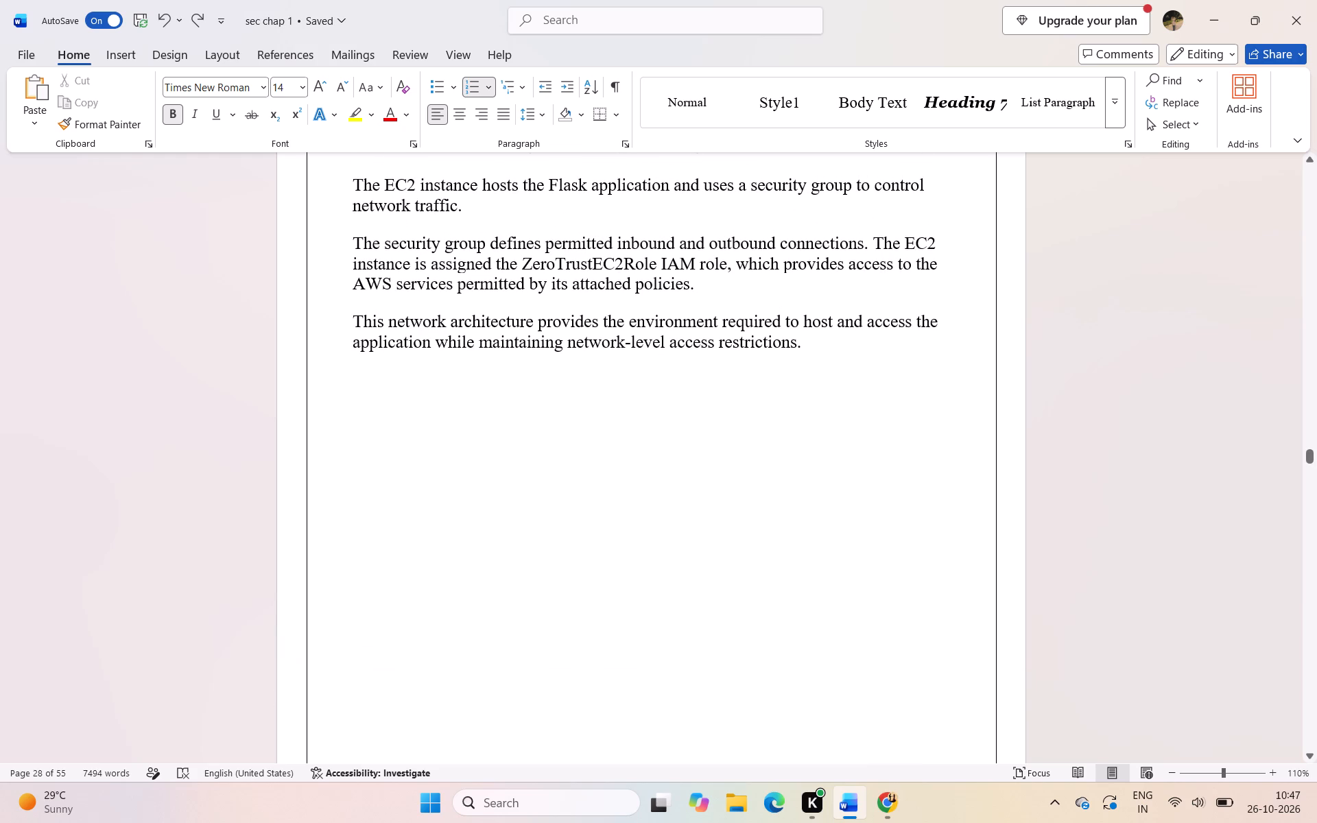
{"action": "left_click", "coordinate": [821, 342]}
{"action": "key", "text": "Return"}
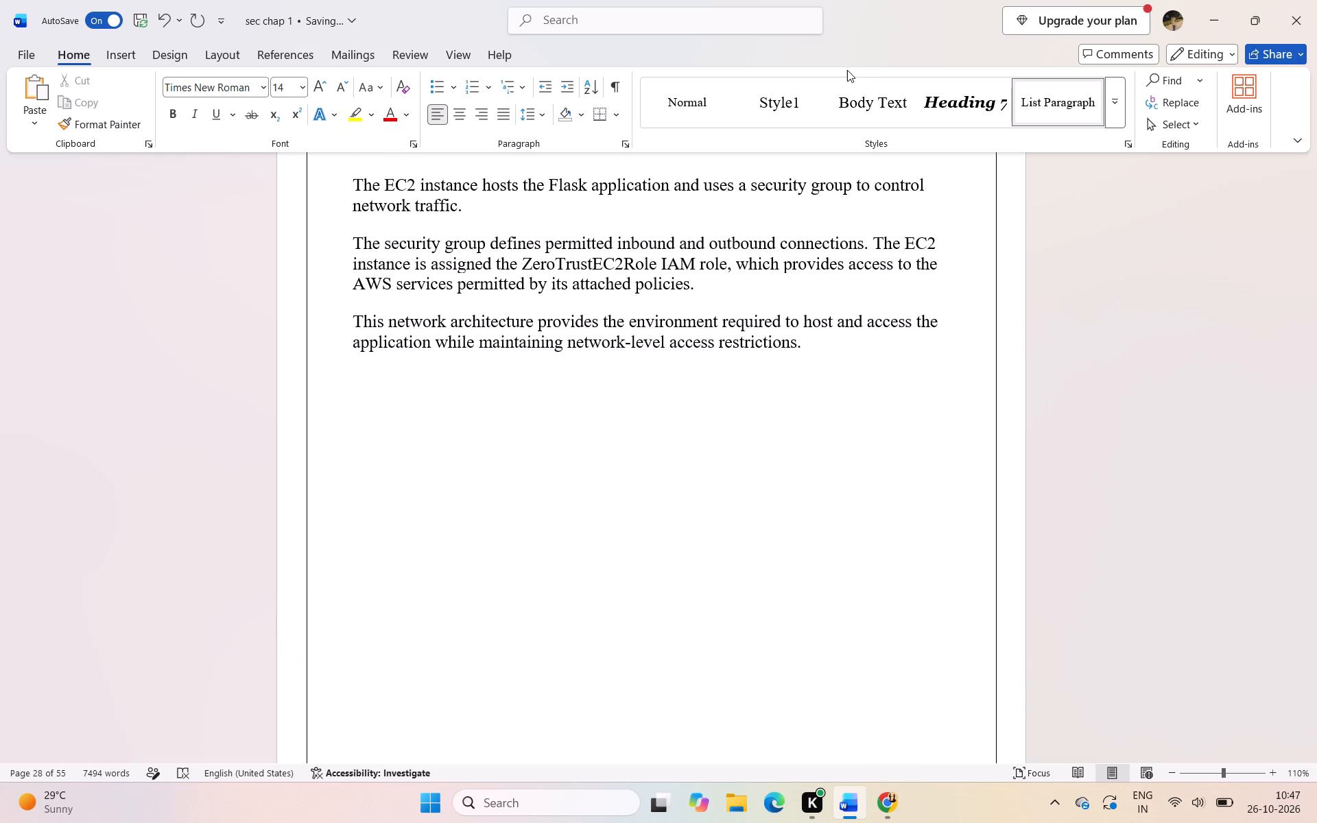
{"action": "key", "text": "Return"}
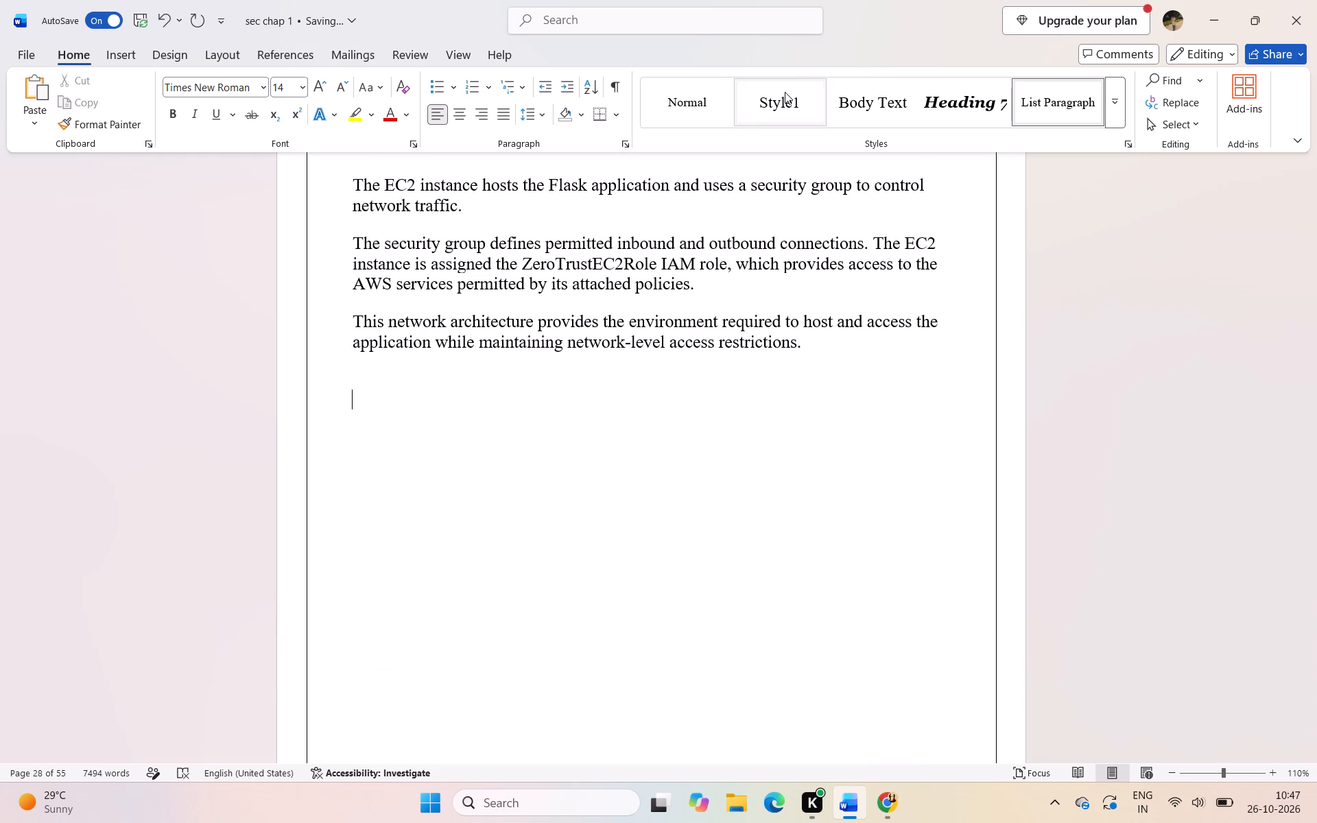
{"action": "left_click", "coordinate": [784, 92]}
{"action": "key", "text": "ctrl+v"}
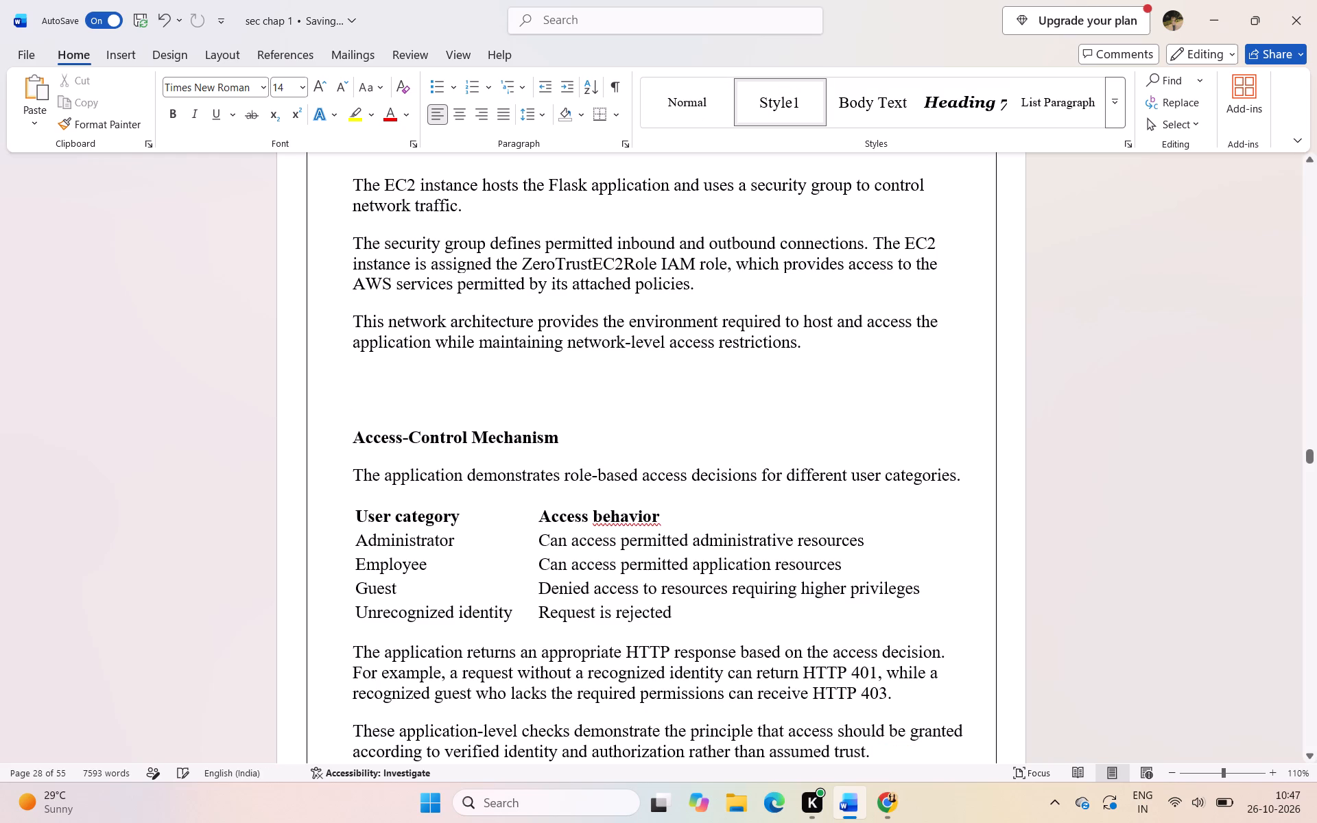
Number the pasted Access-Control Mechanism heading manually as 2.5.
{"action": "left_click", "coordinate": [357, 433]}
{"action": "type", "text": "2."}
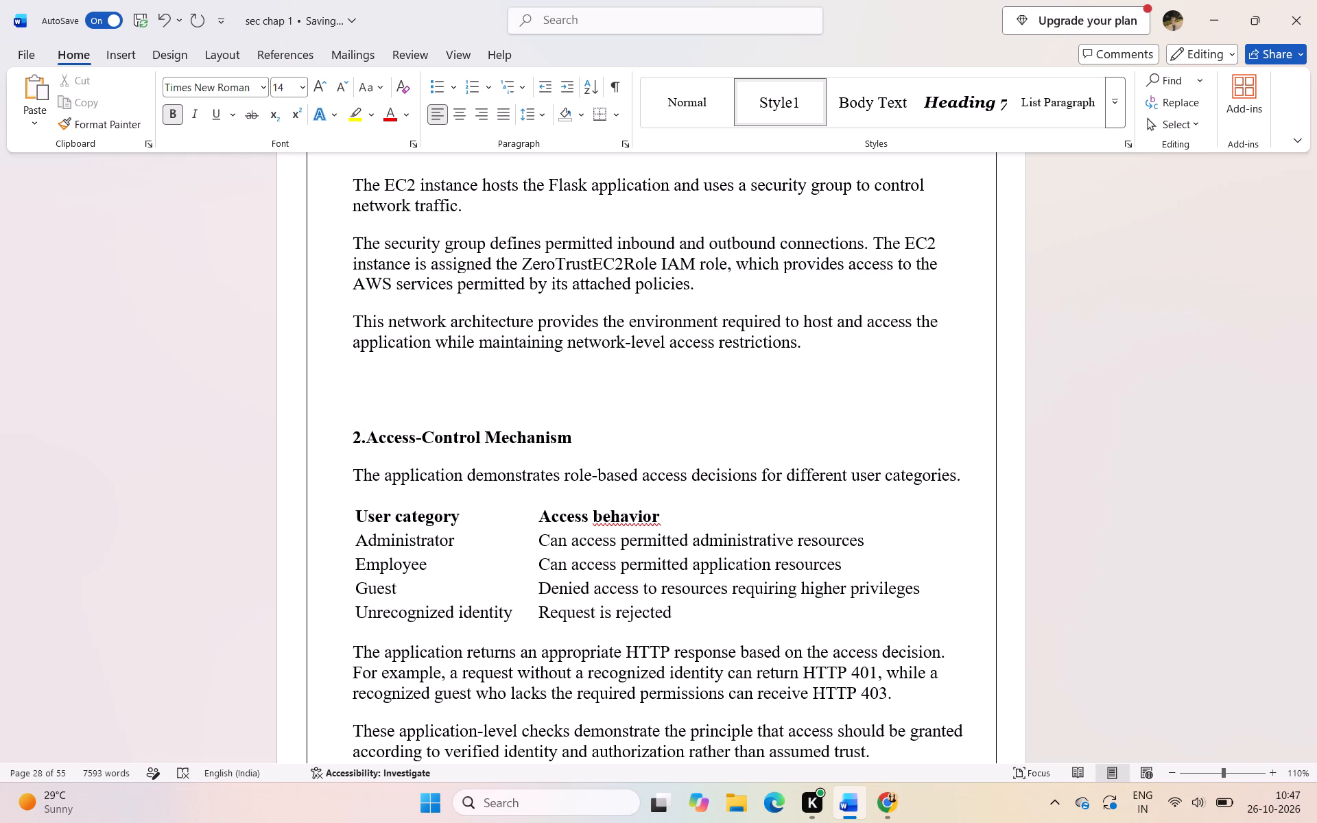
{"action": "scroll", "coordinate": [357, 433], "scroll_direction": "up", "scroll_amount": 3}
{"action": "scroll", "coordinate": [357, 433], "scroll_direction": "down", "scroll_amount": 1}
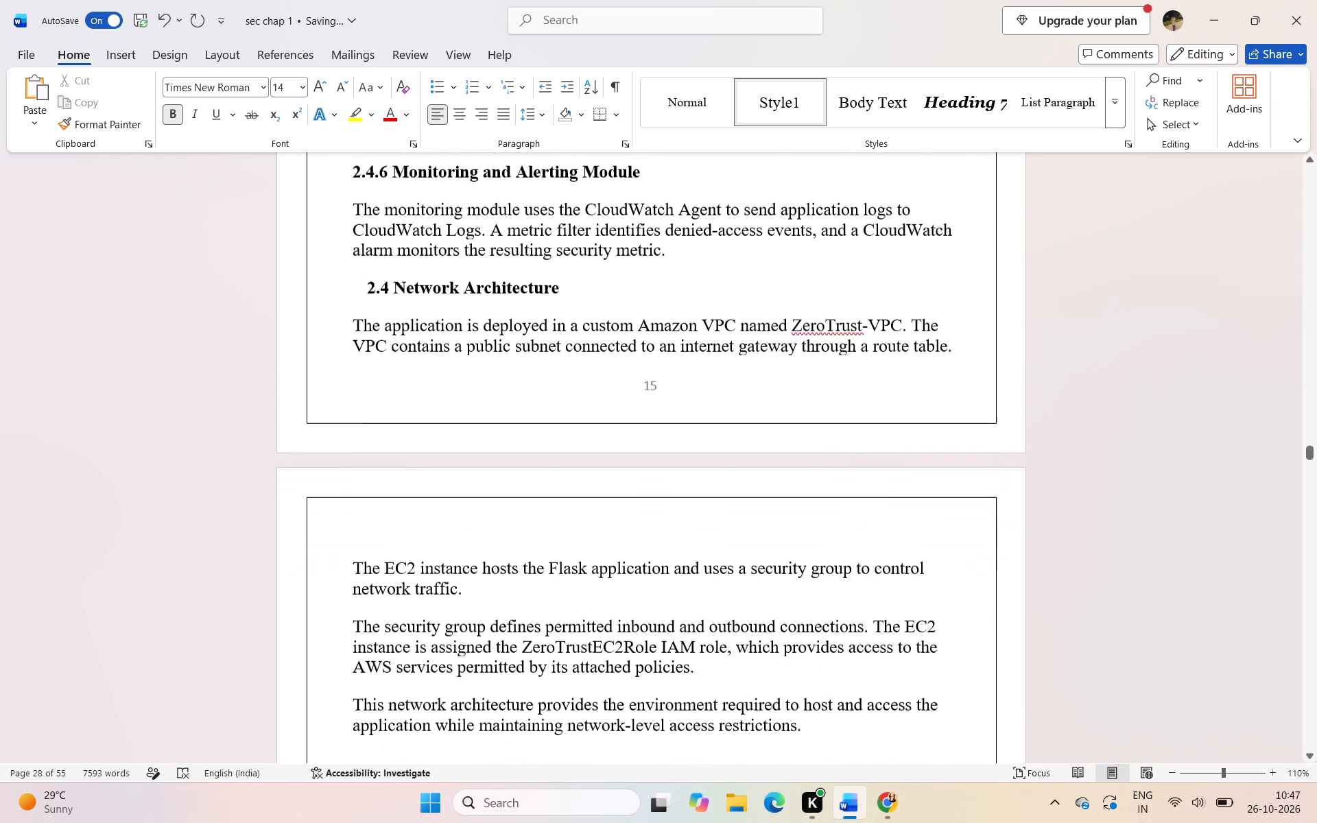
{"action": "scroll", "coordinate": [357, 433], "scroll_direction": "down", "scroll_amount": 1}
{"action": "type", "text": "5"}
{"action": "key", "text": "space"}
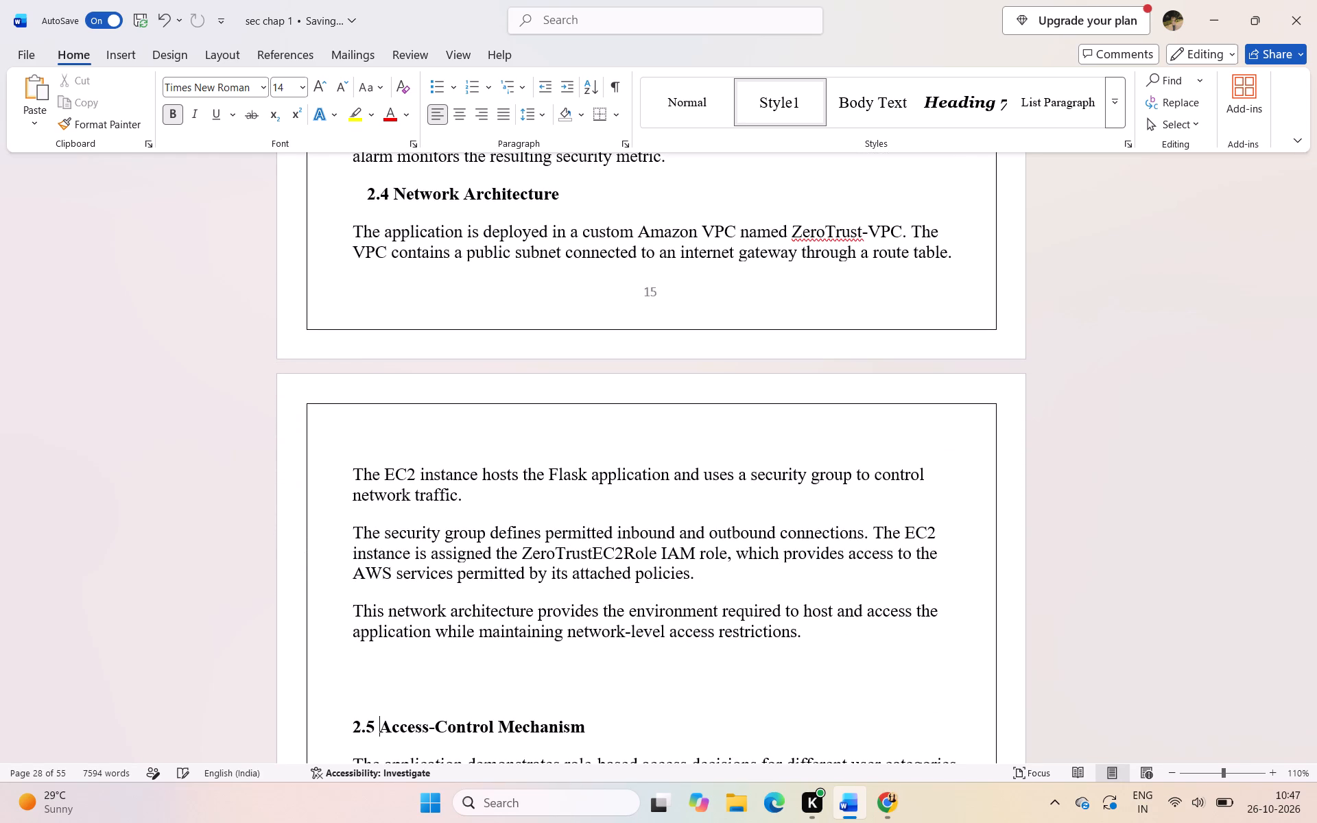
Remove the blank lines between the last Network Architecture paragraph and the Access-Control Mechanism heading.
{"action": "scroll", "coordinate": [355, 520], "scroll_direction": "down", "scroll_amount": 1}
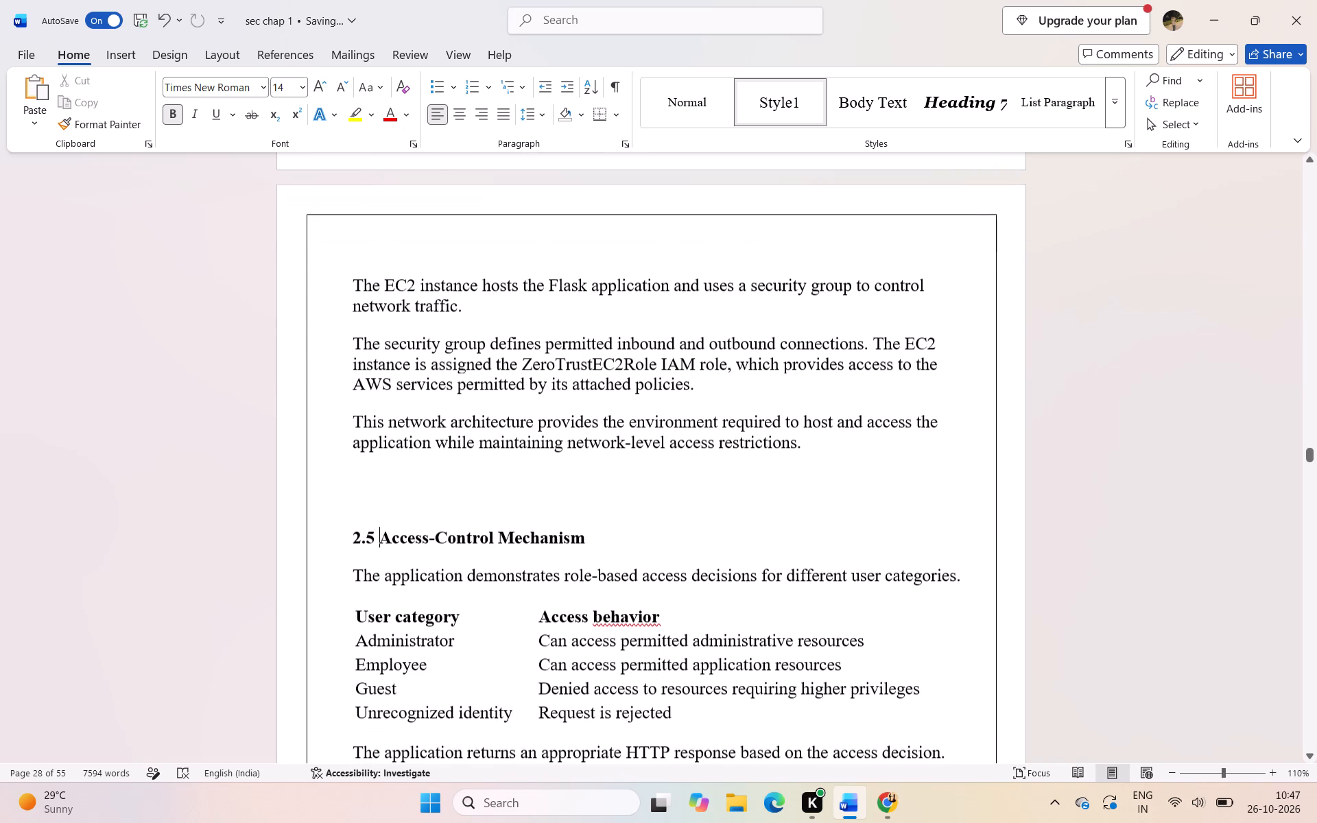
{"action": "left_click", "coordinate": [434, 503]}
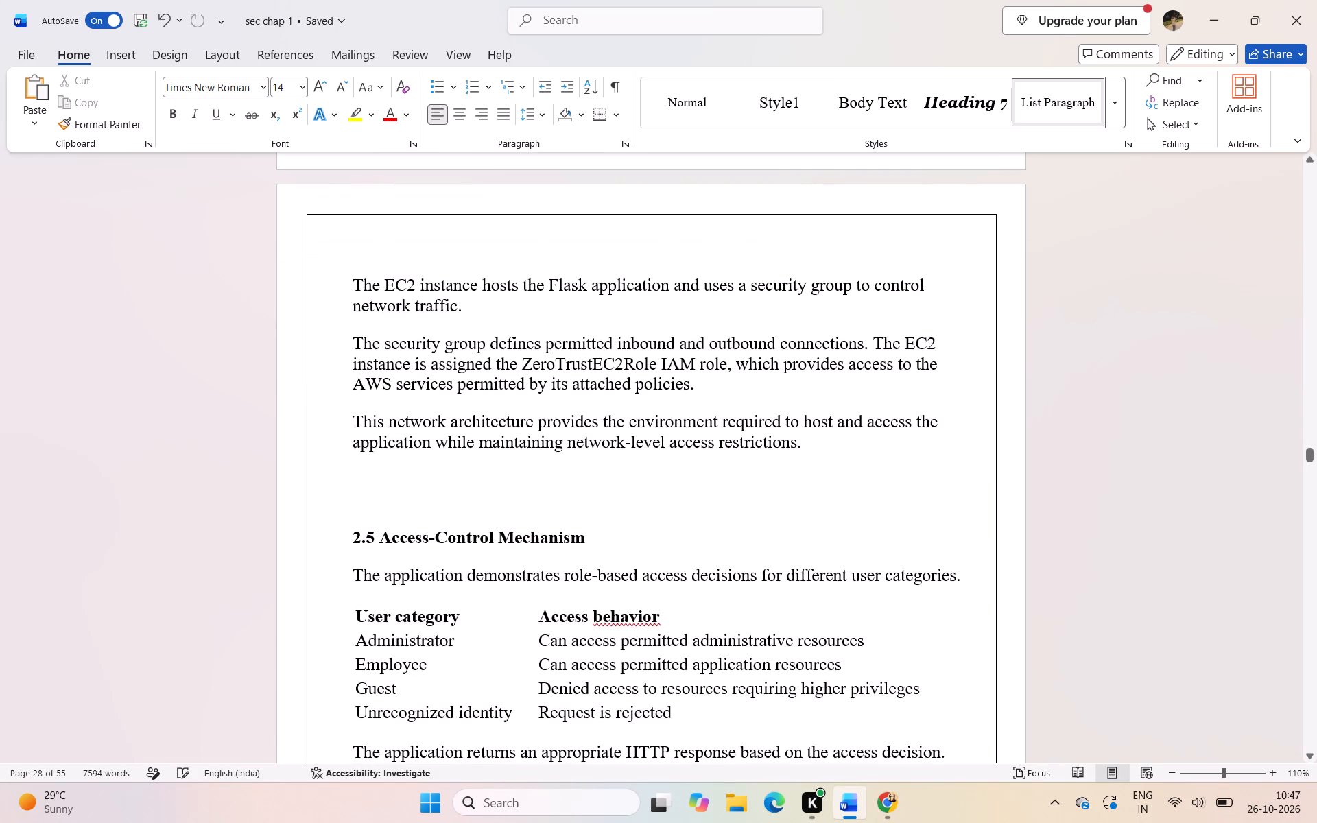
{"action": "left_click", "coordinate": [359, 539]}
{"action": "left_click_drag", "start_coordinate": [359, 539], "coordinate": [370, 545]}
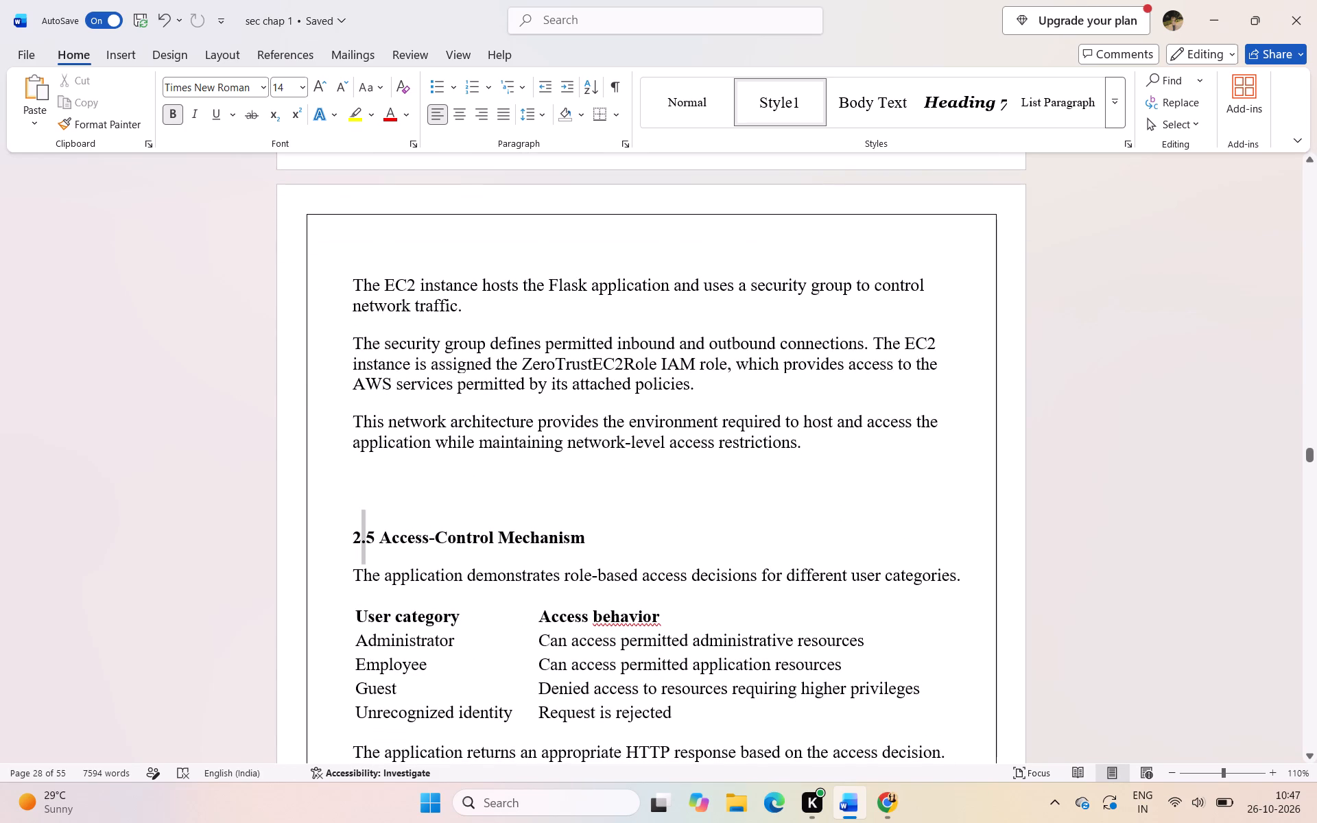
{"action": "left_click_drag", "start_coordinate": [370, 545], "coordinate": [390, 533]}
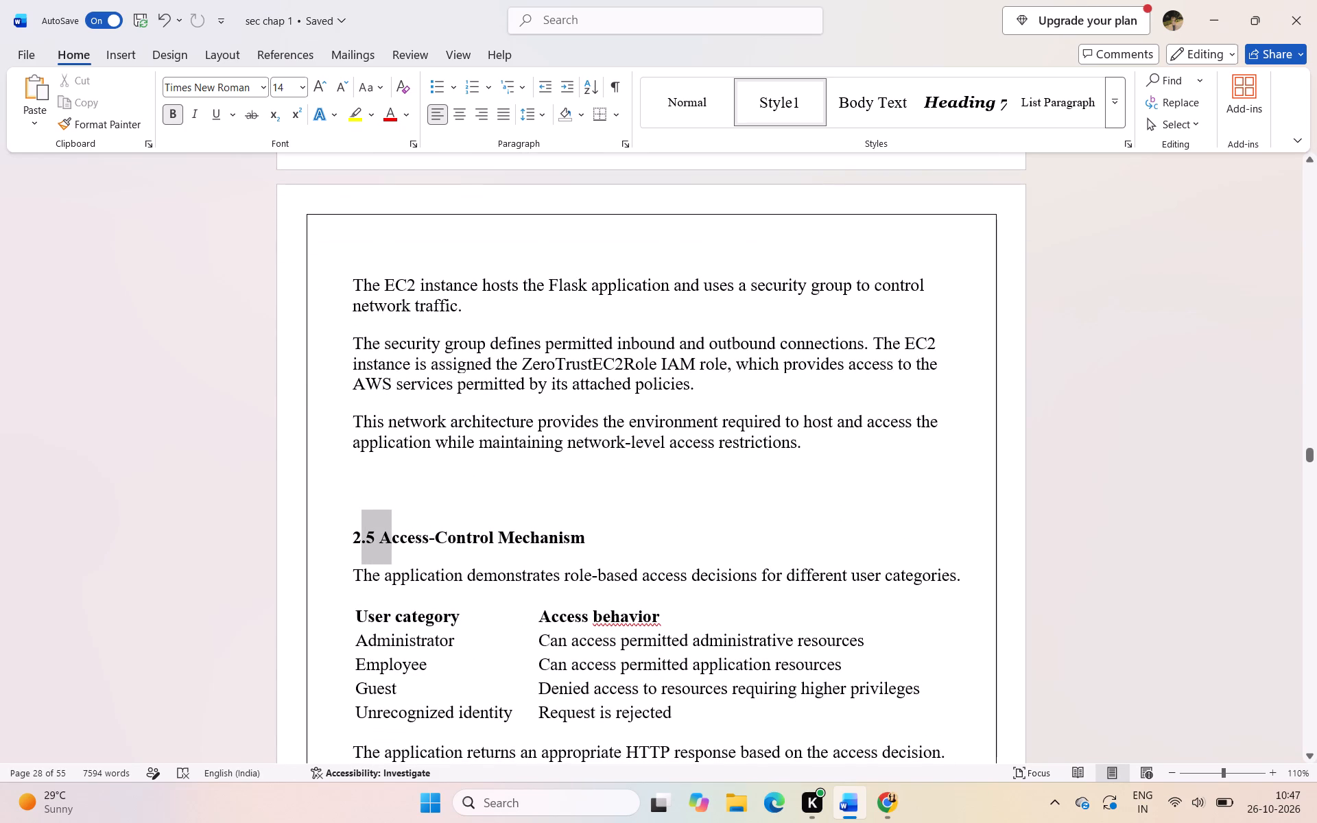
{"action": "left_click_drag", "start_coordinate": [390, 533], "coordinate": [367, 516]}
{"action": "left_click", "coordinate": [318, 516]}
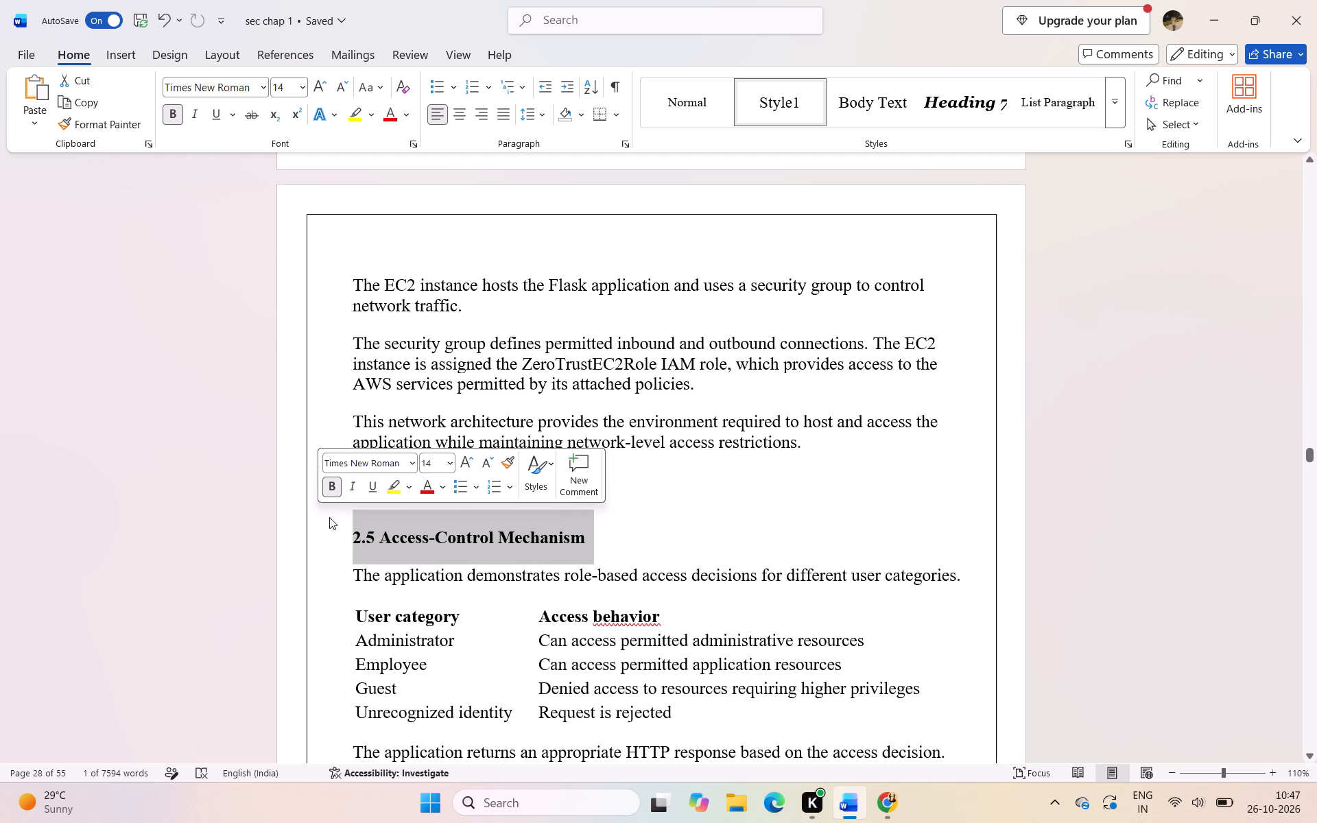
{"action": "left_click", "coordinate": [624, 494]}
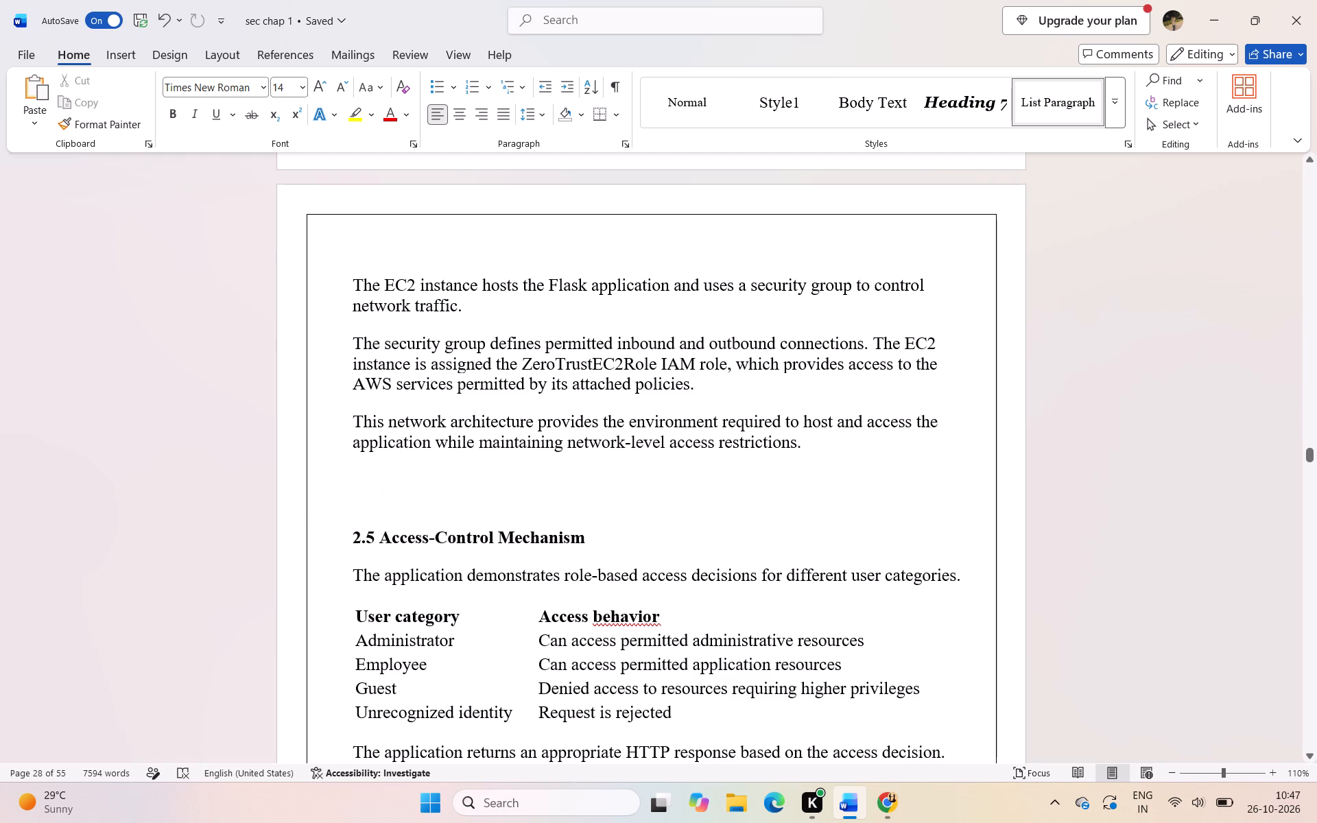
{"action": "key", "text": "BackSpace"}
{"action": "key", "text": "BackSpace"}
{"action": "key", "text": "BackSpace"}
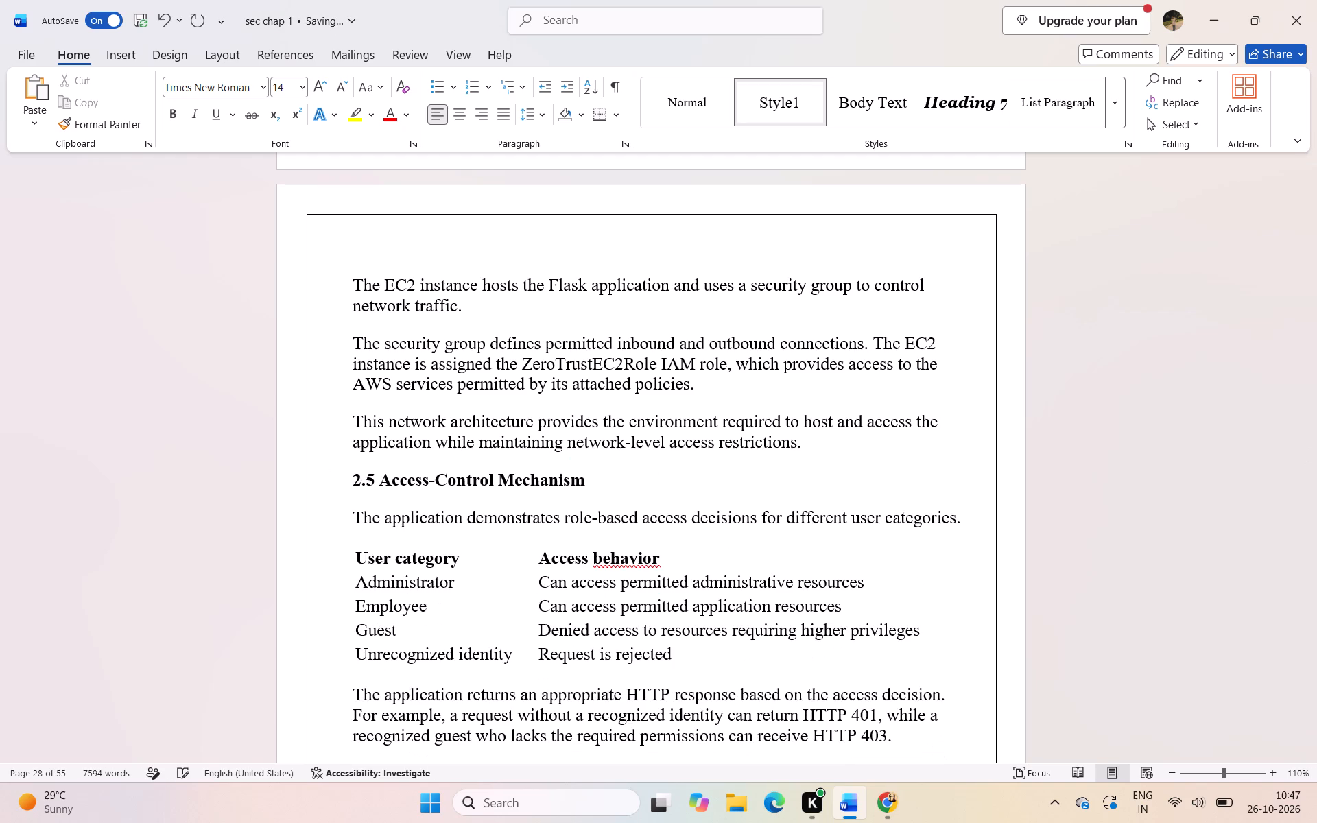
Apply the List Paragraph style used by the Network Architecture heading to the Access-Control Mechanism heading.
{"action": "scroll", "coordinate": [479, 494], "scroll_direction": "up", "scroll_amount": 2}
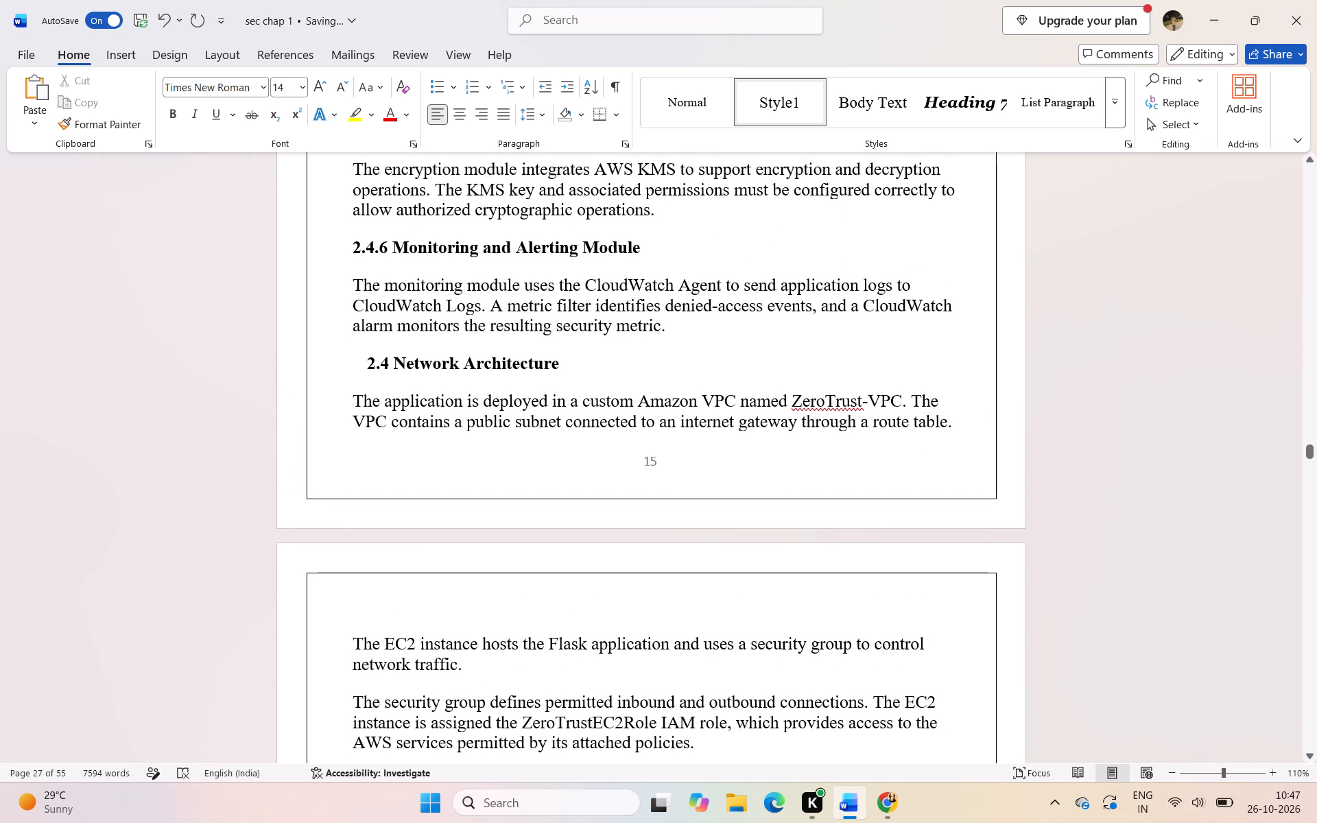
{"action": "left_click", "coordinate": [387, 362]}
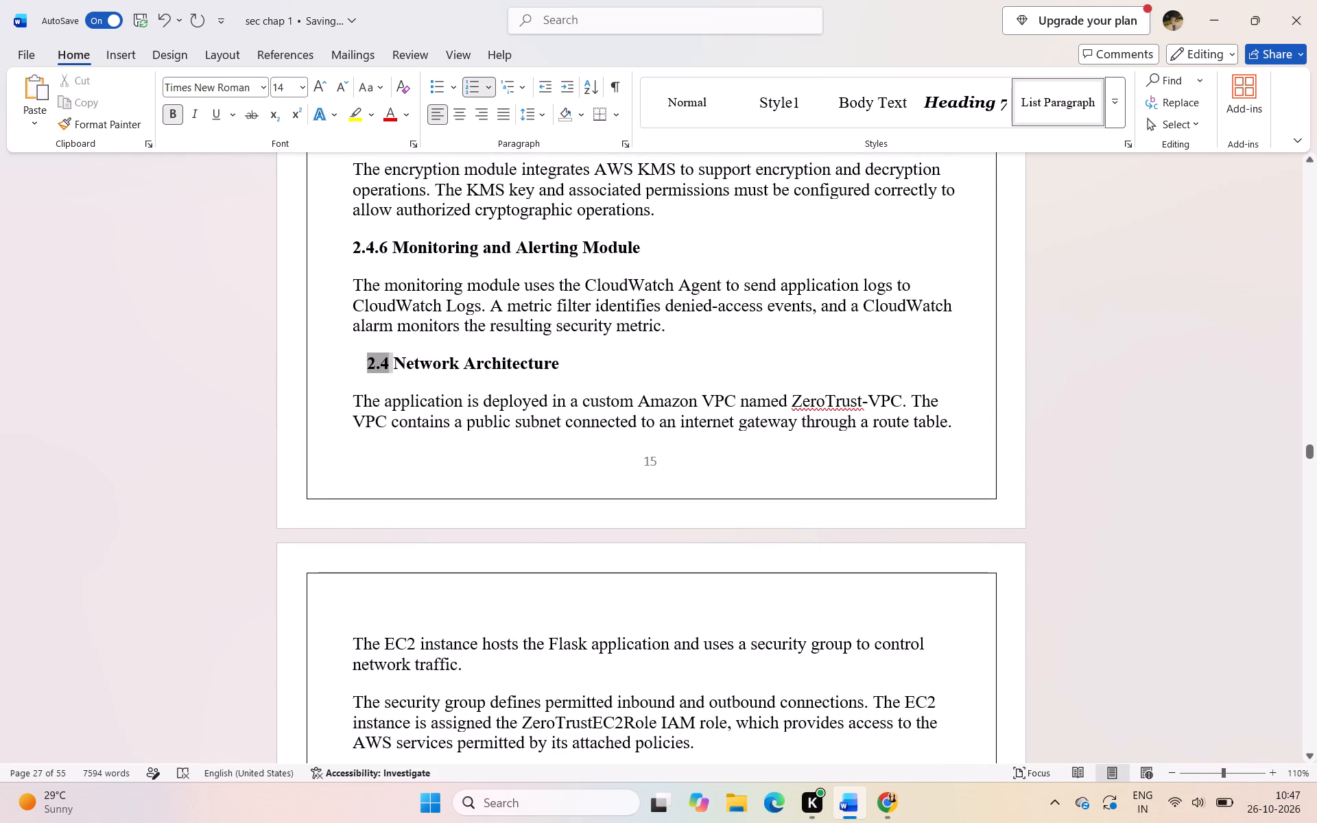
{"action": "scroll", "coordinate": [502, 401], "scroll_direction": "down", "scroll_amount": 1}
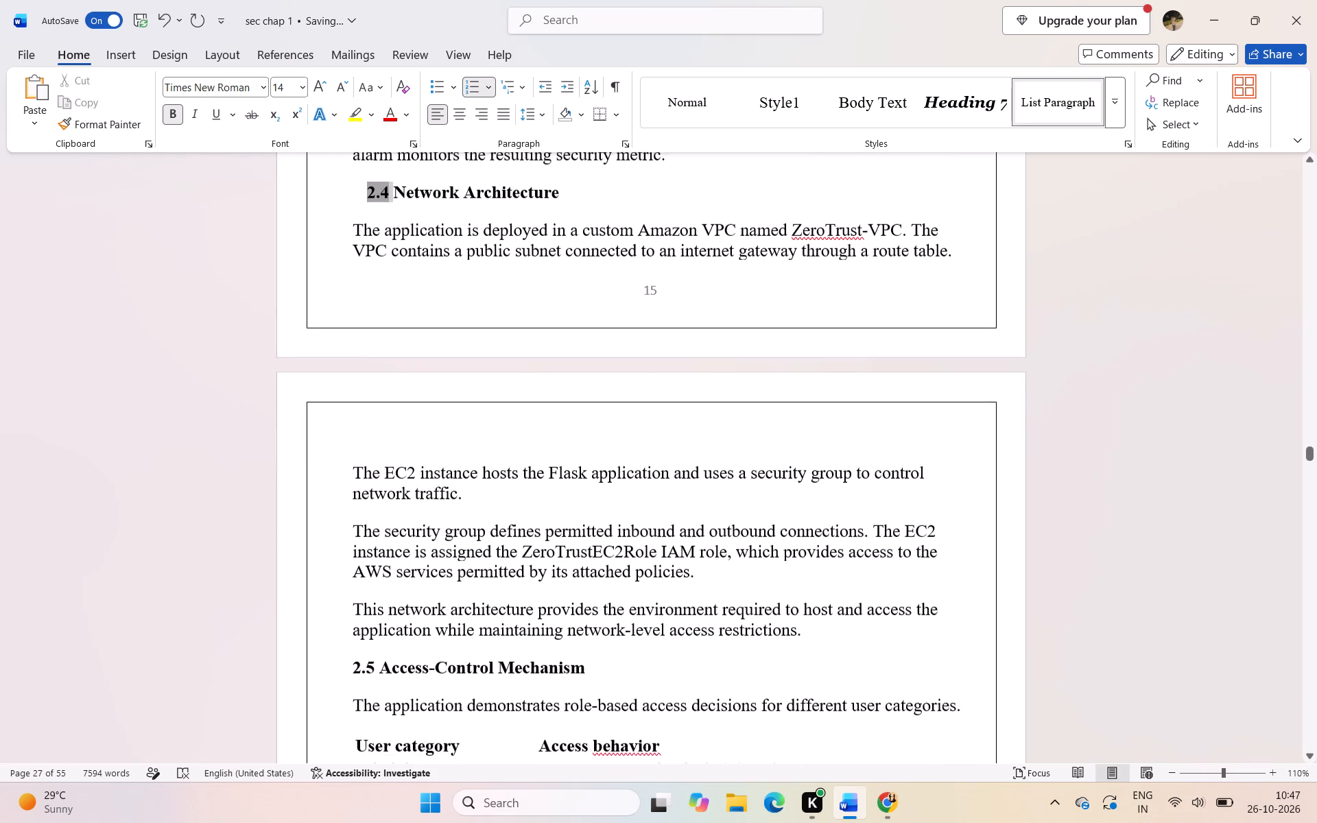
{"action": "scroll", "coordinate": [502, 401], "scroll_direction": "down", "scroll_amount": 1}
{"action": "left_click", "coordinate": [377, 597]}
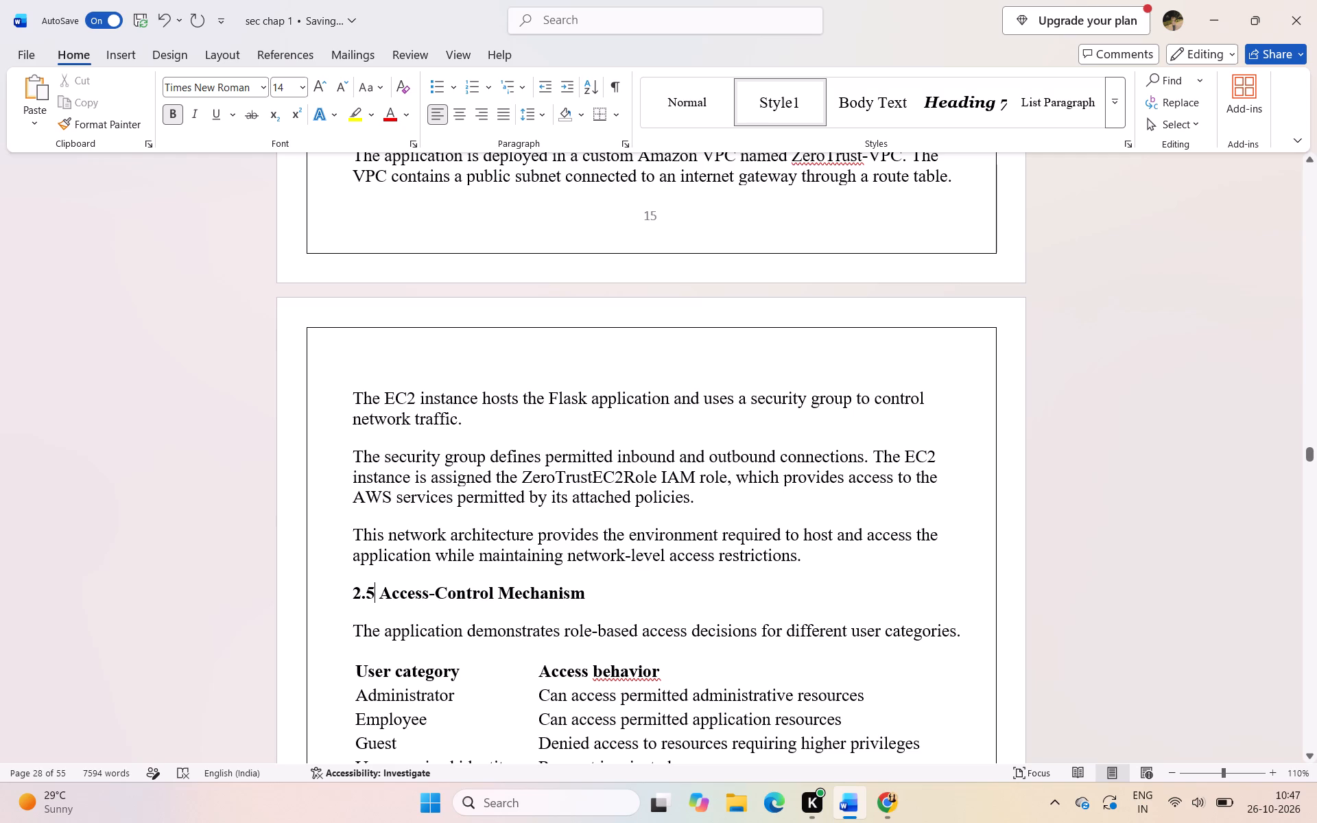
{"action": "scroll", "coordinate": [377, 597], "scroll_direction": "up", "scroll_amount": 1}
{"action": "left_click", "coordinate": [412, 429]}
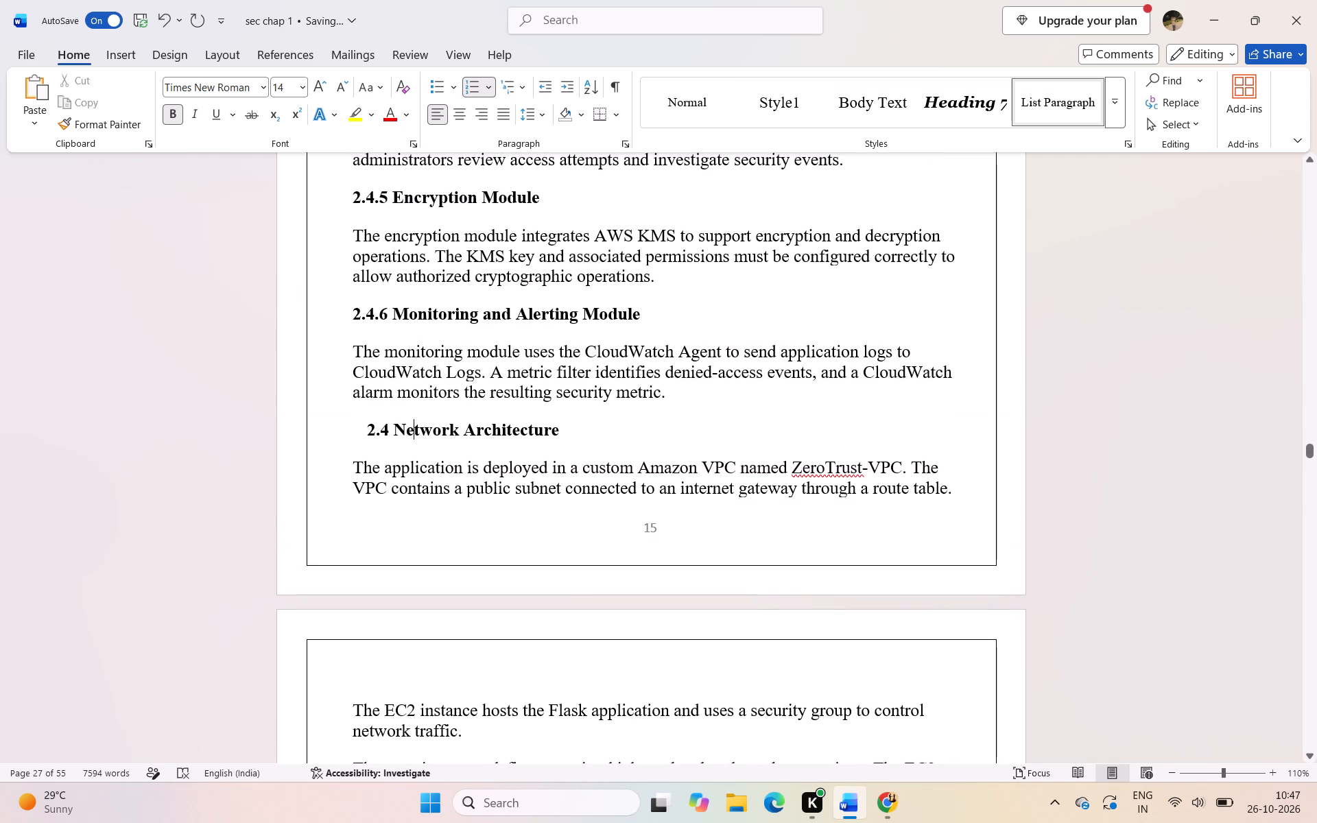
{"action": "scroll", "coordinate": [490, 552], "scroll_direction": "down", "scroll_amount": 2}
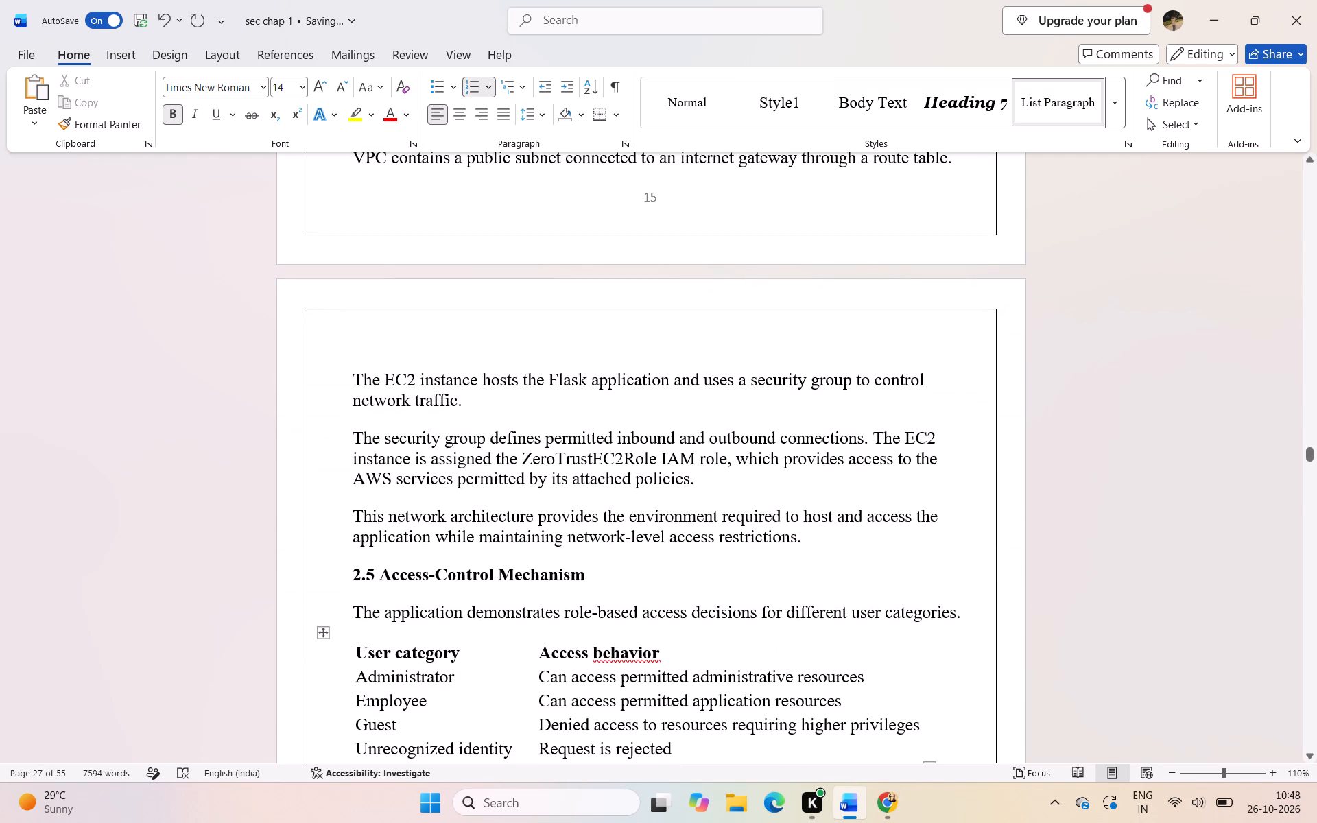
{"action": "left_click_drag", "start_coordinate": [379, 571], "coordinate": [490, 561]}
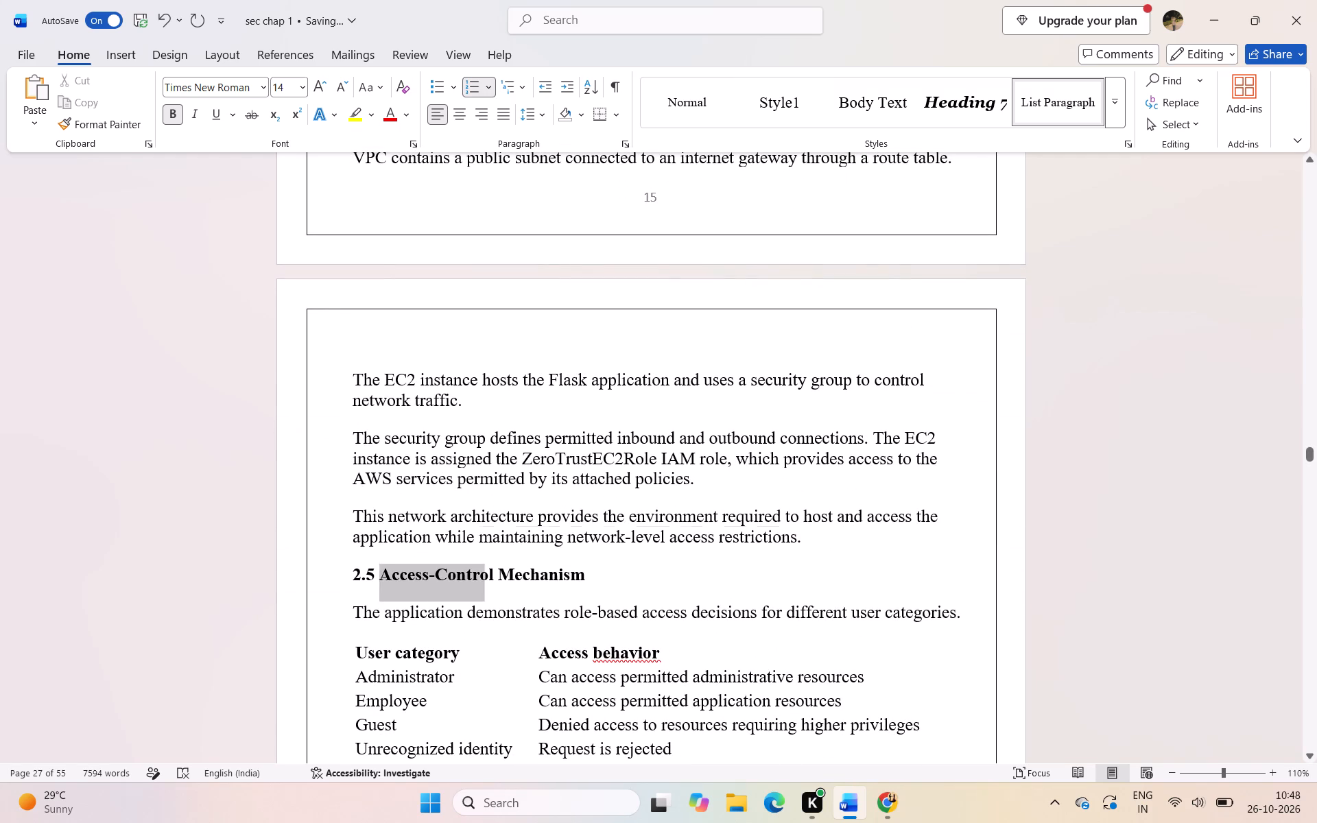
{"action": "left_click_drag", "start_coordinate": [490, 561], "coordinate": [586, 575]}
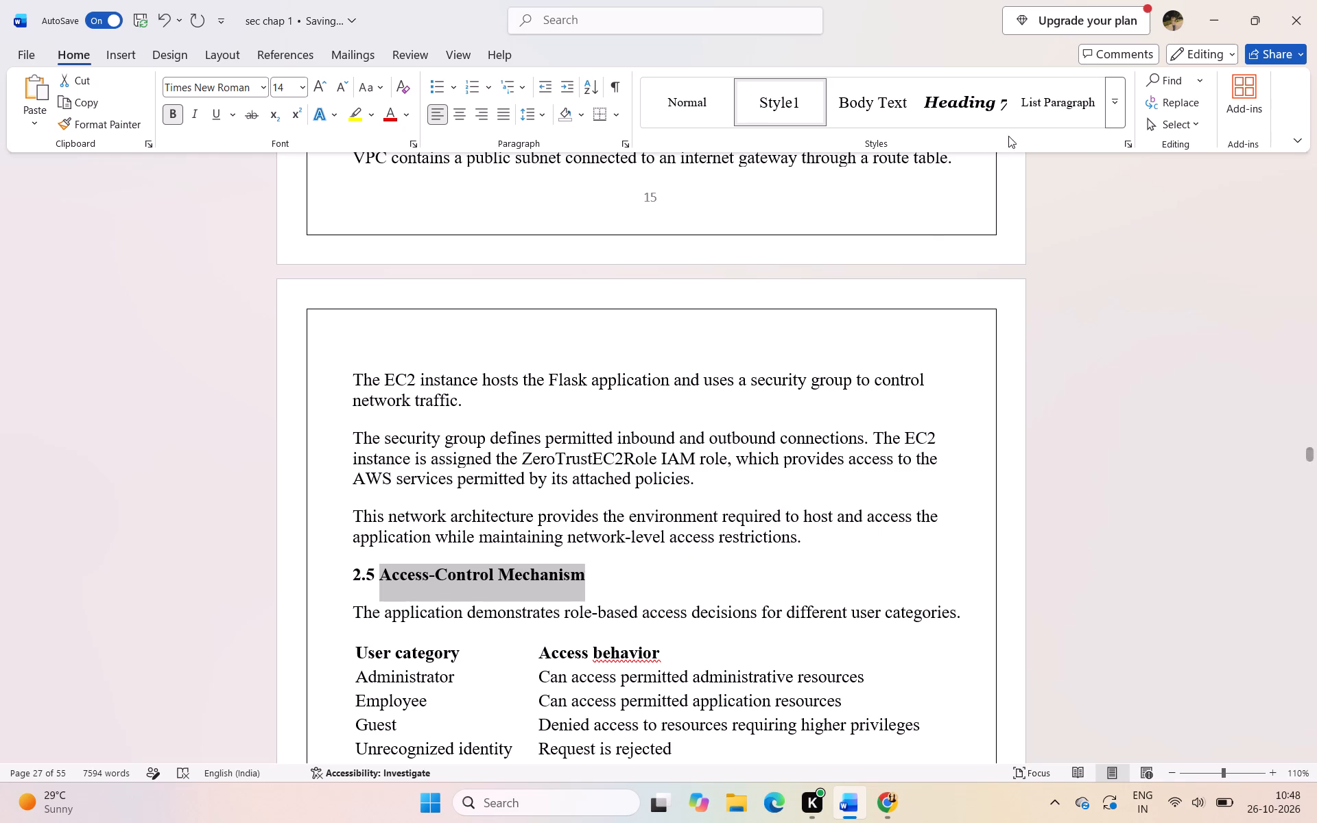
{"action": "left_click", "coordinate": [1051, 106]}
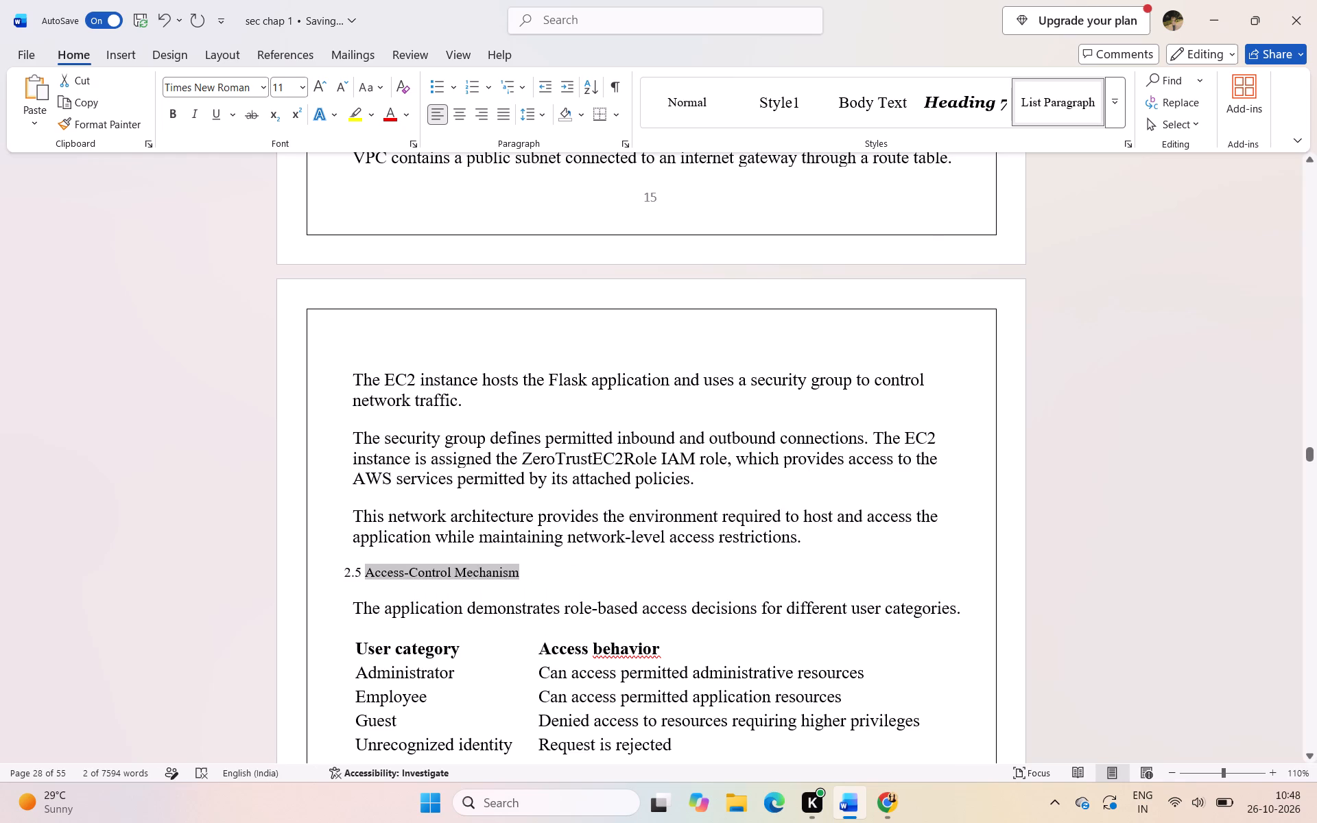
Delete the manually entered 2.5 number from the Access-Control Mechanism heading, keeping the heading text intact.
{"action": "left_click", "coordinate": [361, 571]}
{"action": "key", "text": "BackSpace"}
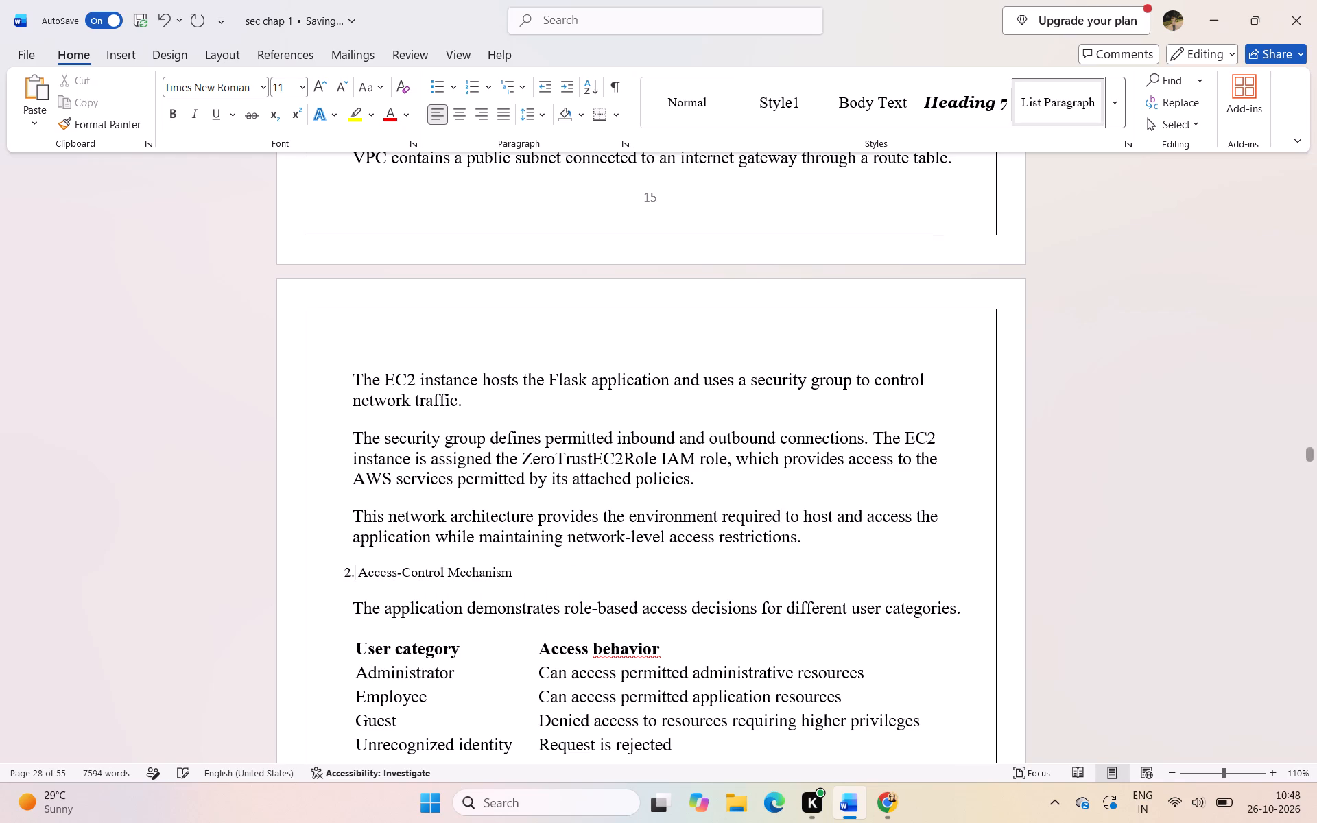
{"action": "key", "text": "BackSpace"}
{"action": "key", "text": "BackSpace"}
{"action": "key", "text": "Right"}
{"action": "key", "text": "BackSpace"}
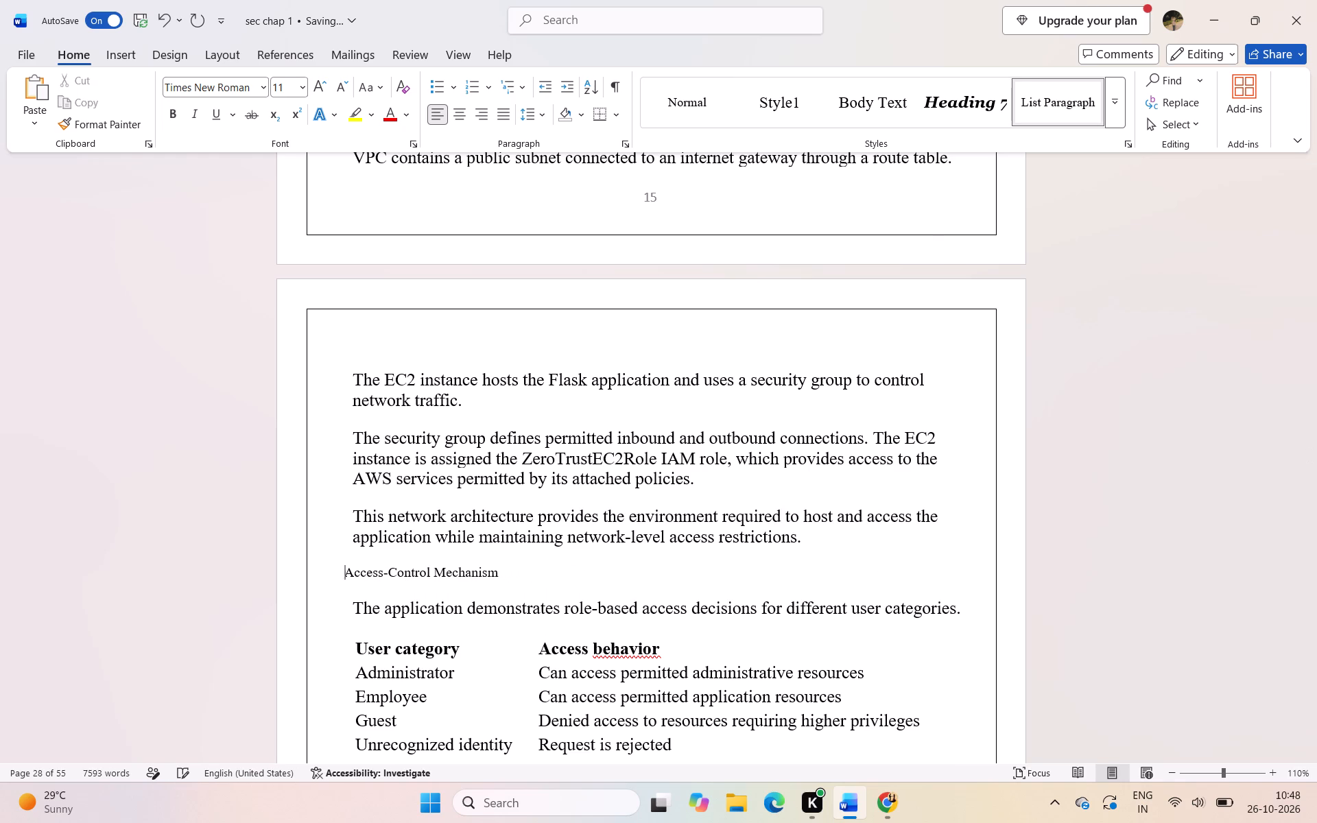
Indent the Access-Control Mechanism heading slightly with spaces and put the number 2.5 in front of its text.
{"action": "key", "text": "space"}
{"action": "key", "text": "space"}
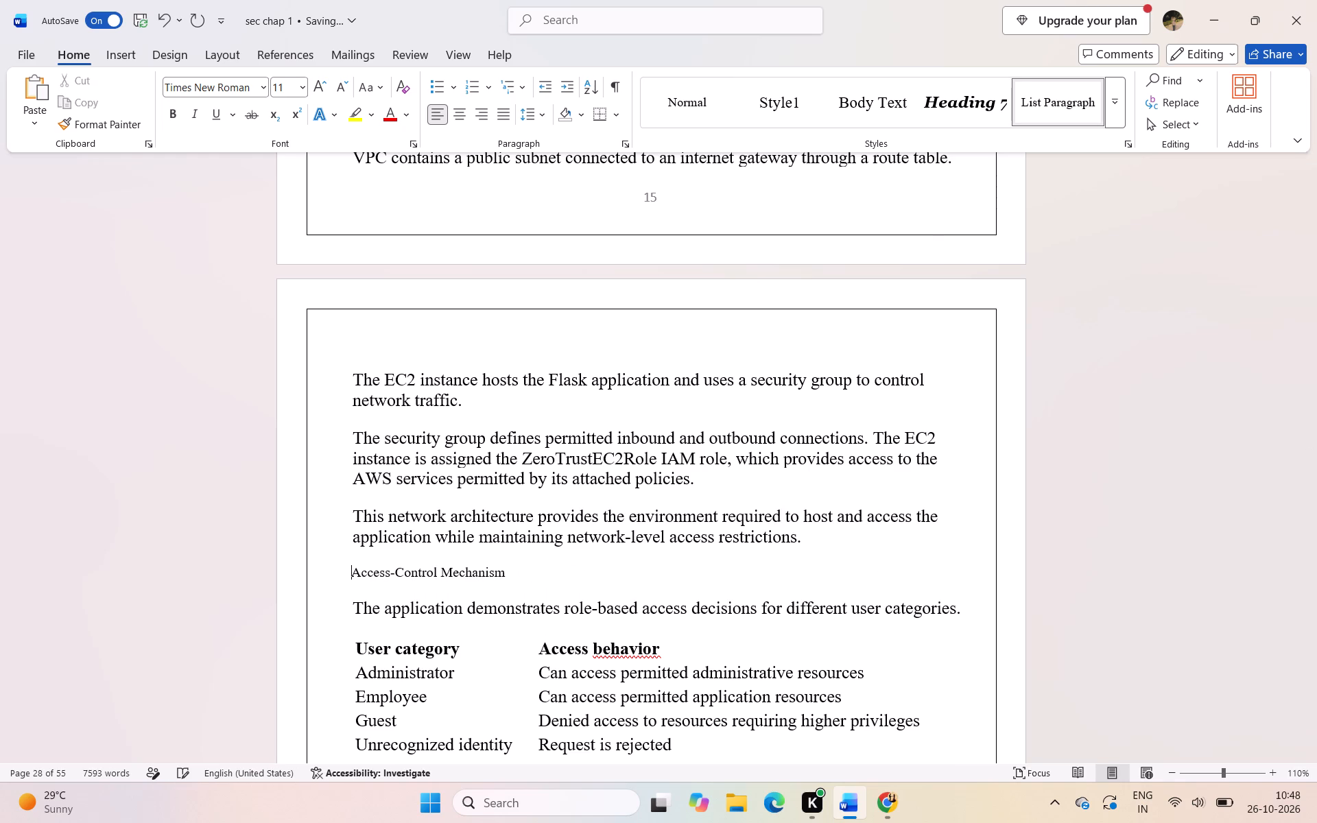
{"action": "key", "text": "space"}
{"action": "type", "text": "2."}
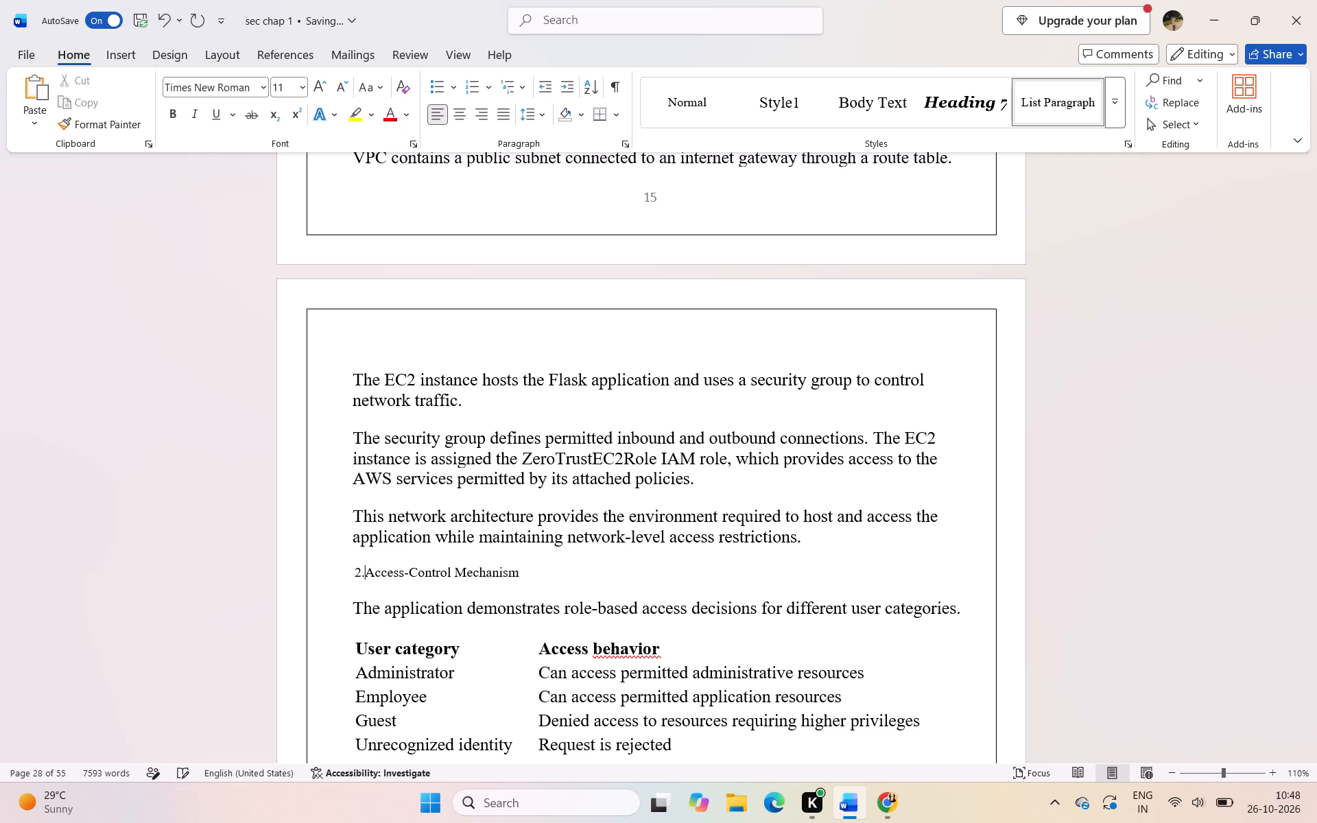
{"action": "type", "text": "5"}
{"action": "key", "text": "space"}
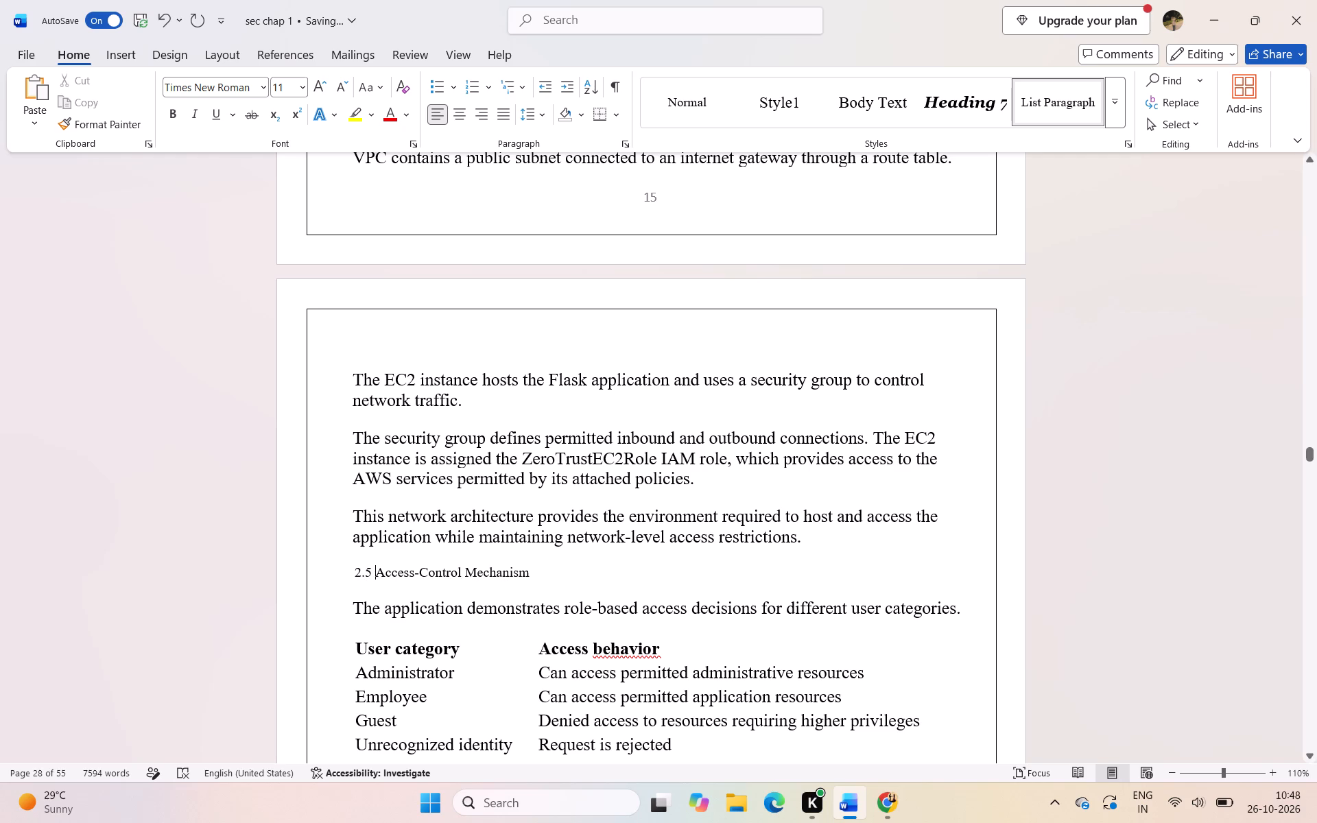
Format the whole 2.5 Access-Control Mechanism heading as 14 pt bold.
{"action": "left_click_drag", "start_coordinate": [354, 566], "coordinate": [526, 566]}
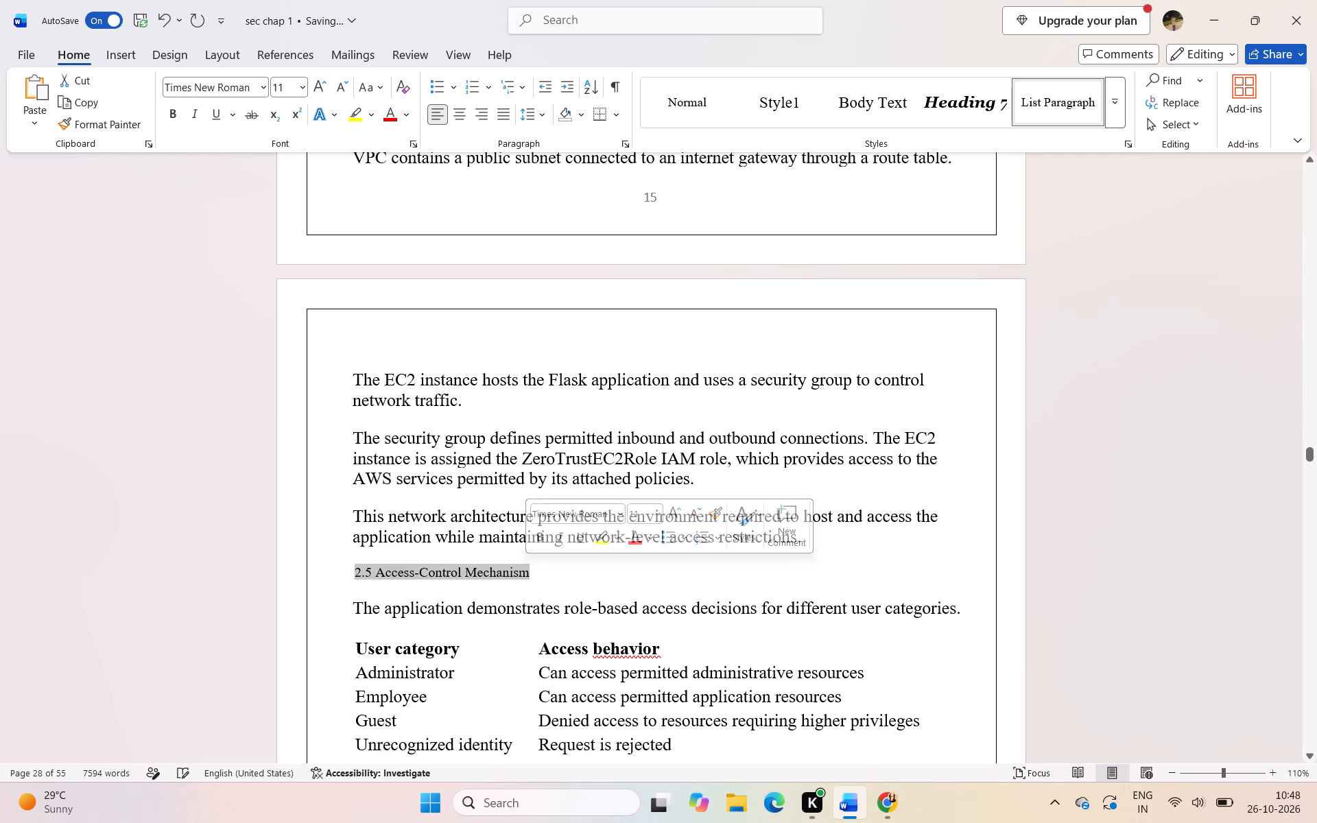
{"action": "left_click", "coordinate": [306, 86]}
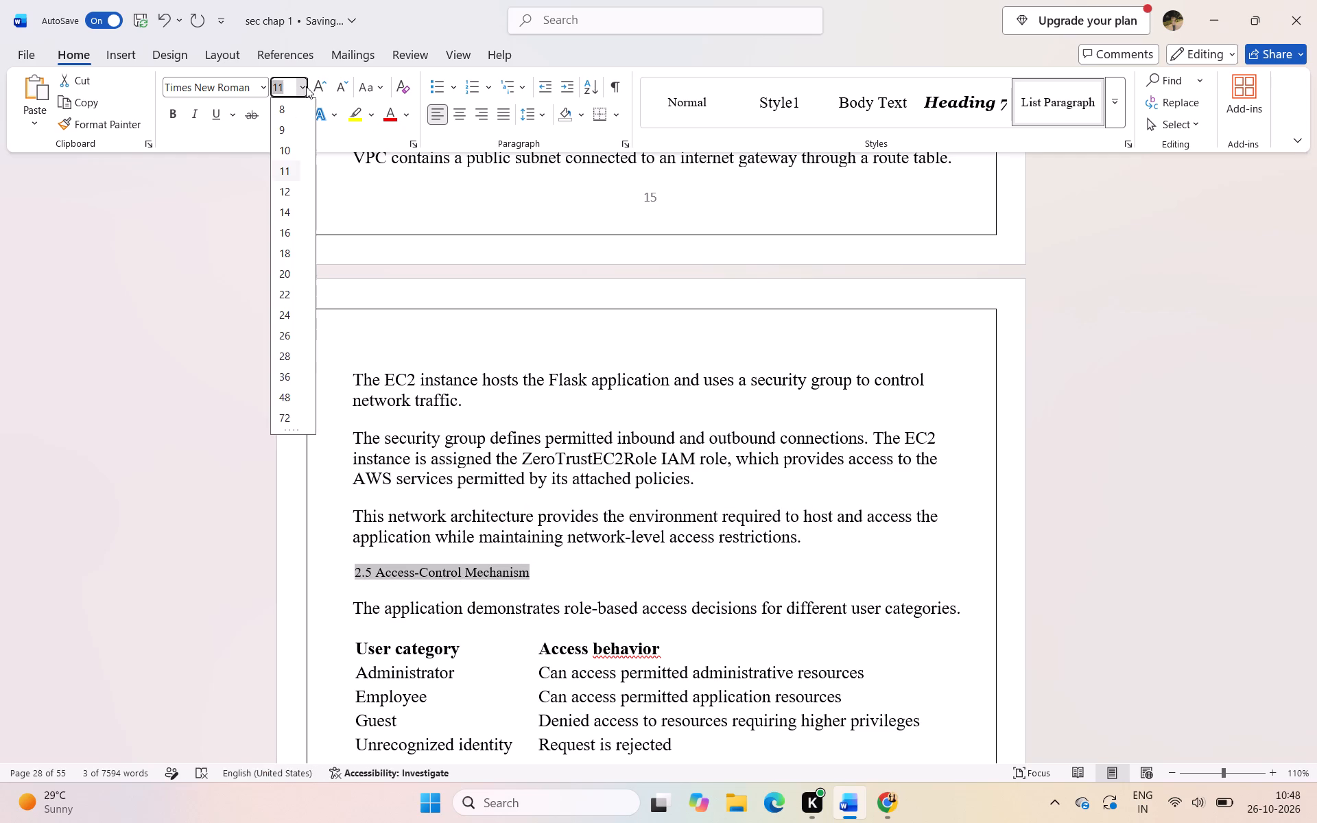
{"action": "left_click", "coordinate": [292, 208]}
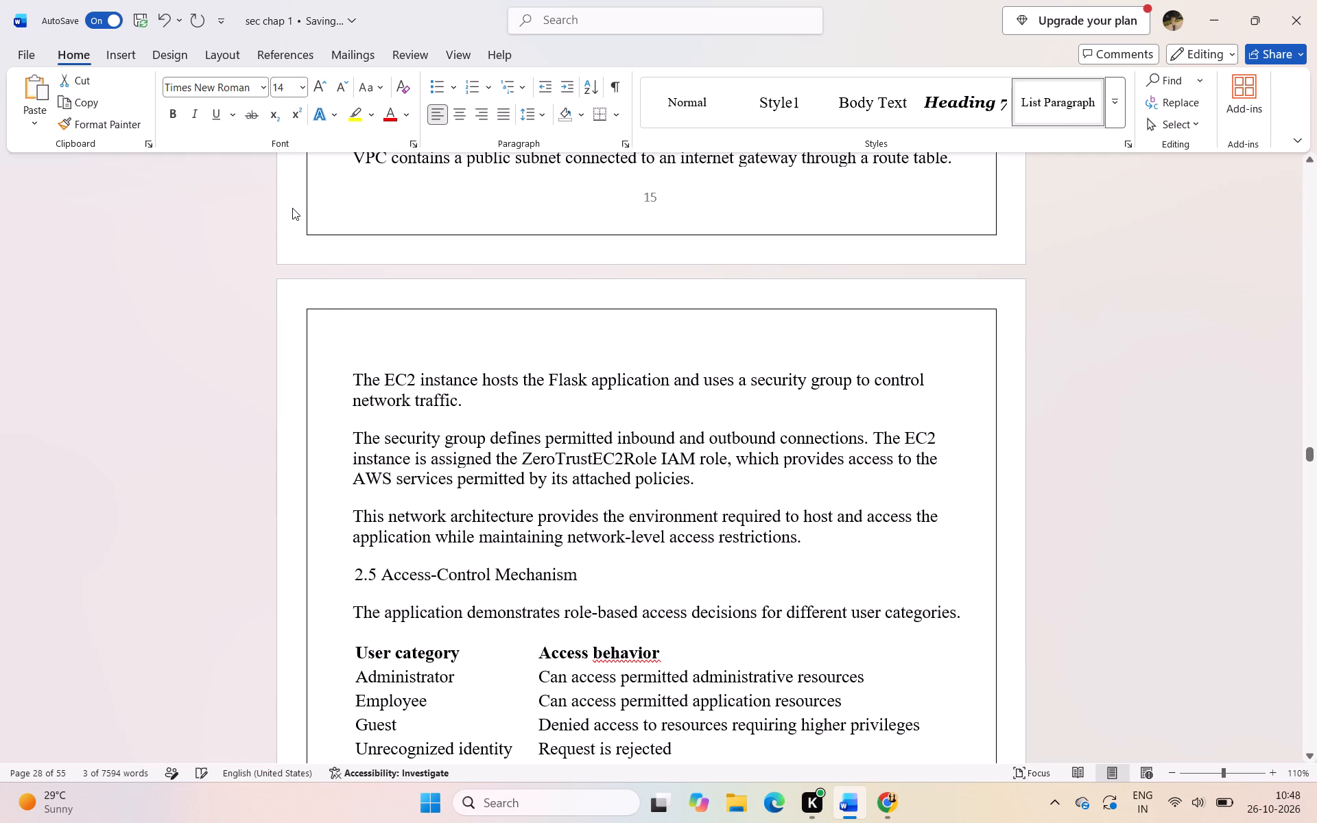
{"action": "left_click", "coordinate": [183, 113]}
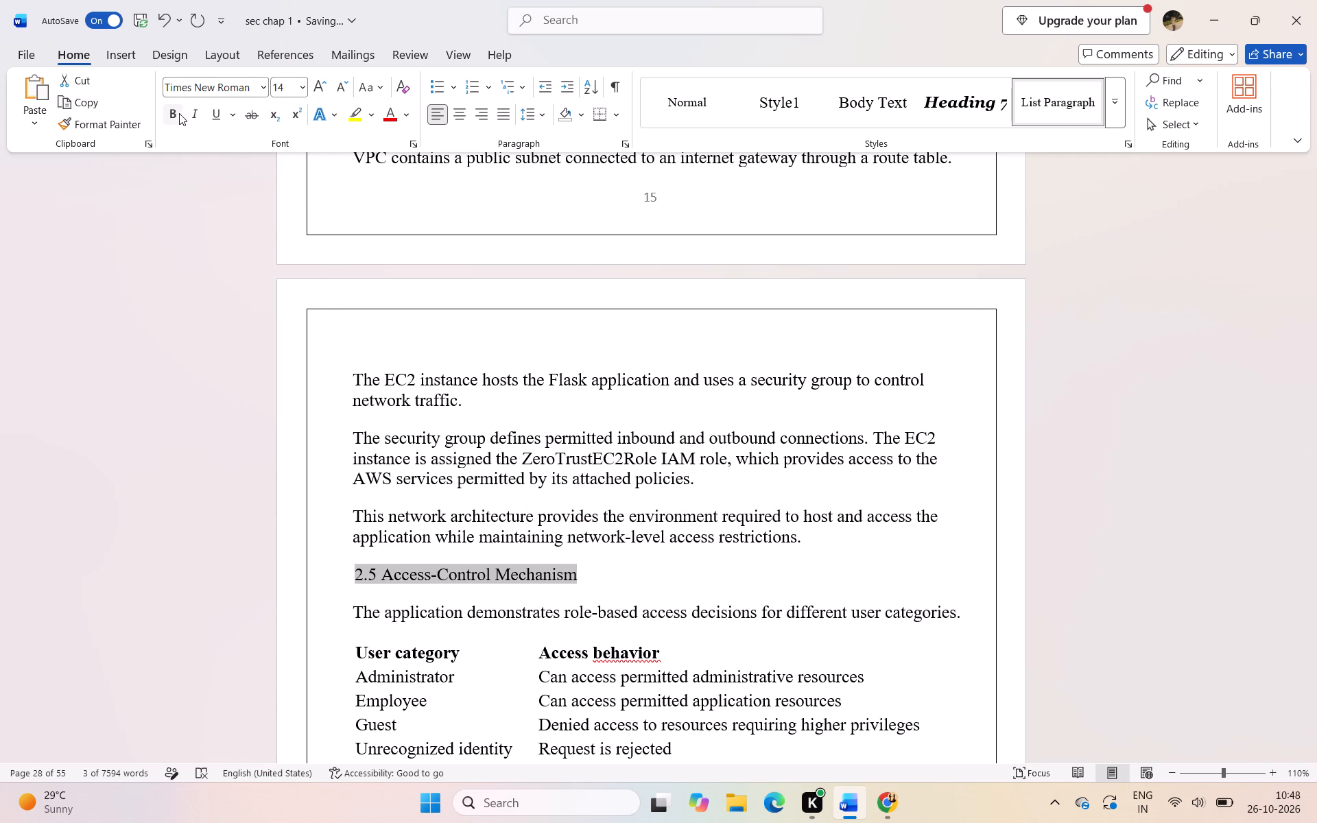
{"action": "left_click", "coordinate": [174, 113]}
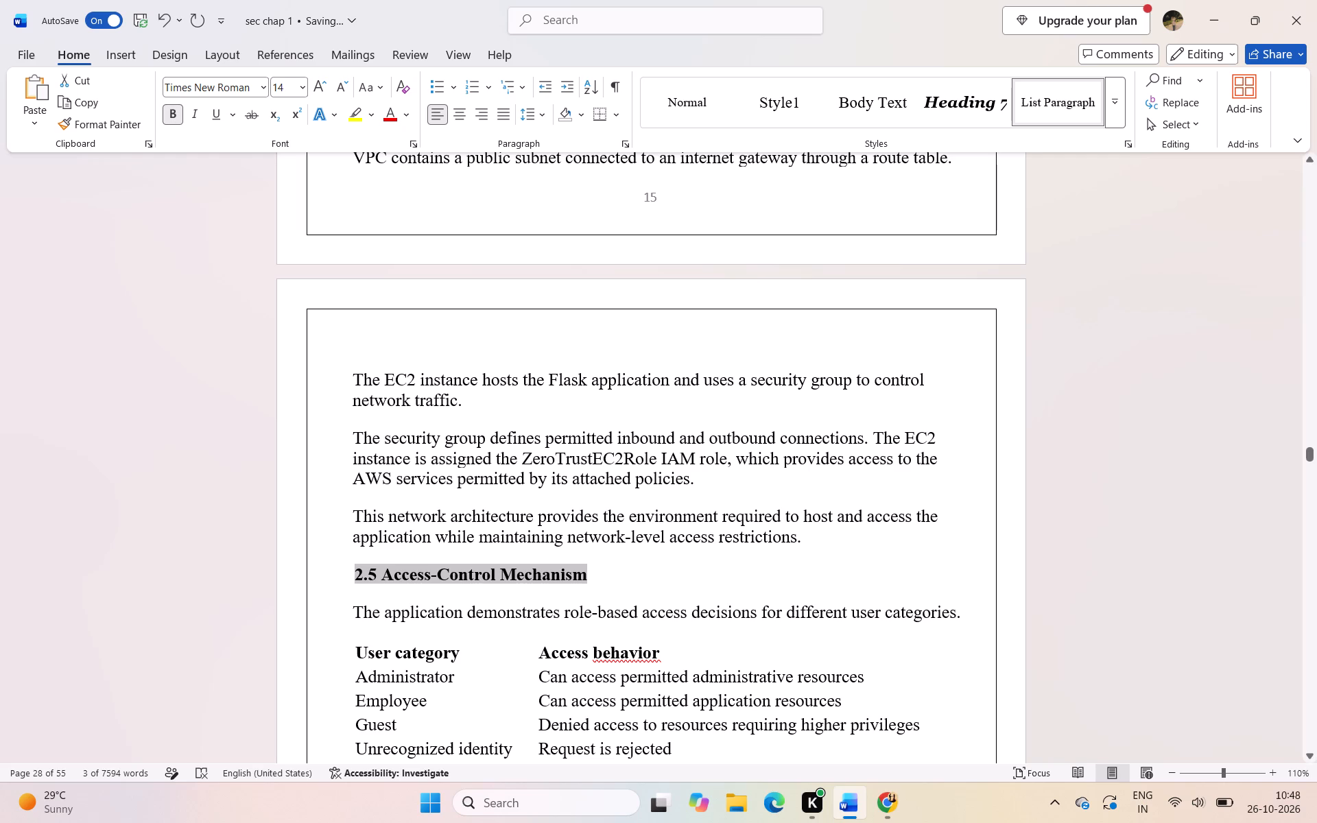
{"action": "left_click", "coordinate": [612, 564]}
Review the preceding Chapter 2 section headings and their numbering, back through Network Architecture and Application Modules to the system flow chart.
{"action": "scroll", "coordinate": [612, 564], "scroll_direction": "up", "scroll_amount": 1}
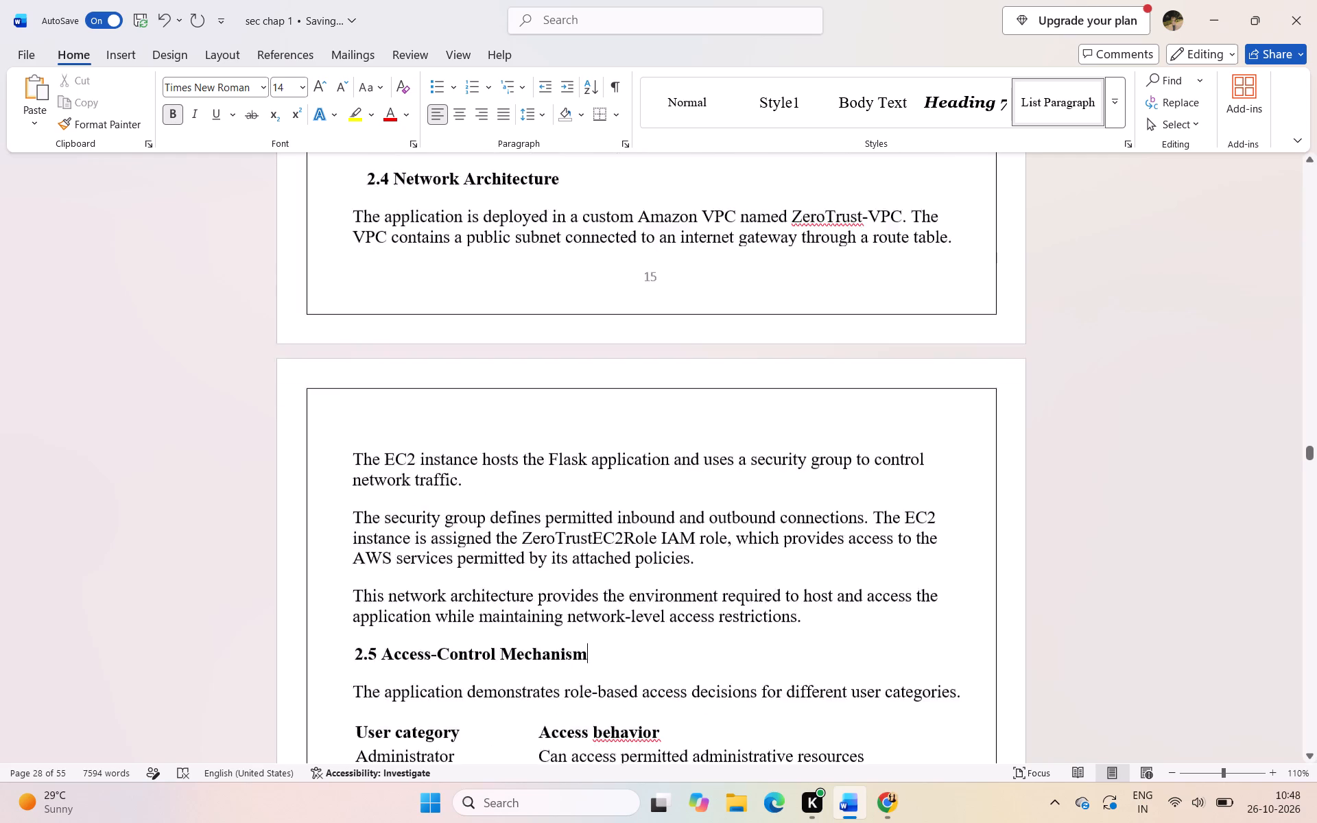
{"action": "scroll", "coordinate": [612, 564], "scroll_direction": "up", "scroll_amount": 5}
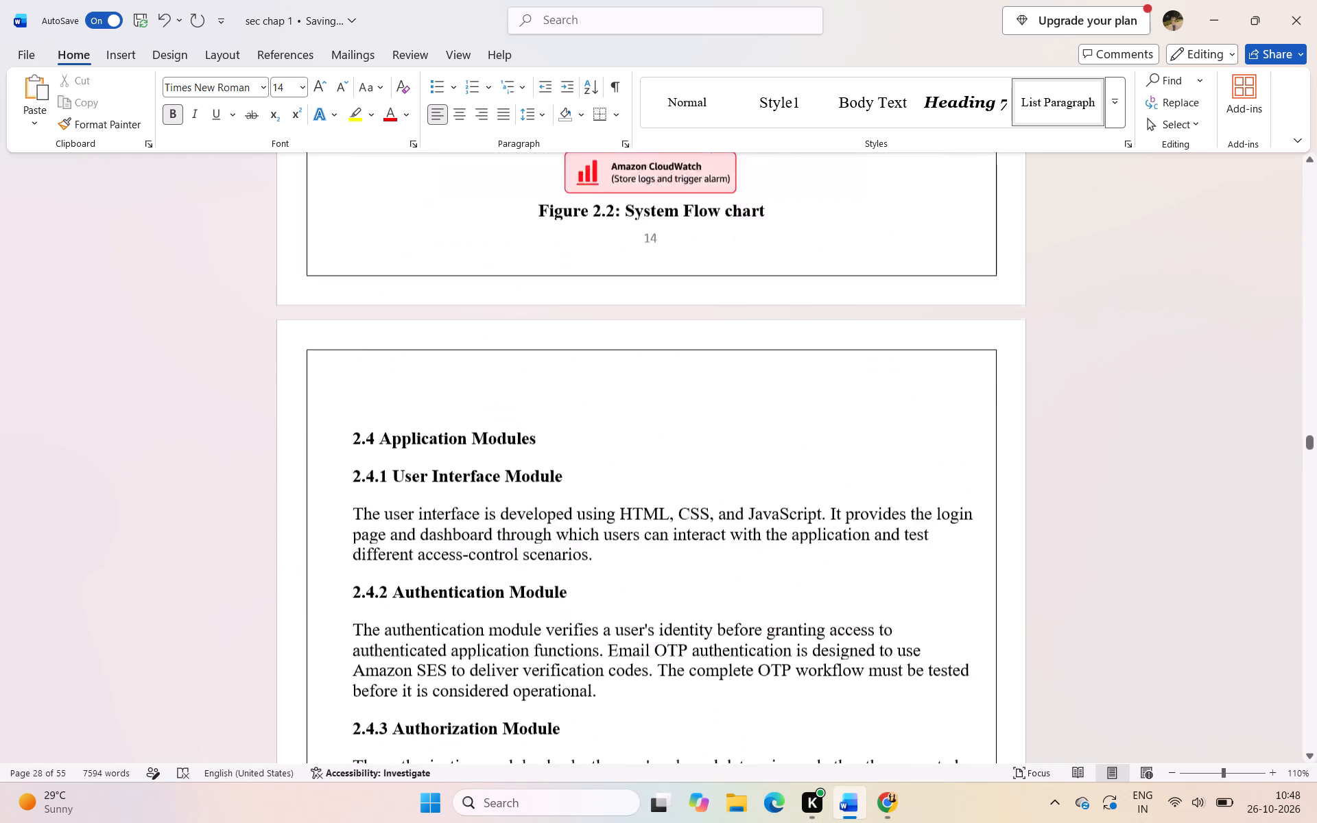
{"action": "scroll", "coordinate": [612, 564], "scroll_direction": "up", "scroll_amount": 2}
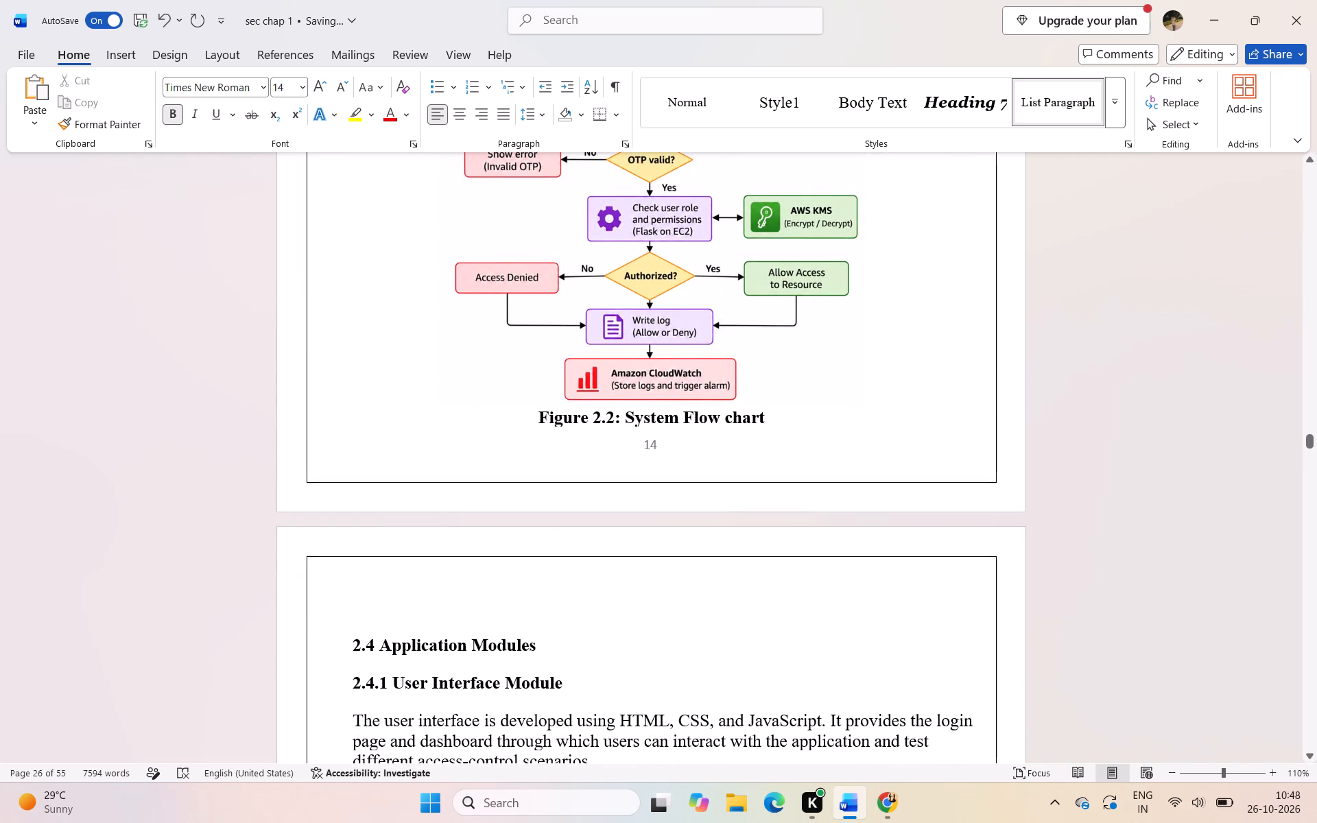
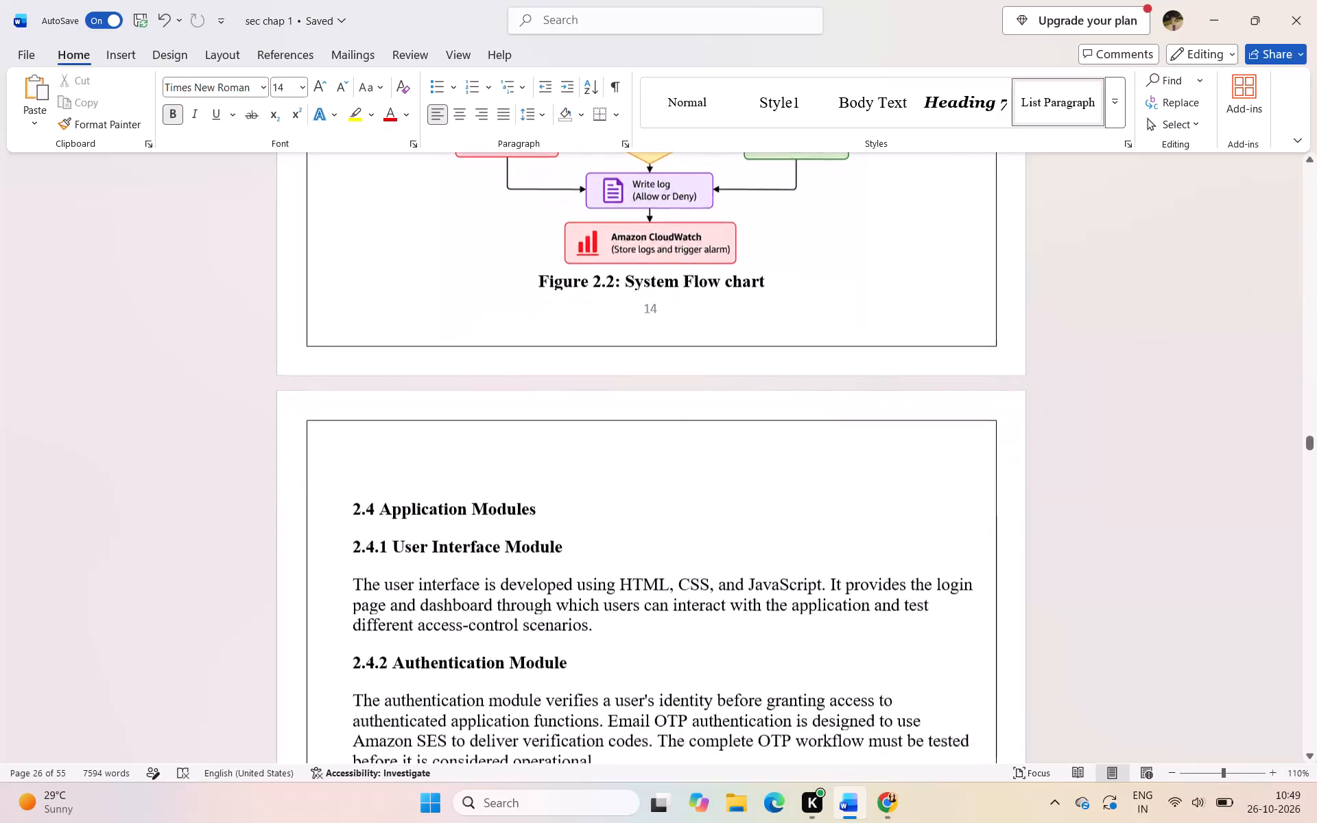
Apply a plain table style with thin borders, shaded alternating rows and a bold first column to the user category and access behavior table.
{"action": "scroll", "coordinate": [612, 564], "scroll_direction": "down", "scroll_amount": 1}
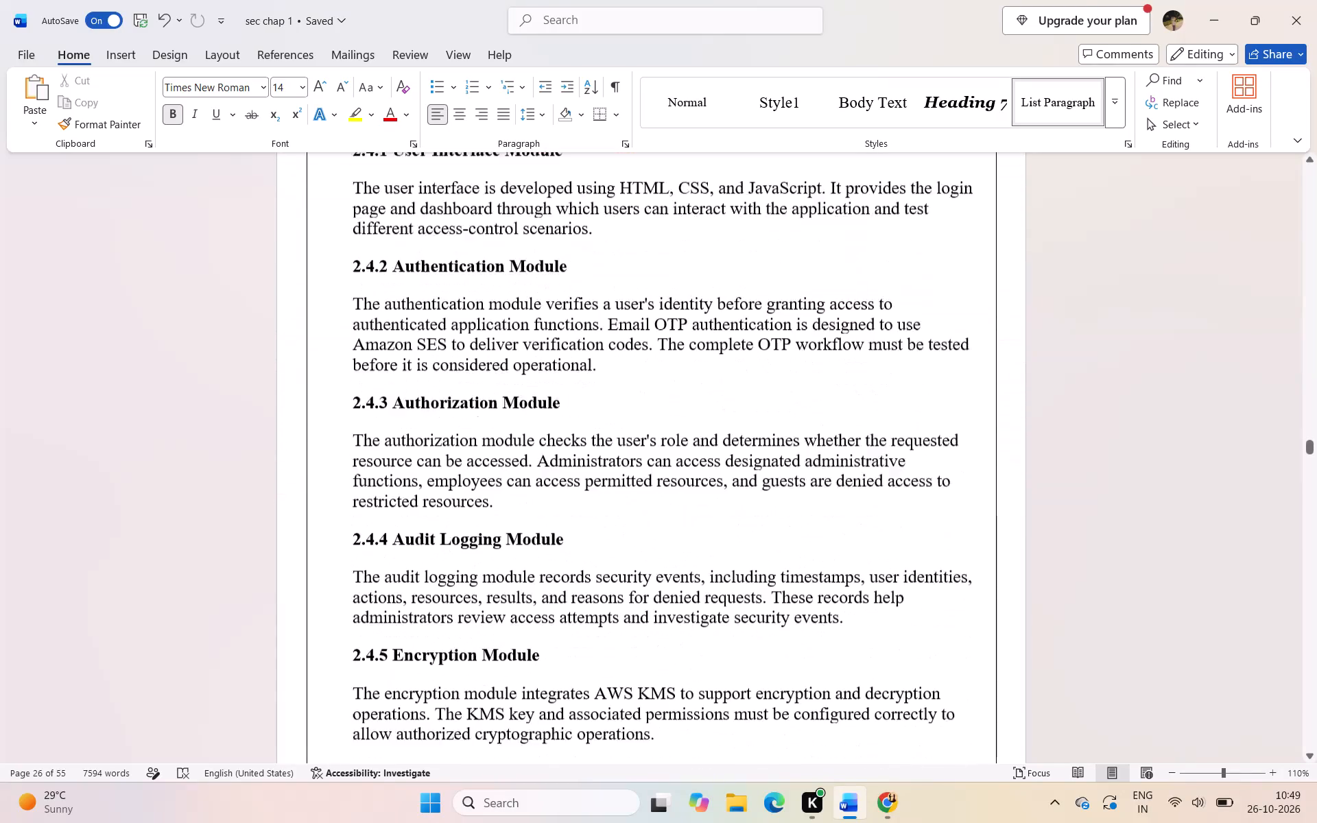
{"action": "scroll", "coordinate": [612, 564], "scroll_direction": "down", "scroll_amount": 1}
{"action": "scroll", "coordinate": [612, 564], "scroll_direction": "up", "scroll_amount": 1}
{"action": "scroll", "coordinate": [612, 564], "scroll_direction": "down", "scroll_amount": 1}
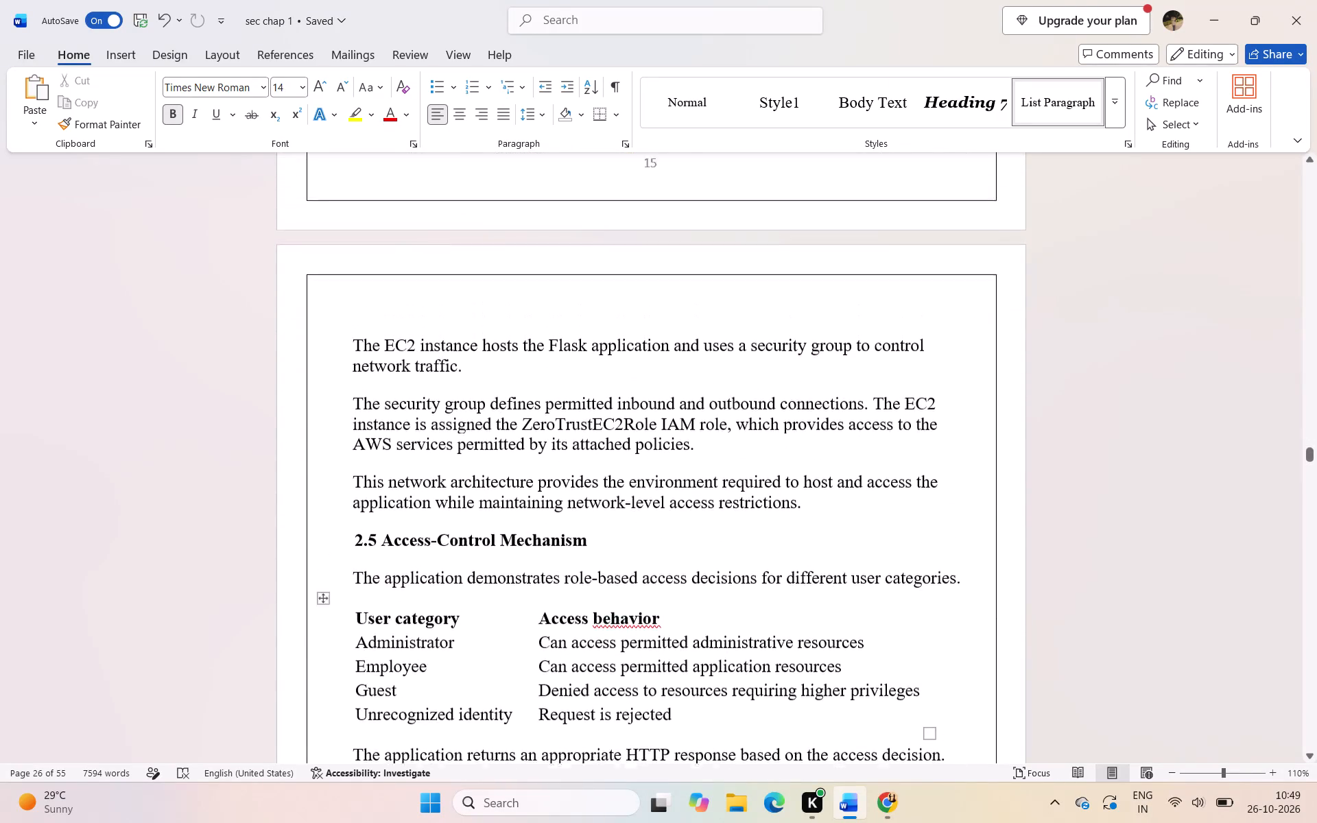
{"action": "scroll", "coordinate": [612, 564], "scroll_direction": "down", "scroll_amount": 1}
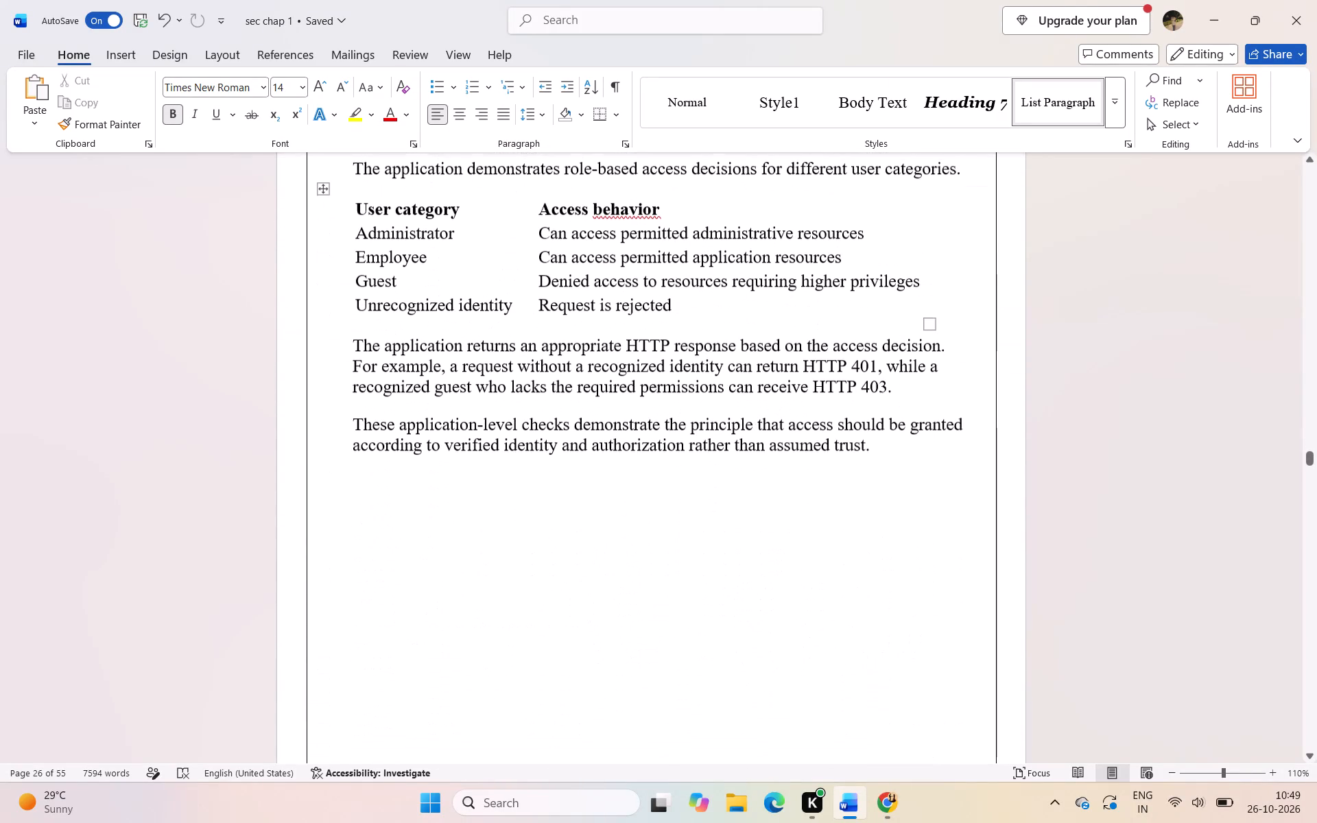
{"action": "scroll", "coordinate": [612, 564], "scroll_direction": "down", "scroll_amount": 1}
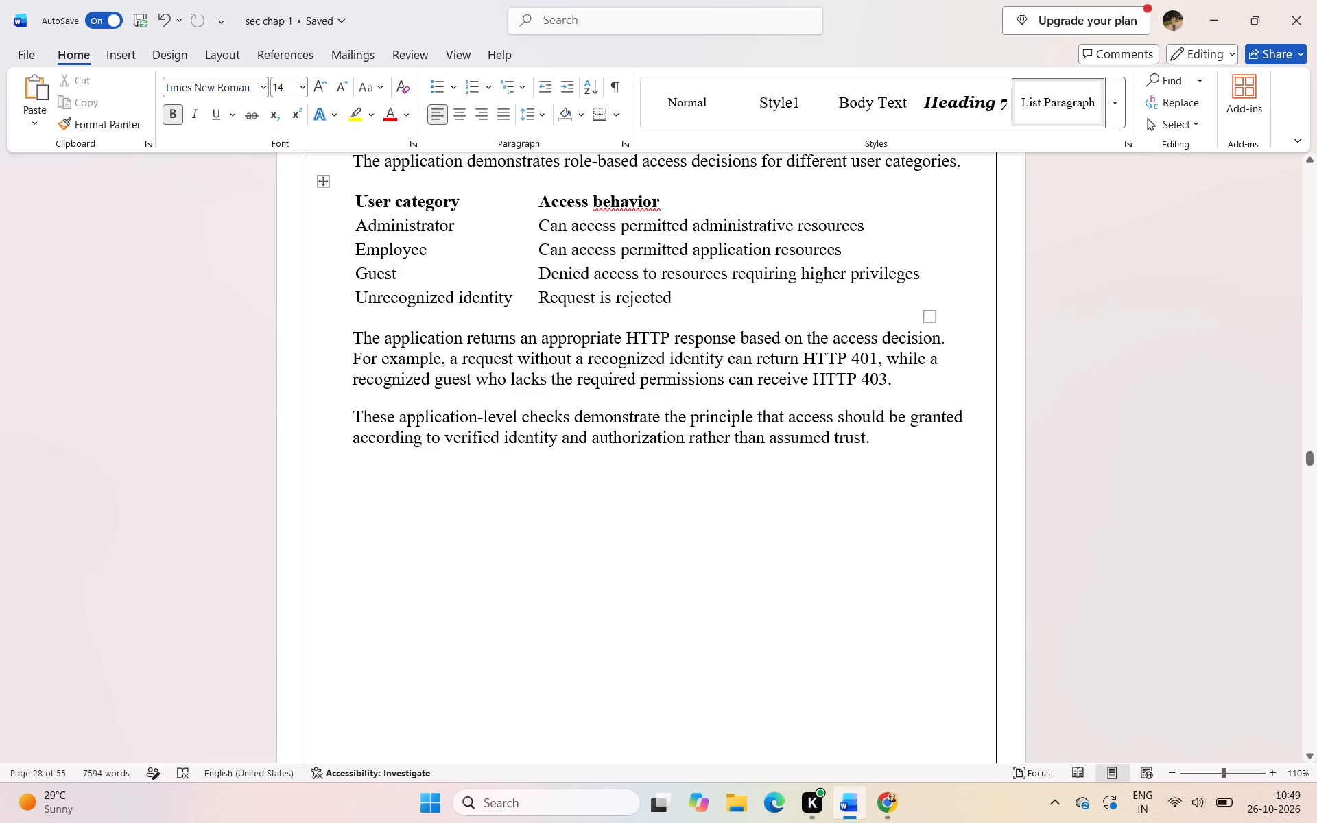
{"action": "left_click_drag", "start_coordinate": [357, 198], "coordinate": [471, 246]}
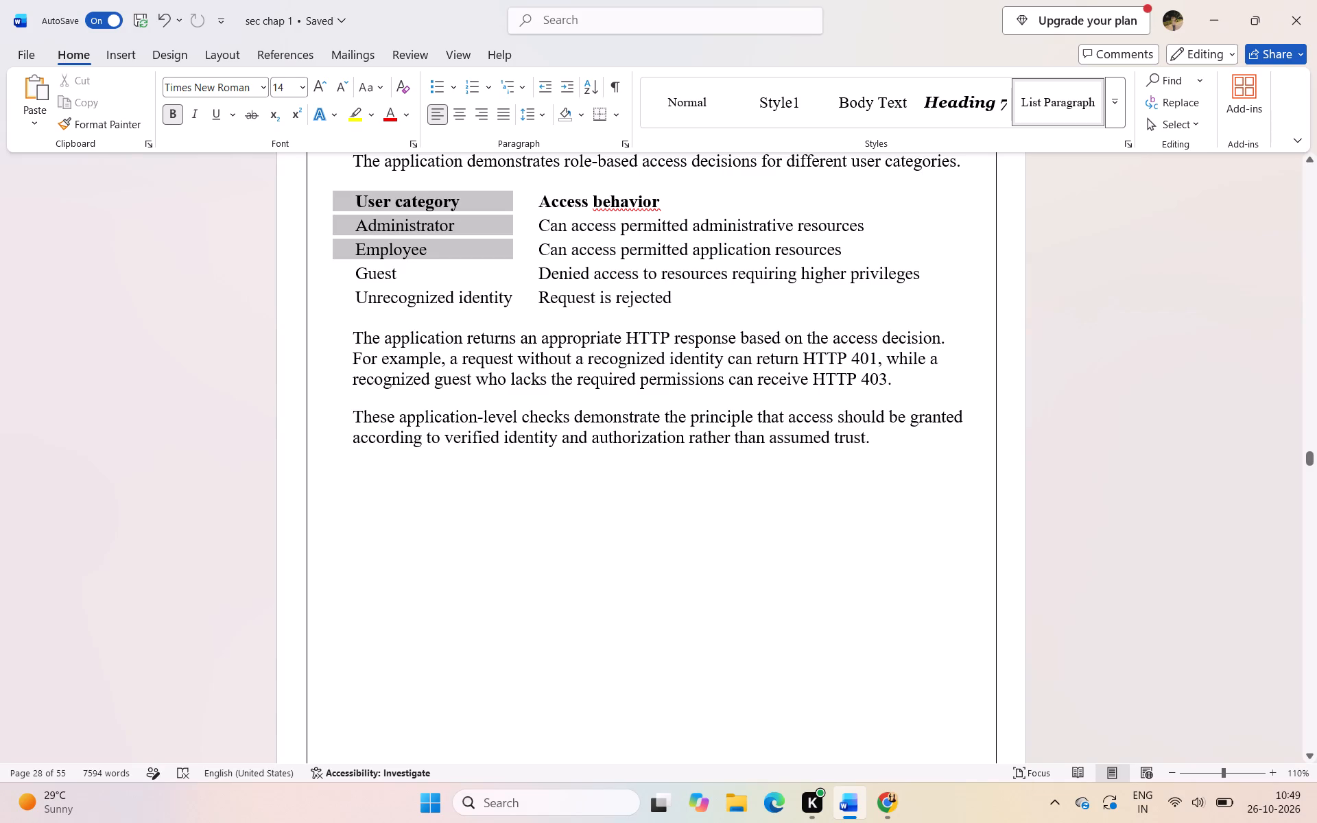
{"action": "left_click_drag", "start_coordinate": [471, 246], "coordinate": [919, 276]}
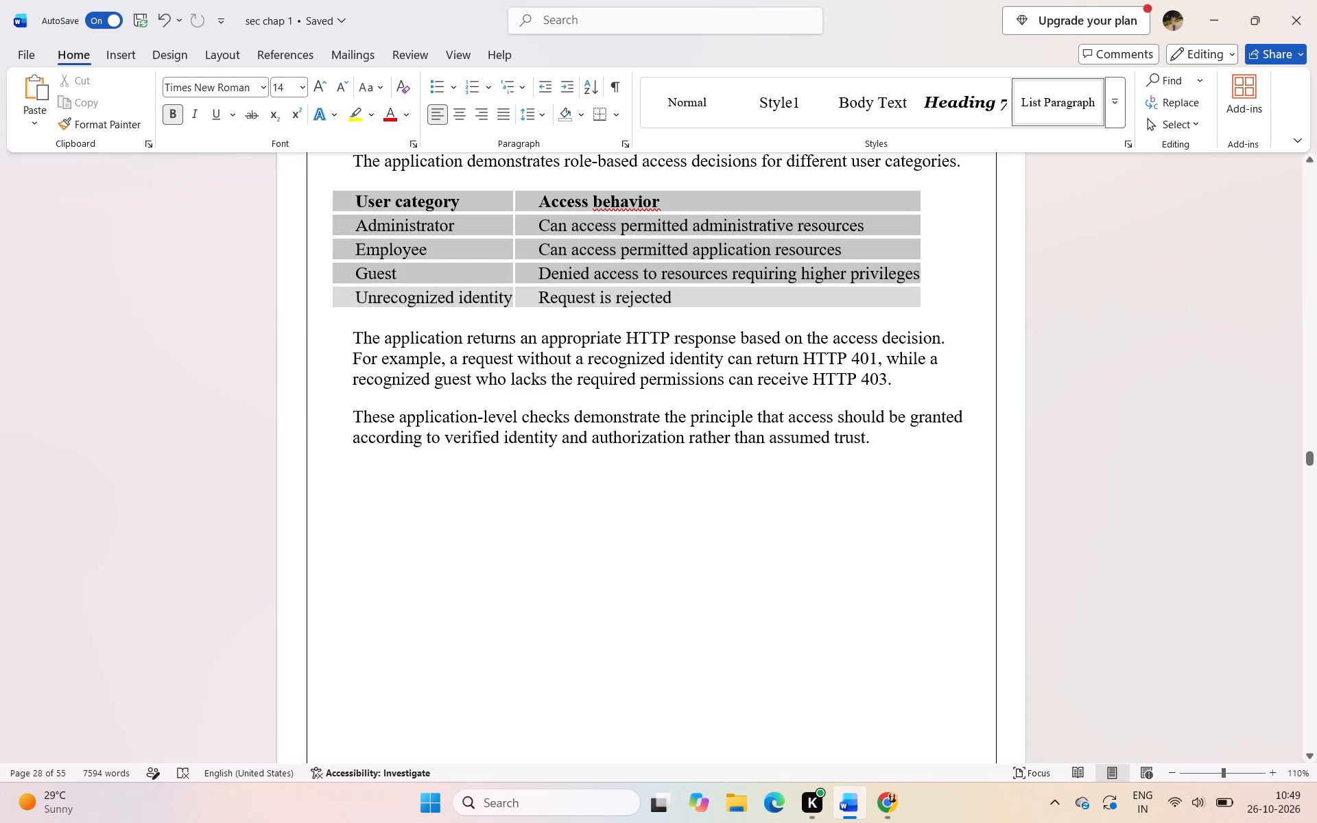
{"action": "left_click_drag", "start_coordinate": [919, 276], "coordinate": [926, 294]}
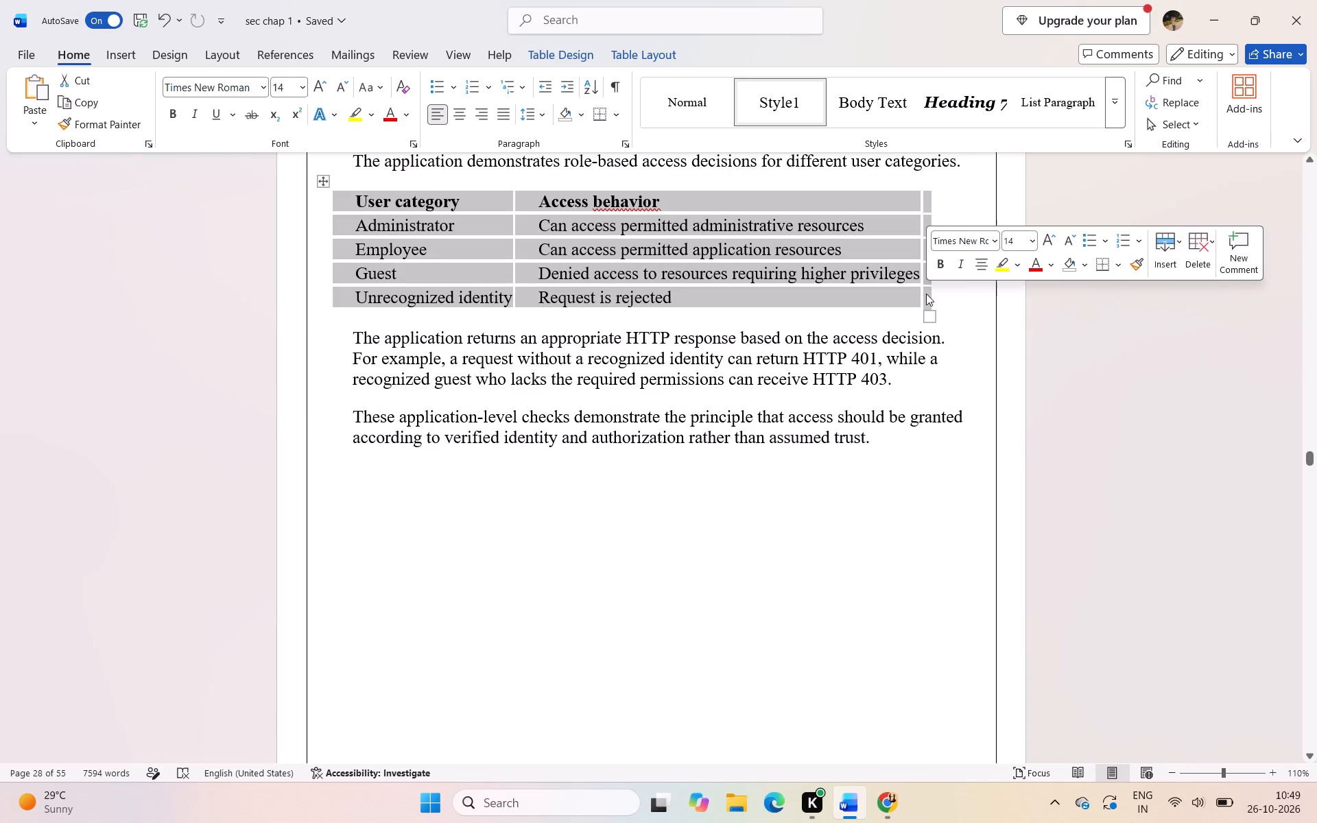
{"action": "left_click", "coordinate": [322, 182]}
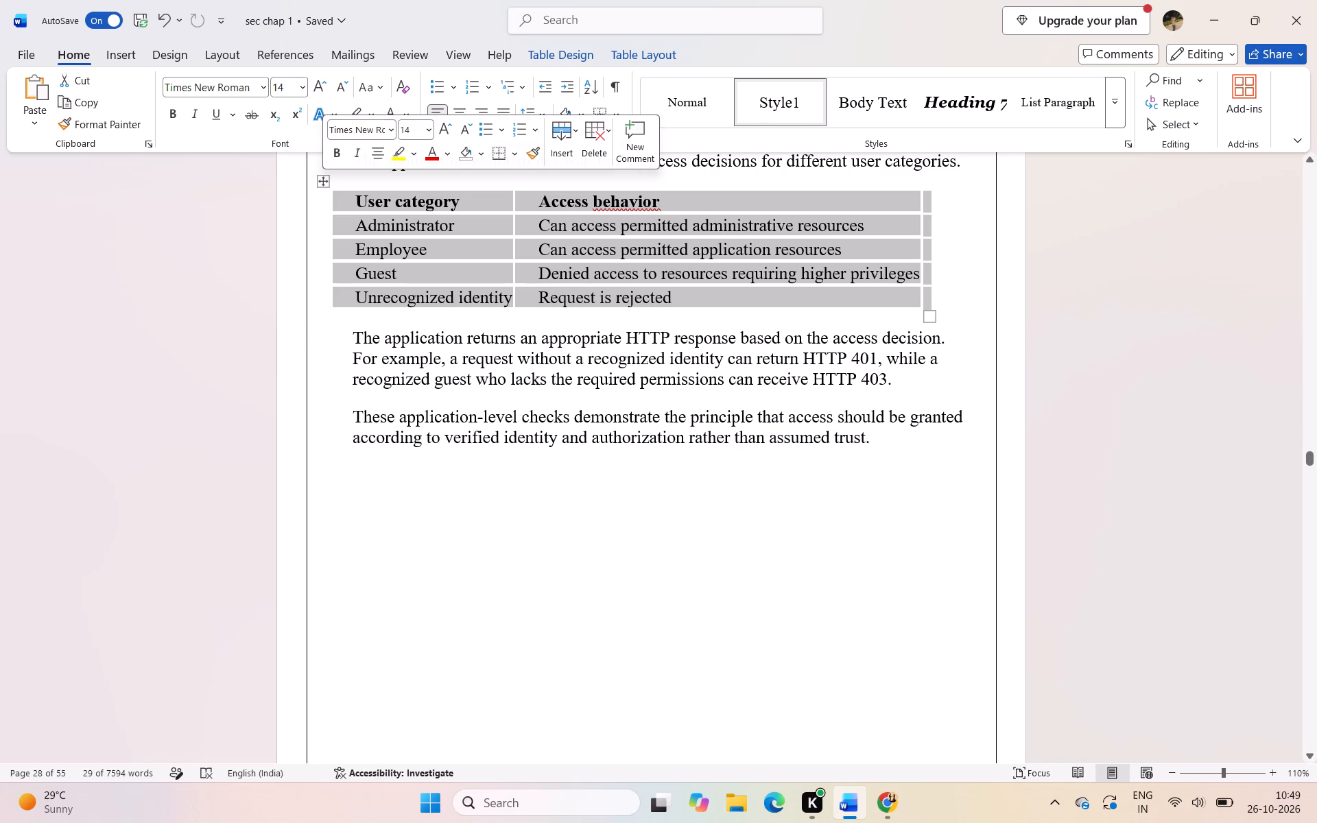
{"action": "left_click", "coordinate": [328, 191]}
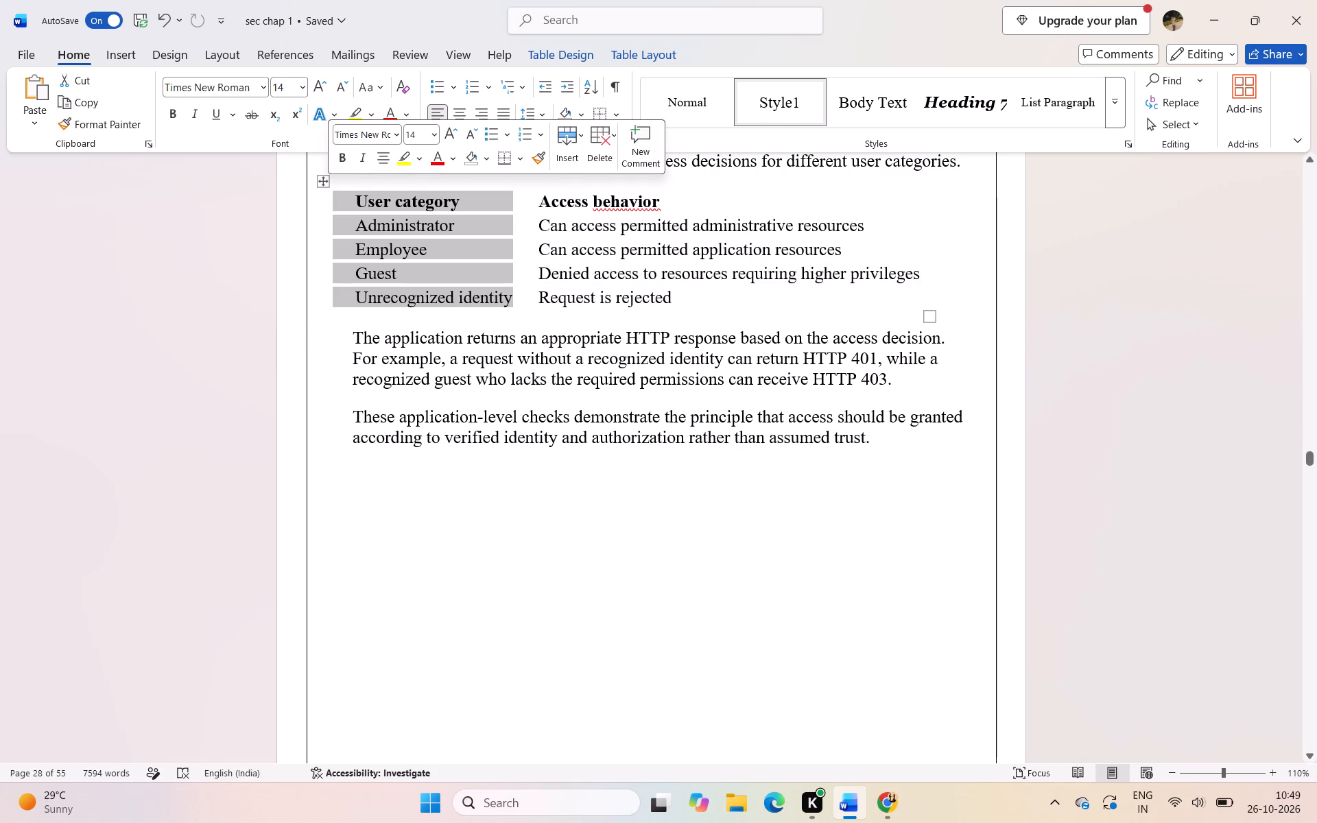
{"action": "left_click", "coordinate": [320, 180]}
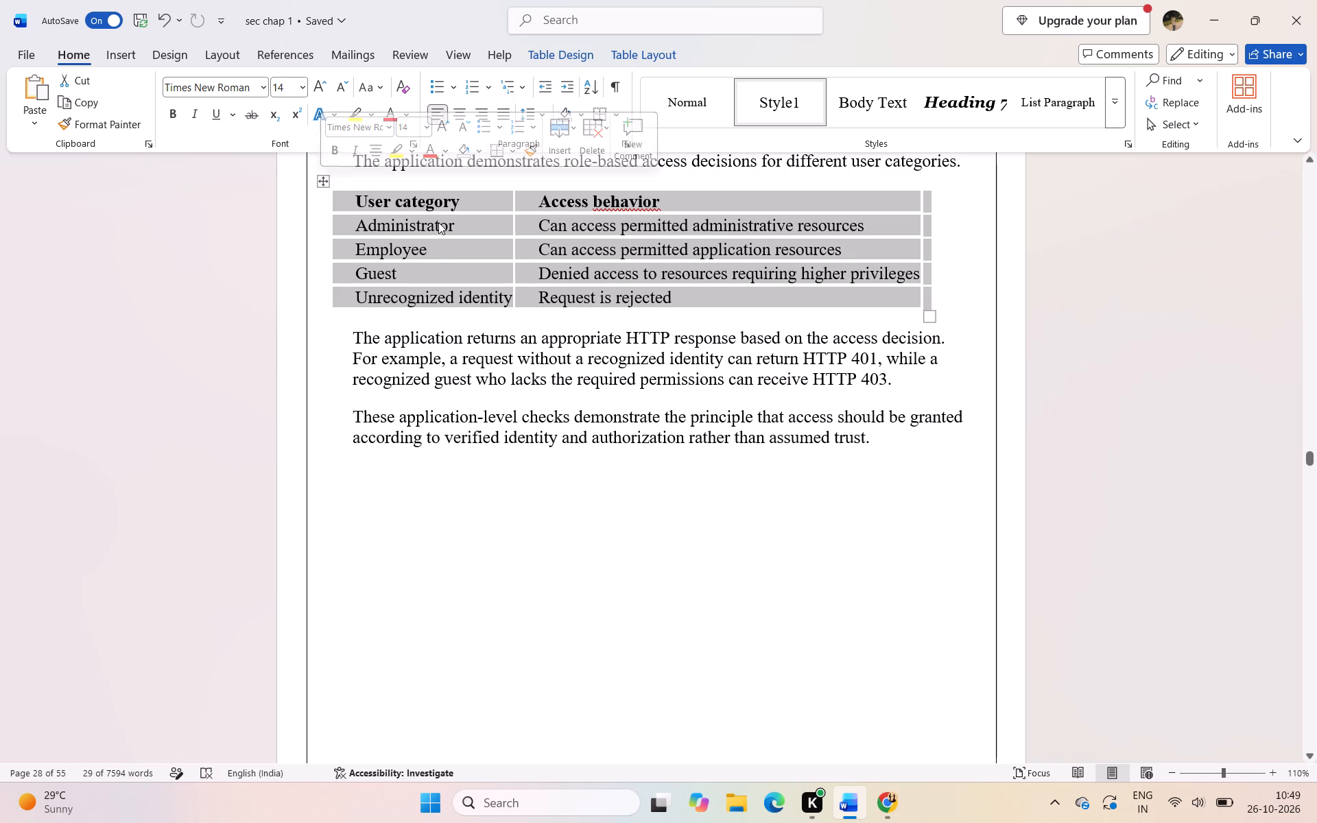
{"action": "left_click", "coordinate": [562, 50]}
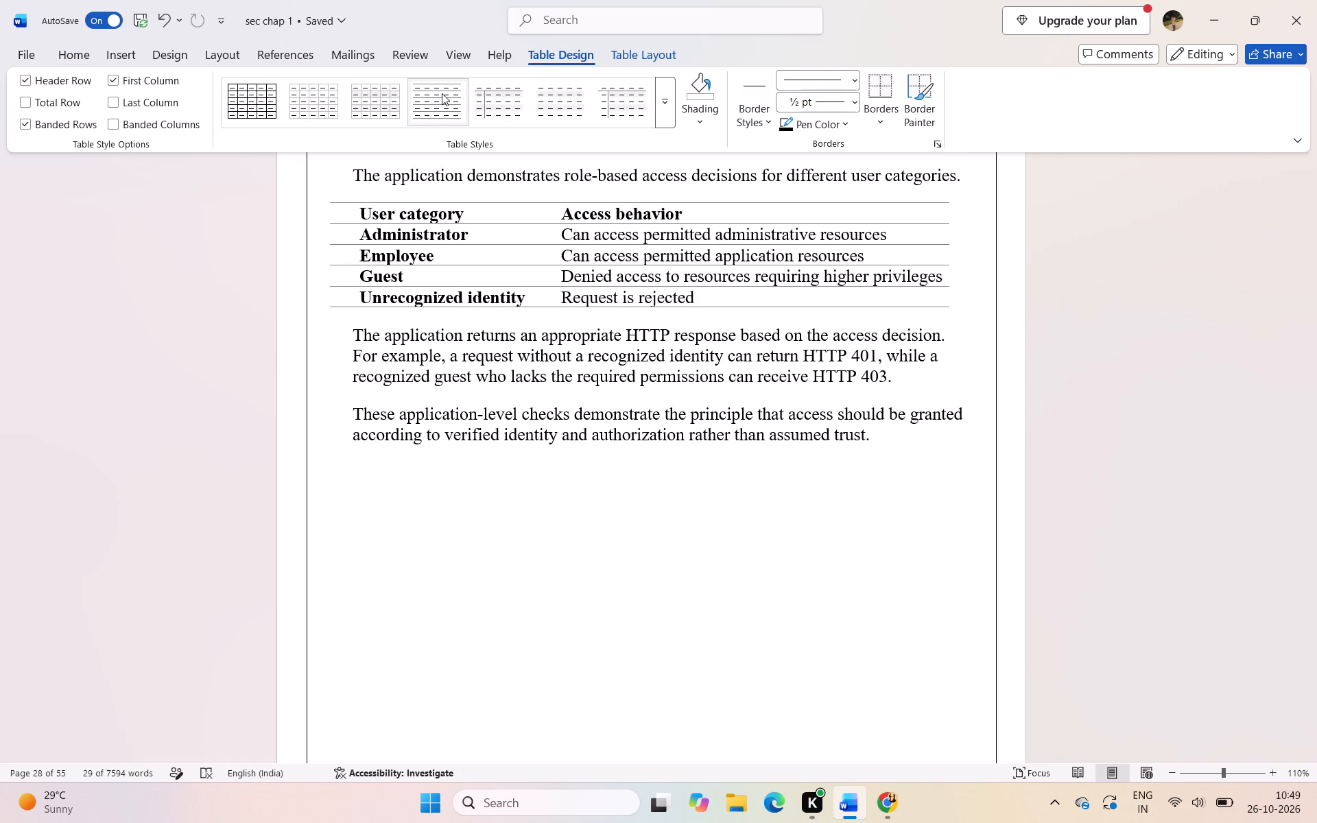
{"action": "left_click", "coordinate": [379, 95]}
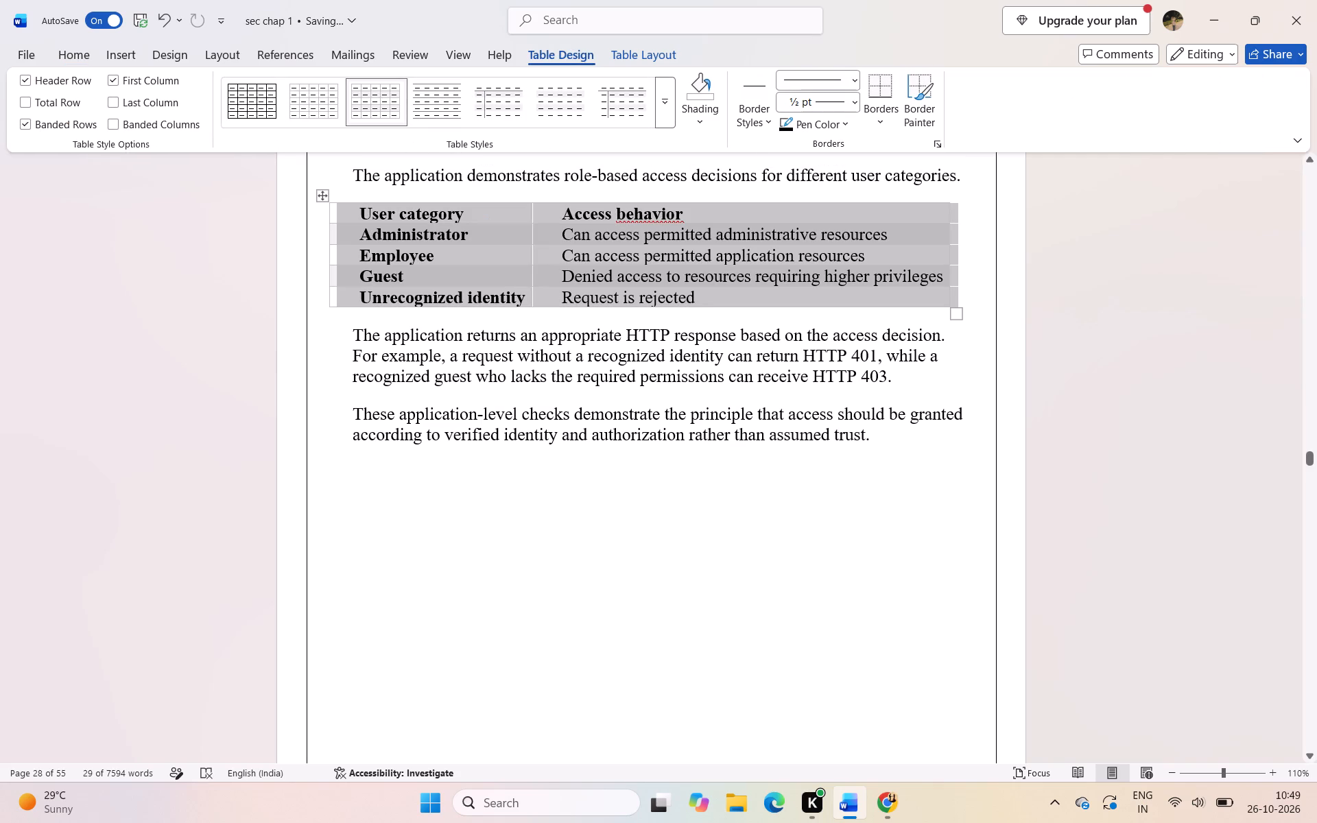
{"action": "left_click", "coordinate": [666, 508]}
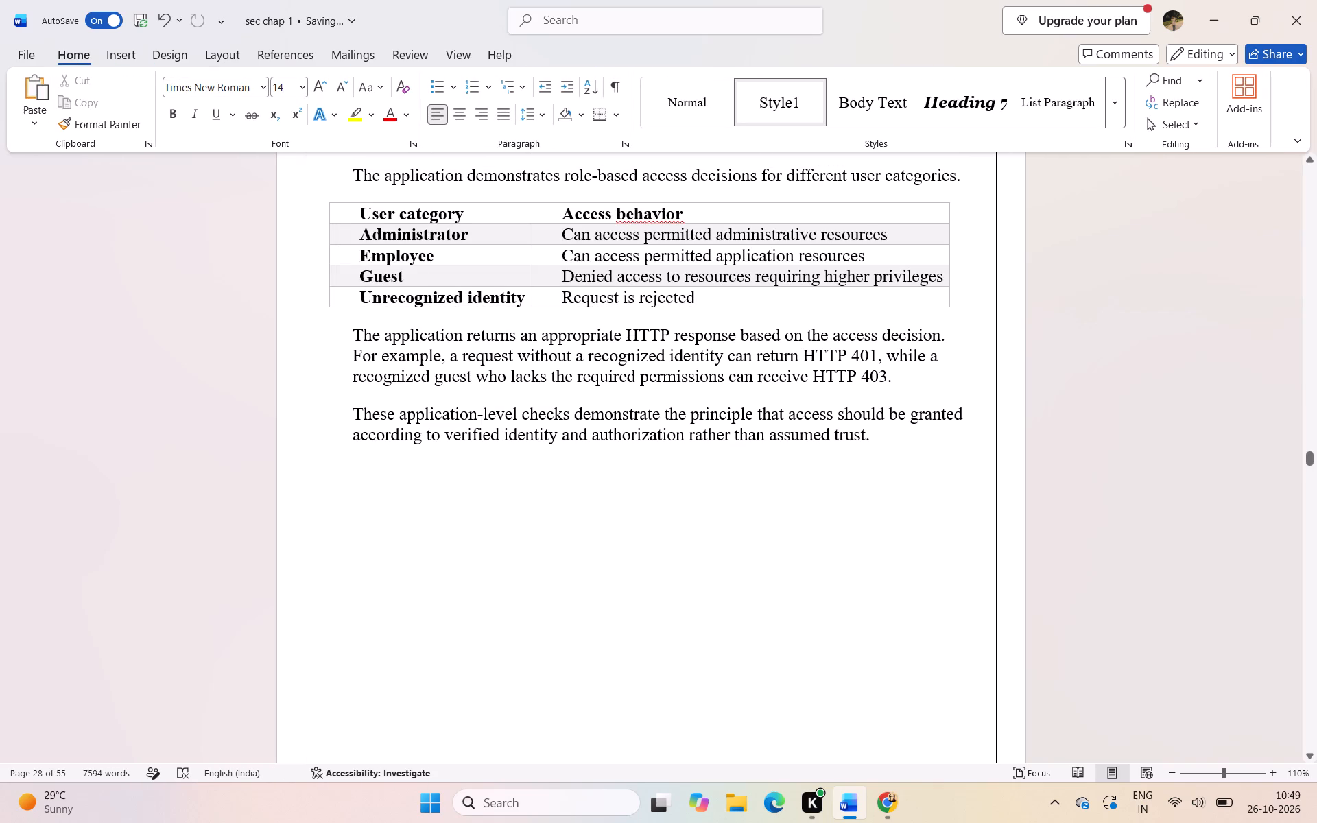
Switch to ChatGPT in Chrome and copy the Audit Logging and Security Monitoring heading without its 2.8 number, plus all its paragraphs.
{"action": "scroll", "coordinate": [691, 403], "scroll_direction": "up", "scroll_amount": 2}
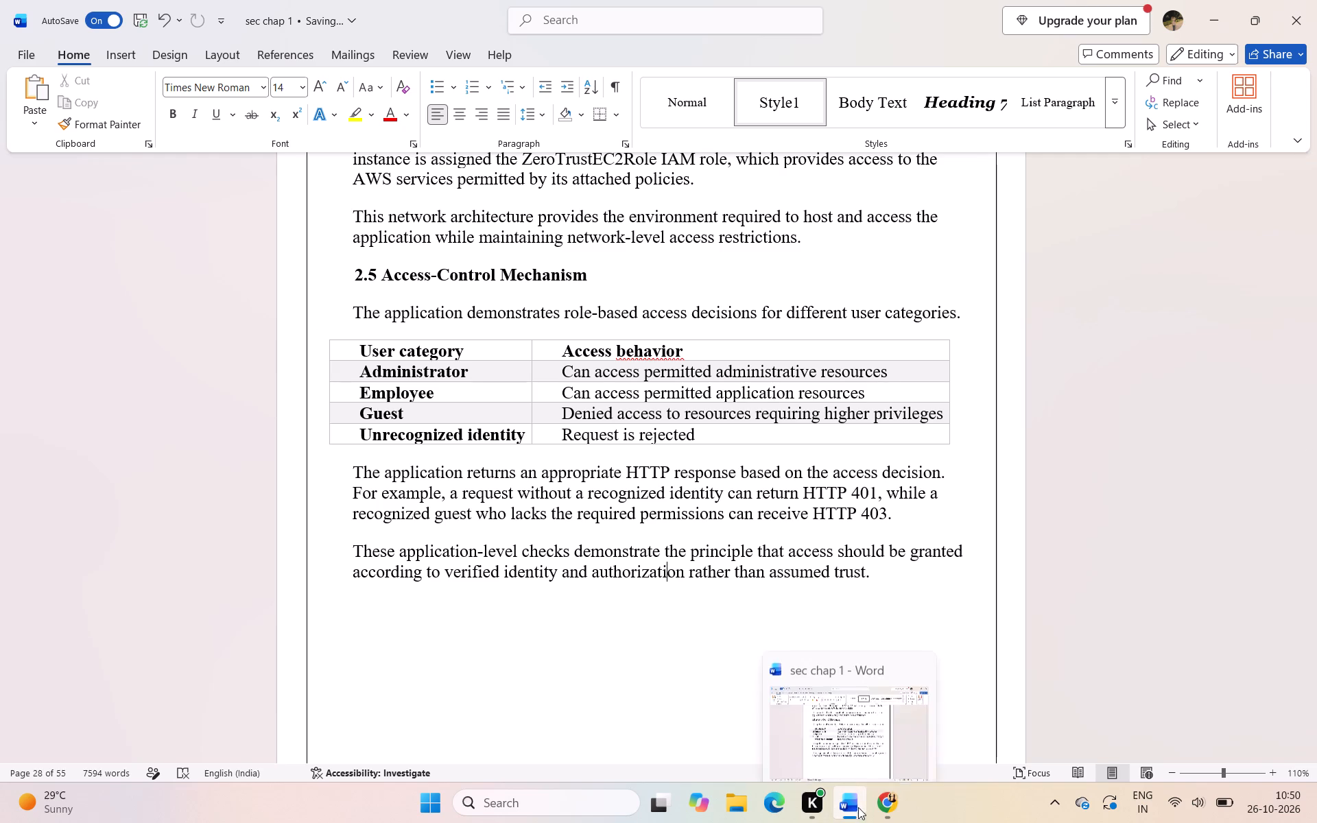
{"action": "left_click", "coordinate": [883, 802]}
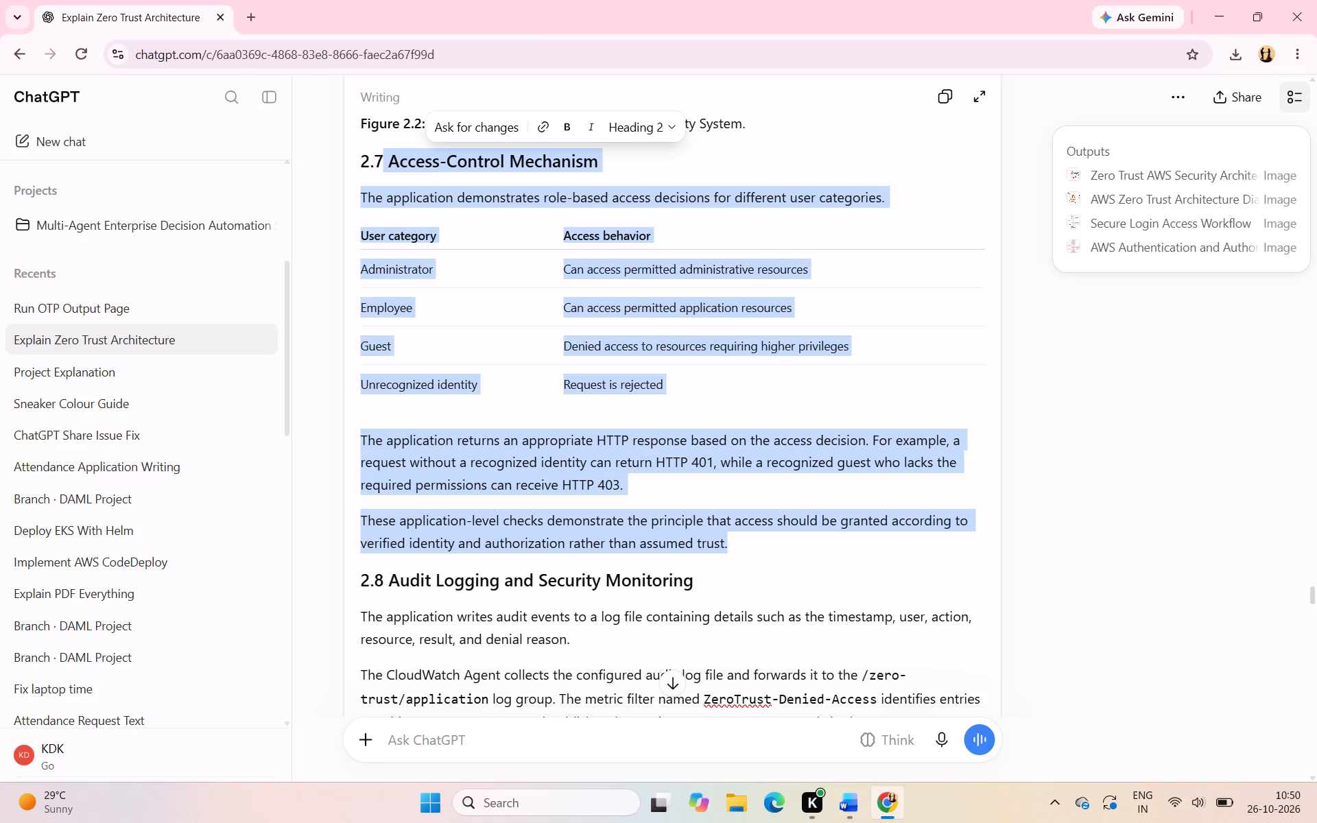
{"action": "left_click", "coordinate": [813, 583]}
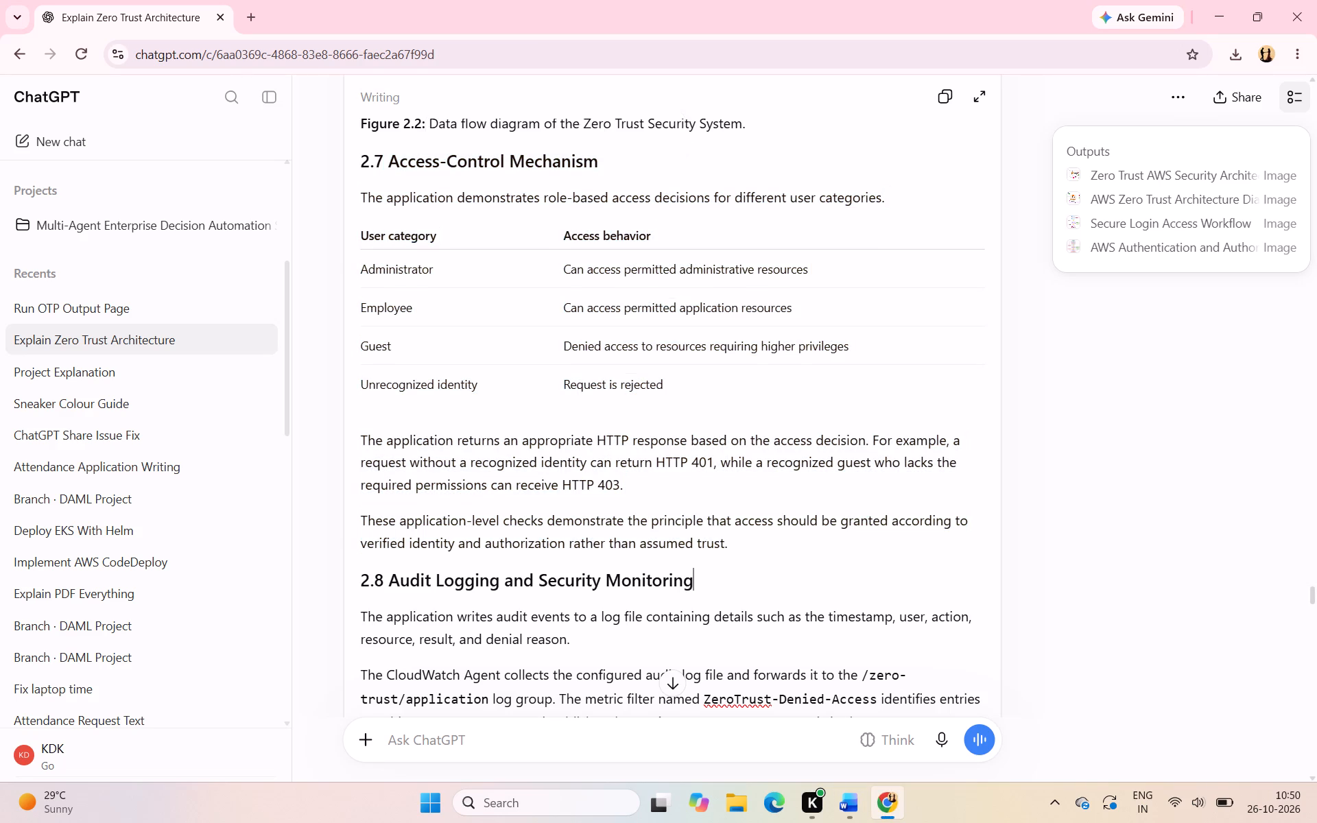
{"action": "scroll", "coordinate": [813, 583], "scroll_direction": "down", "scroll_amount": 3}
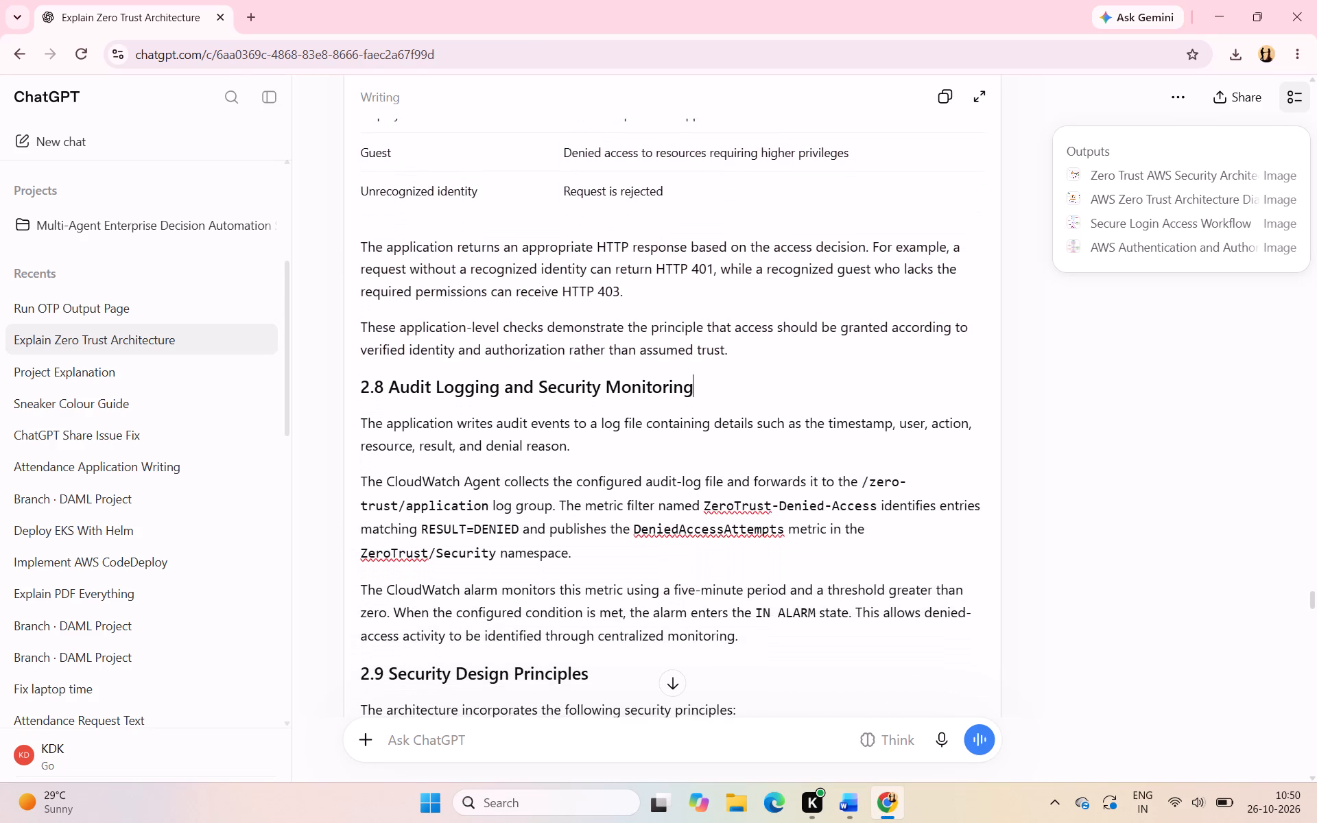
{"action": "scroll", "coordinate": [813, 583], "scroll_direction": "down", "scroll_amount": 2}
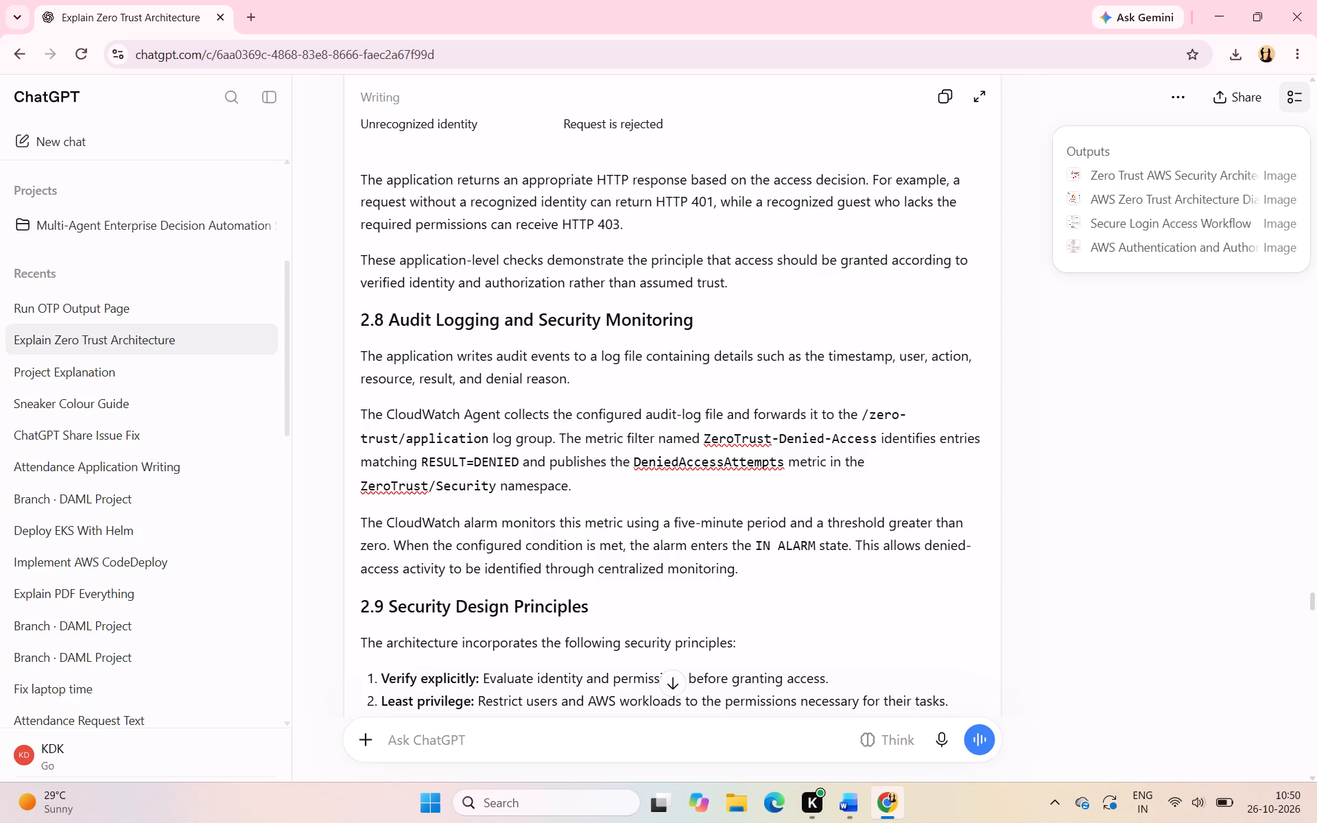
{"action": "left_click_drag", "start_coordinate": [388, 318], "coordinate": [634, 528]}
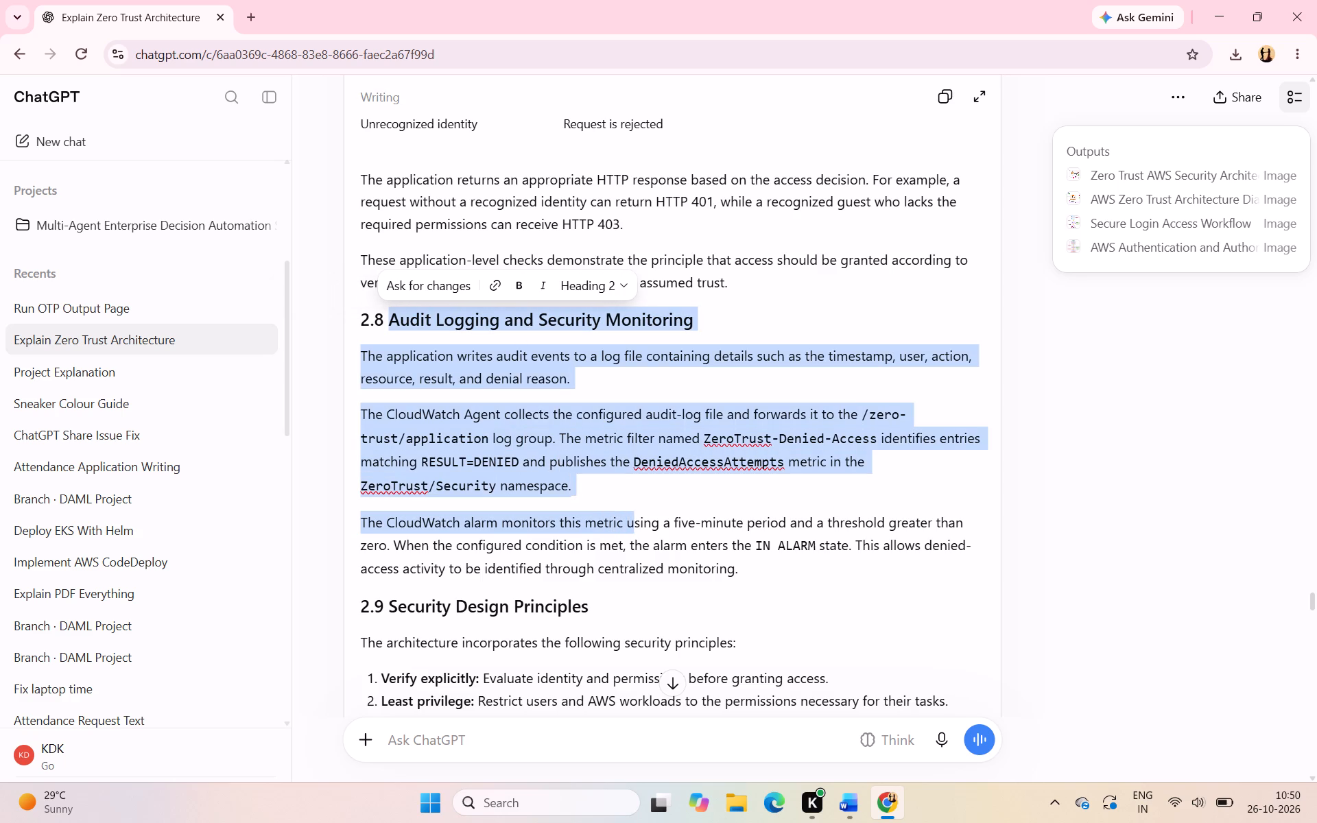
{"action": "left_click_drag", "start_coordinate": [634, 528], "coordinate": [351, 516]}
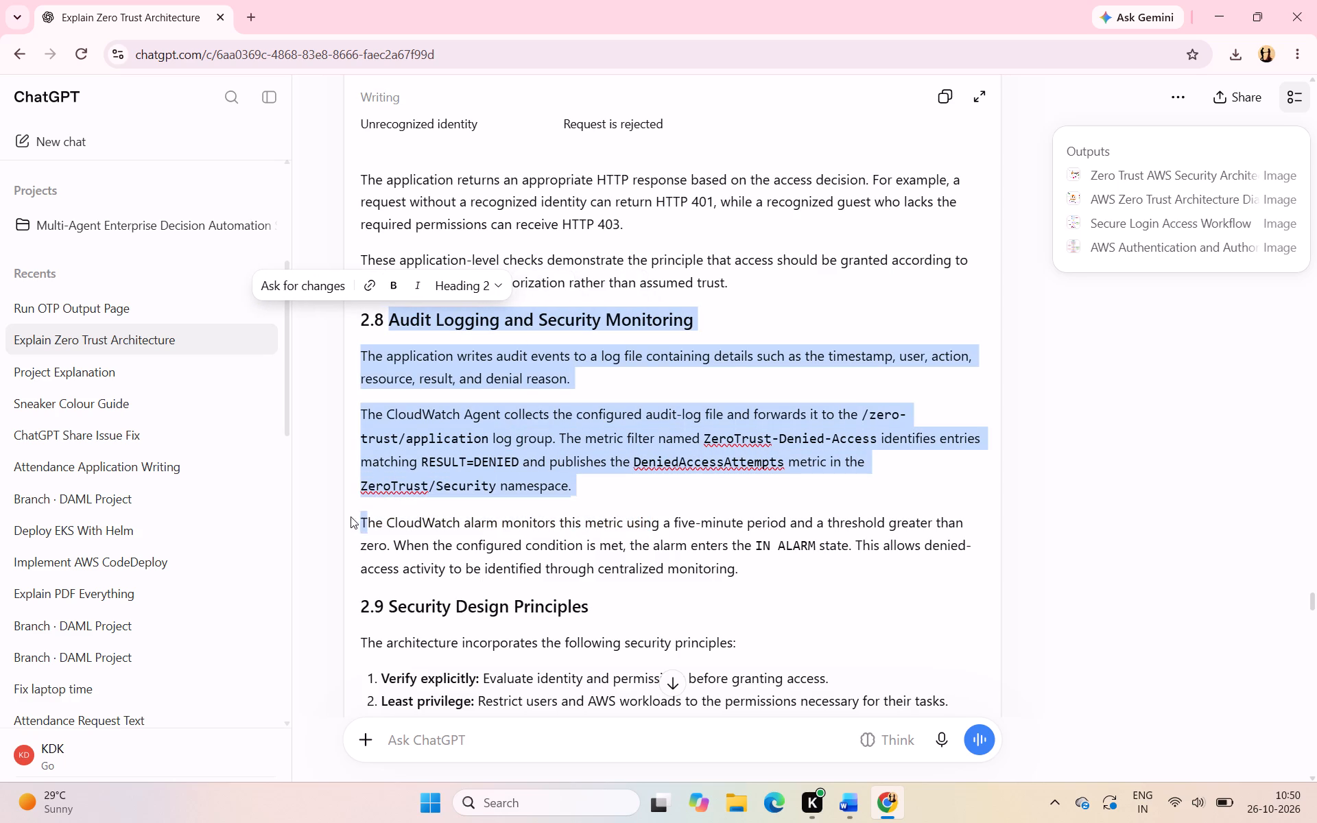
{"action": "left_click_drag", "start_coordinate": [351, 516], "coordinate": [763, 580]}
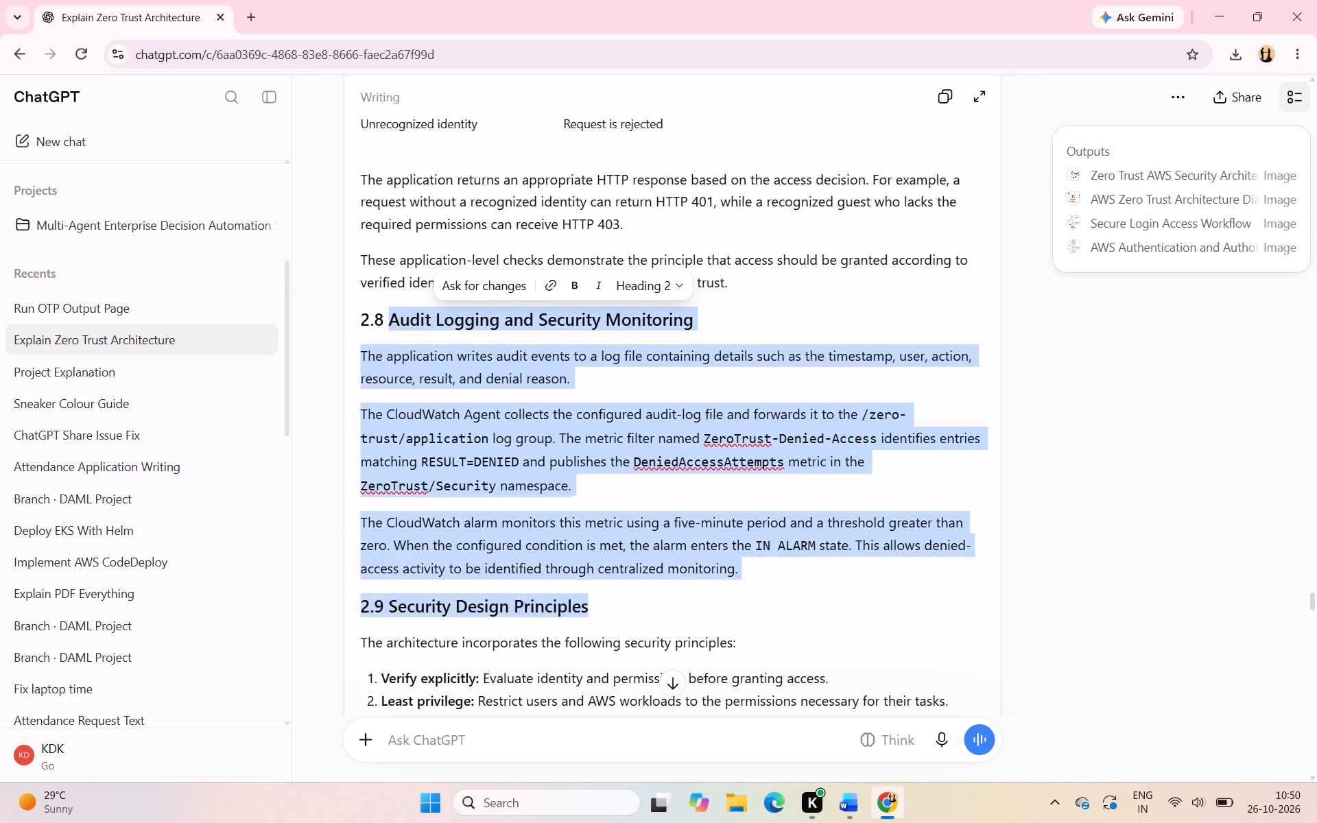
{"action": "left_click_drag", "start_coordinate": [763, 580], "coordinate": [766, 574]}
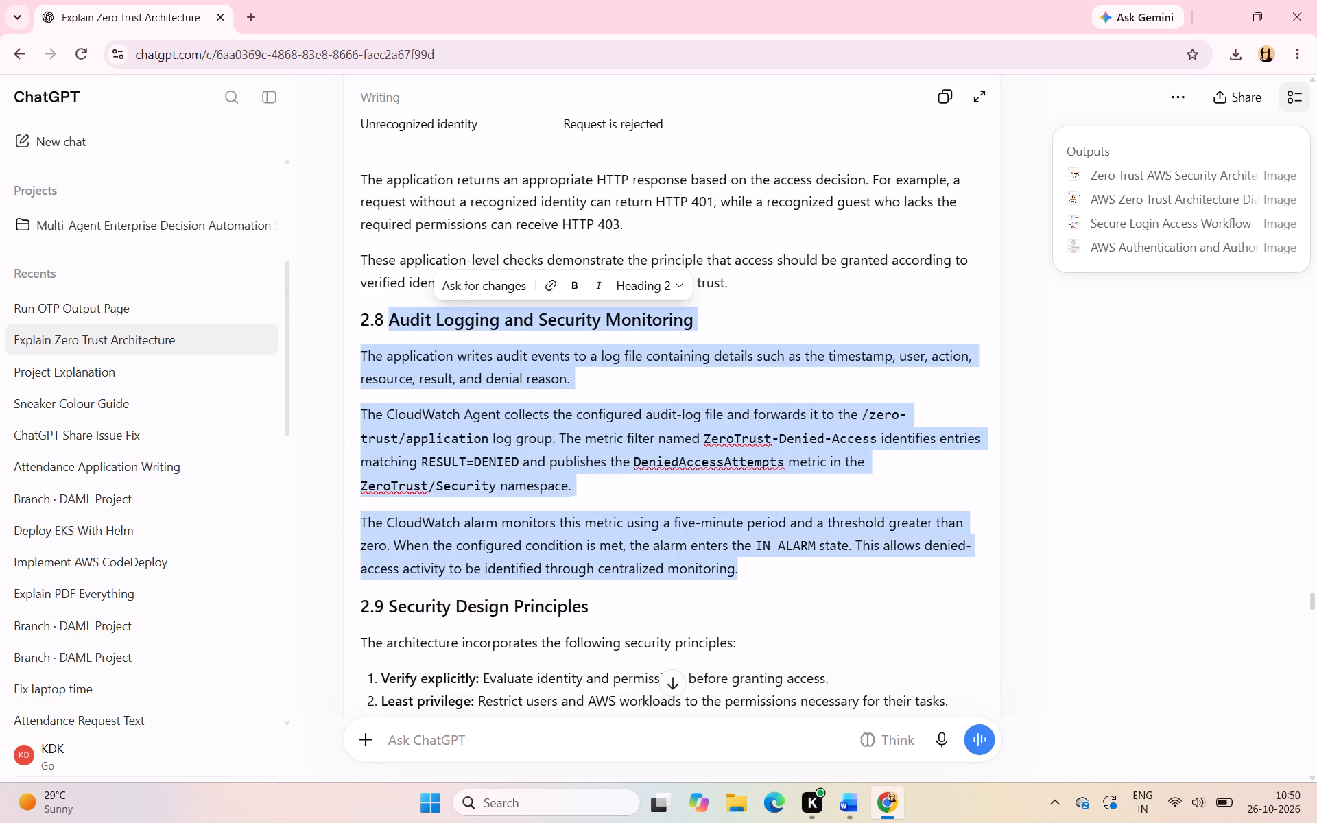
{"action": "key", "text": "ctrl+c"}
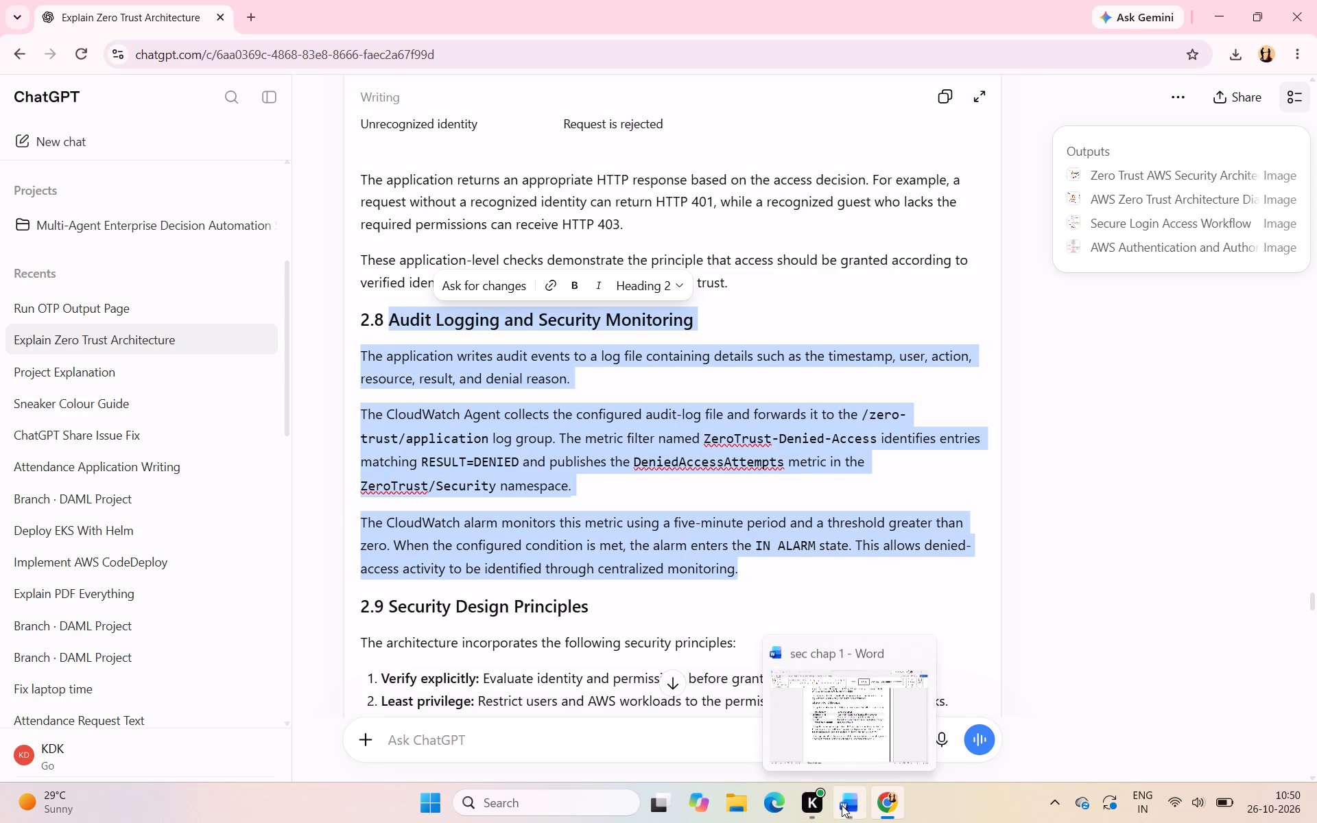
Back in the Word report, paste the copied Audit Logging section on a new line after the last Access-Control Mechanism paragraph.
{"action": "left_click", "coordinate": [842, 805]}
{"action": "scroll", "coordinate": [688, 666], "scroll_direction": "down", "scroll_amount": 4}
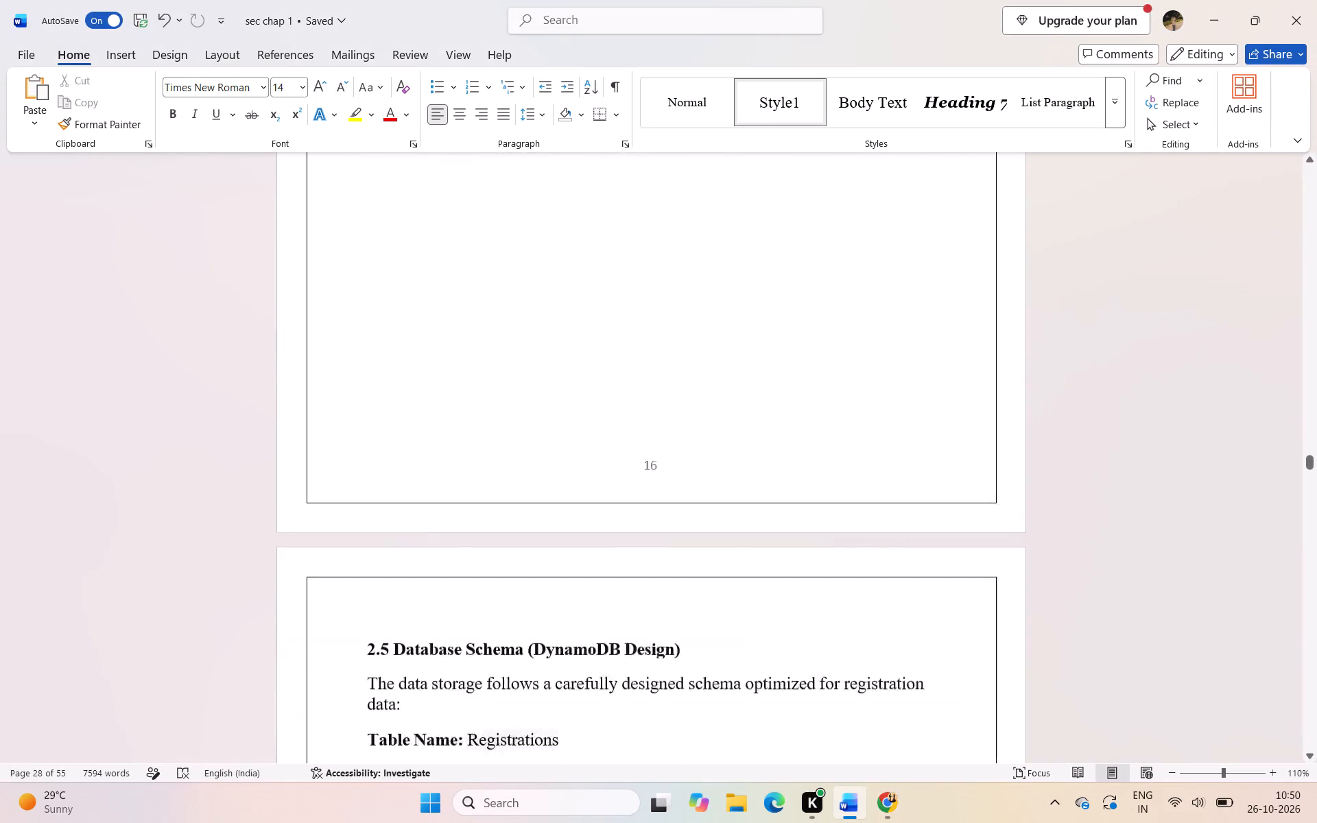
{"action": "scroll", "coordinate": [688, 666], "scroll_direction": "up", "scroll_amount": 1}
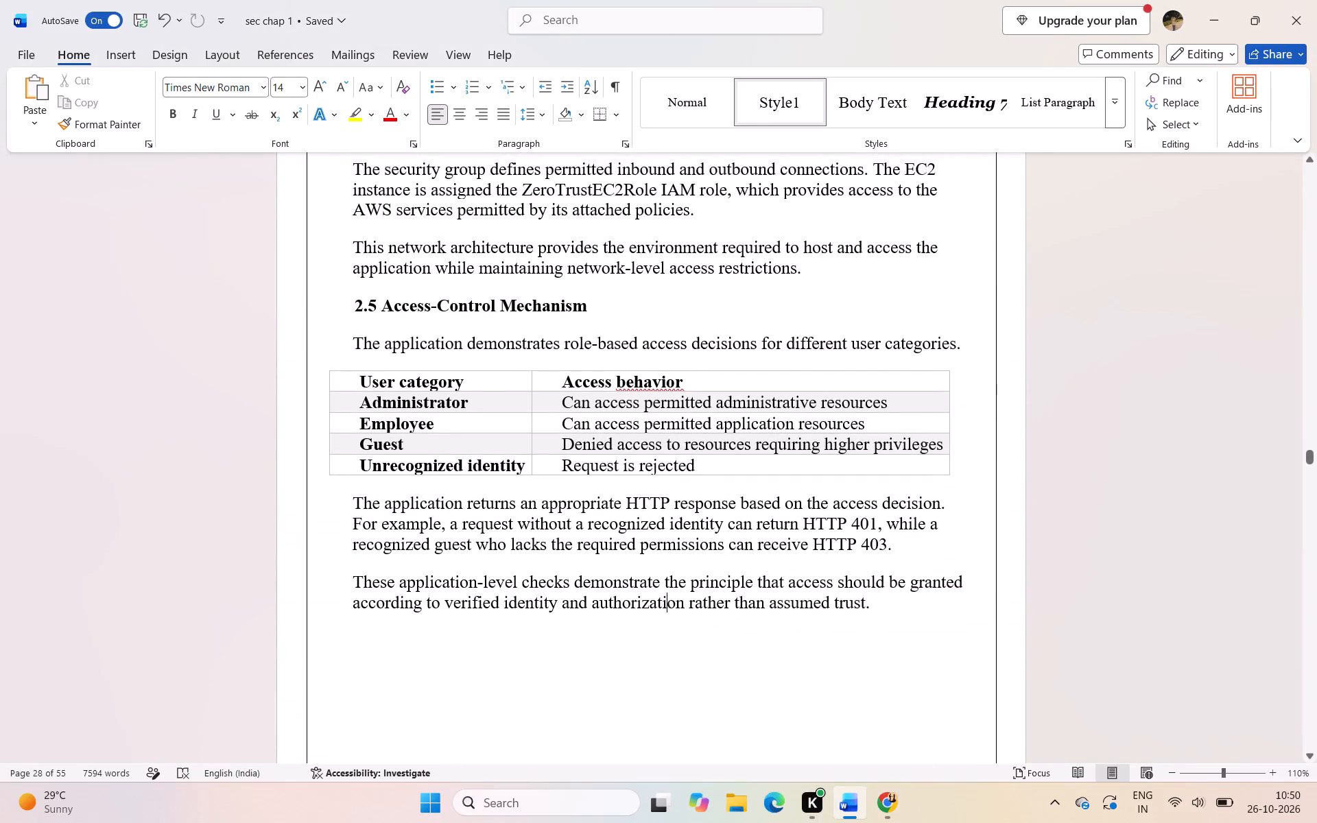
{"action": "left_click", "coordinate": [880, 601]}
{"action": "key", "text": "Return"}
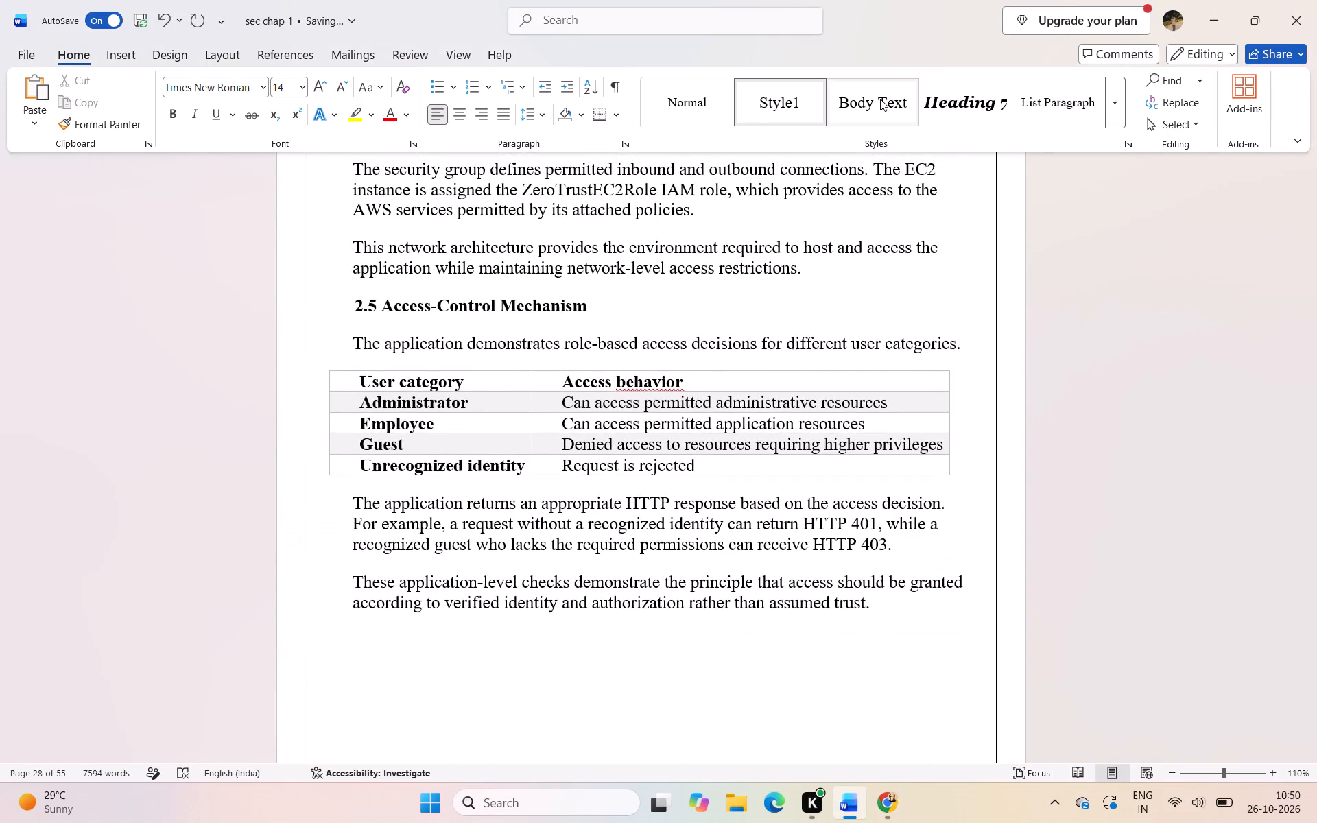
{"action": "key", "text": "ctrl+v"}
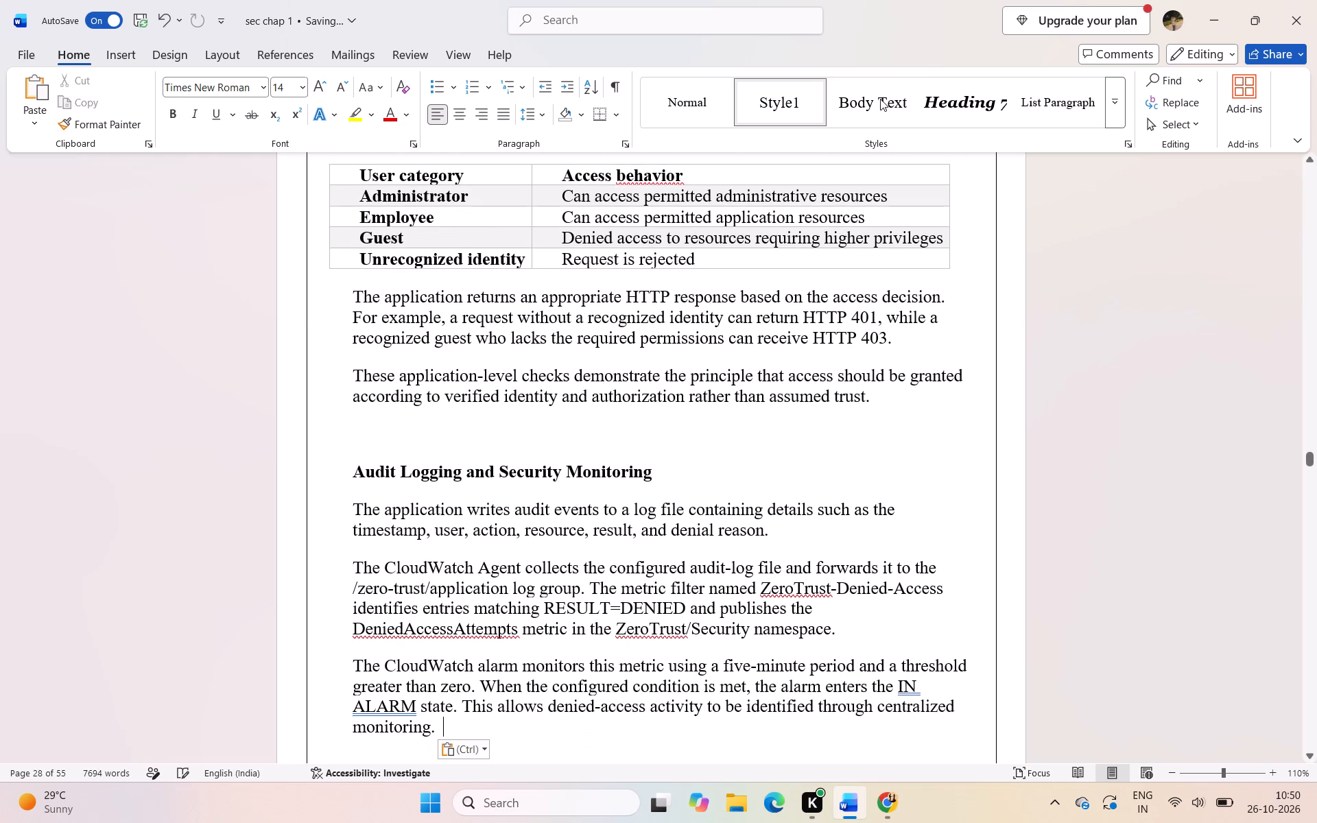
Put the number 2.6 in front of the Audit Logging and Security Monitoring heading.
{"action": "left_click", "coordinate": [351, 470]}
{"action": "scroll", "coordinate": [351, 470], "scroll_direction": "up", "scroll_amount": 1}
{"action": "key", "text": "space"}
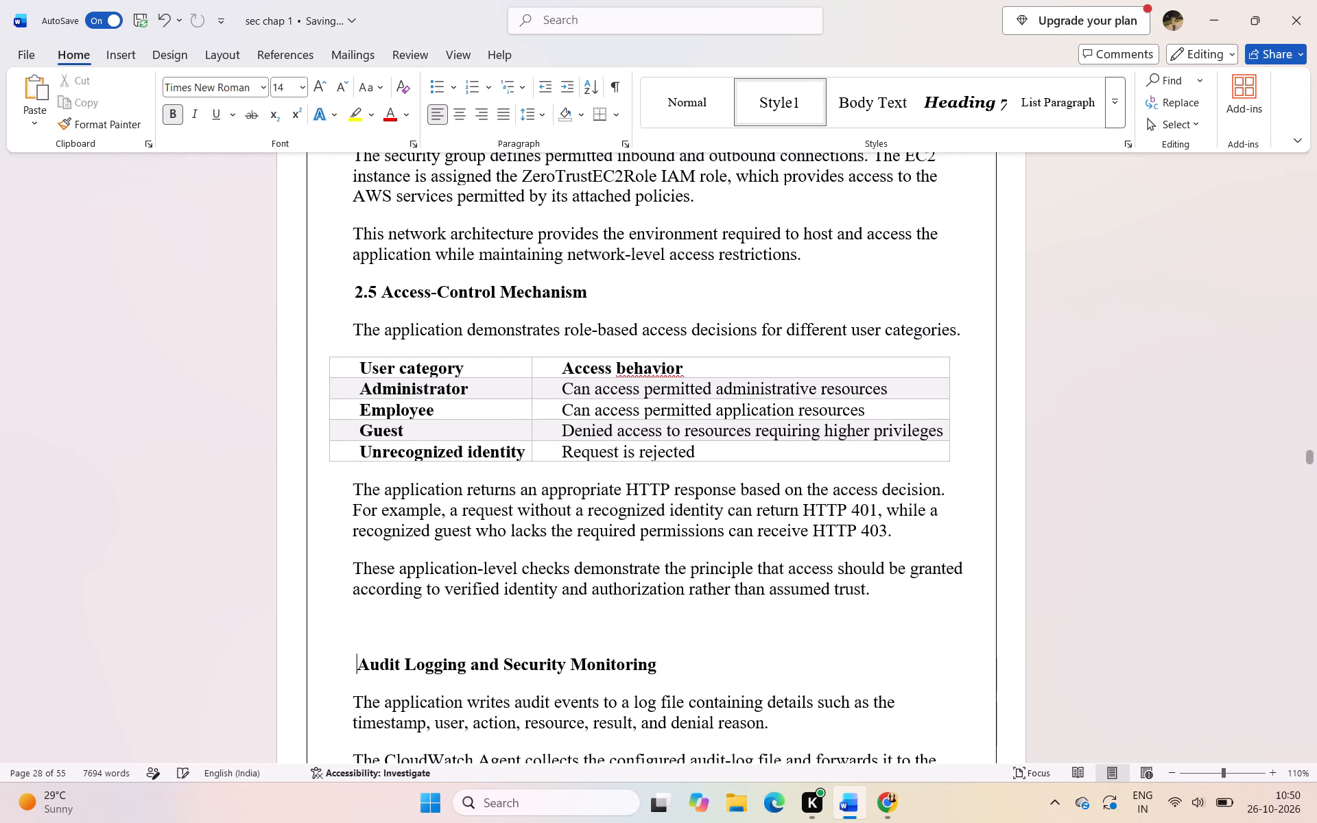
{"action": "key", "text": "BackSpace"}
{"action": "type", "text": "2."}
{"action": "type", "text": "6"}
{"action": "key", "text": "space"}
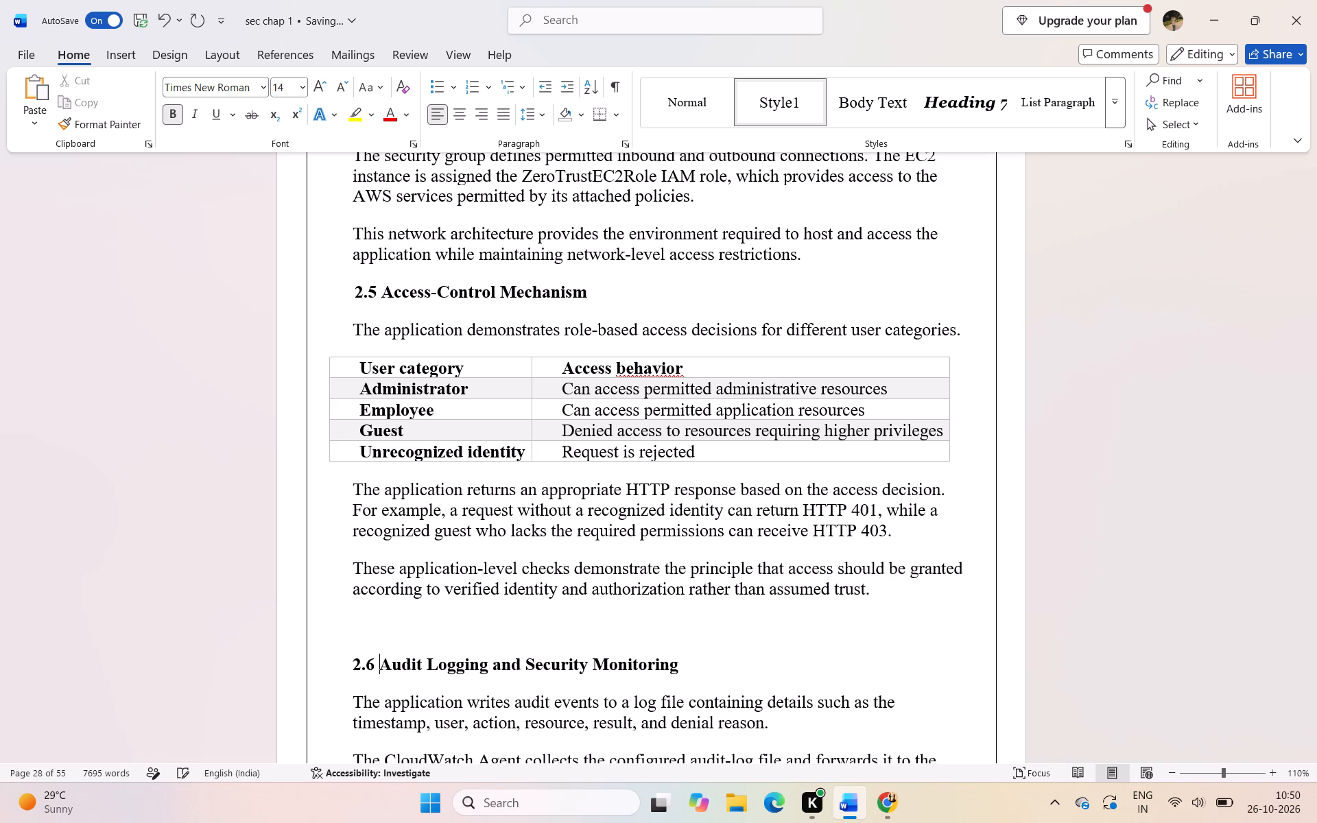
Insert a blank line between the network architecture paragraph and the 2.5 Access-Control Mechanism heading.
{"action": "scroll", "coordinate": [351, 470], "scroll_direction": "down", "scroll_amount": 2}
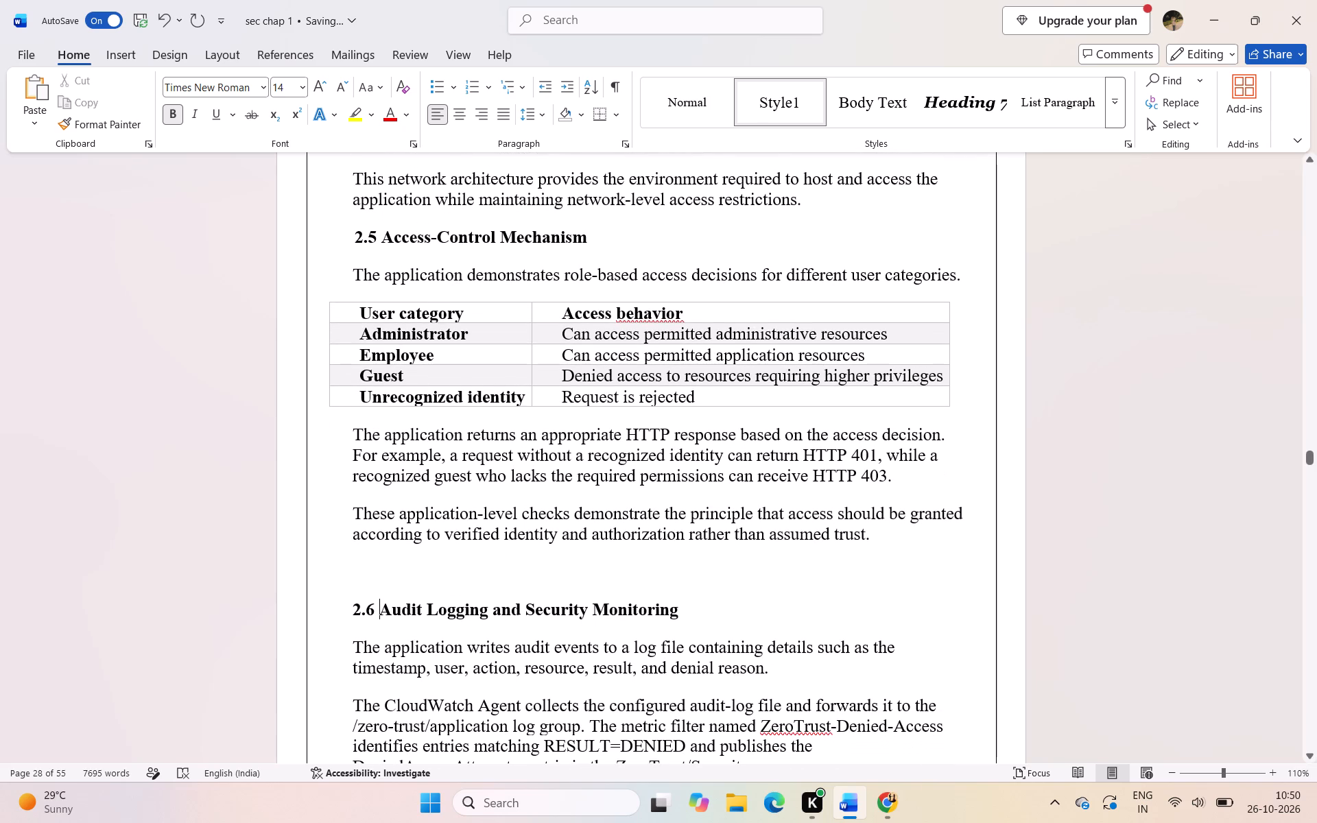
{"action": "left_click", "coordinate": [814, 201]}
{"action": "key", "text": "Return"}
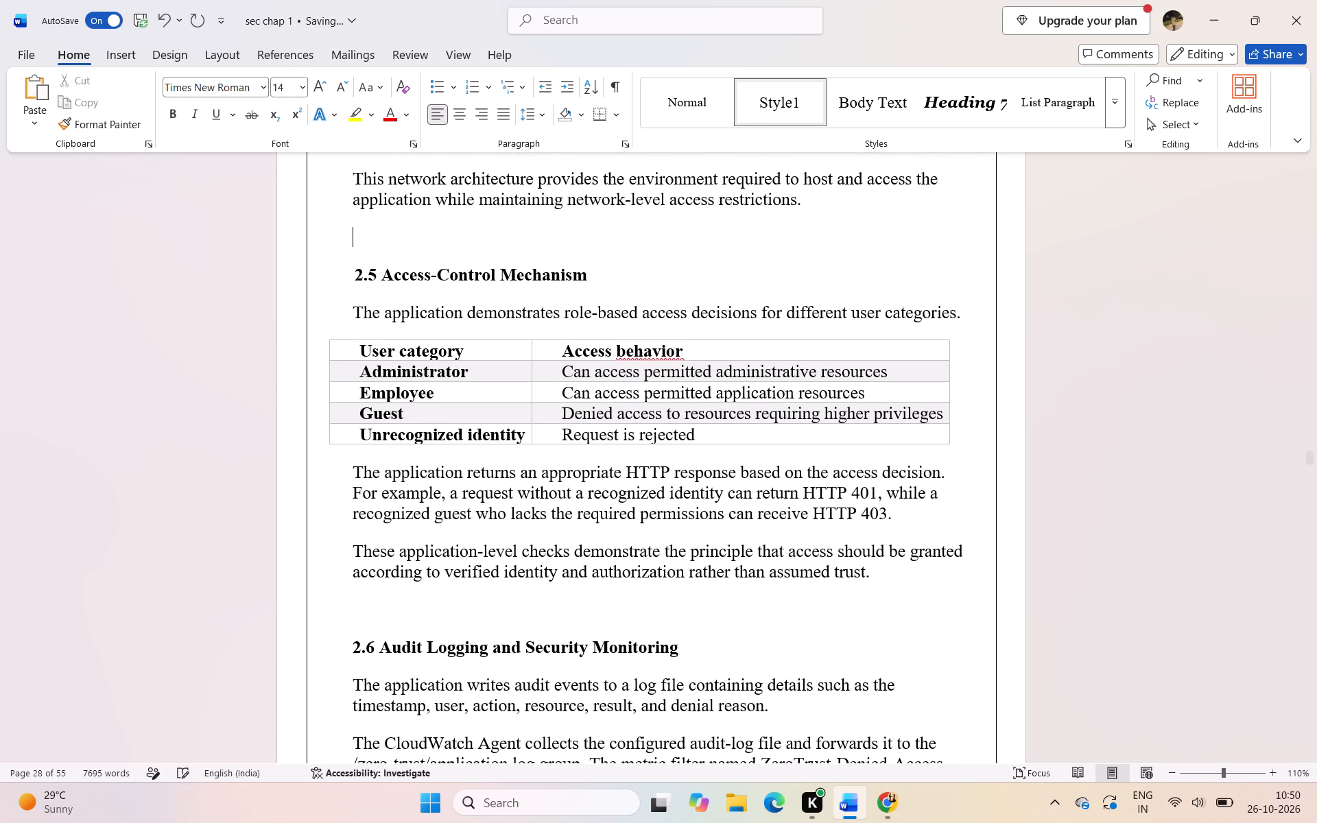
Delete the outdated 2.5 Database Schema (DynamoDB Design) section, from its heading through the end of its JSON listing.
{"action": "scroll", "coordinate": [814, 201], "scroll_direction": "down", "scroll_amount": 3}
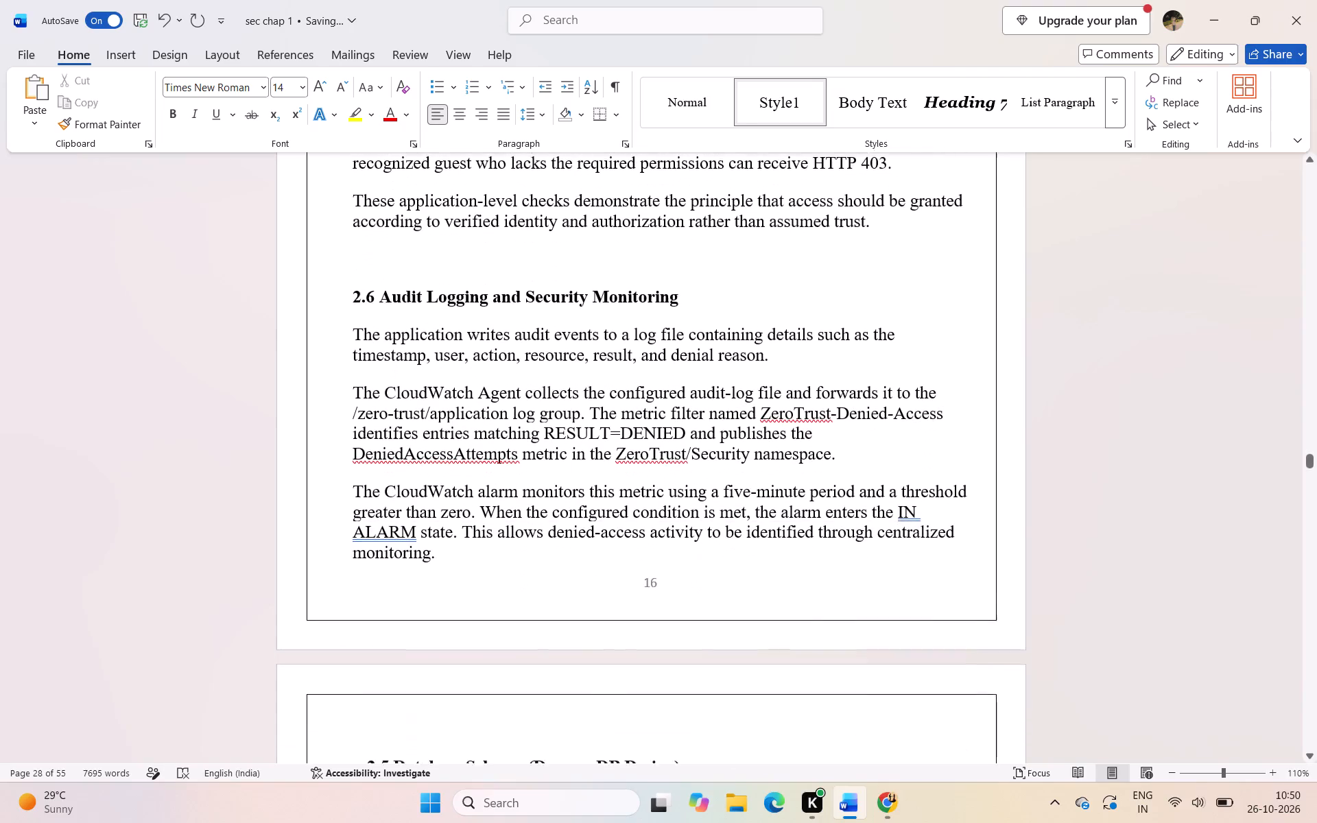
{"action": "scroll", "coordinate": [814, 201], "scroll_direction": "down", "scroll_amount": 1}
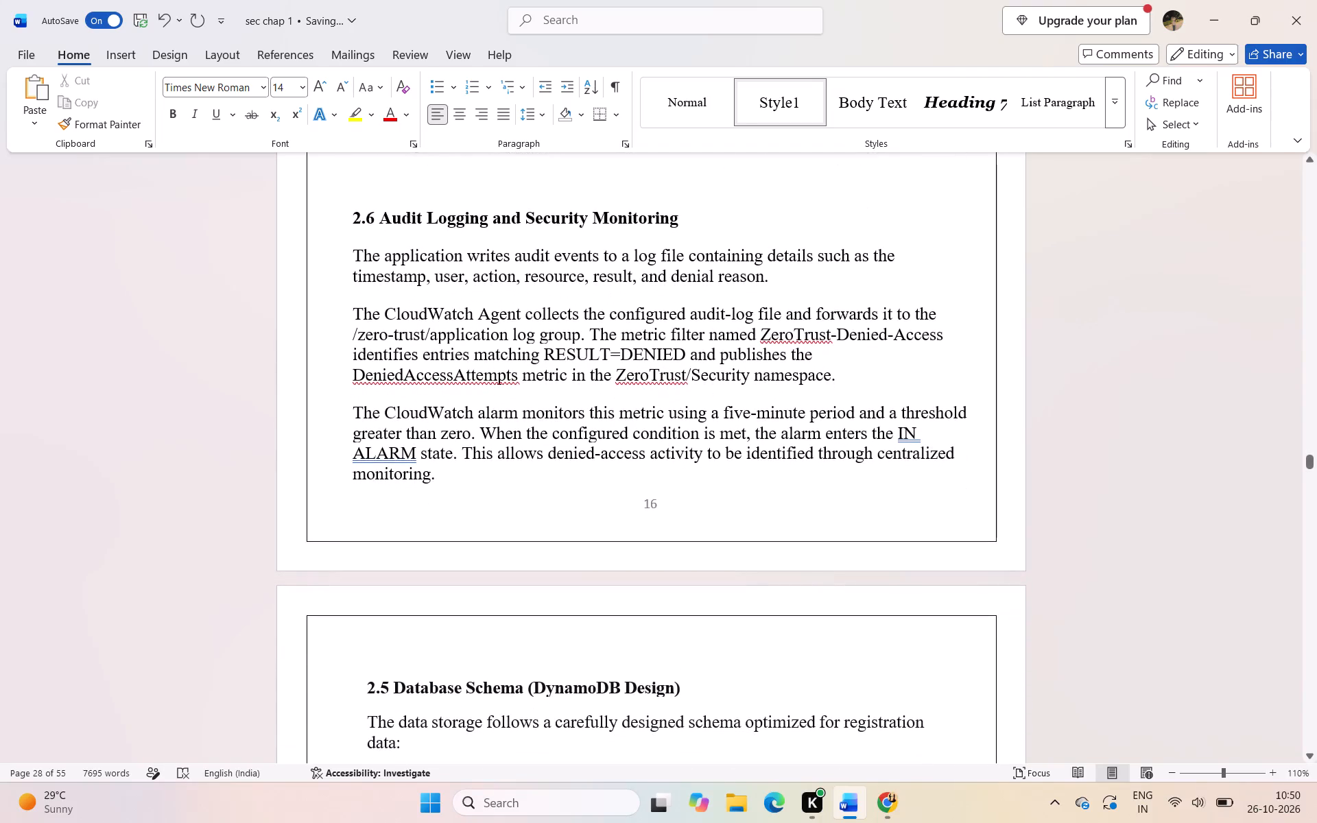
{"action": "left_click", "coordinate": [704, 351]}
{"action": "scroll", "coordinate": [704, 351], "scroll_direction": "down", "scroll_amount": 2}
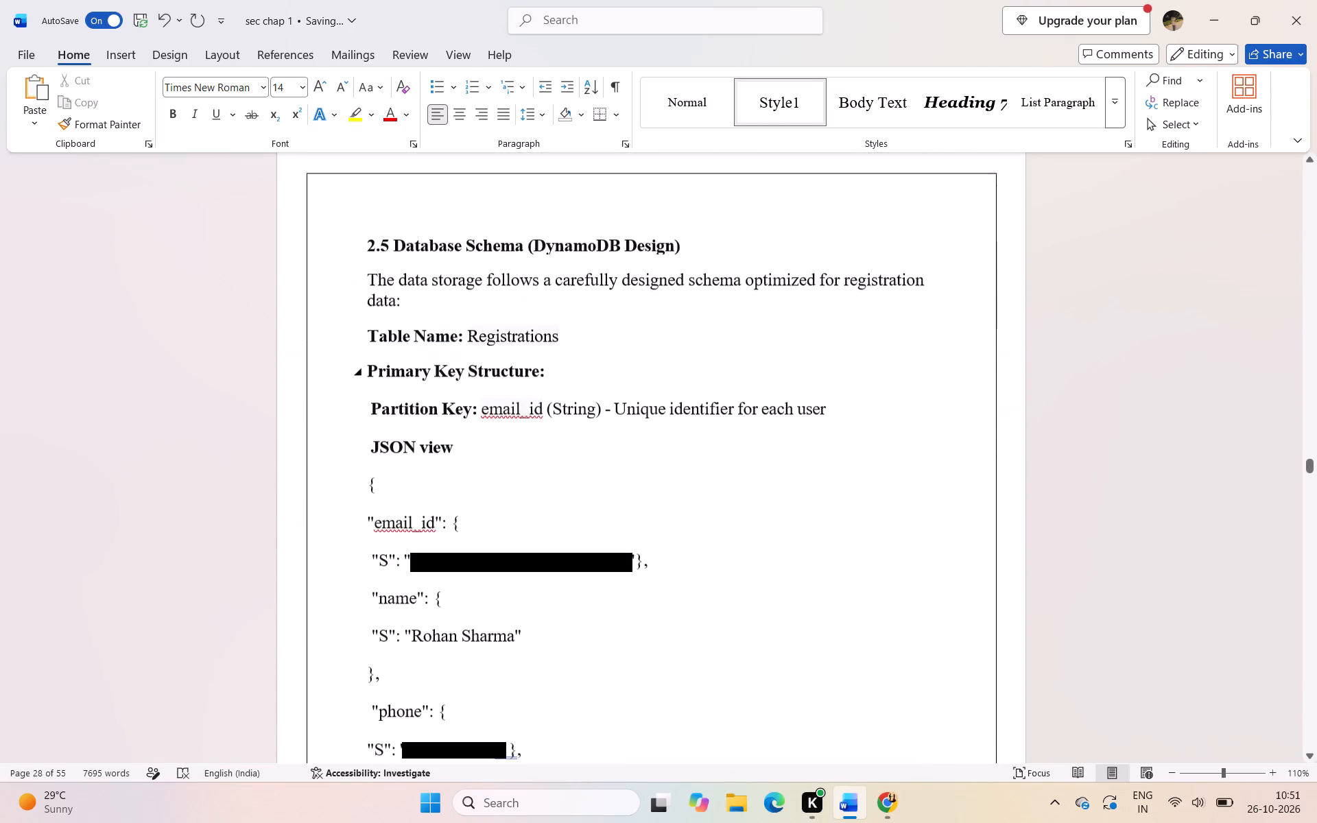
{"action": "left_click_drag", "start_coordinate": [388, 228], "coordinate": [534, 582]}
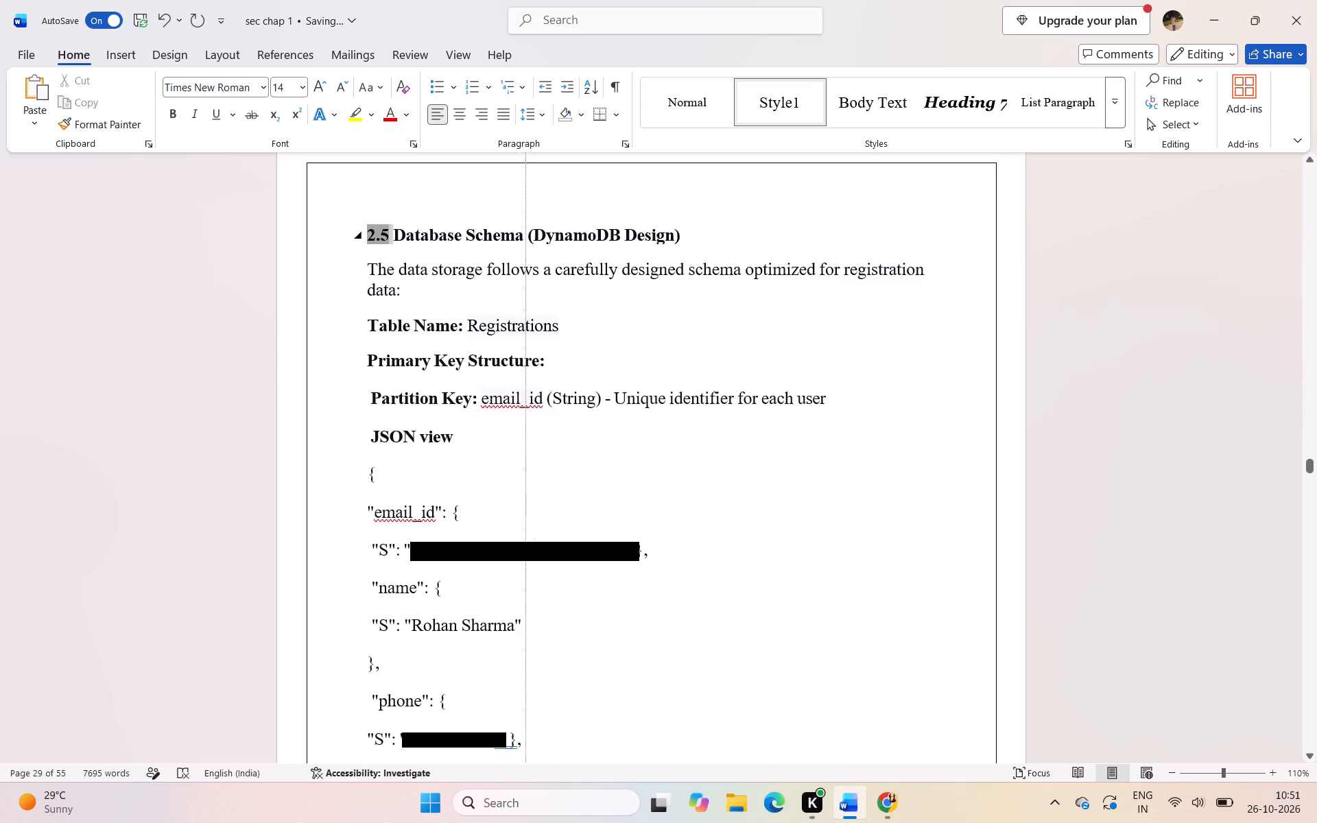
{"action": "left_click_drag", "start_coordinate": [534, 582], "coordinate": [366, 627]}
{"action": "scroll", "coordinate": [366, 627], "scroll_direction": "up", "scroll_amount": 4}
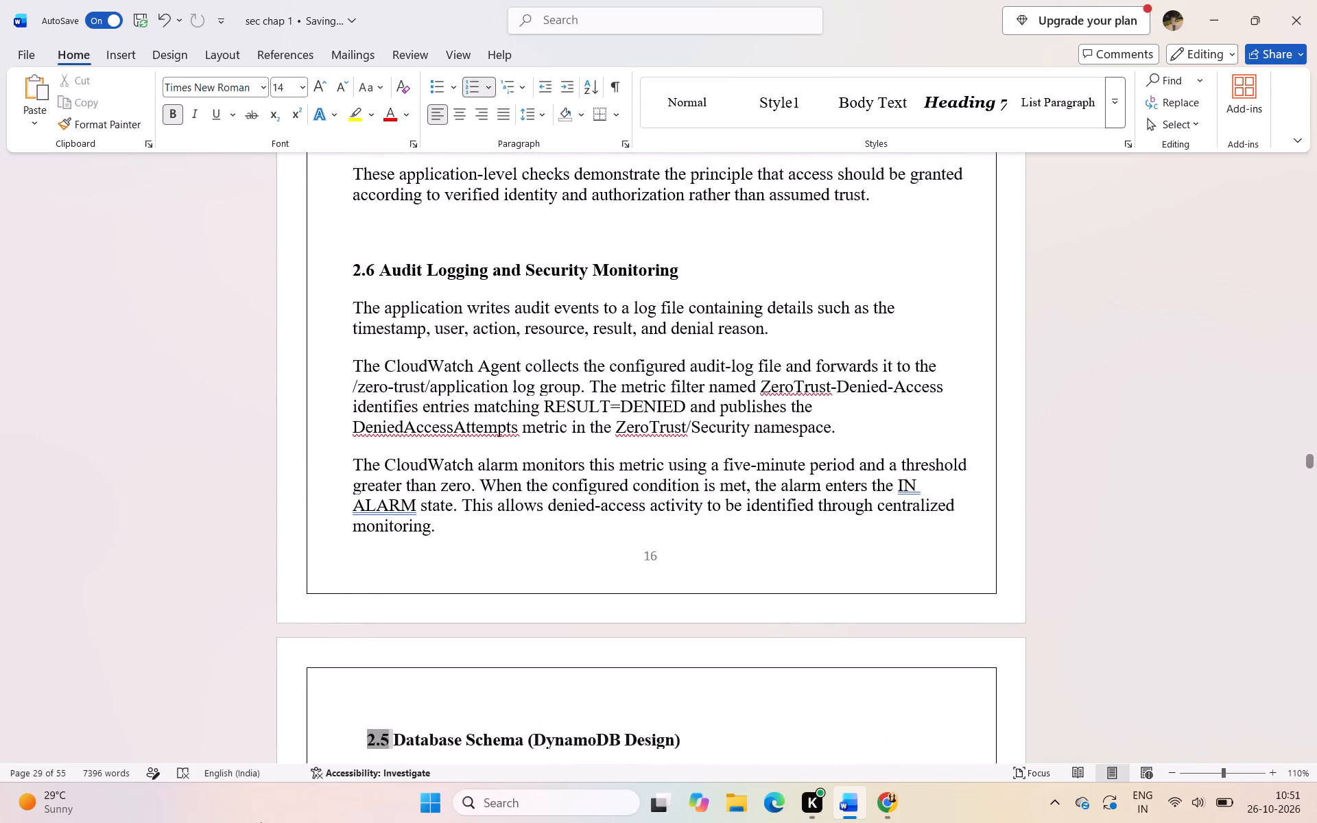
{"action": "scroll", "coordinate": [261, 822], "scroll_direction": "down", "scroll_amount": 2}
{"action": "scroll", "coordinate": [525, 619], "scroll_direction": "down", "scroll_amount": 1}
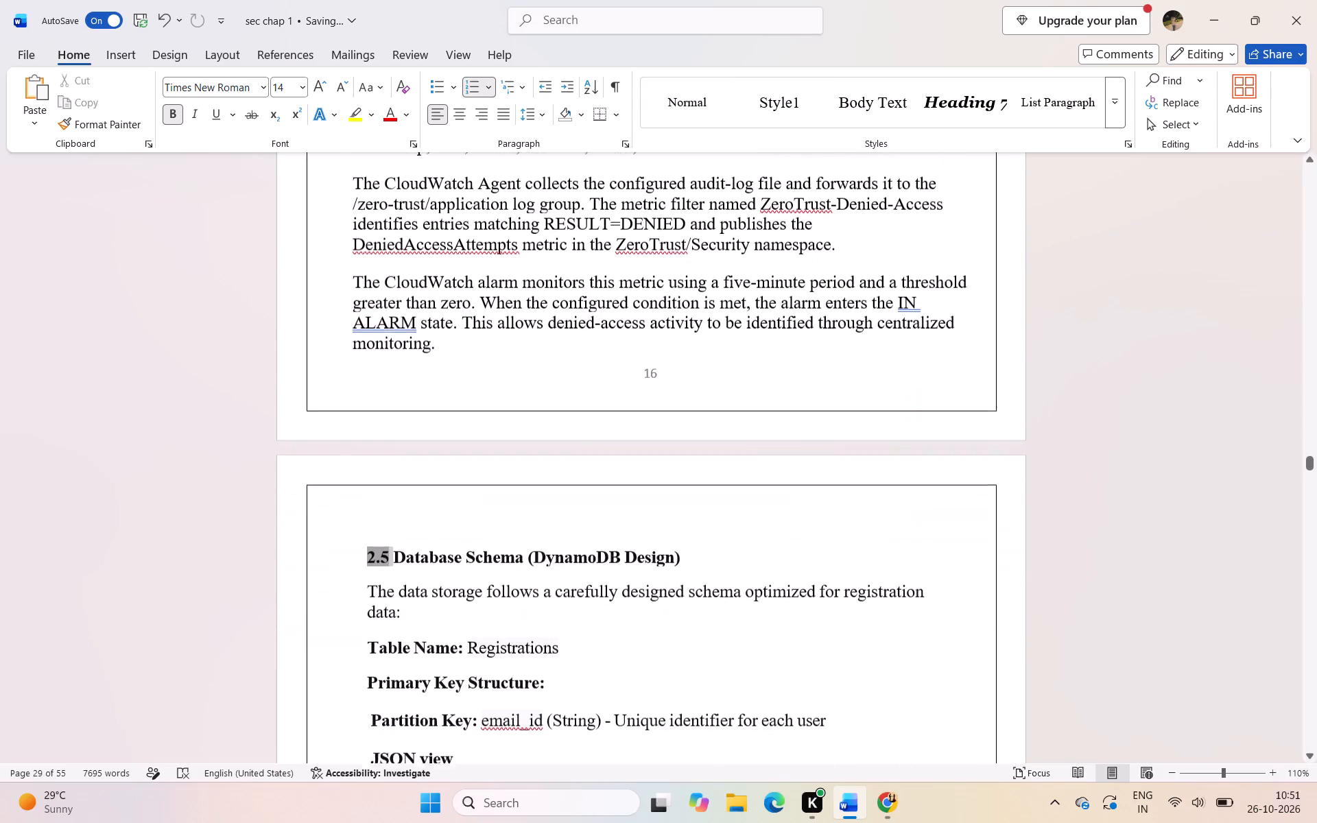
{"action": "left_click_drag", "start_coordinate": [393, 549], "coordinate": [434, 602]}
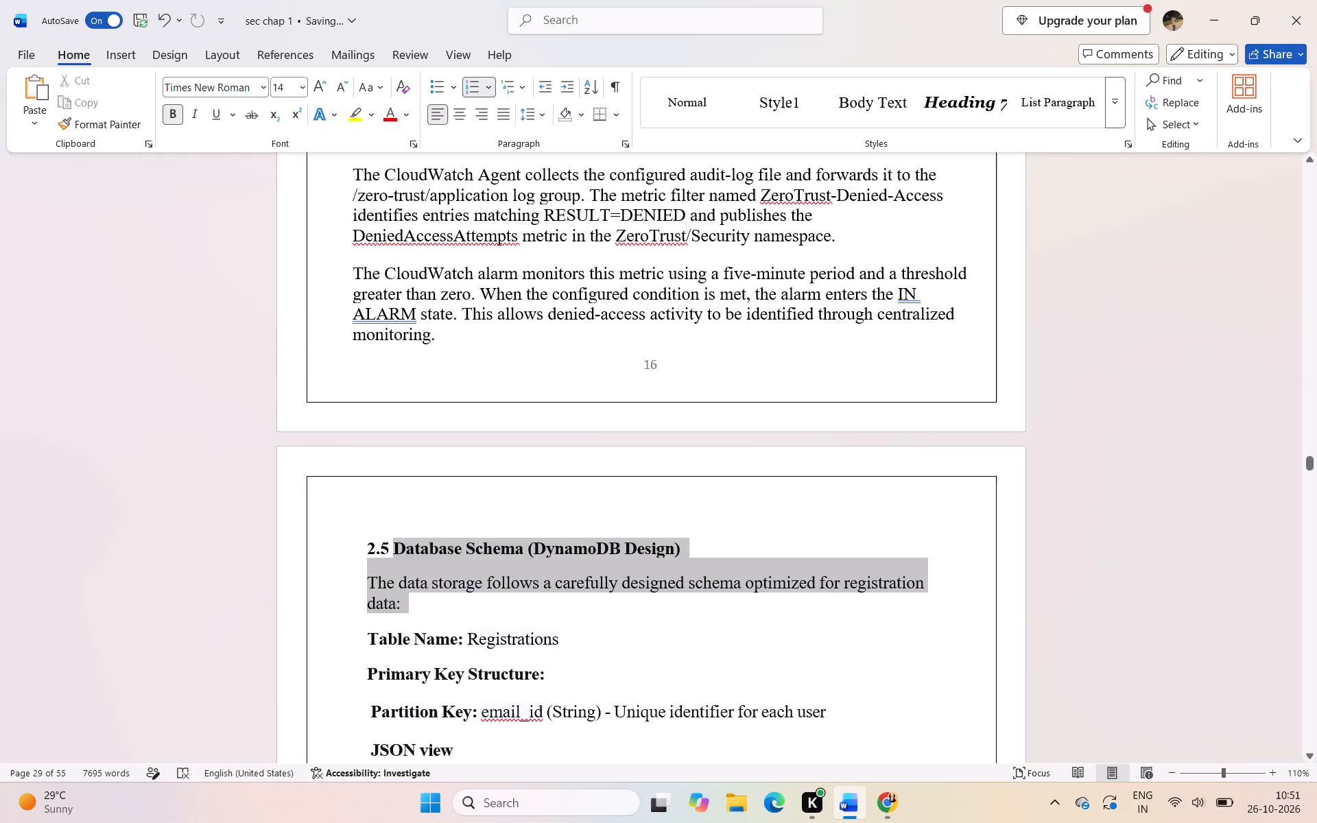
{"action": "left_click_drag", "start_coordinate": [434, 602], "coordinate": [559, 681]}
{"action": "key", "text": "BackSpace"}
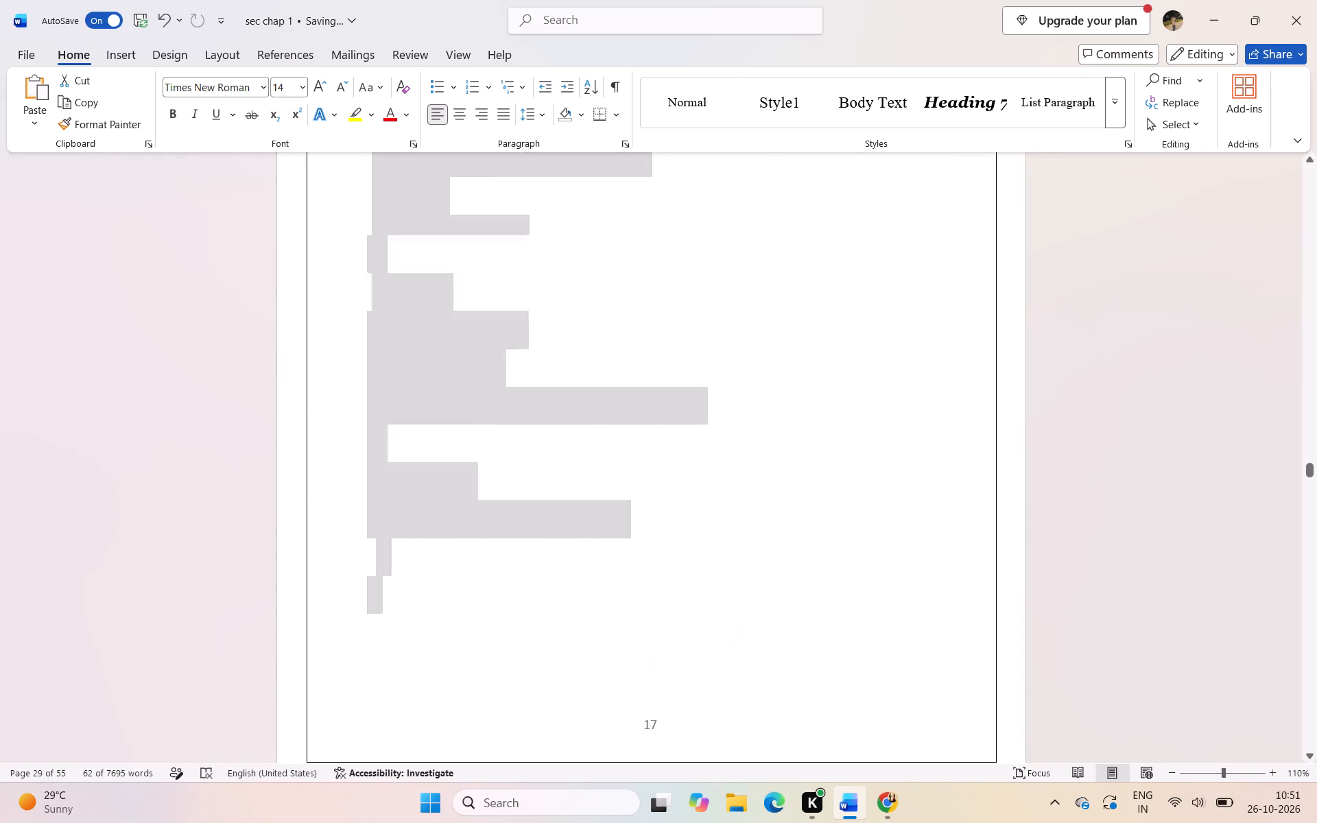
{"action": "scroll", "coordinate": [559, 681], "scroll_direction": "down", "scroll_amount": 3}
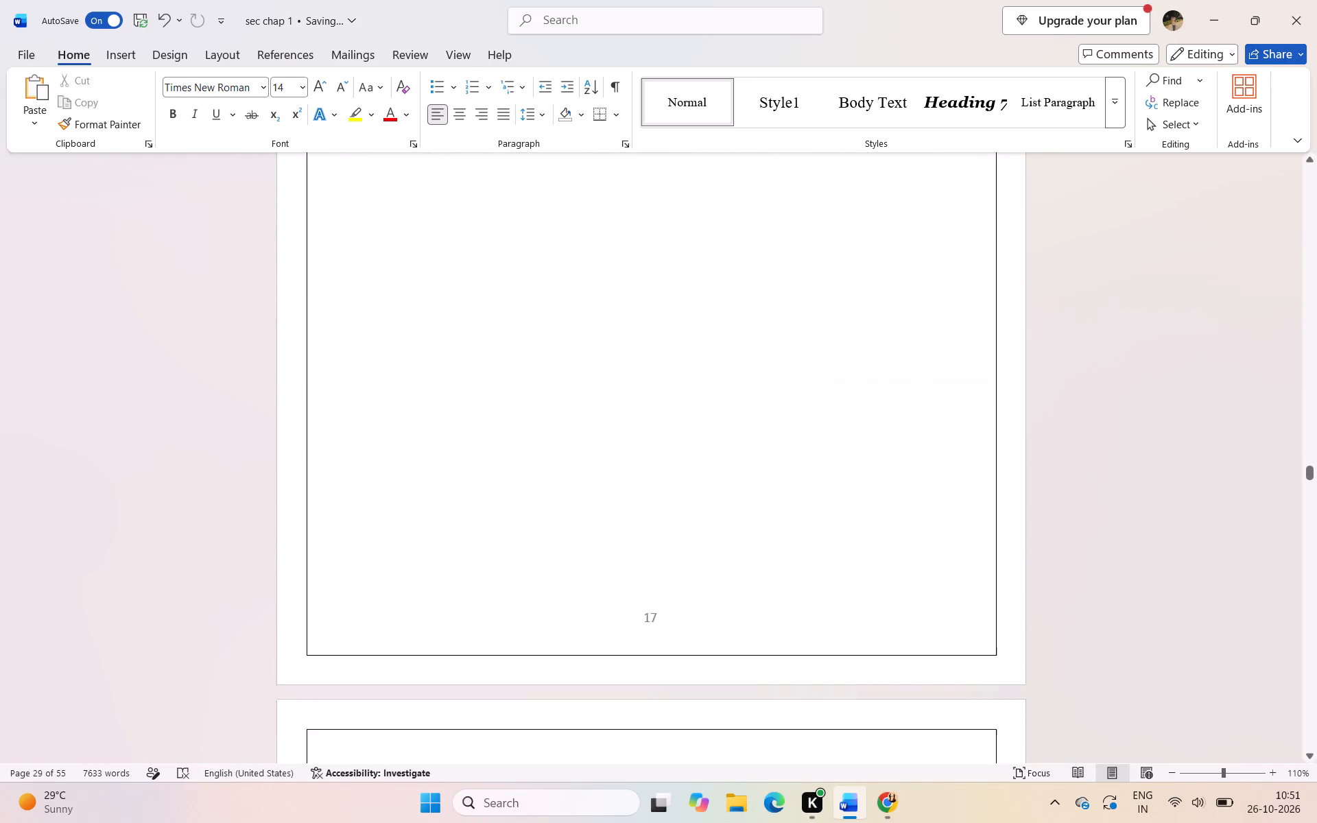
{"action": "scroll", "coordinate": [559, 681], "scroll_direction": "up", "scroll_amount": 3}
{"action": "scroll", "coordinate": [559, 681], "scroll_direction": "down", "scroll_amount": 1}
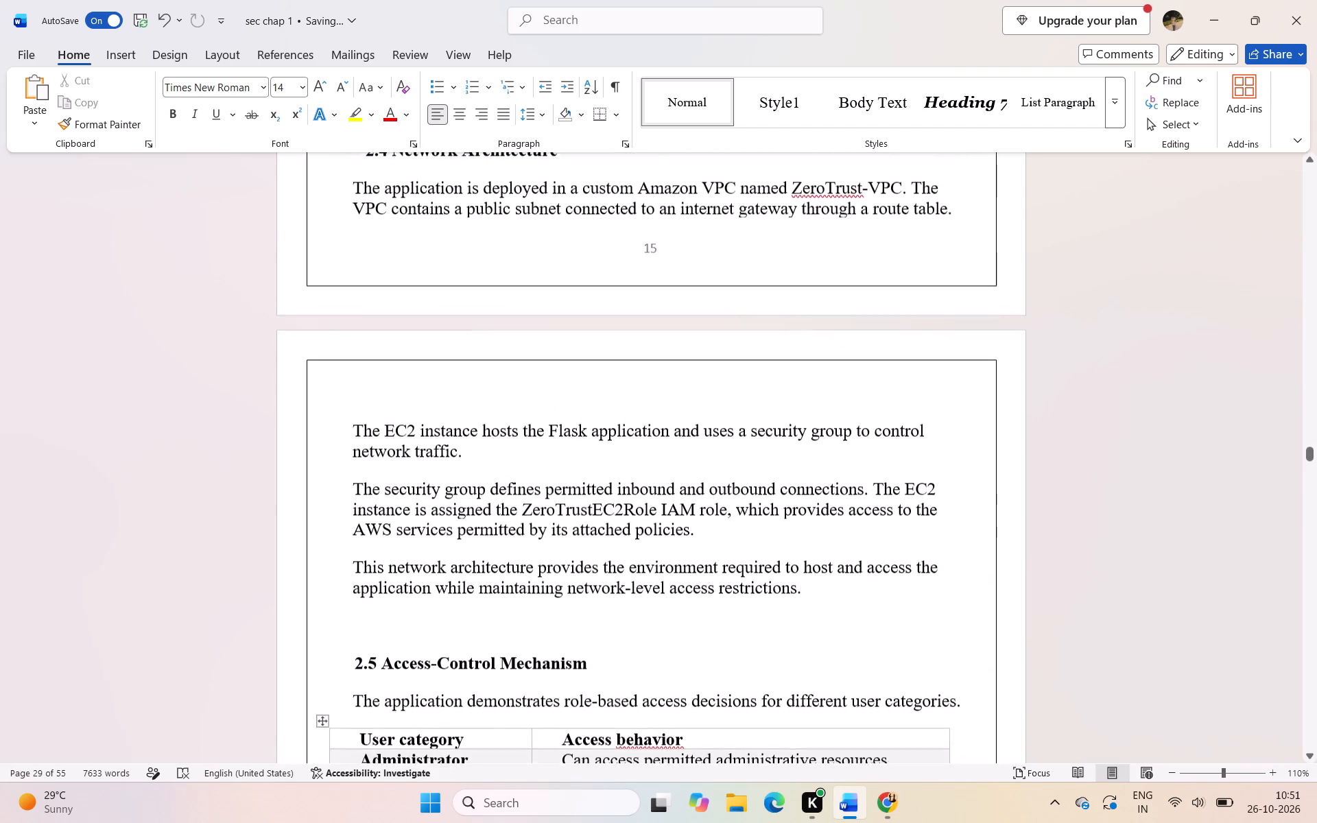
{"action": "scroll", "coordinate": [559, 681], "scroll_direction": "down", "scroll_amount": 2}
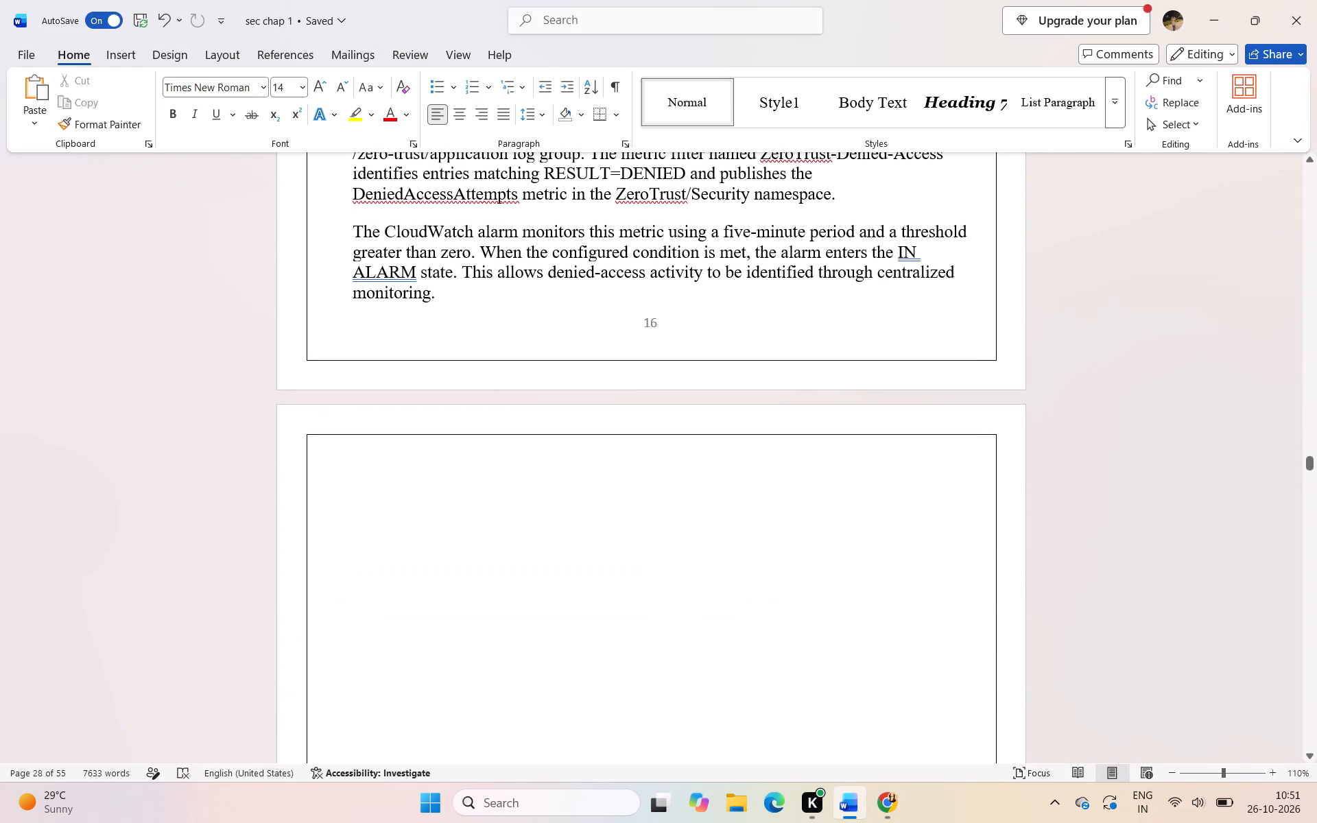
{"action": "left_click", "coordinate": [449, 293]}
{"action": "key", "text": "Return"}
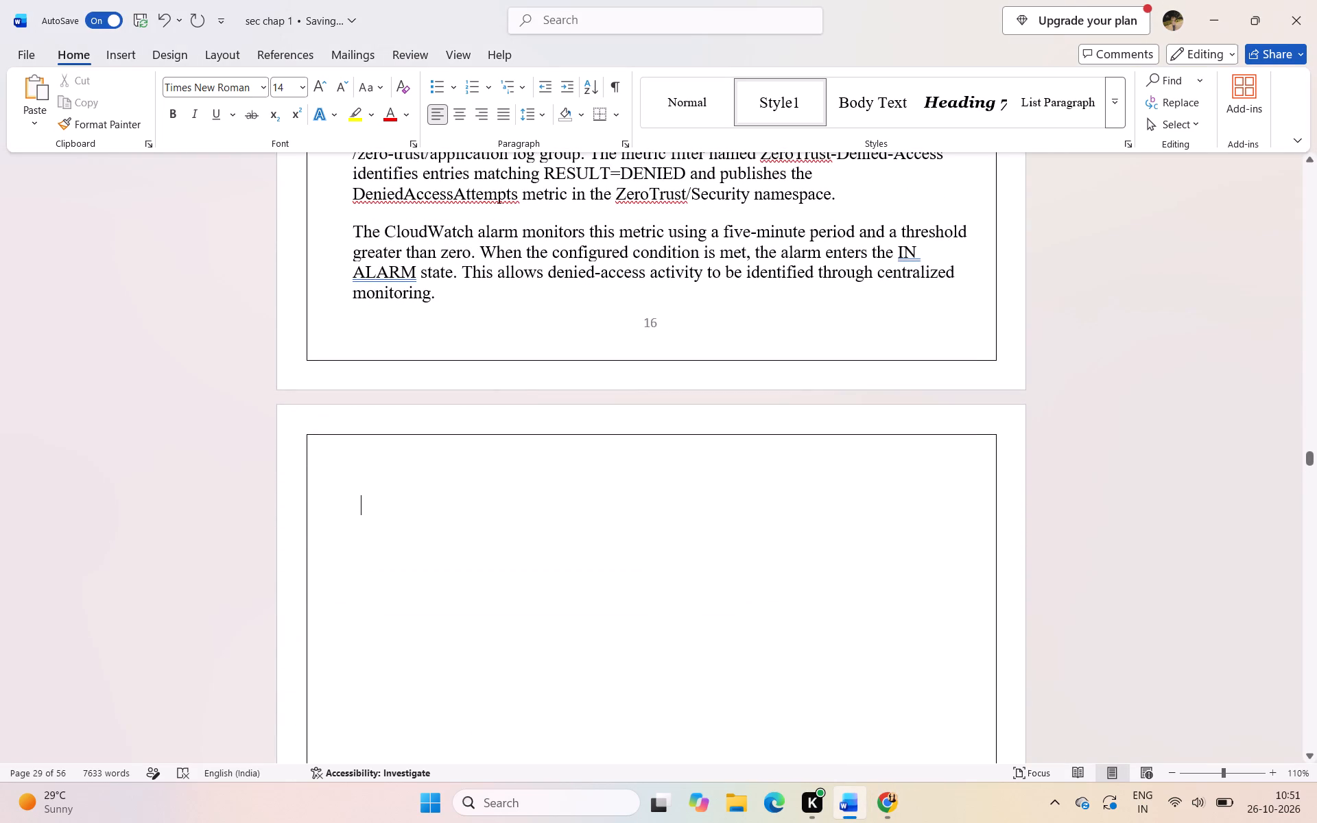
{"action": "key", "text": "ctrl+v"}
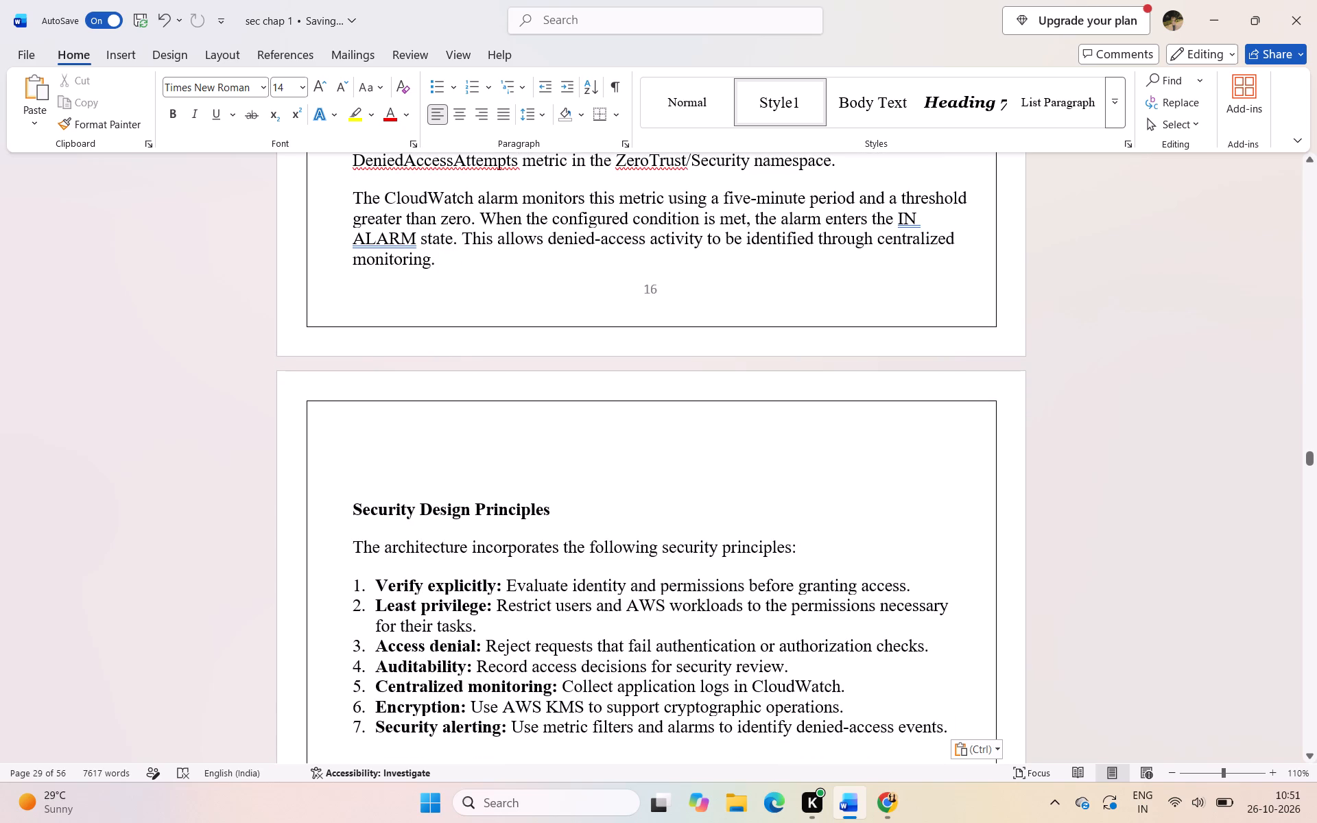
Put the number 2.7 in front of the Security Design Principles heading.
{"action": "scroll", "coordinate": [379, 462], "scroll_direction": "right", "scroll_amount": 1}
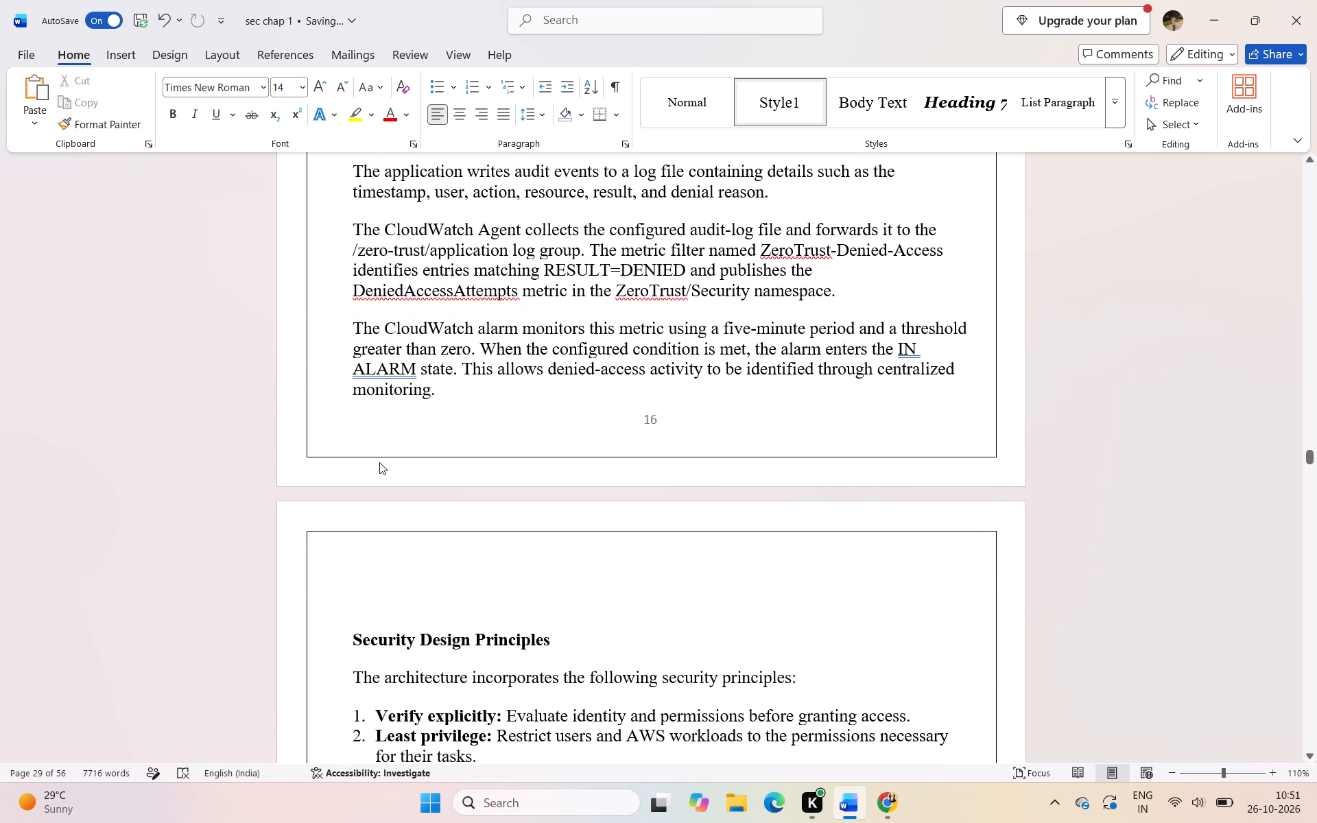
{"action": "key", "text": "2"}
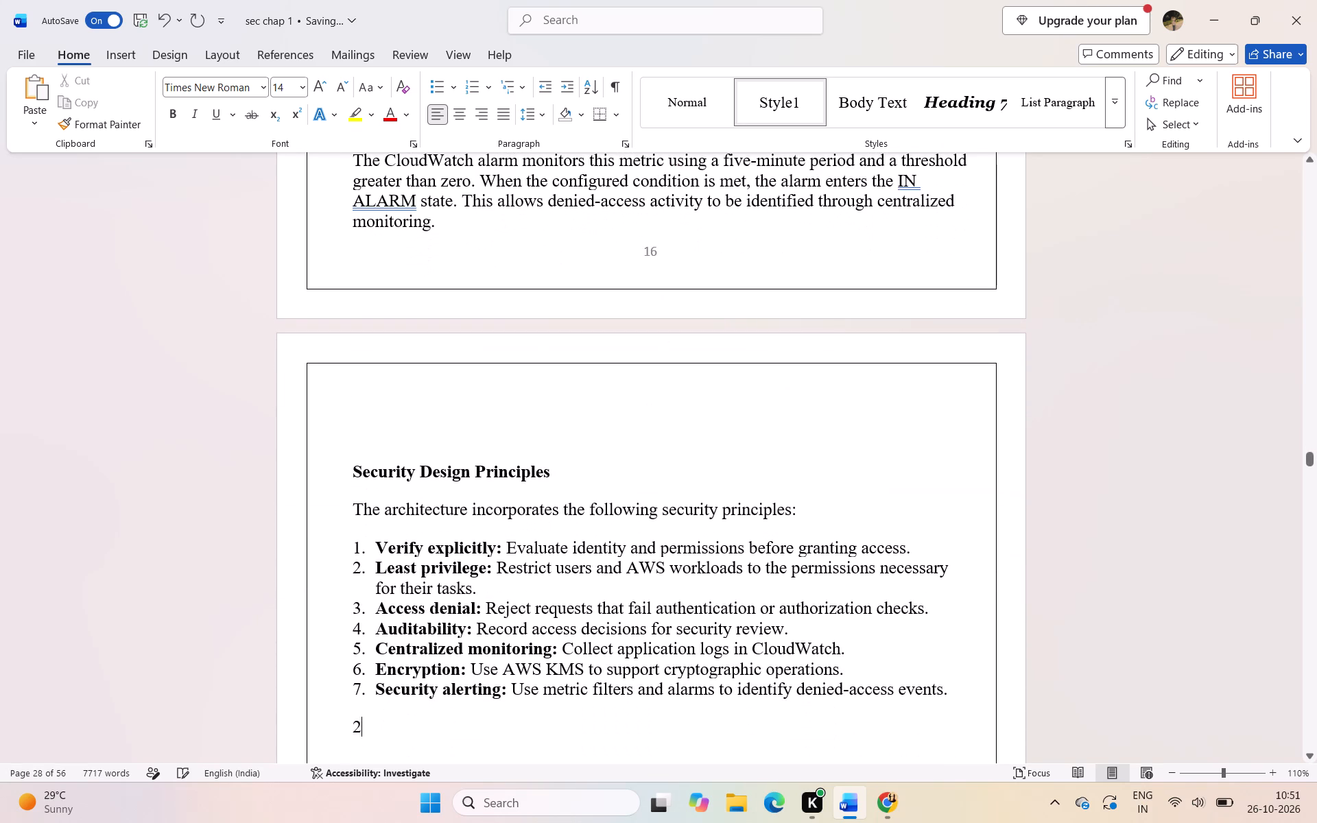
{"action": "key", "text": "BackSpace"}
{"action": "left_click", "coordinate": [353, 475]}
{"action": "type", "text": "2.7"}
{"action": "key", "text": "space"}
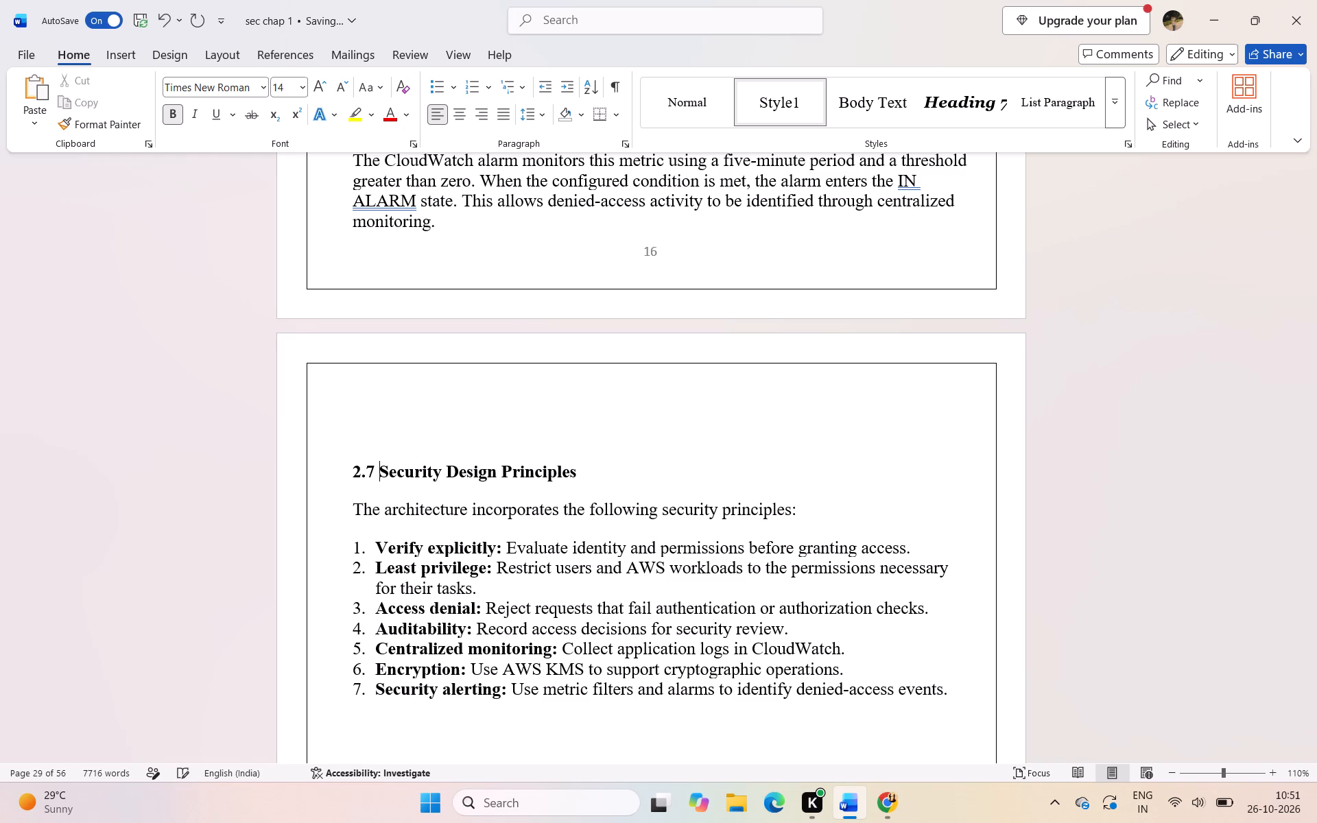
Review the layout and heading numbering of Chapter 2 from Security Design Principles back to the Application Modules section.
{"action": "scroll", "coordinate": [353, 475], "scroll_direction": "down", "scroll_amount": 1}
{"action": "scroll", "coordinate": [353, 475], "scroll_direction": "up", "scroll_amount": 1, "text": "ctrl"}
{"action": "scroll", "coordinate": [353, 475], "scroll_direction": "down", "scroll_amount": 1, "text": "ctrl"}
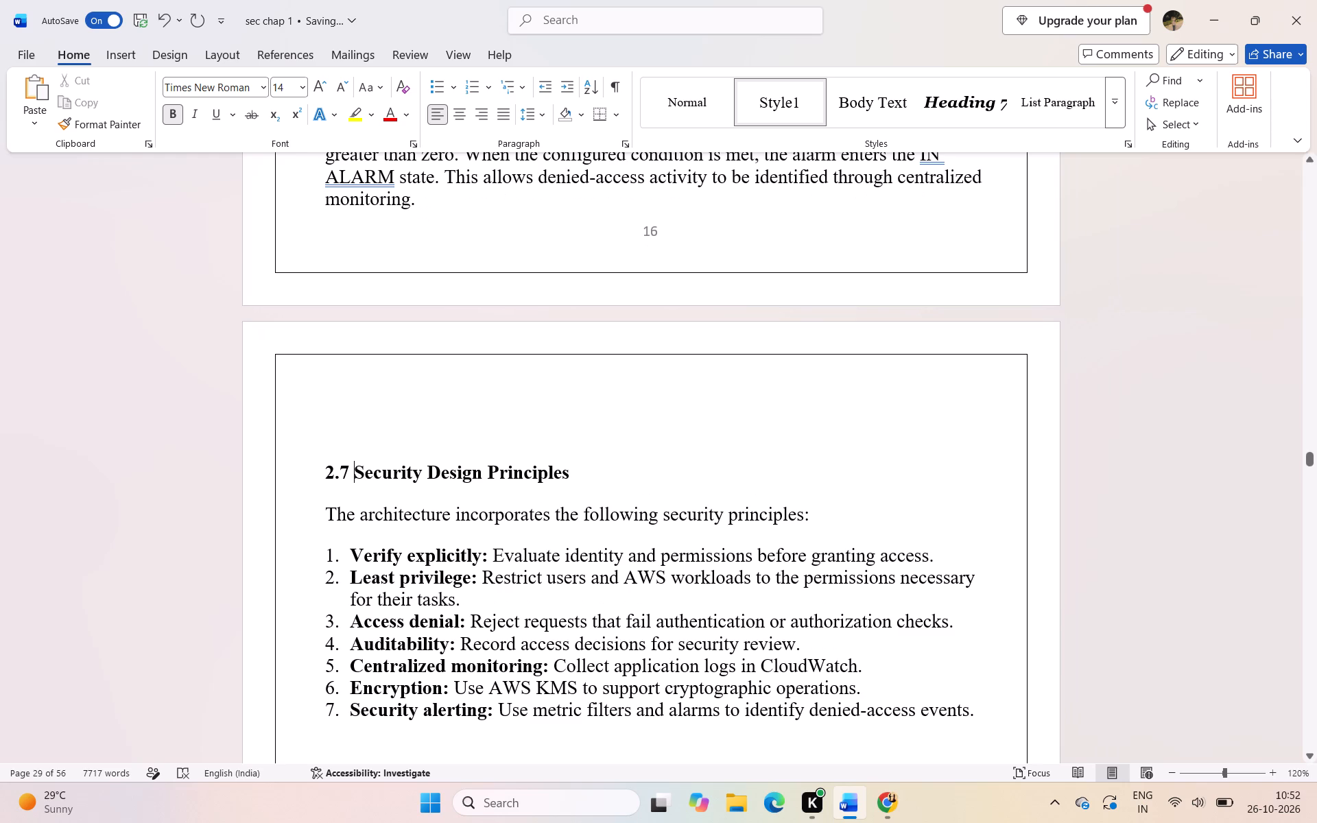
{"action": "scroll", "coordinate": [353, 475], "scroll_direction": "down", "scroll_amount": 2}
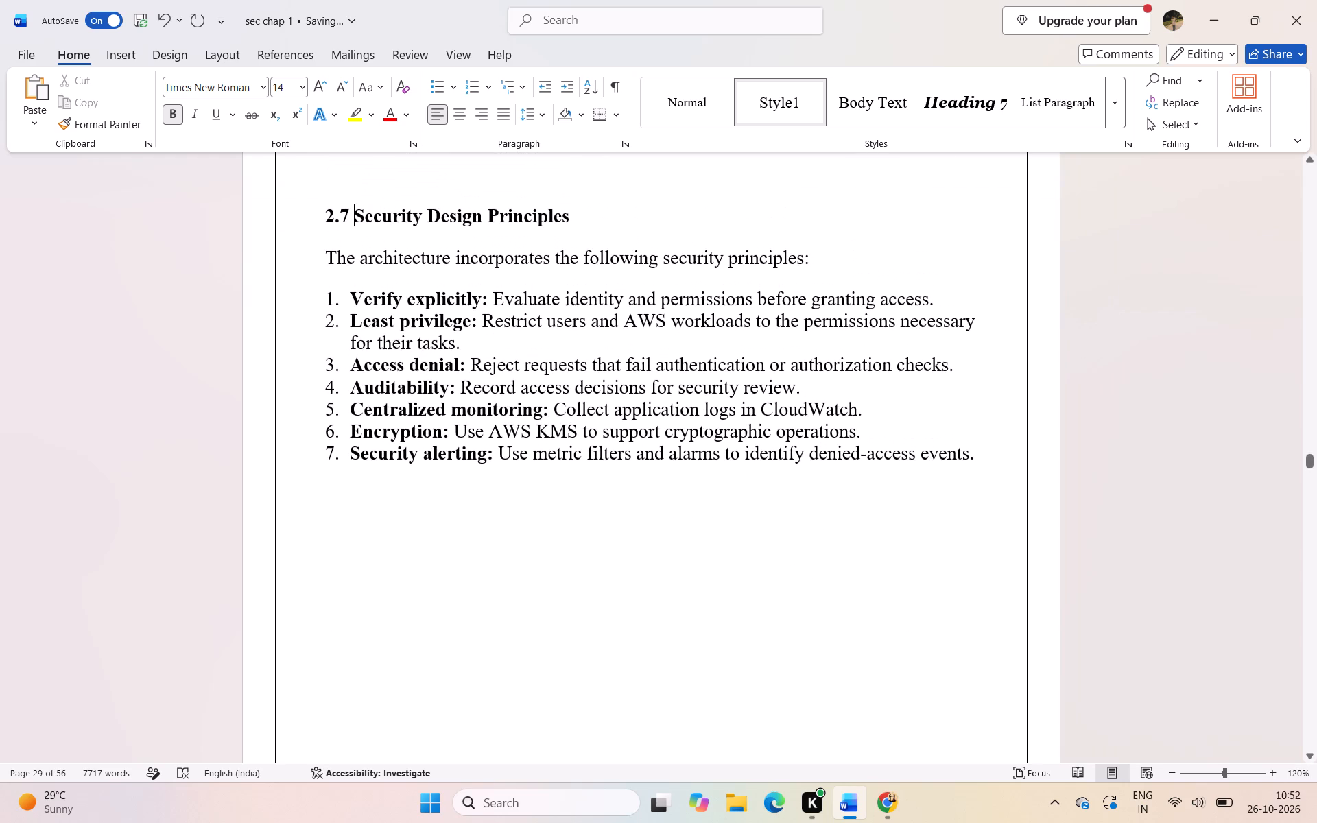
{"action": "scroll", "coordinate": [589, 336], "scroll_direction": "up", "scroll_amount": 2}
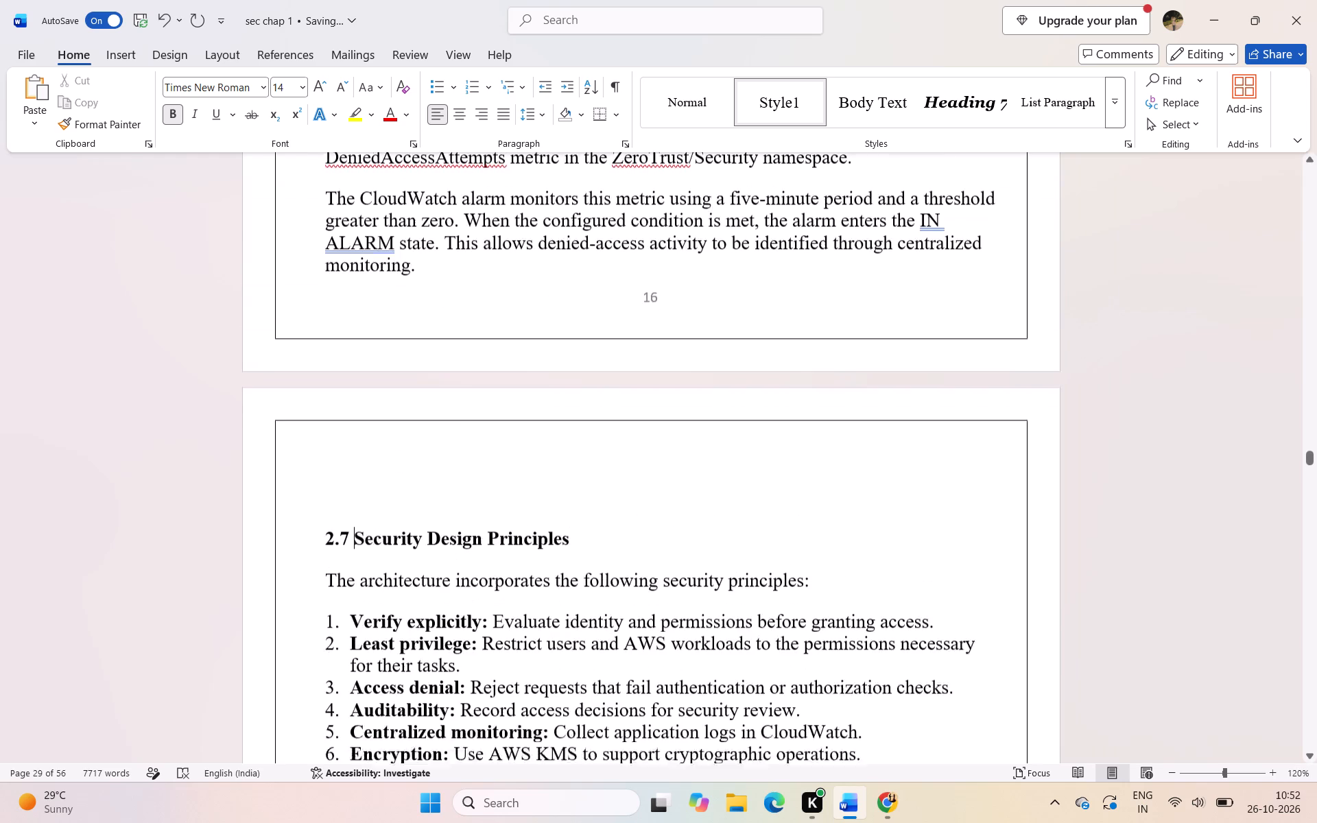
{"action": "scroll", "coordinate": [589, 336], "scroll_direction": "up", "scroll_amount": 4}
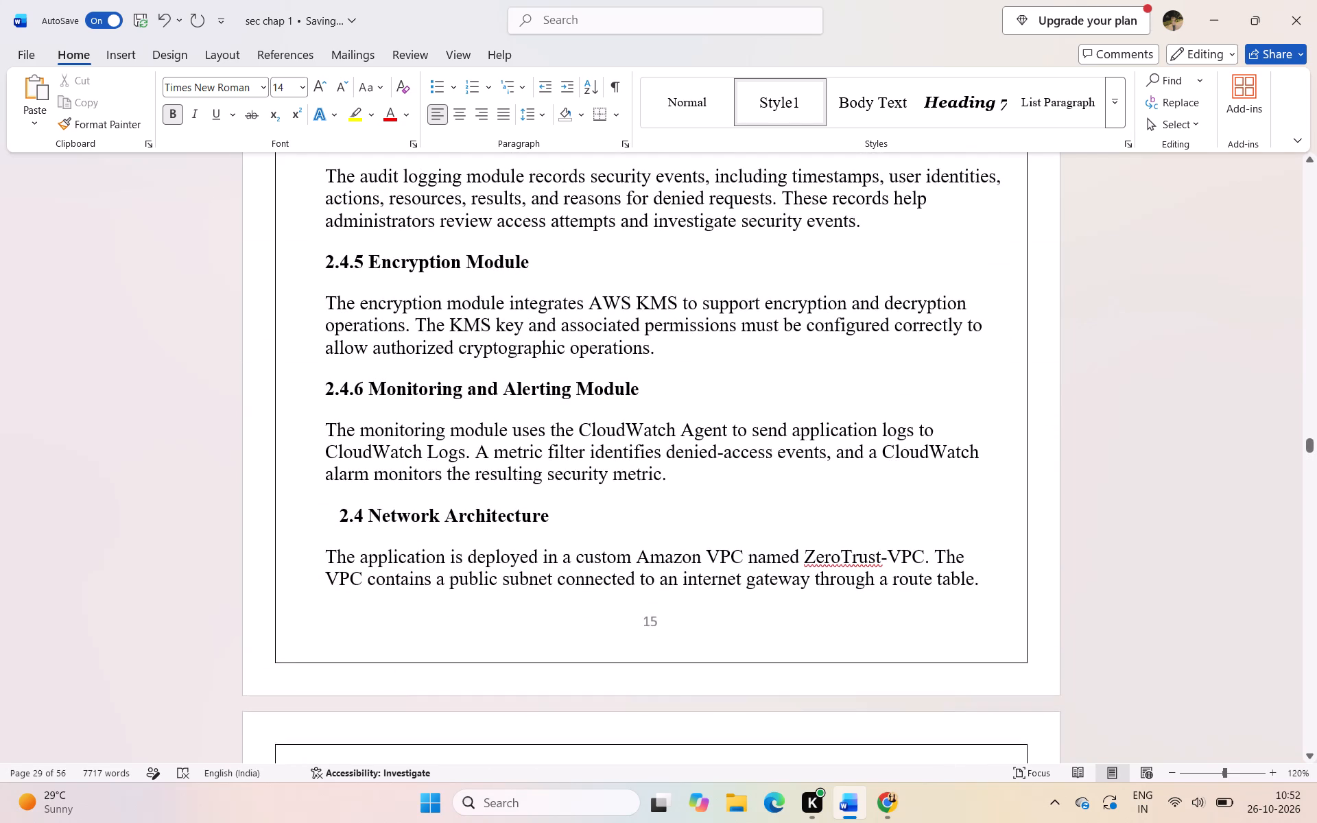
{"action": "scroll", "coordinate": [589, 336], "scroll_direction": "down", "scroll_amount": 2, "text": "ctrl"}
{"action": "scroll", "coordinate": [589, 336], "scroll_direction": "down", "scroll_amount": 1}
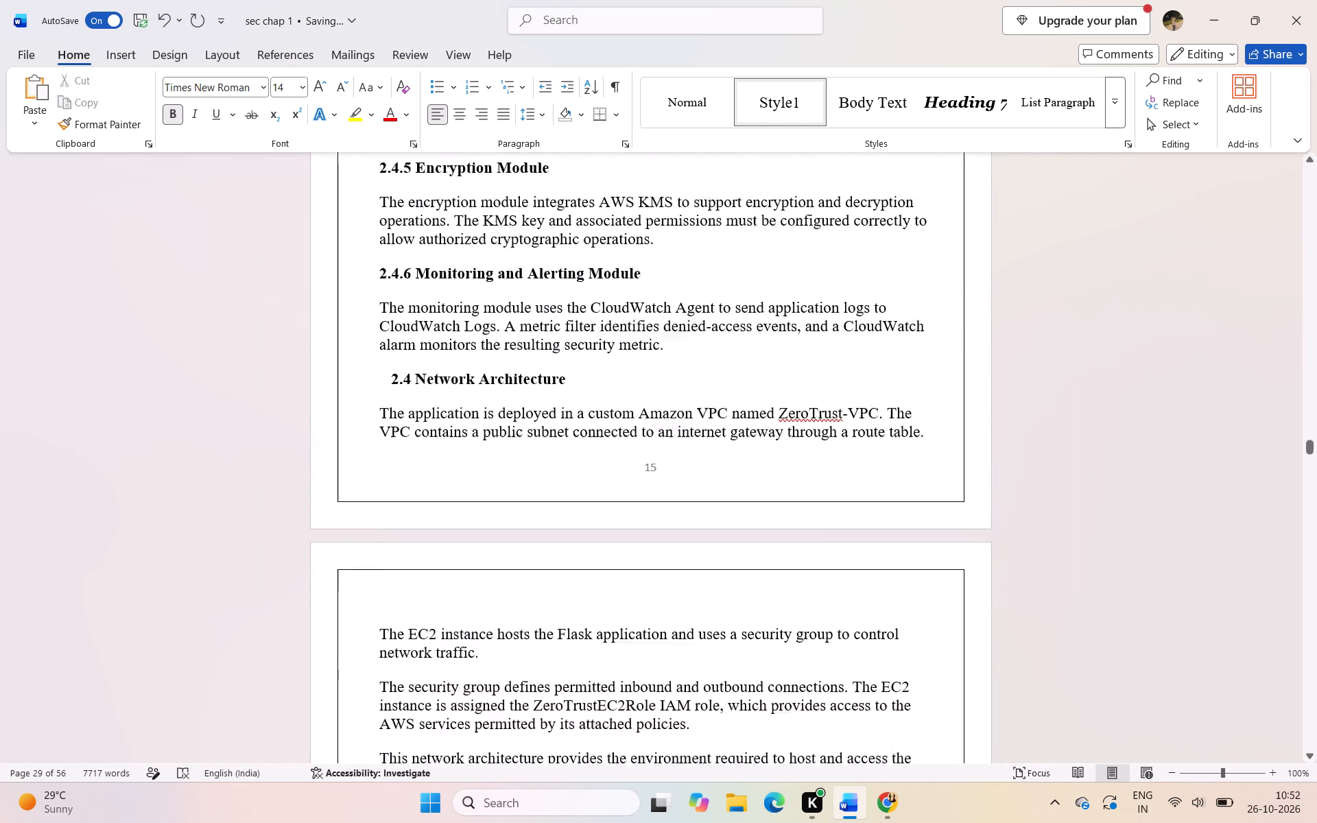
{"action": "scroll", "coordinate": [589, 336], "scroll_direction": "down", "scroll_amount": 2}
{"action": "scroll", "coordinate": [589, 336], "scroll_direction": "up", "scroll_amount": 4}
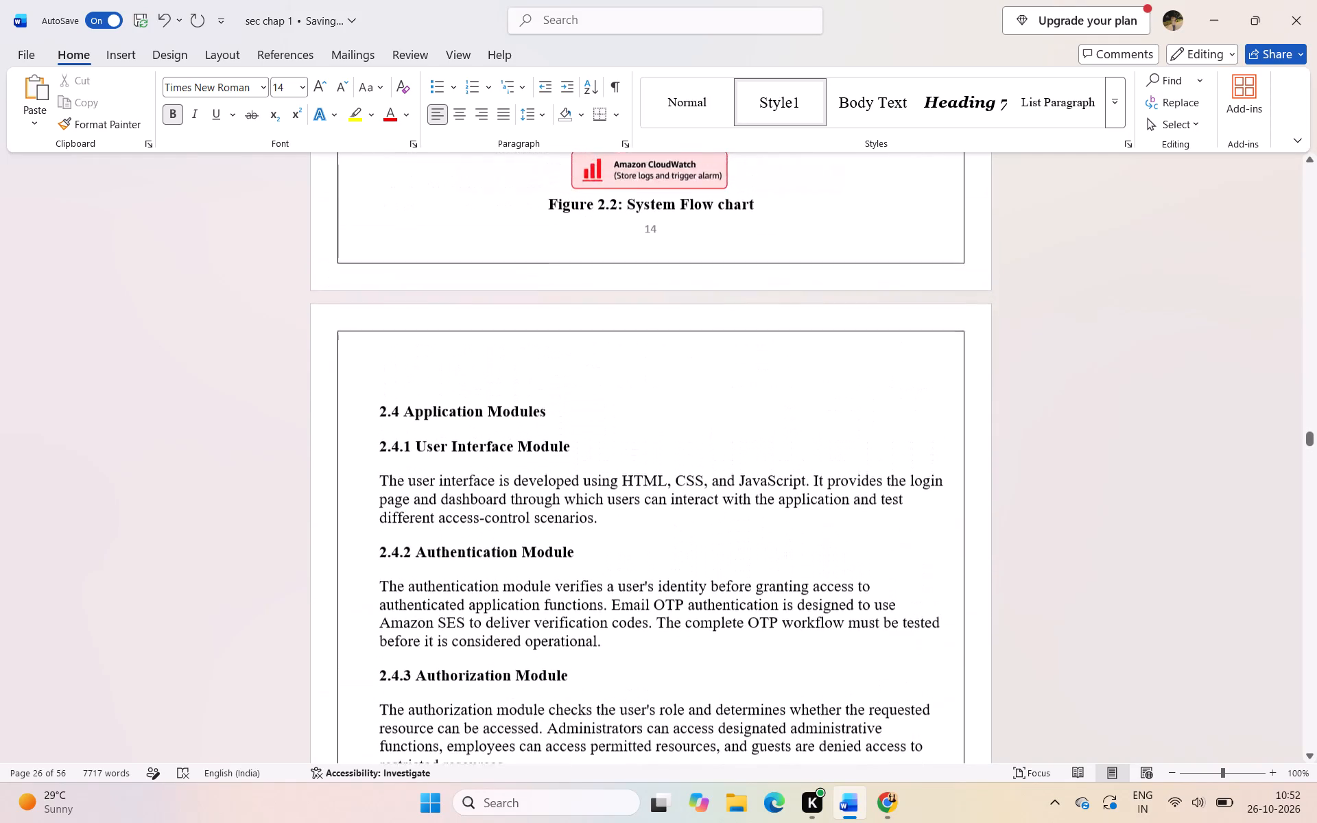
Review the Chapter 2 heading numbers from System Architecture through the Application Modules subsections to Network Architecture.
{"action": "scroll", "coordinate": [589, 336], "scroll_direction": "up", "scroll_amount": 7}
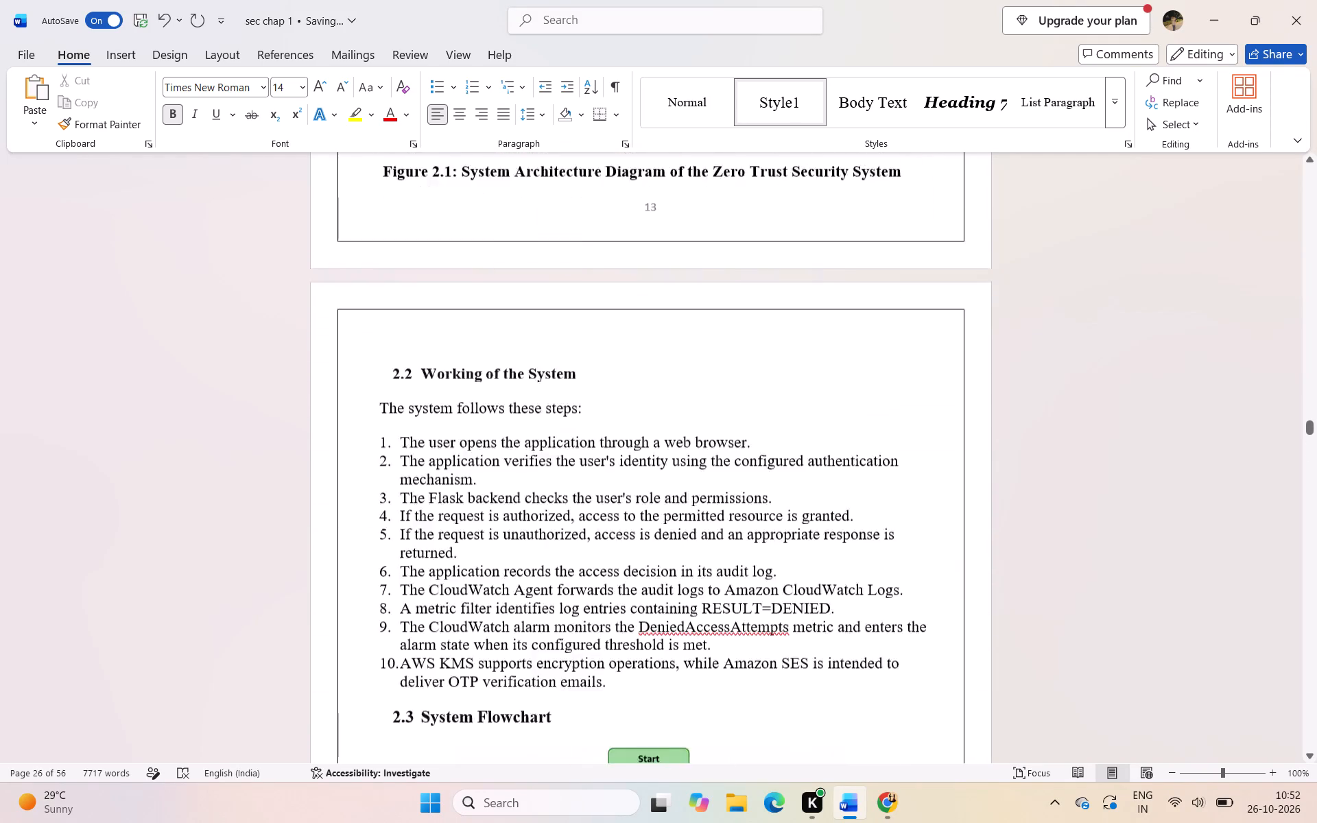
{"action": "scroll", "coordinate": [589, 336], "scroll_direction": "up", "scroll_amount": 6}
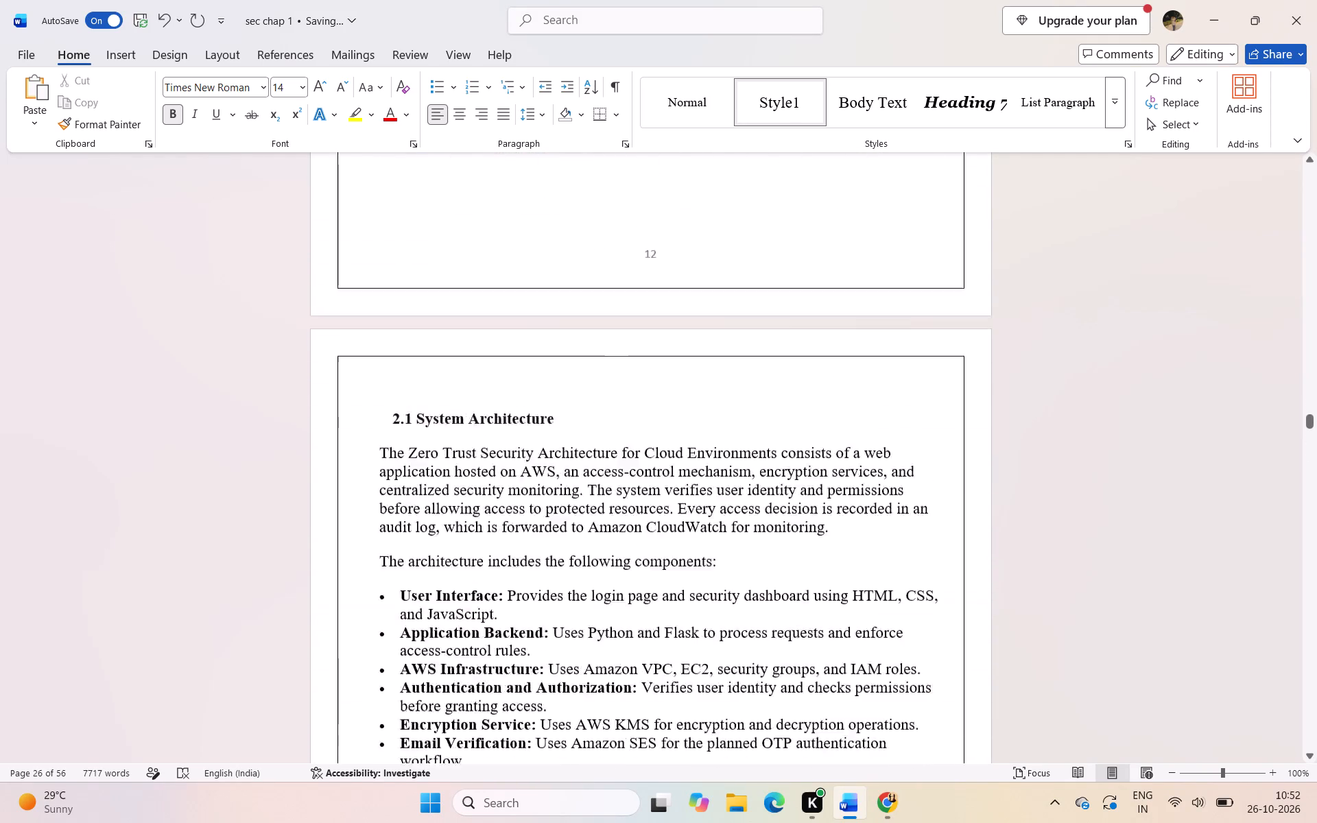
{"action": "scroll", "coordinate": [589, 336], "scroll_direction": "up", "scroll_amount": 2}
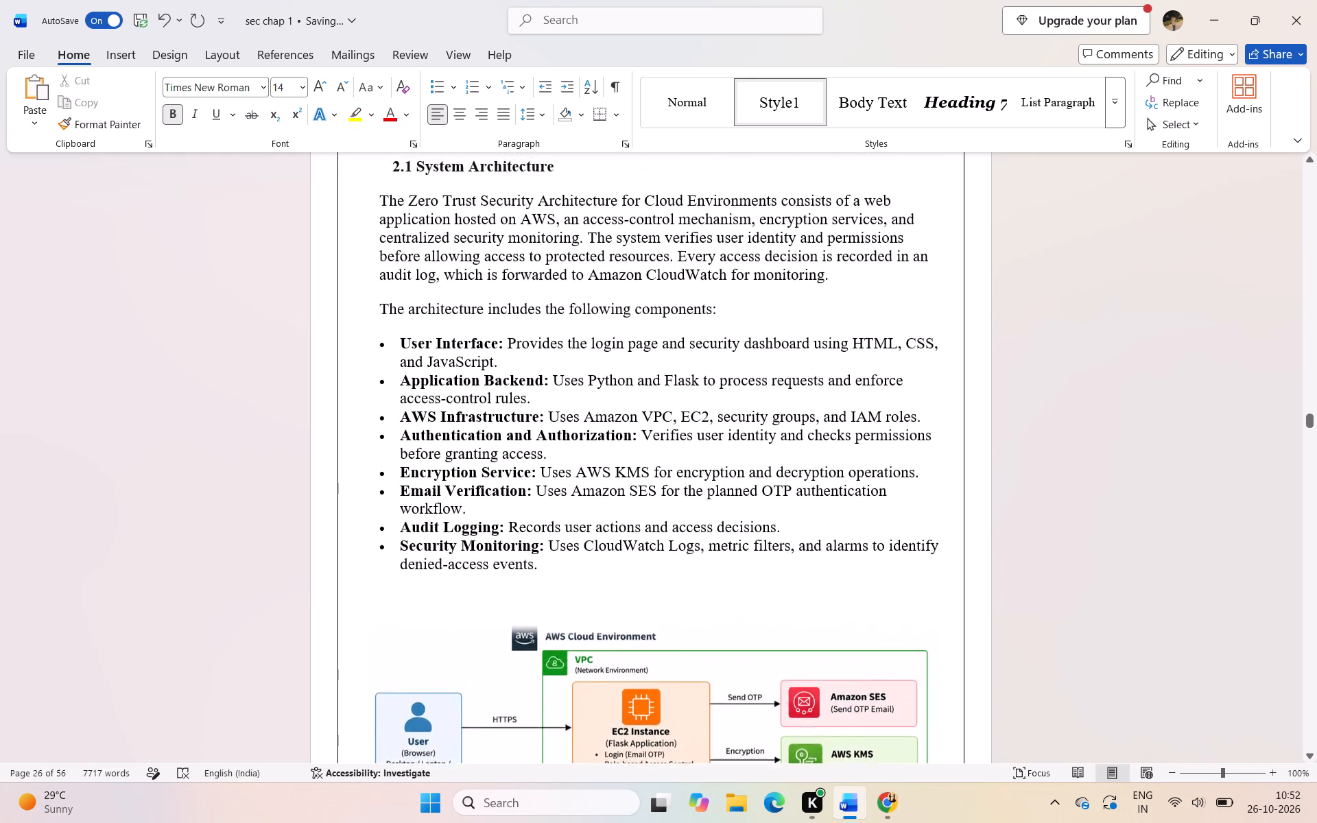
{"action": "scroll", "coordinate": [589, 336], "scroll_direction": "up", "scroll_amount": 1}
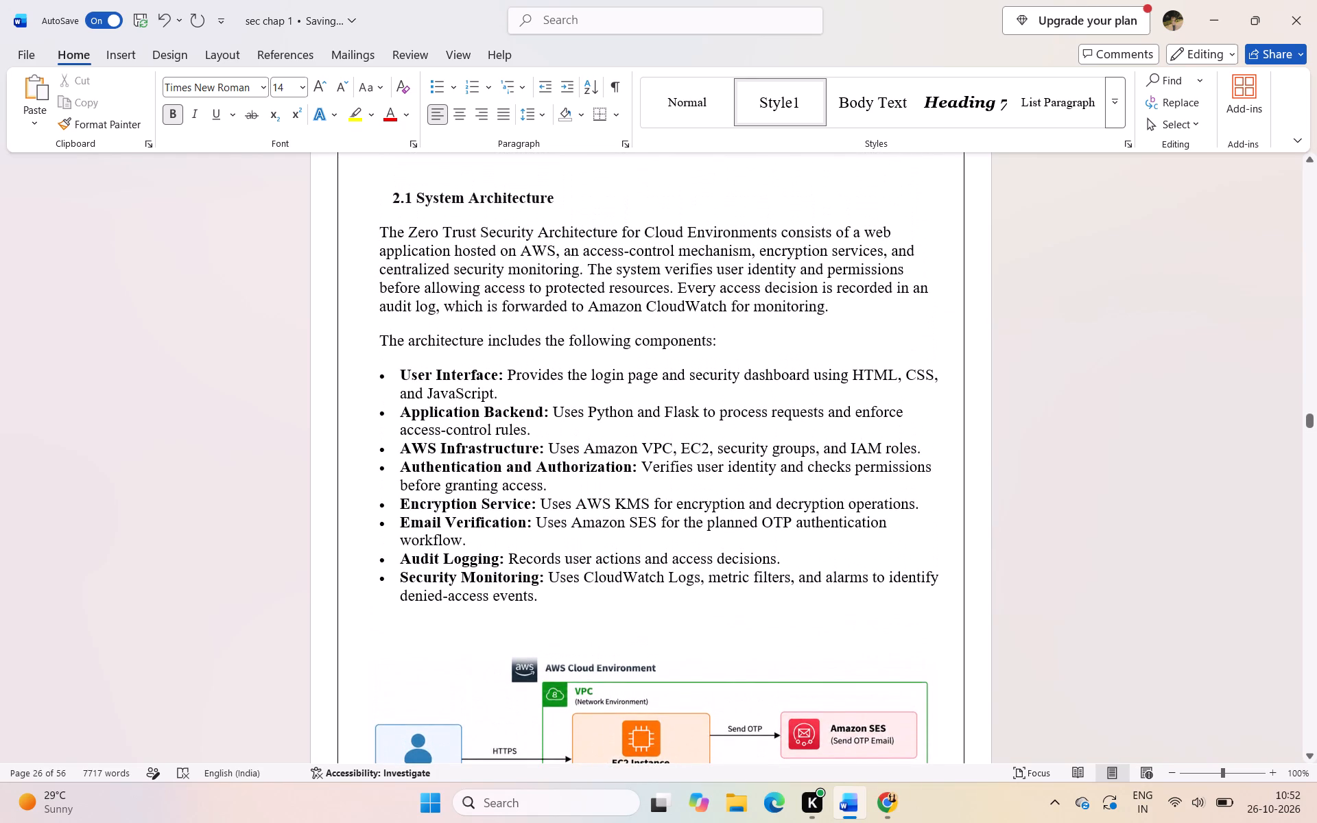
{"action": "scroll", "coordinate": [589, 336], "scroll_direction": "down", "scroll_amount": 2}
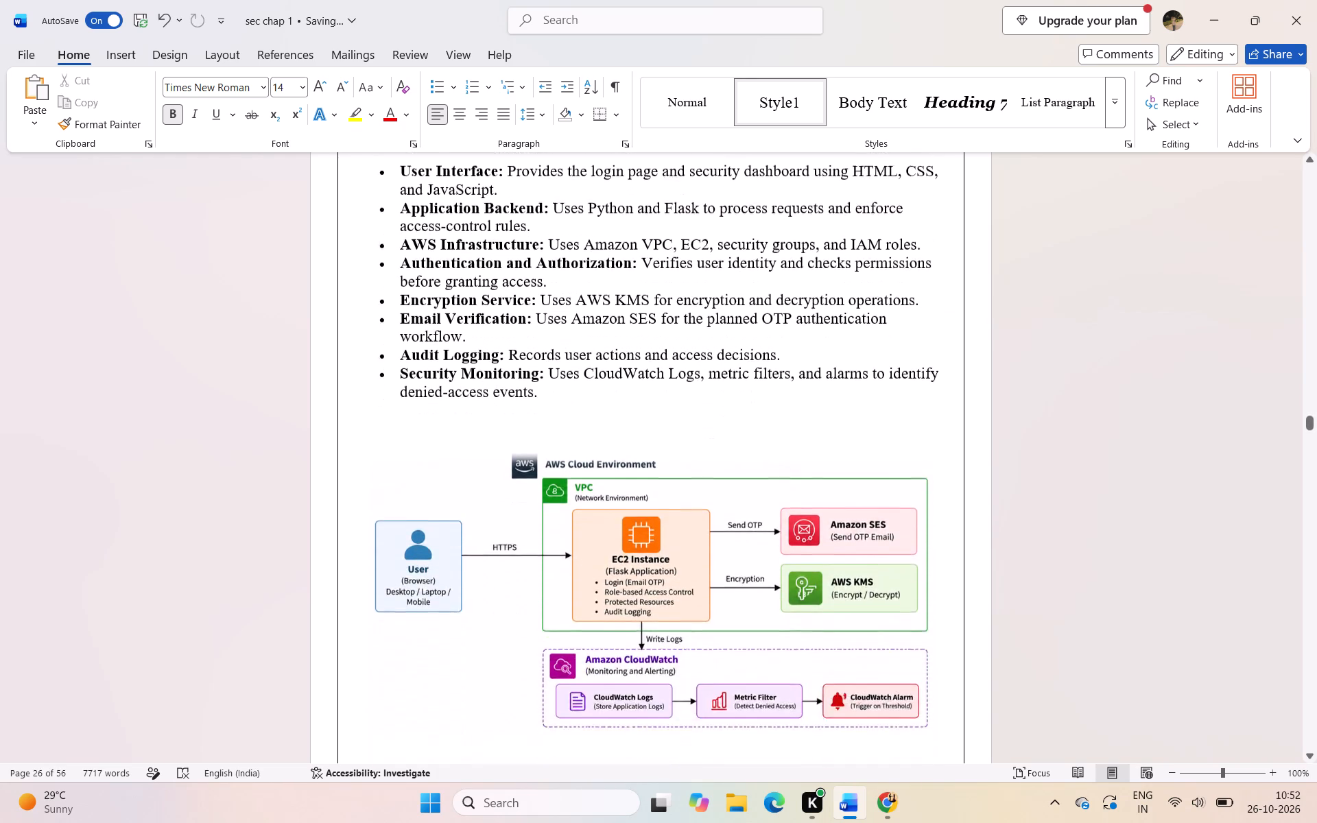
{"action": "scroll", "coordinate": [589, 336], "scroll_direction": "down", "scroll_amount": 4}
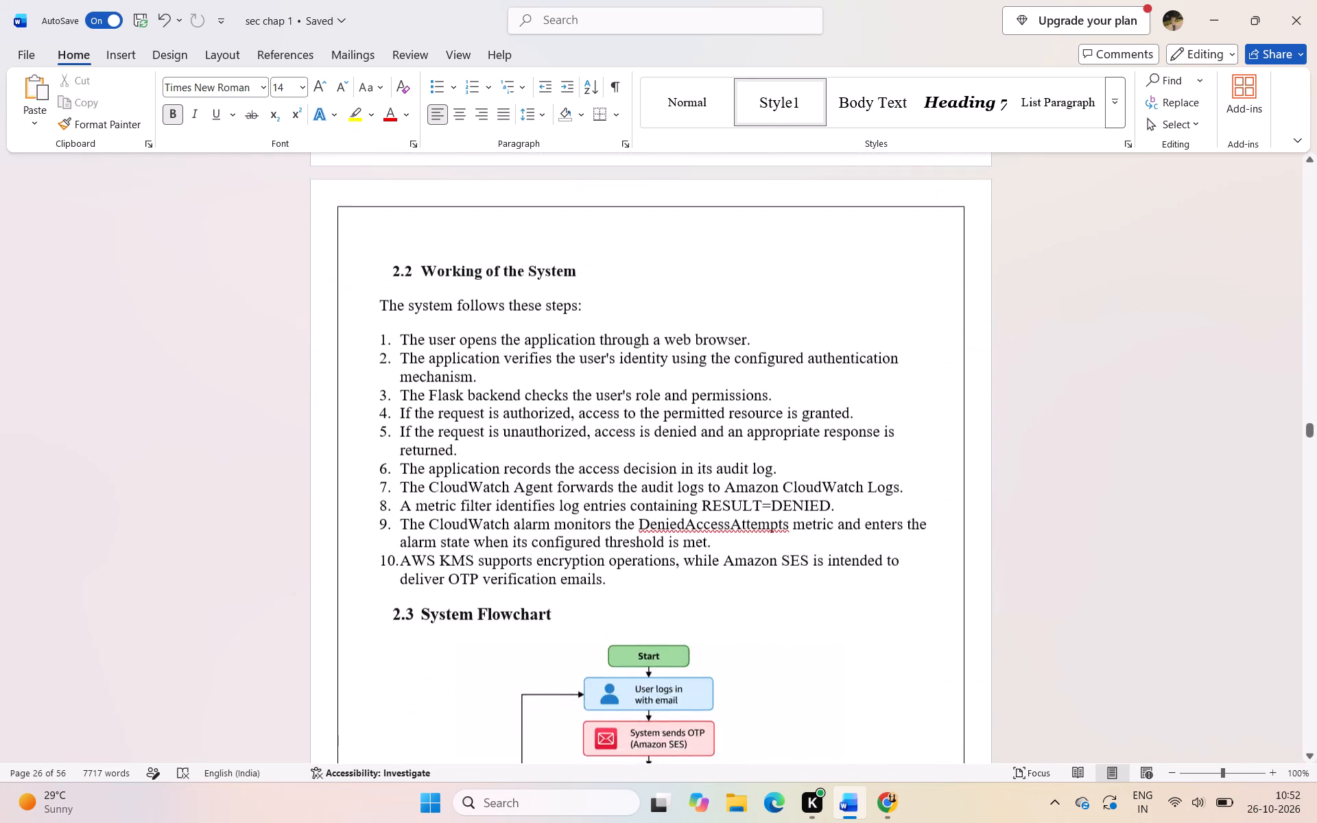
{"action": "scroll", "coordinate": [589, 336], "scroll_direction": "down", "scroll_amount": 4}
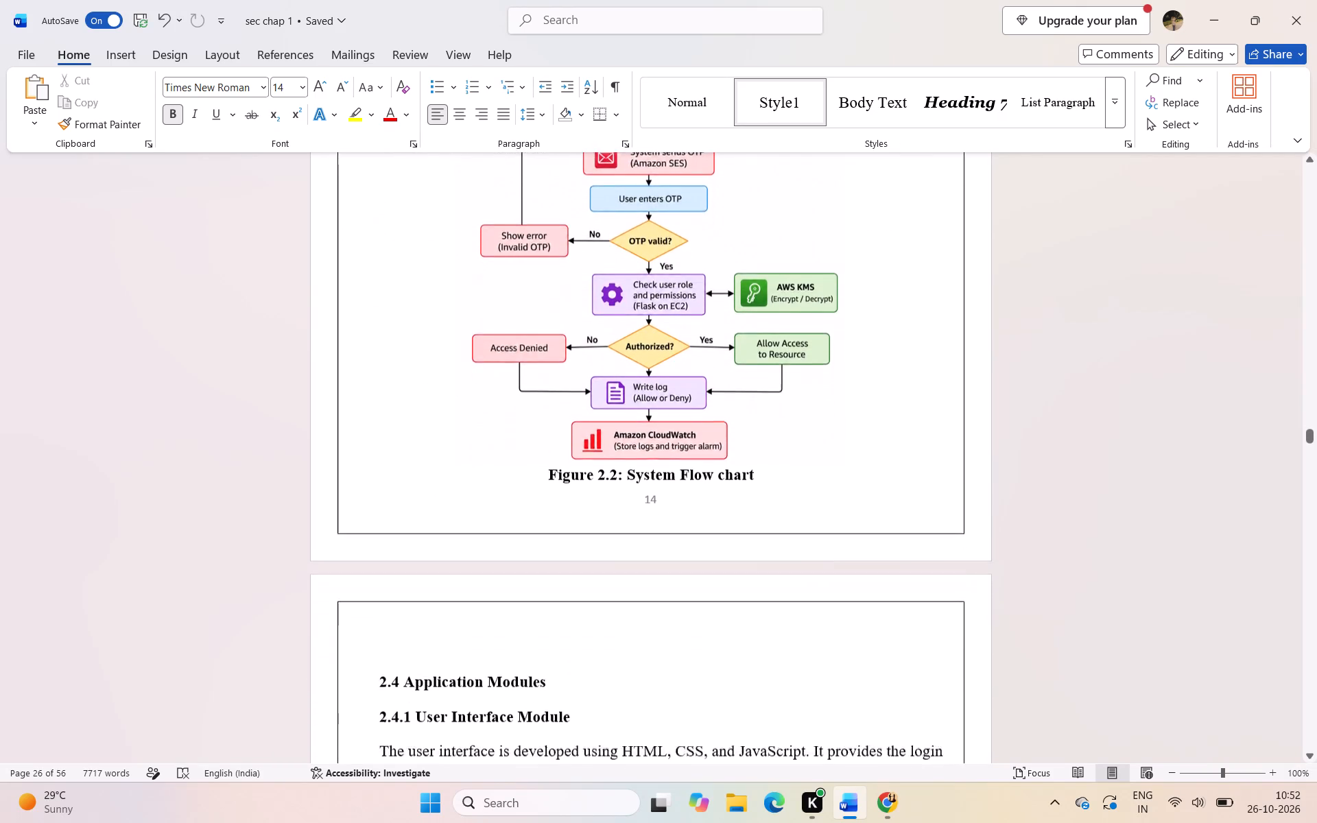
{"action": "scroll", "coordinate": [589, 336], "scroll_direction": "down", "scroll_amount": 4}
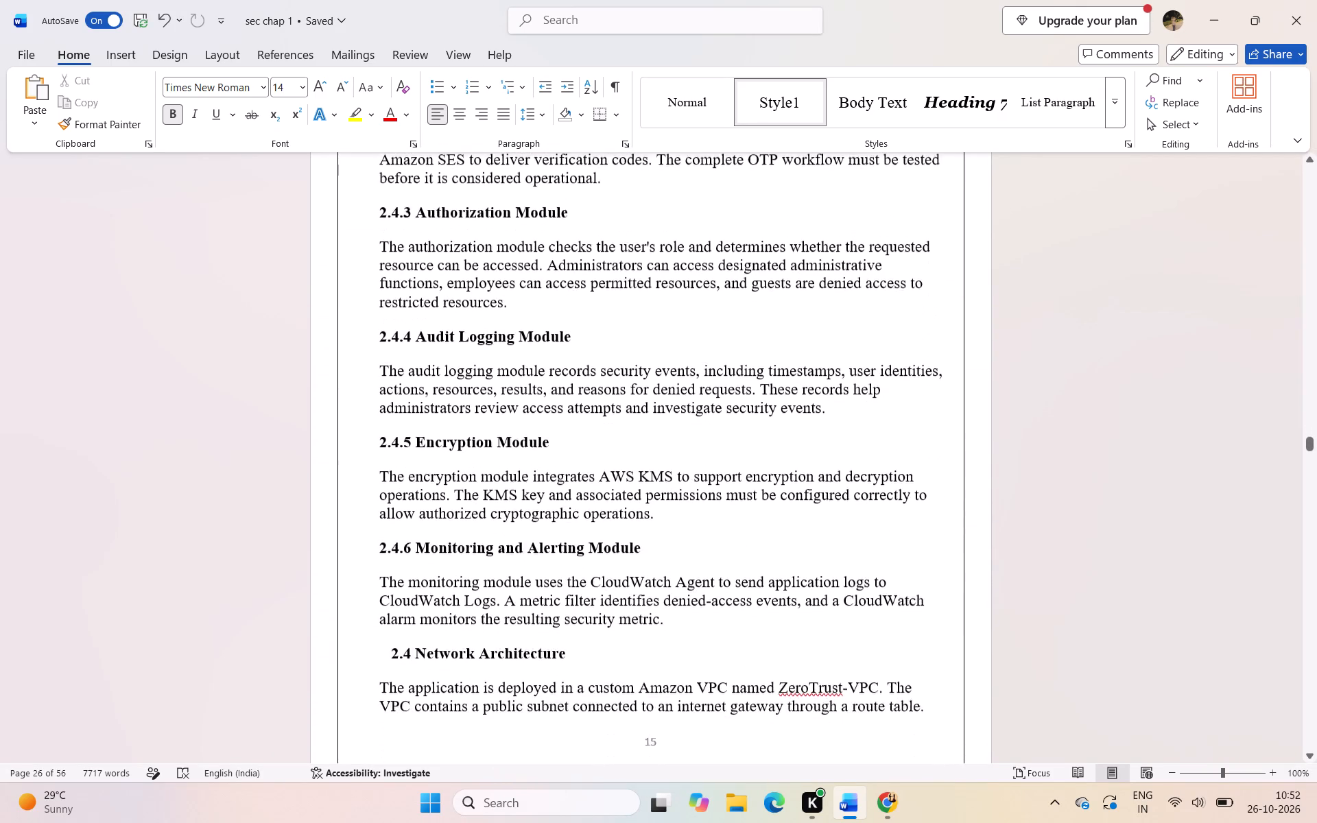
{"action": "scroll", "coordinate": [589, 336], "scroll_direction": "down", "scroll_amount": 4}
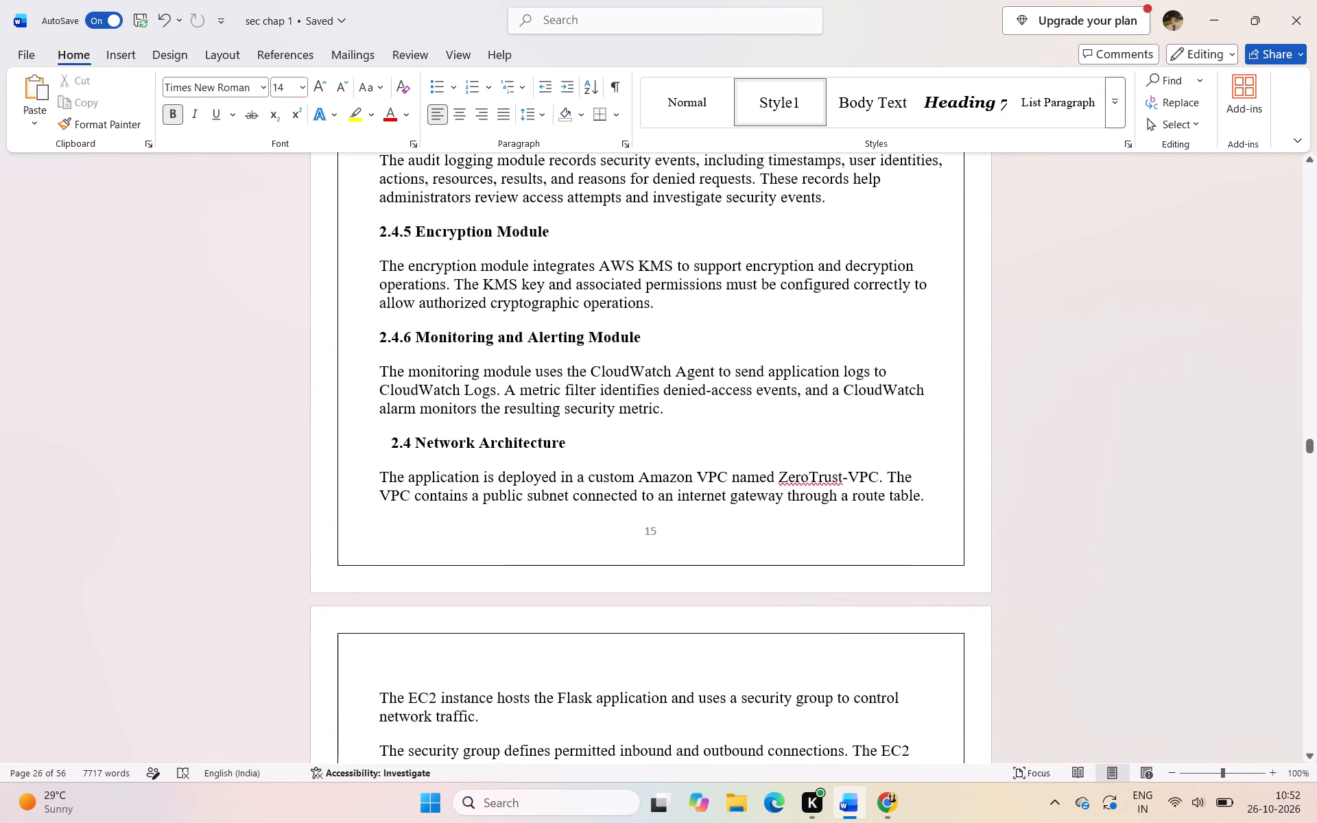
Remove the automatic list number from the Network Architecture heading that follows the Monitoring and Alerting Module.
{"action": "scroll", "coordinate": [589, 336], "scroll_direction": "down", "scroll_amount": 1}
{"action": "left_click", "coordinate": [418, 355]}
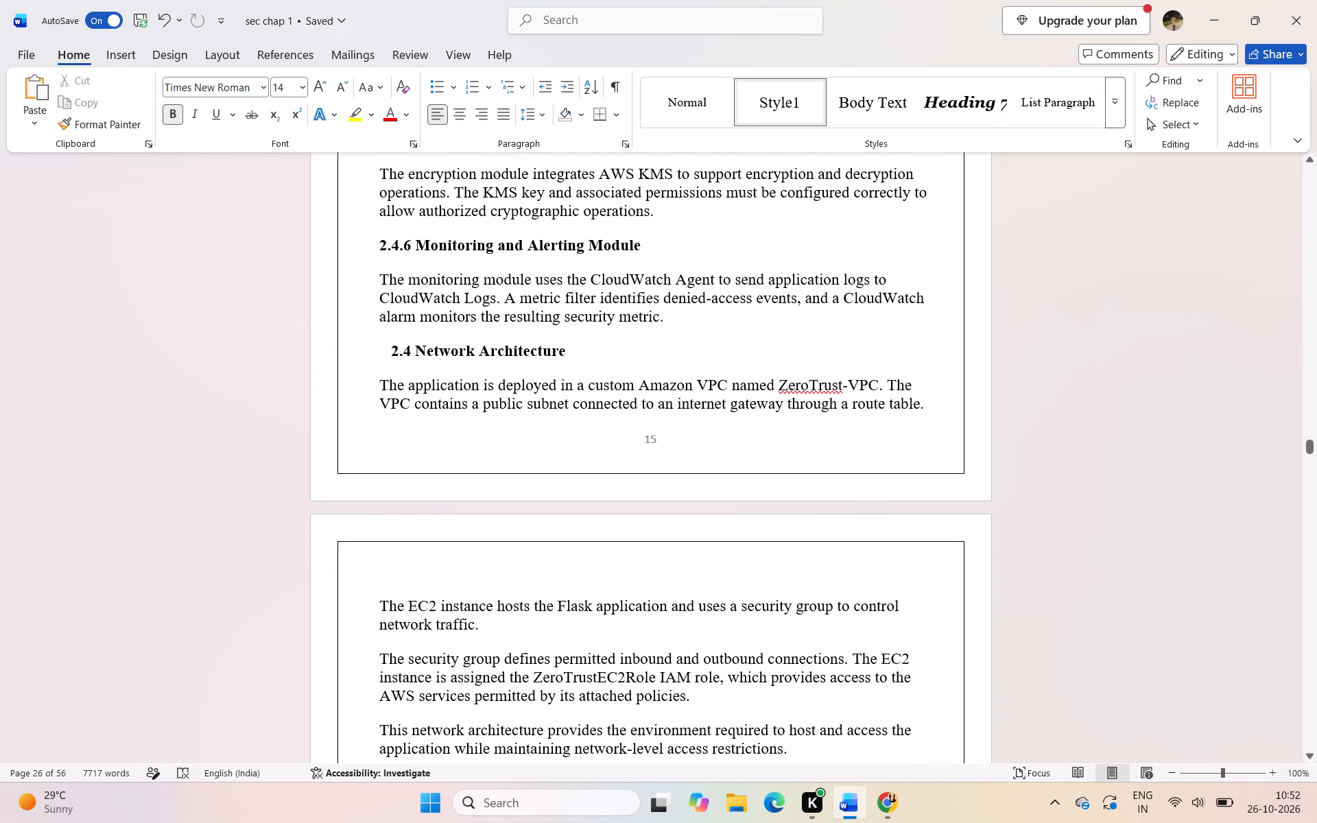
{"action": "key", "text": "BackSpace"}
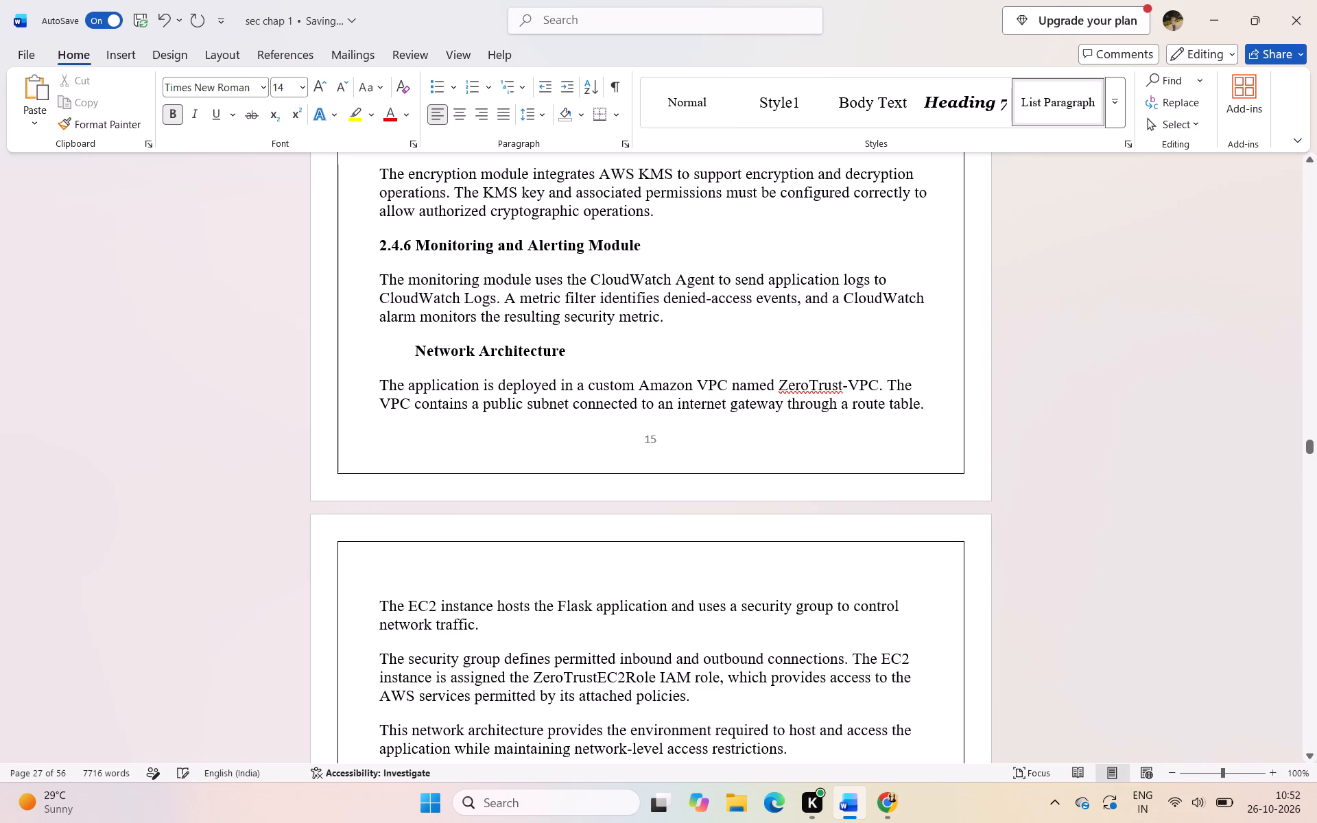
{"action": "key", "text": "2"}
{"action": "key", "text": "BackSpace"}
{"action": "key", "text": "BackSpace"}
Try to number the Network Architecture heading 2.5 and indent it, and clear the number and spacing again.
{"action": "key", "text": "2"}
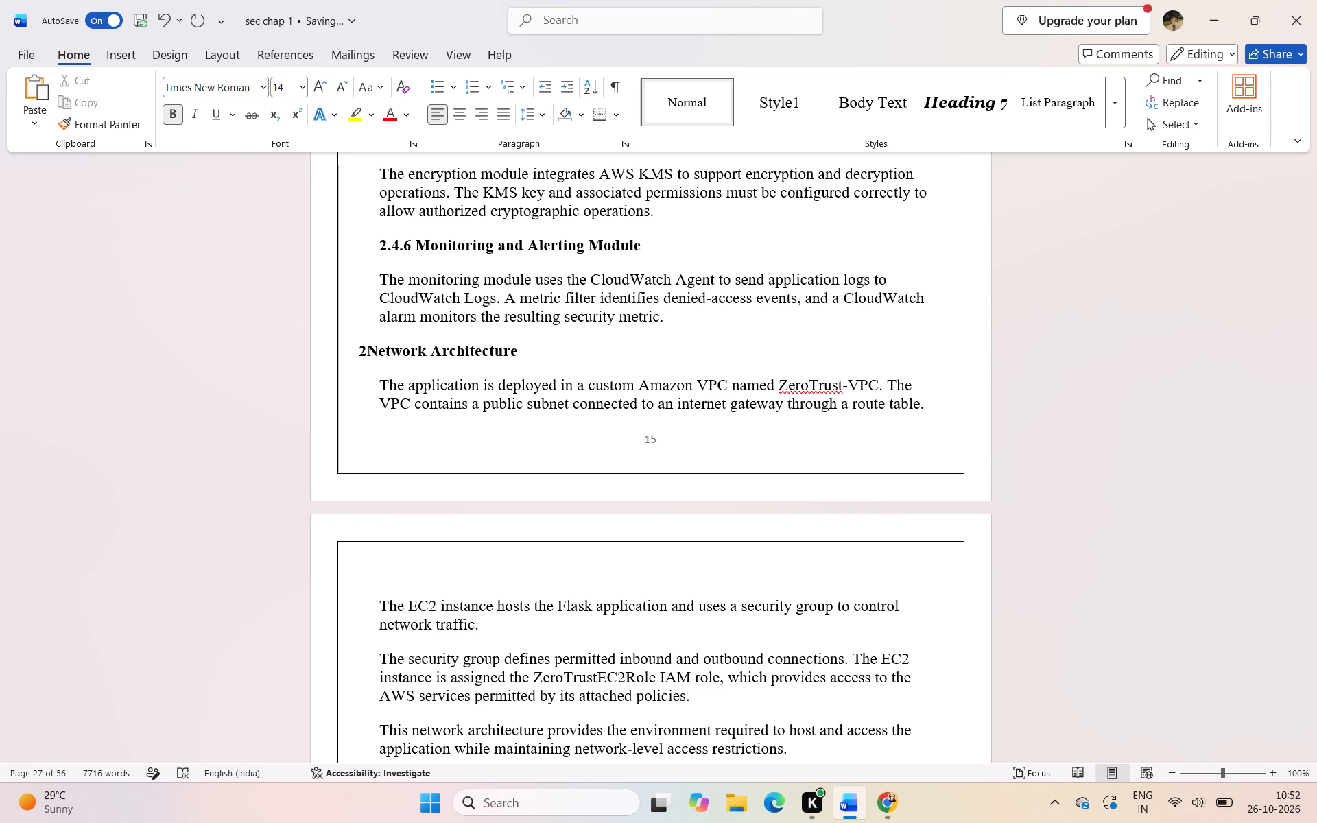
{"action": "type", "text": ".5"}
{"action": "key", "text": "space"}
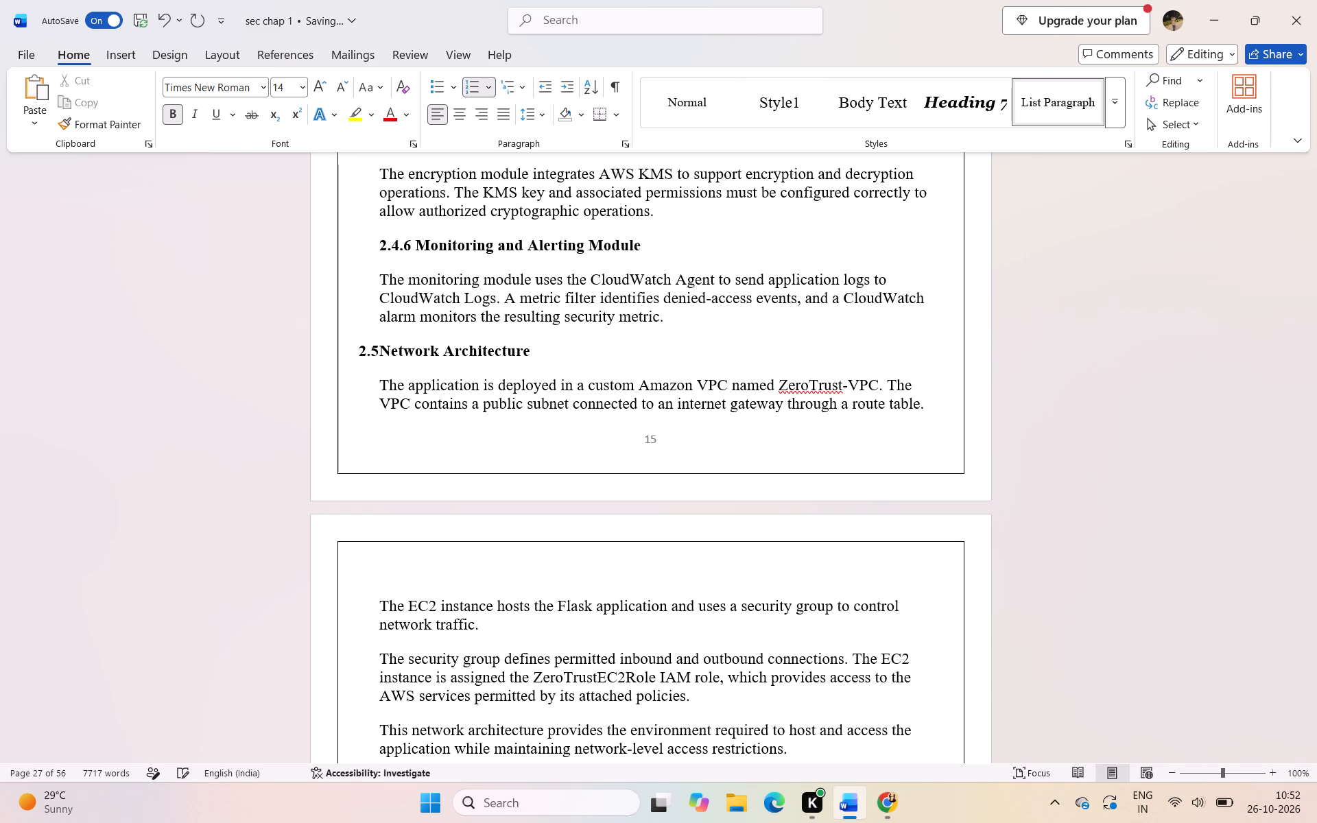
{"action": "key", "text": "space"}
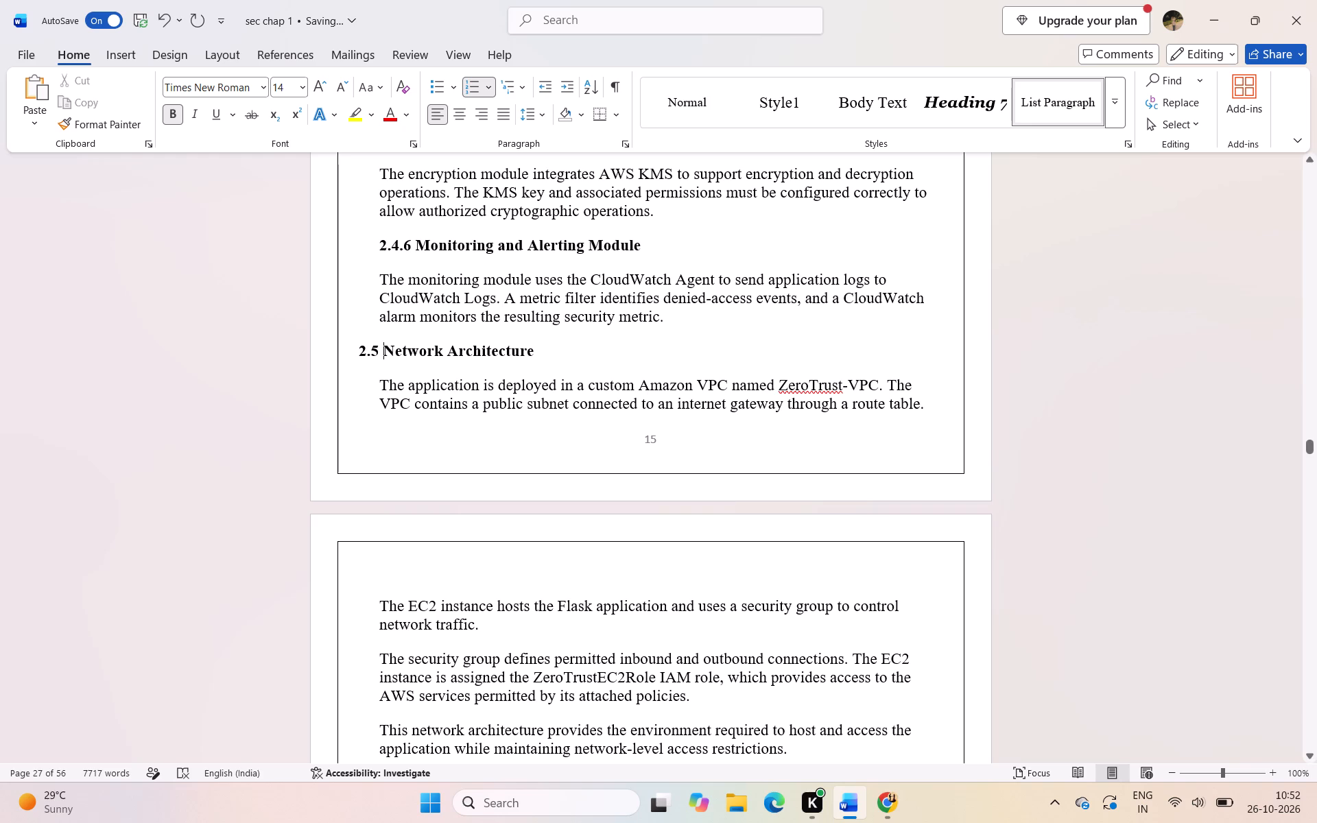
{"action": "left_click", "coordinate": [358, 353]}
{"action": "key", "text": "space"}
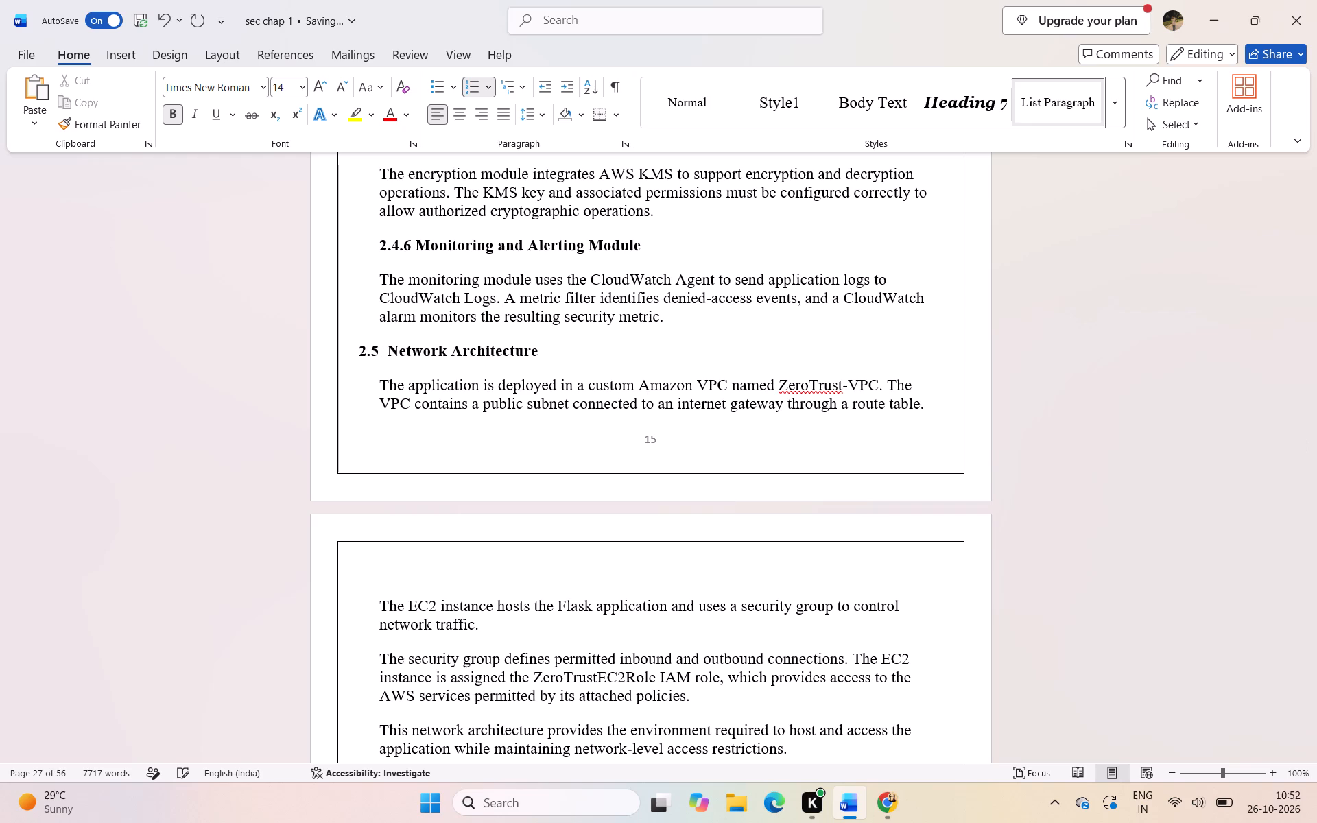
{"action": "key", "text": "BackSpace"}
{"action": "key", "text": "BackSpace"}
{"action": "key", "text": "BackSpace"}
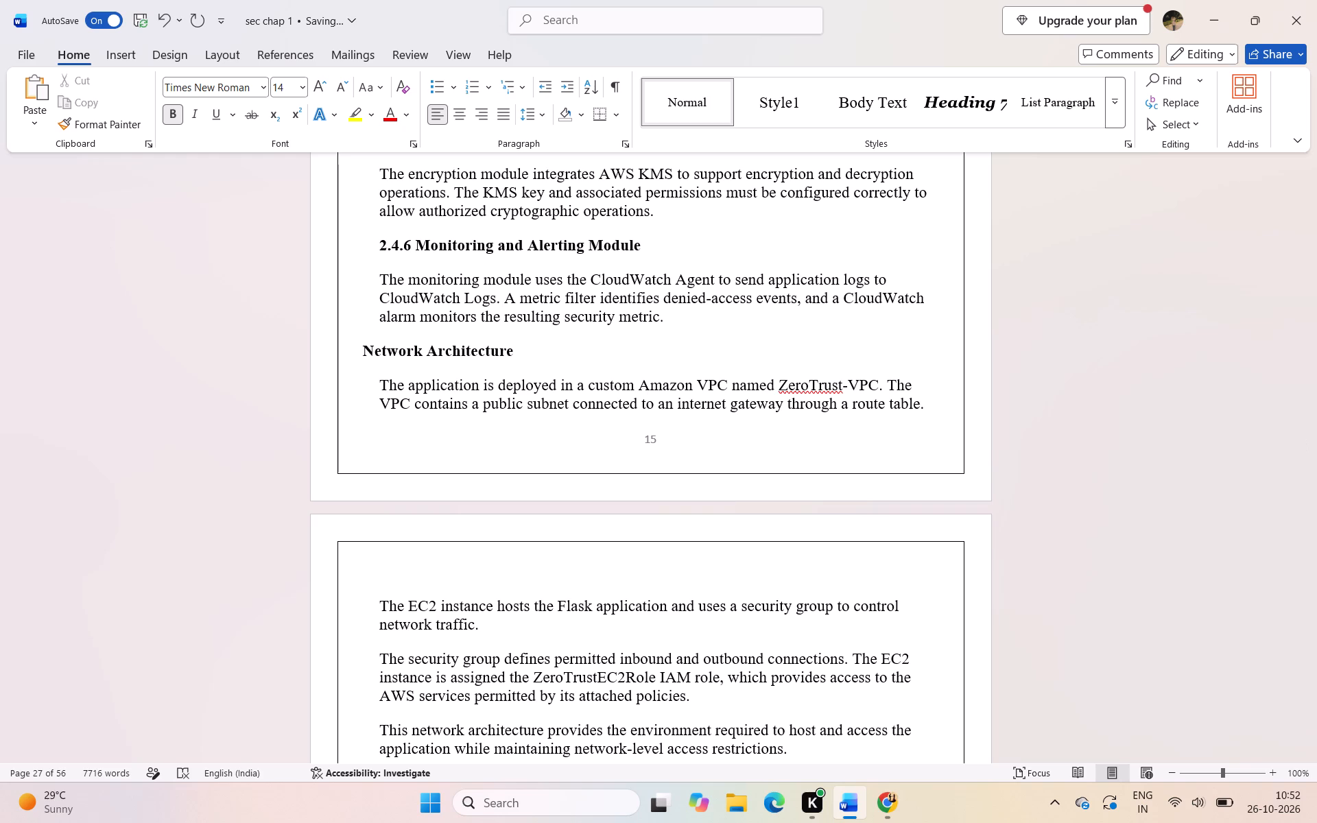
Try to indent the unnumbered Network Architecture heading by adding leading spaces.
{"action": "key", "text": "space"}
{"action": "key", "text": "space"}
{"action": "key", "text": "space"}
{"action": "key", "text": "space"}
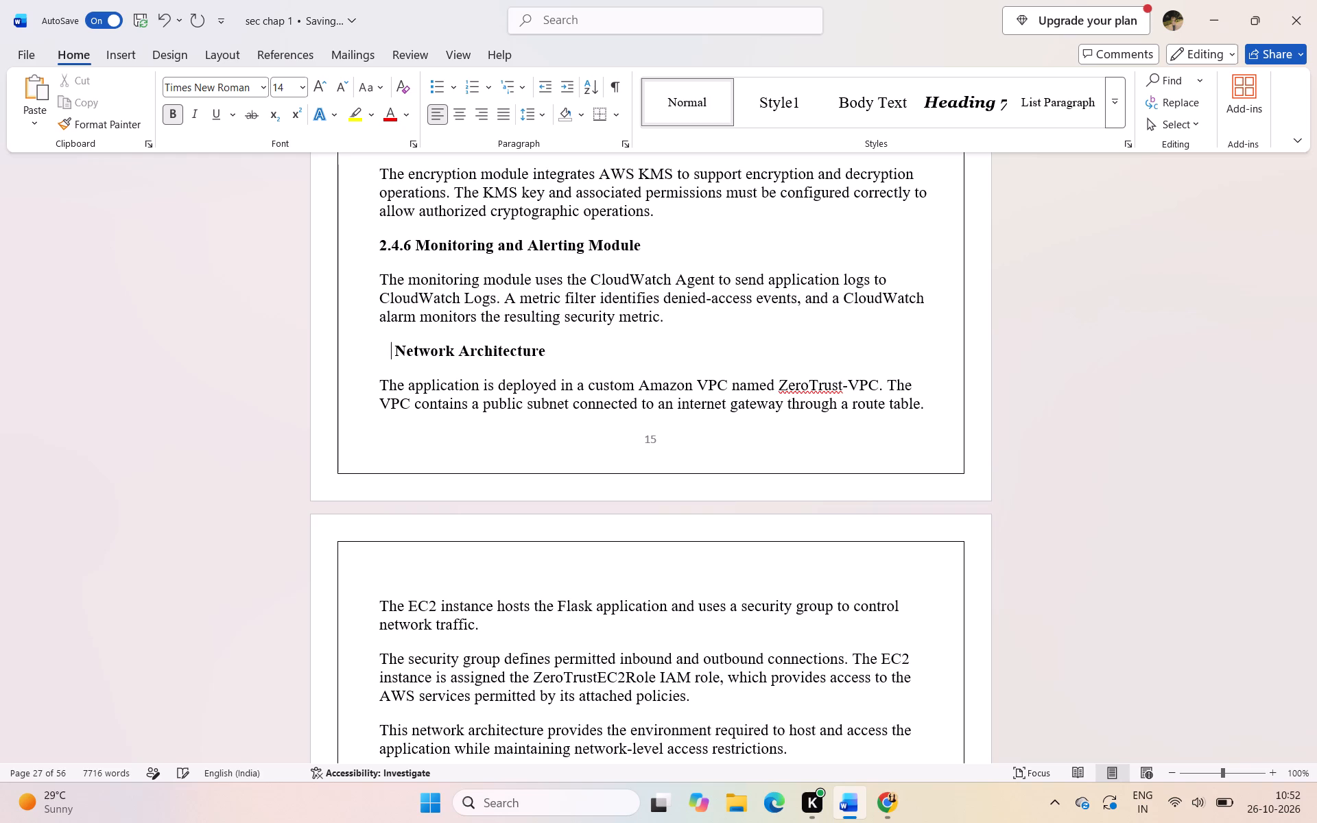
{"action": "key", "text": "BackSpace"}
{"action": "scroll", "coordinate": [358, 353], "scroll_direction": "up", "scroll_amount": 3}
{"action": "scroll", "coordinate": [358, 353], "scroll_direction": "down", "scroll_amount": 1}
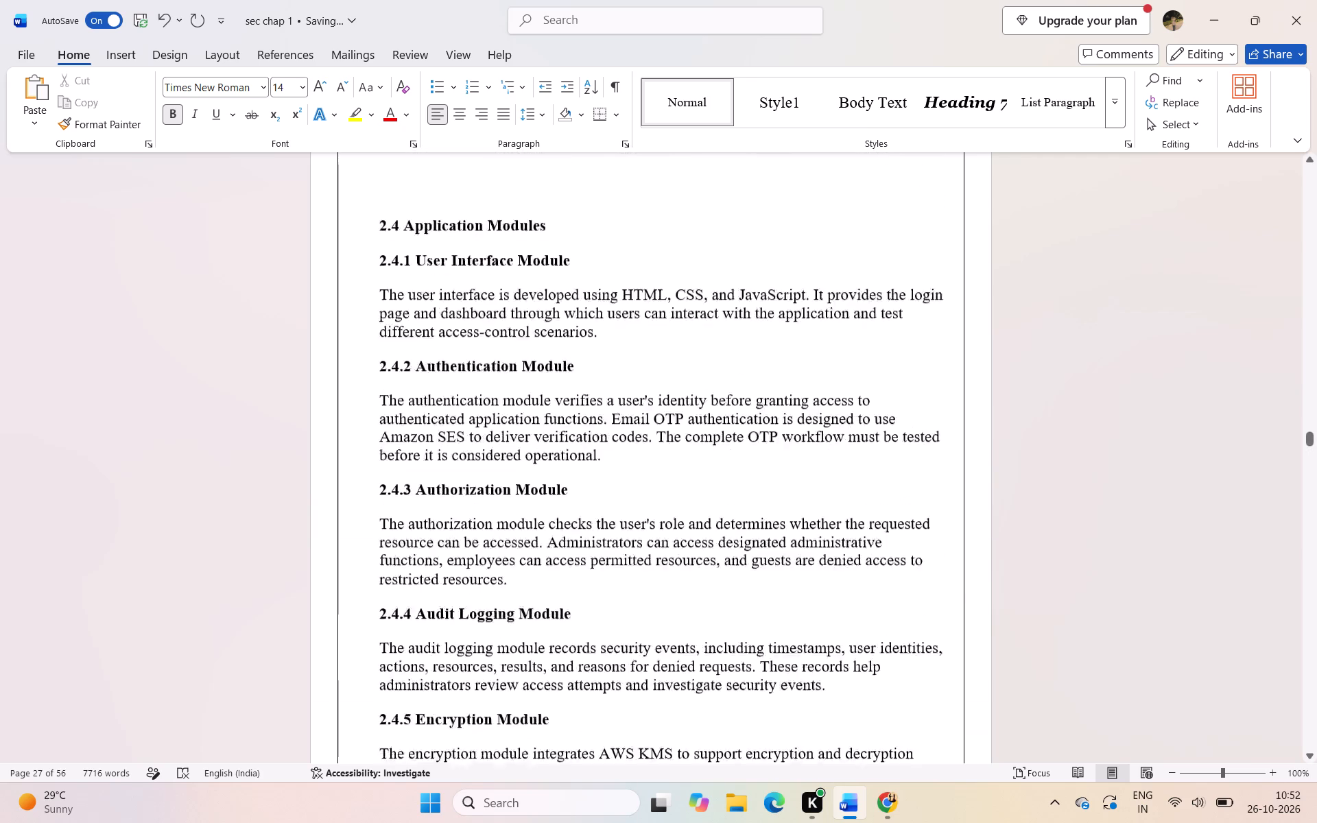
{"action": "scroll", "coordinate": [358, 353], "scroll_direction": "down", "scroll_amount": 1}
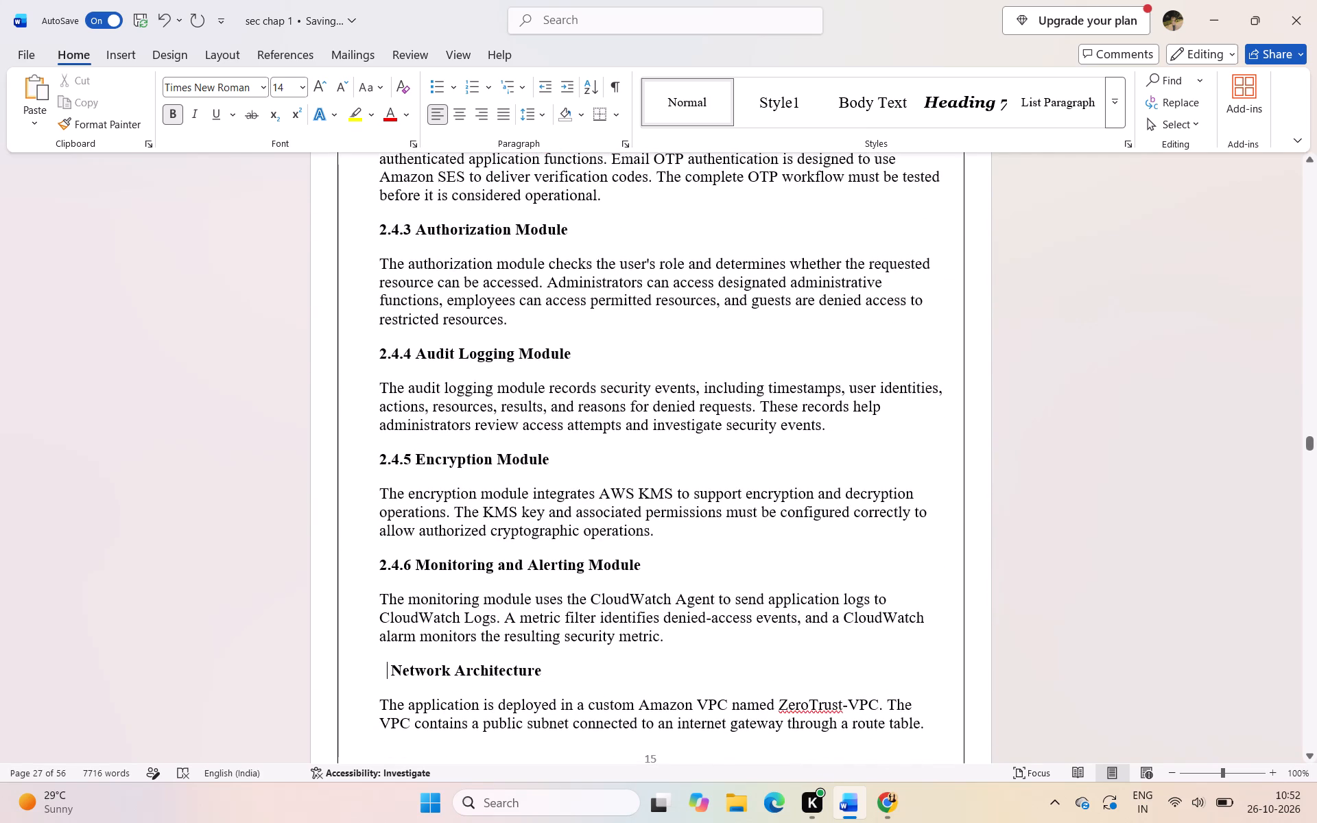
Clear the leading spaces, join the Network Architecture heading to the preceding paragraph, and split it off again so it aligns with the body text.
{"action": "key", "text": "Right"}
{"action": "key", "text": "BackSpace"}
{"action": "key", "text": "BackSpace"}
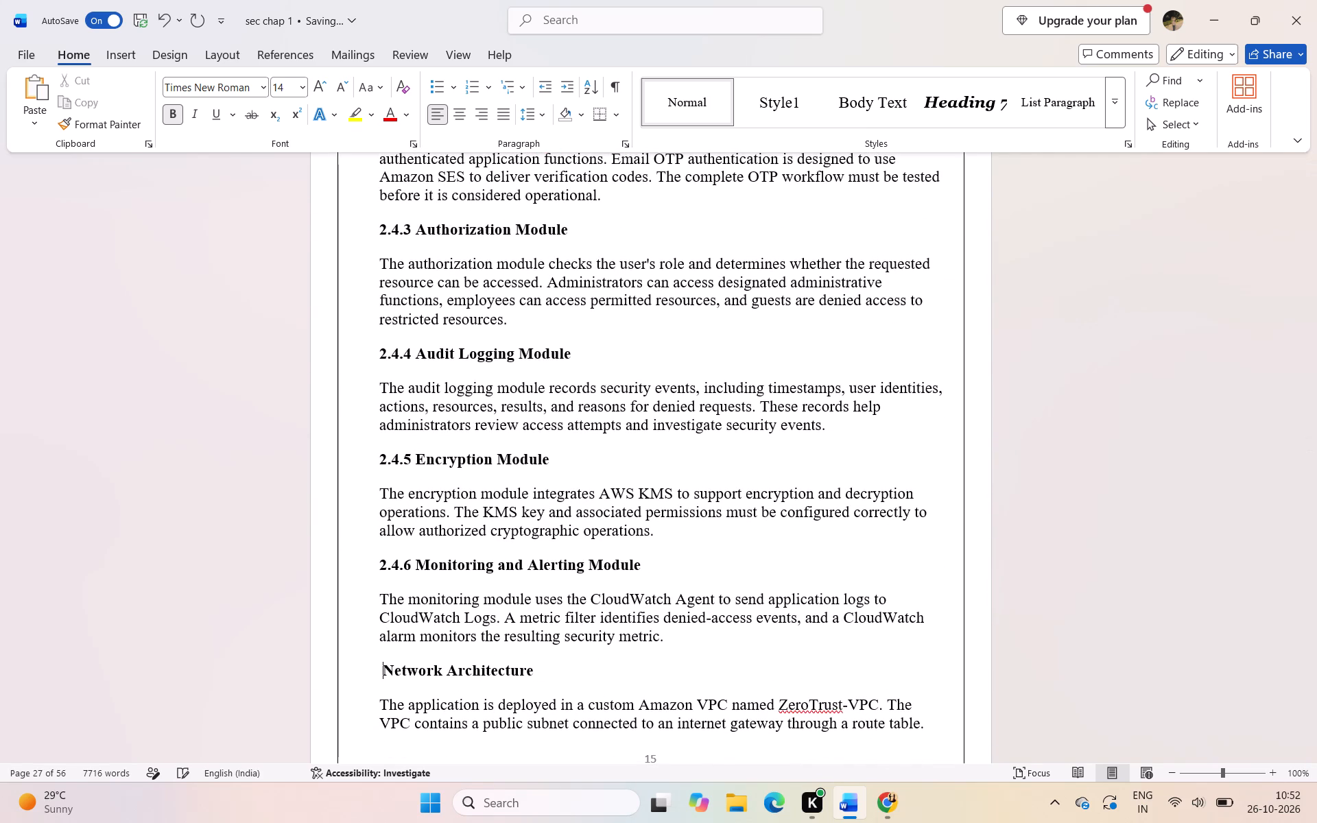
{"action": "key", "text": "BackSpace"}
{"action": "key", "text": "BackSpace"}
{"action": "key", "text": "BackSpace"}
{"action": "key", "text": "BackSpace"}
{"action": "key", "text": "BackSpace"}
{"action": "key", "text": "BackSpace"}
{"action": "key", "text": "BackSpace"}
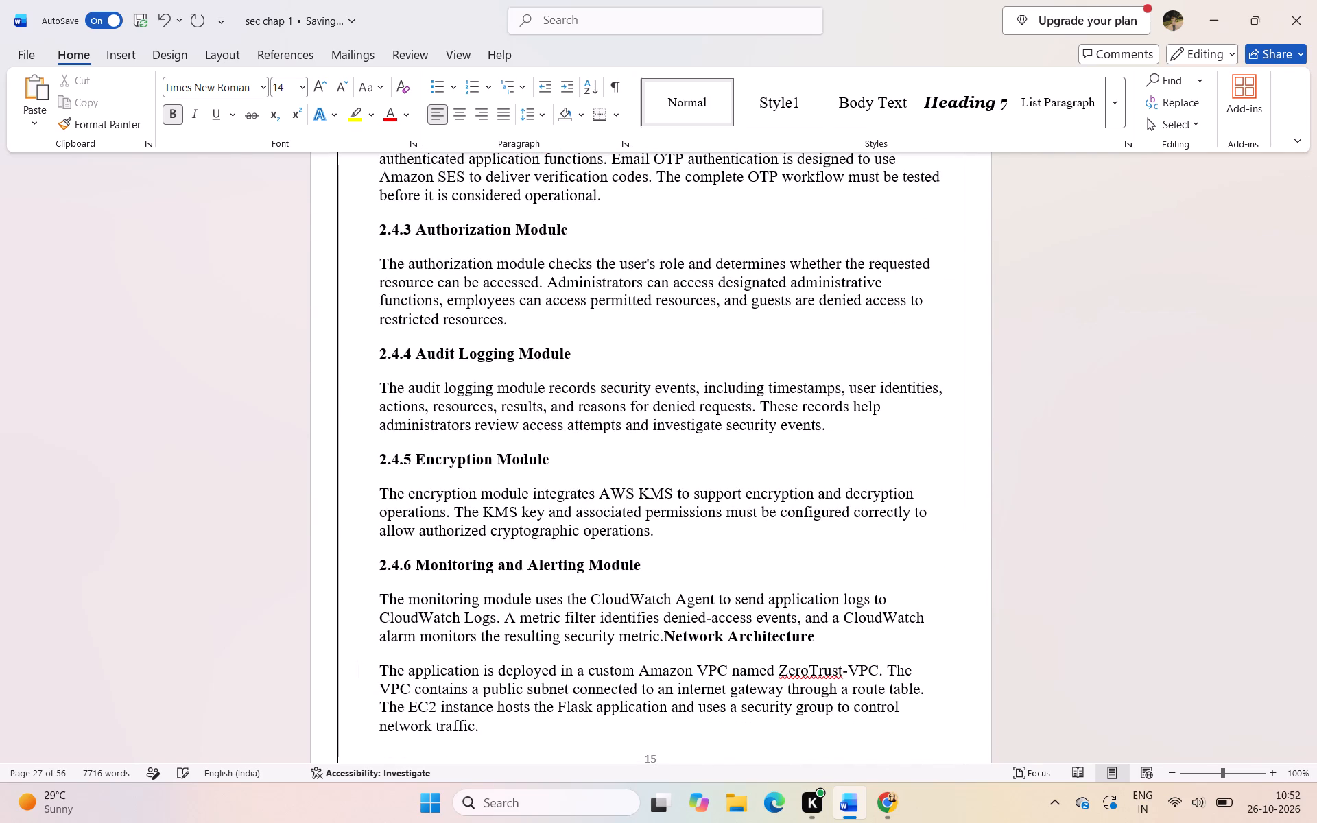
{"action": "key", "text": "Return"}
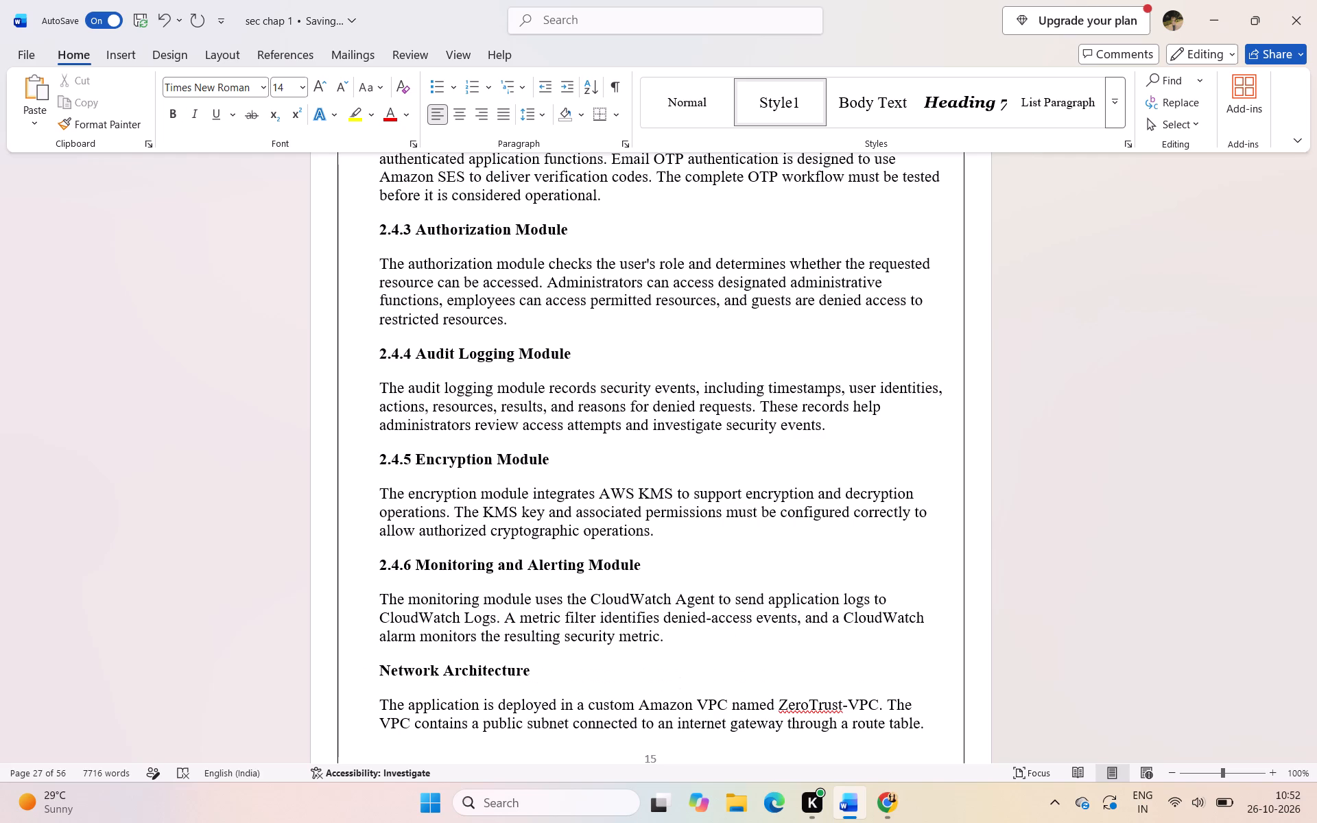
Put the number 2.5 in bold in front of the Network Architecture heading.
{"action": "type", "text": "2.5"}
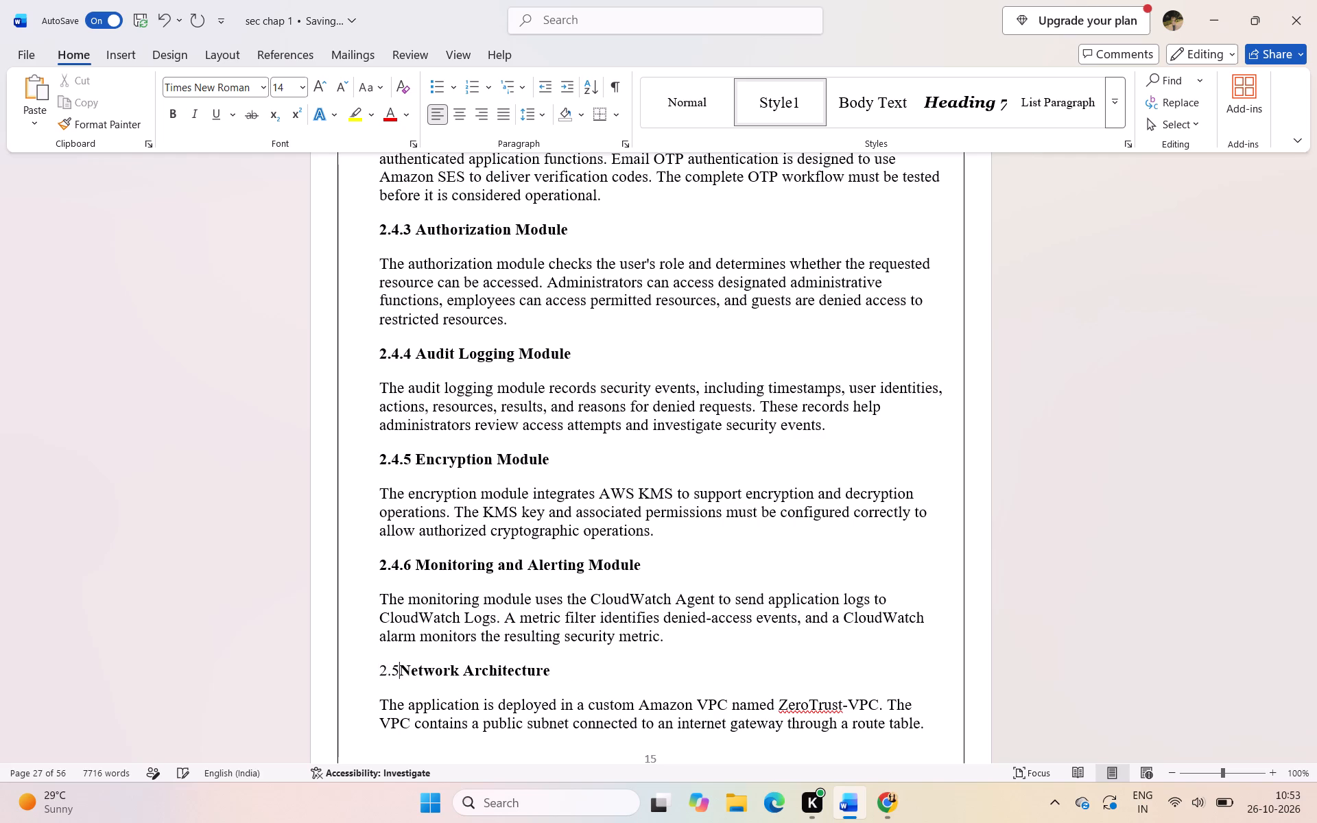
{"action": "key", "text": "space"}
{"action": "key", "text": "BackSpace"}
{"action": "key", "text": "BackSpace"}
{"action": "key", "text": "BackSpace"}
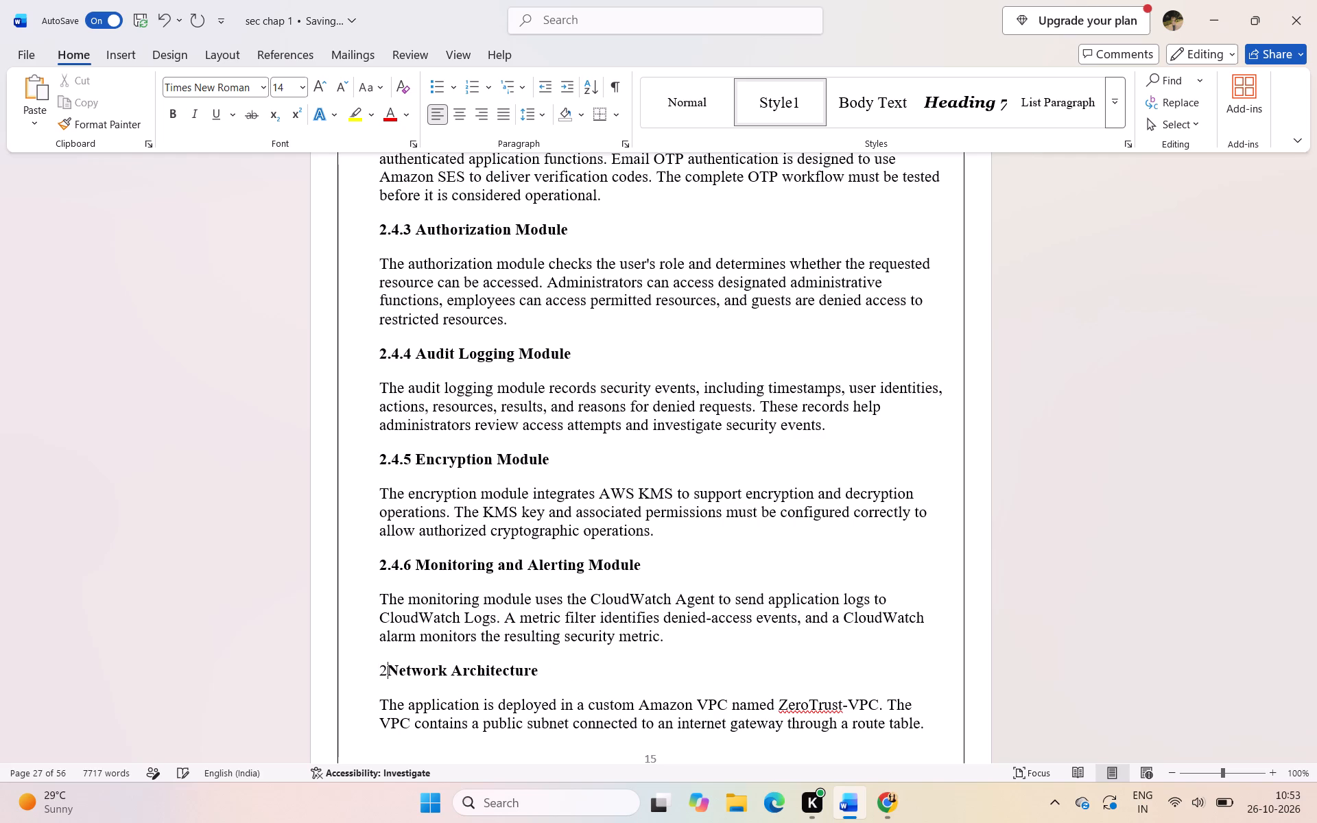
{"action": "key", "text": "BackSpace"}
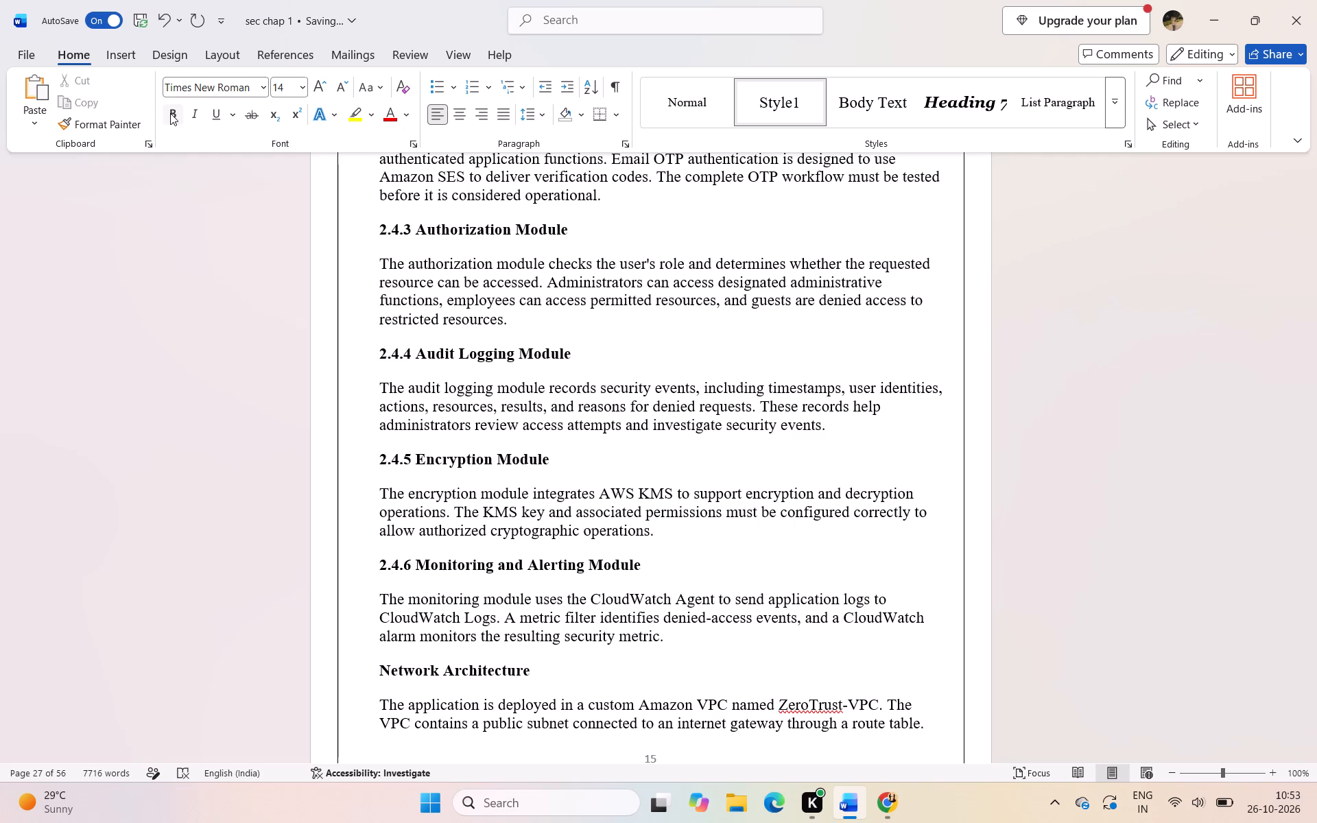
{"action": "left_click", "coordinate": [170, 115]}
{"action": "type", "text": "2.5"}
{"action": "key", "text": "space"}
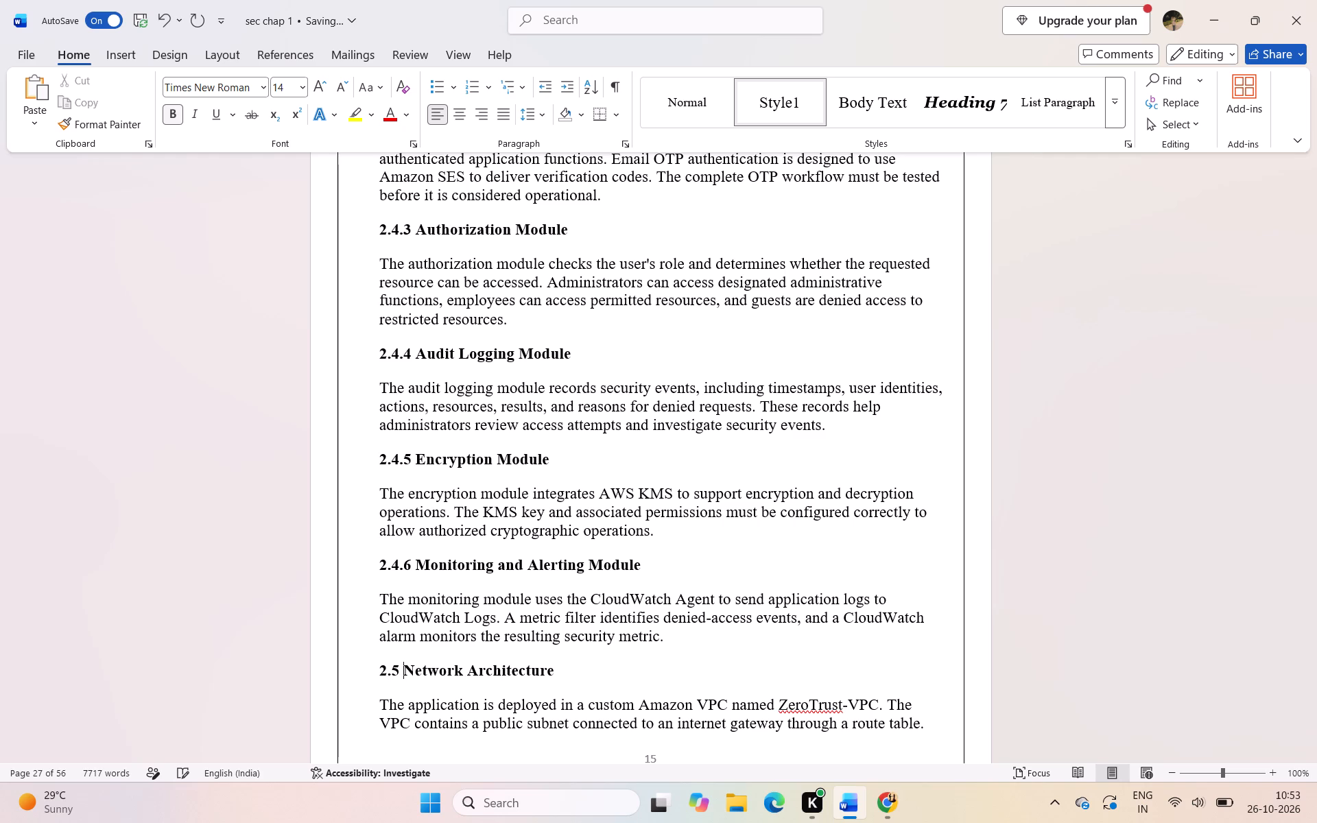
Change the number of the Access-Control Mechanism heading to 2.6.
{"action": "scroll", "coordinate": [170, 115], "scroll_direction": "down", "scroll_amount": 2}
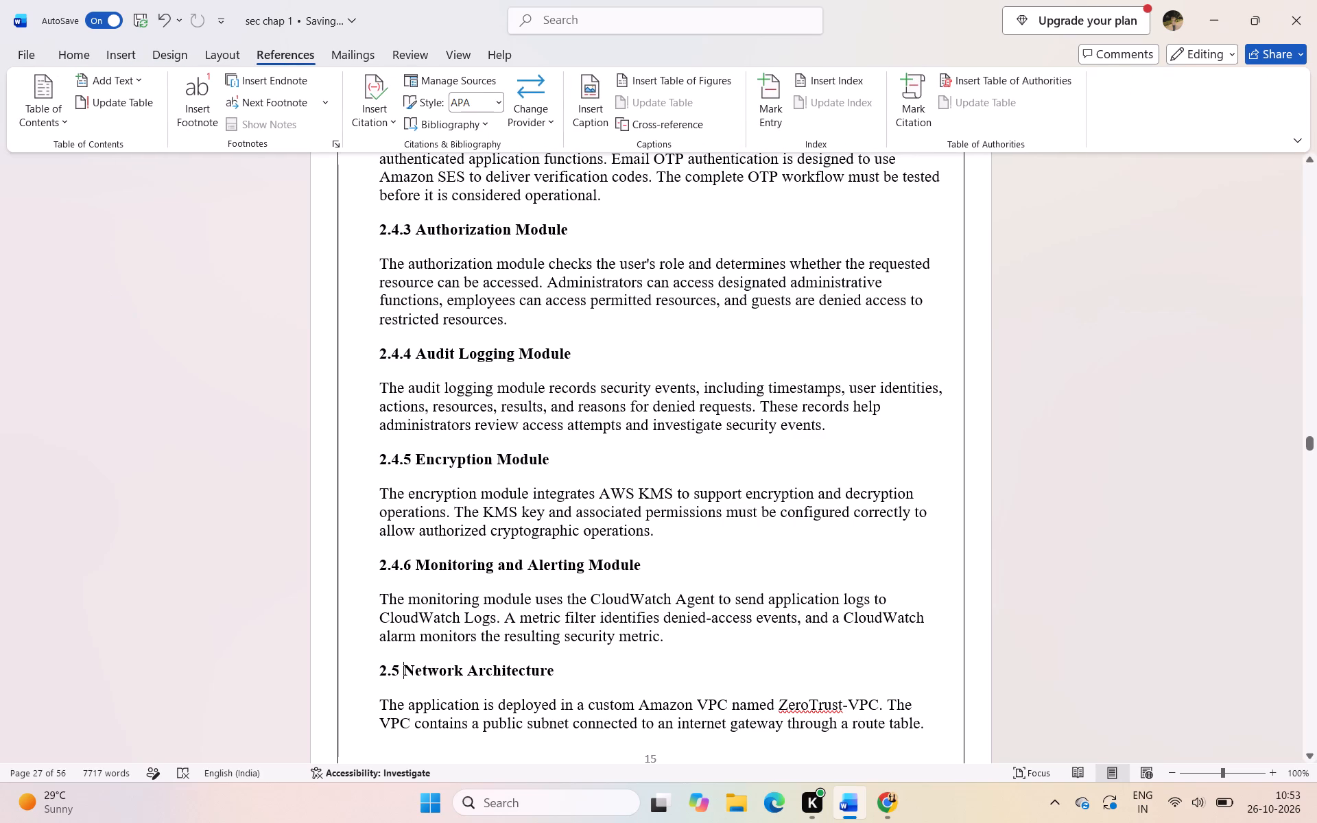
{"action": "left_click", "coordinate": [82, 58]}
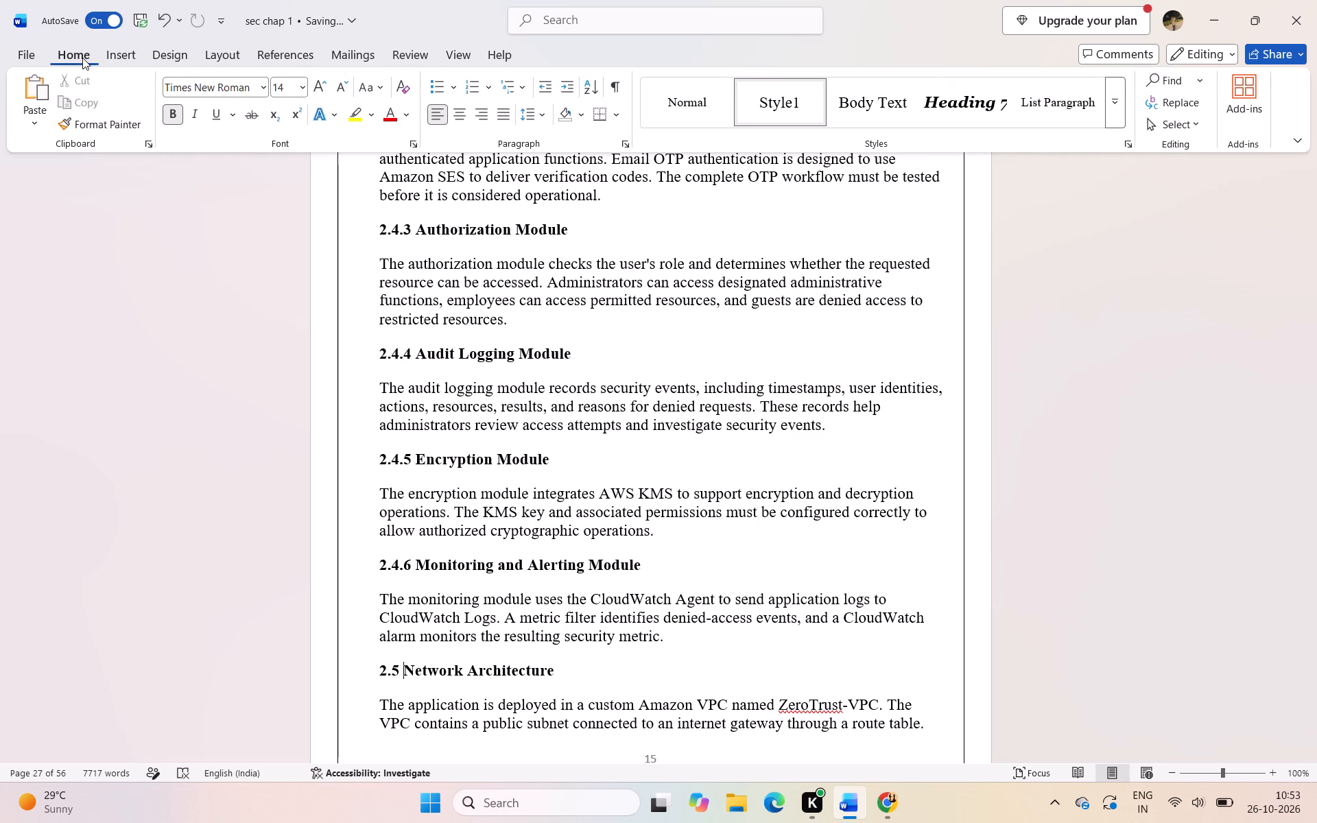
{"action": "scroll", "coordinate": [558, 558], "scroll_direction": "down", "scroll_amount": 2}
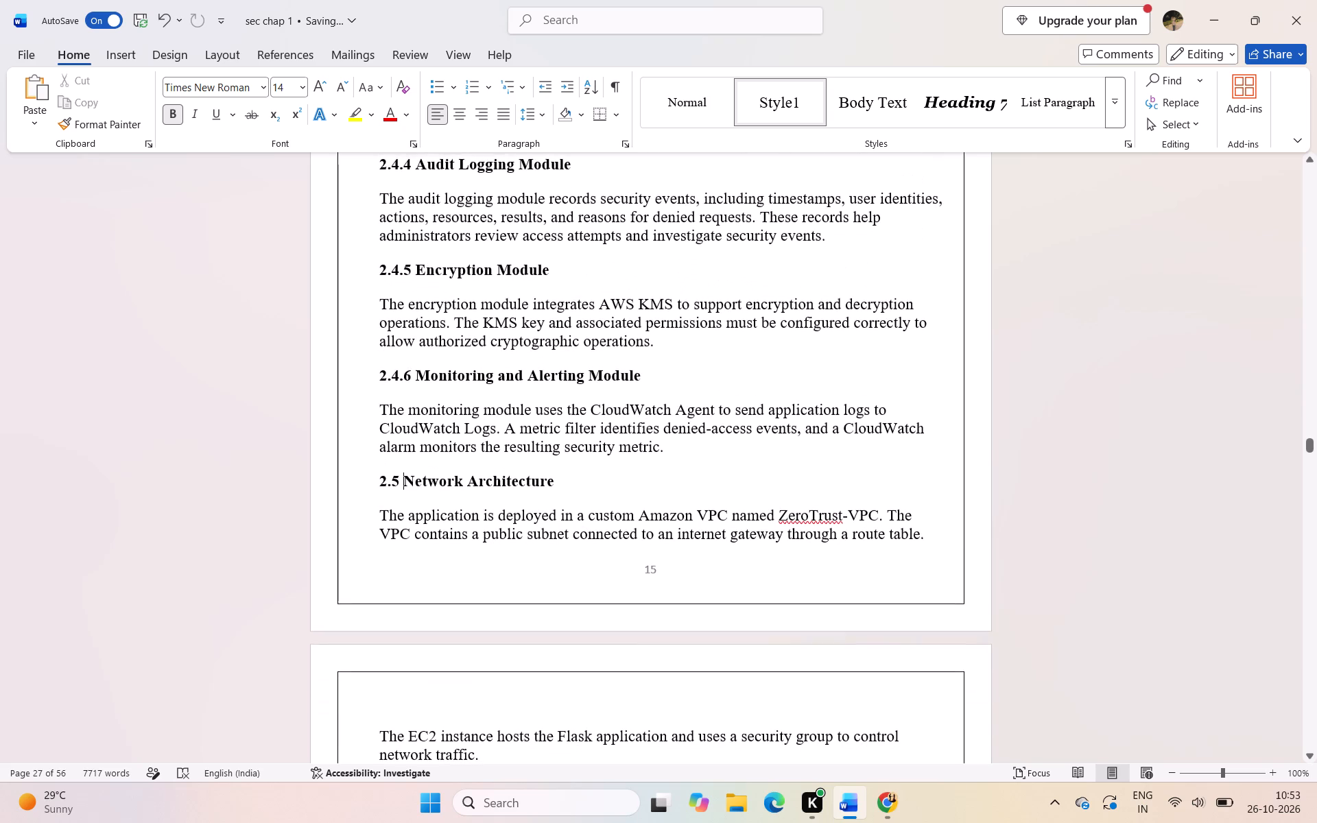
{"action": "scroll", "coordinate": [558, 558], "scroll_direction": "down", "scroll_amount": 4}
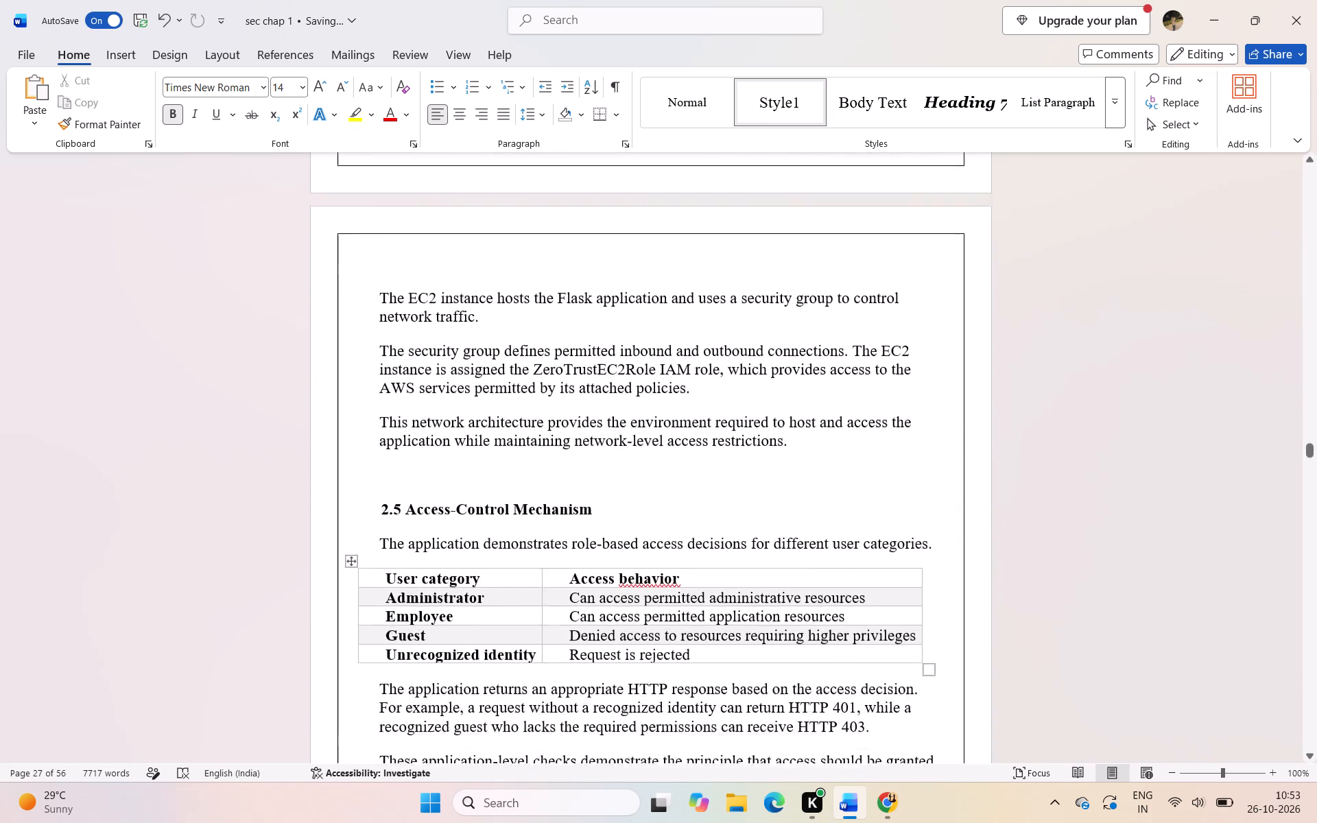
{"action": "scroll", "coordinate": [558, 558], "scroll_direction": "down", "scroll_amount": 1}
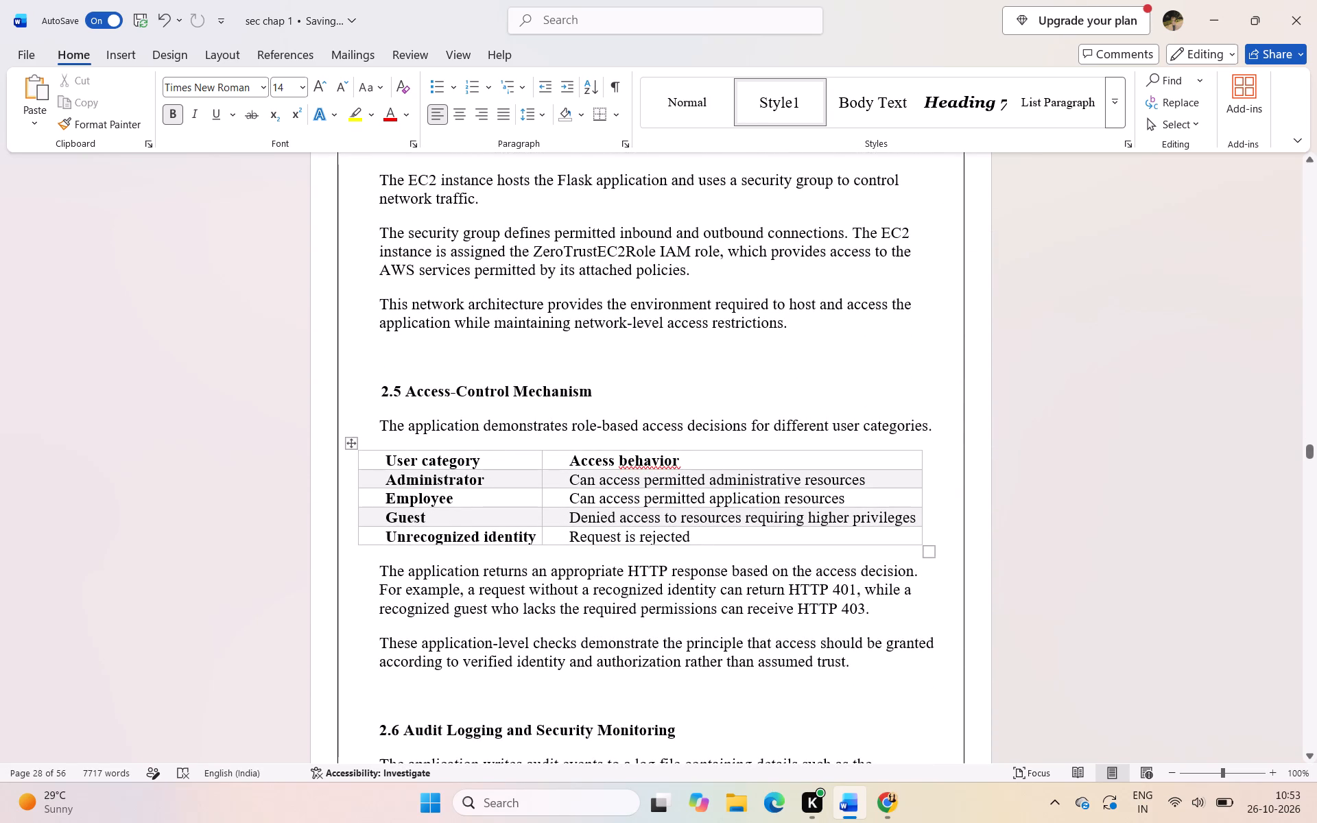
{"action": "left_click", "coordinate": [399, 395]}
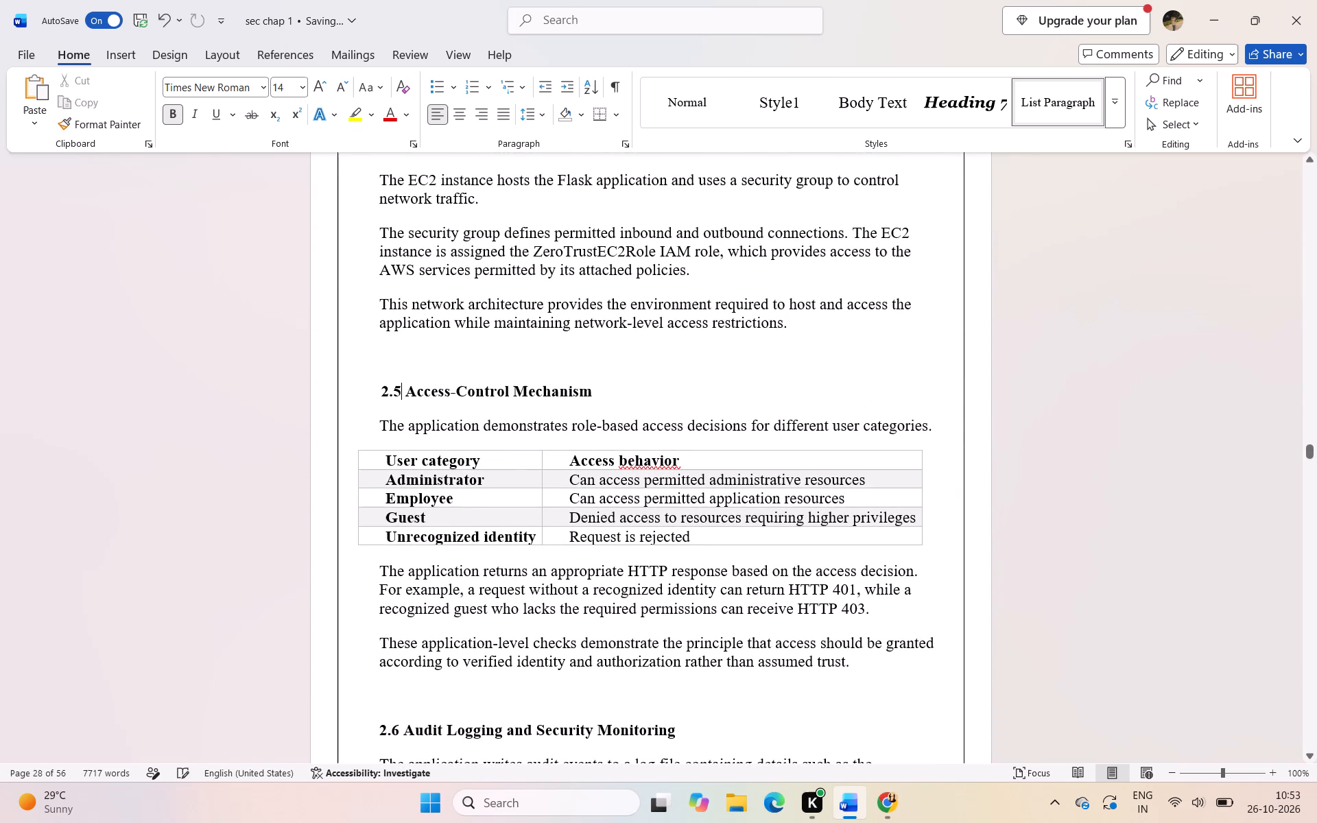
{"action": "key", "text": "BackSpace"}
{"action": "key", "text": "6"}
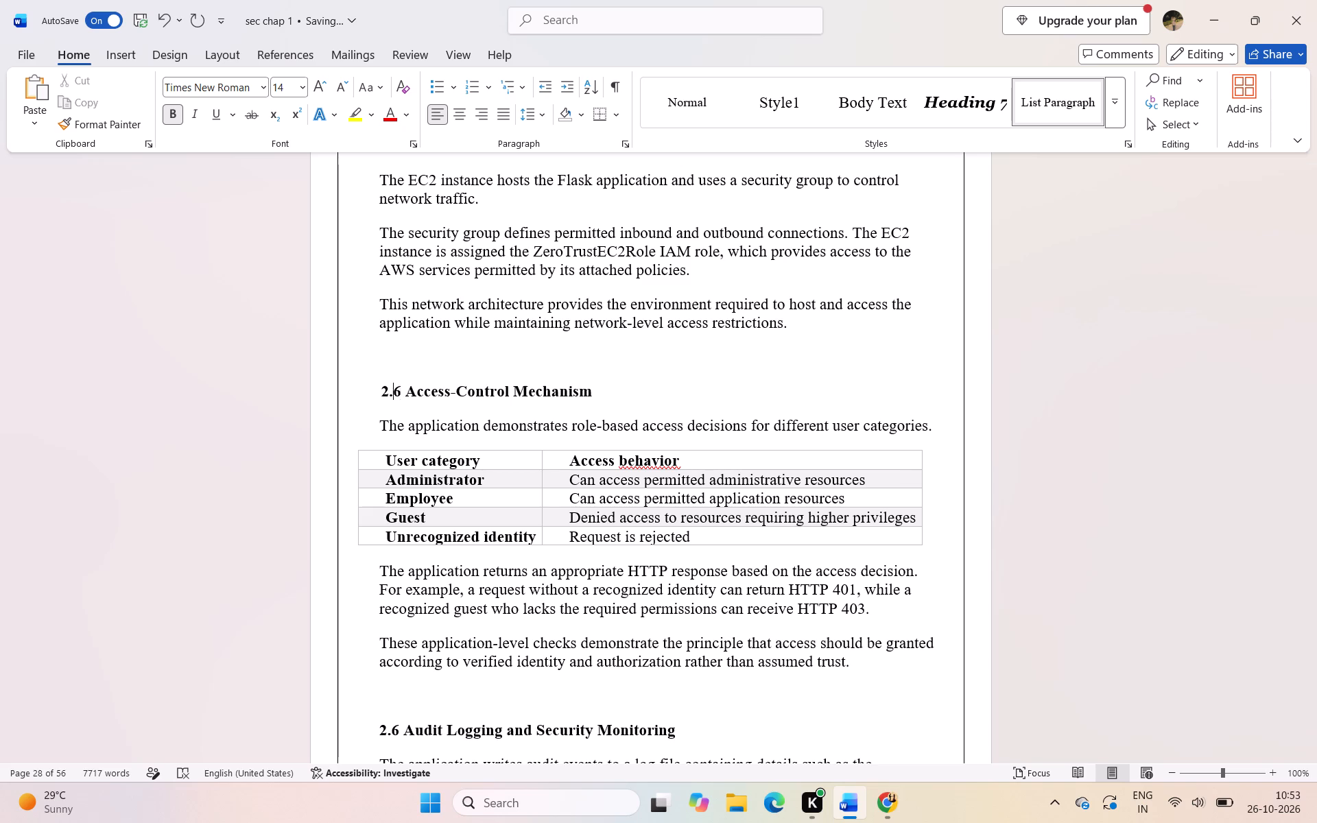
{"action": "scroll", "coordinate": [399, 395], "scroll_direction": "down", "scroll_amount": 1}
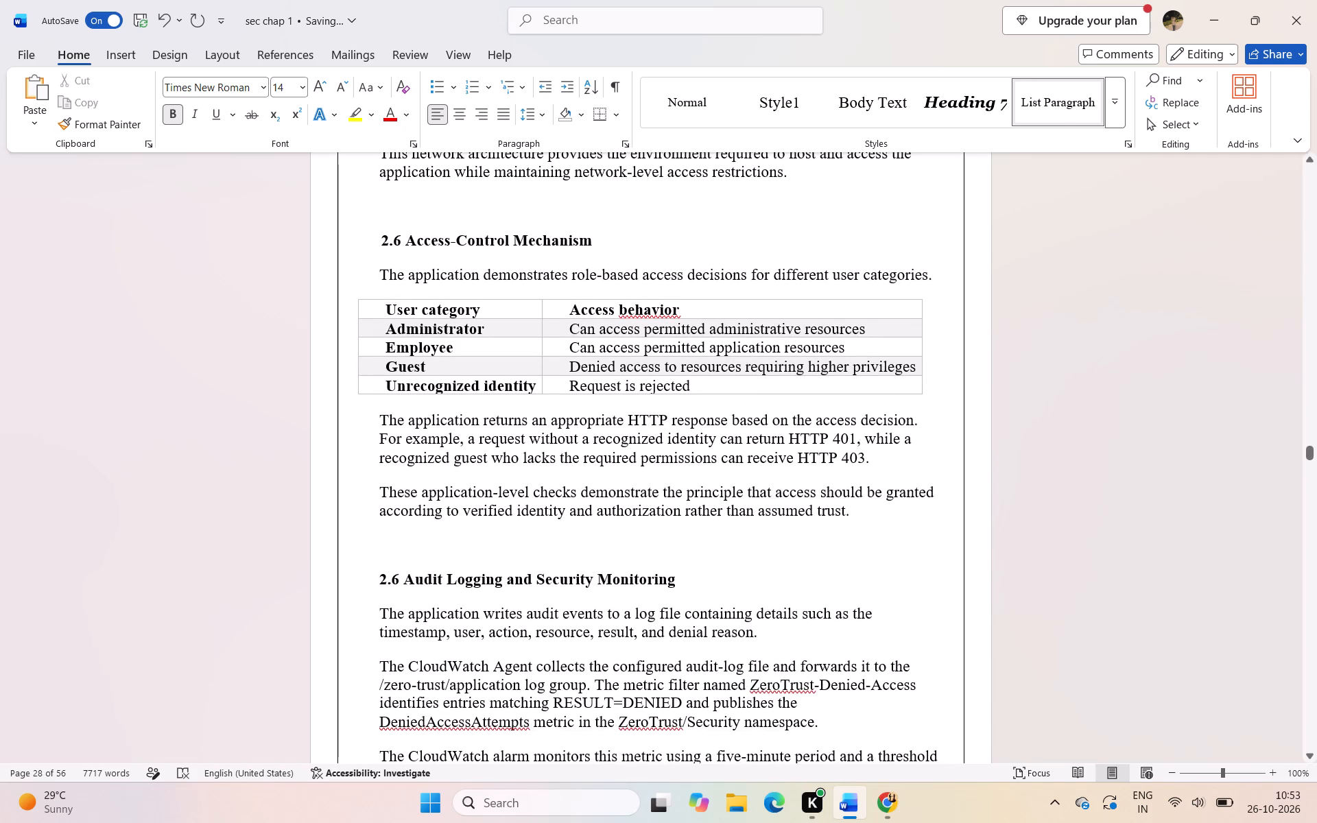
Change the number of the Audit Logging and Security Monitoring heading to 2.7.
{"action": "left_click", "coordinate": [402, 575]}
{"action": "key", "text": "Left"}
{"action": "key", "text": "BackSpace"}
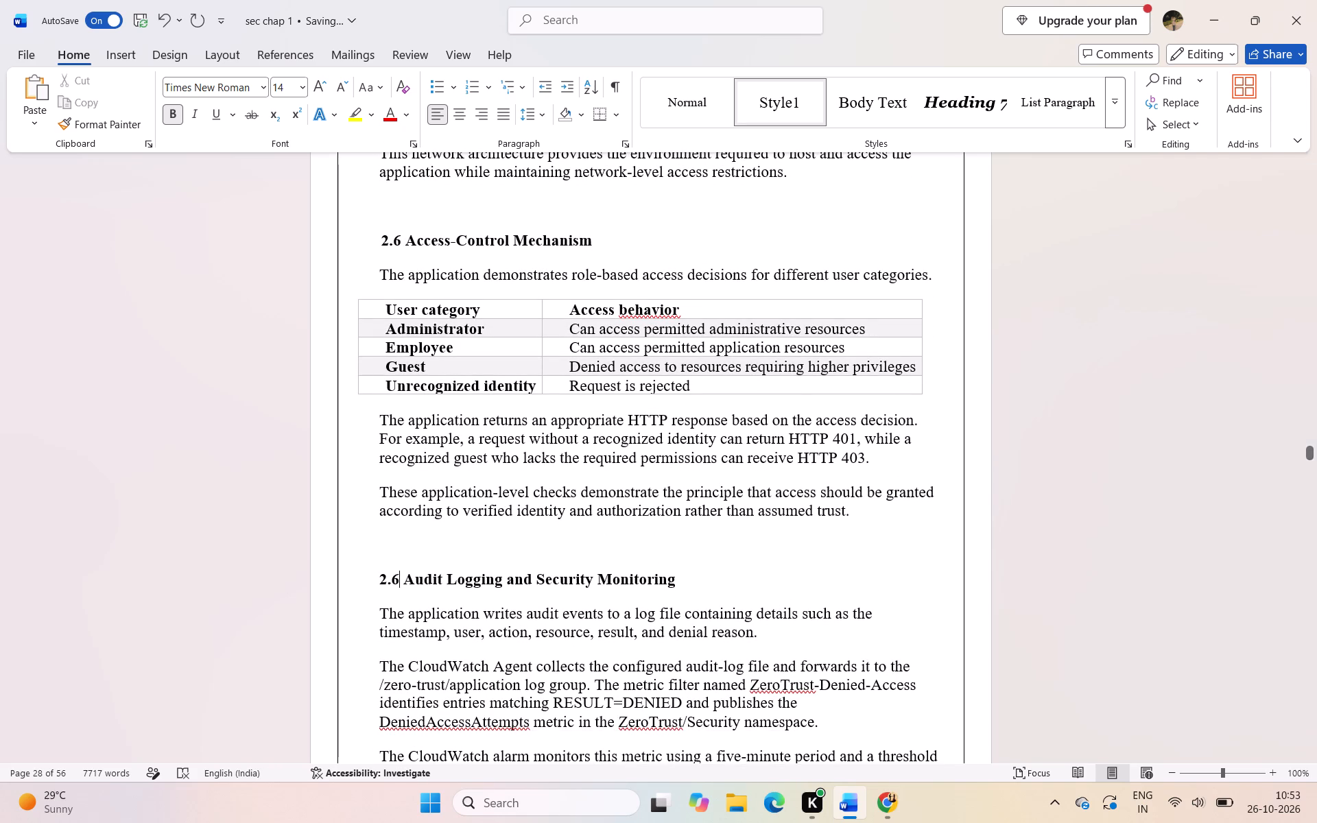
{"action": "key", "text": "7"}
Change the number of the Security Design Principles heading to 2.8.
{"action": "scroll", "coordinate": [402, 575], "scroll_direction": "down", "scroll_amount": 2}
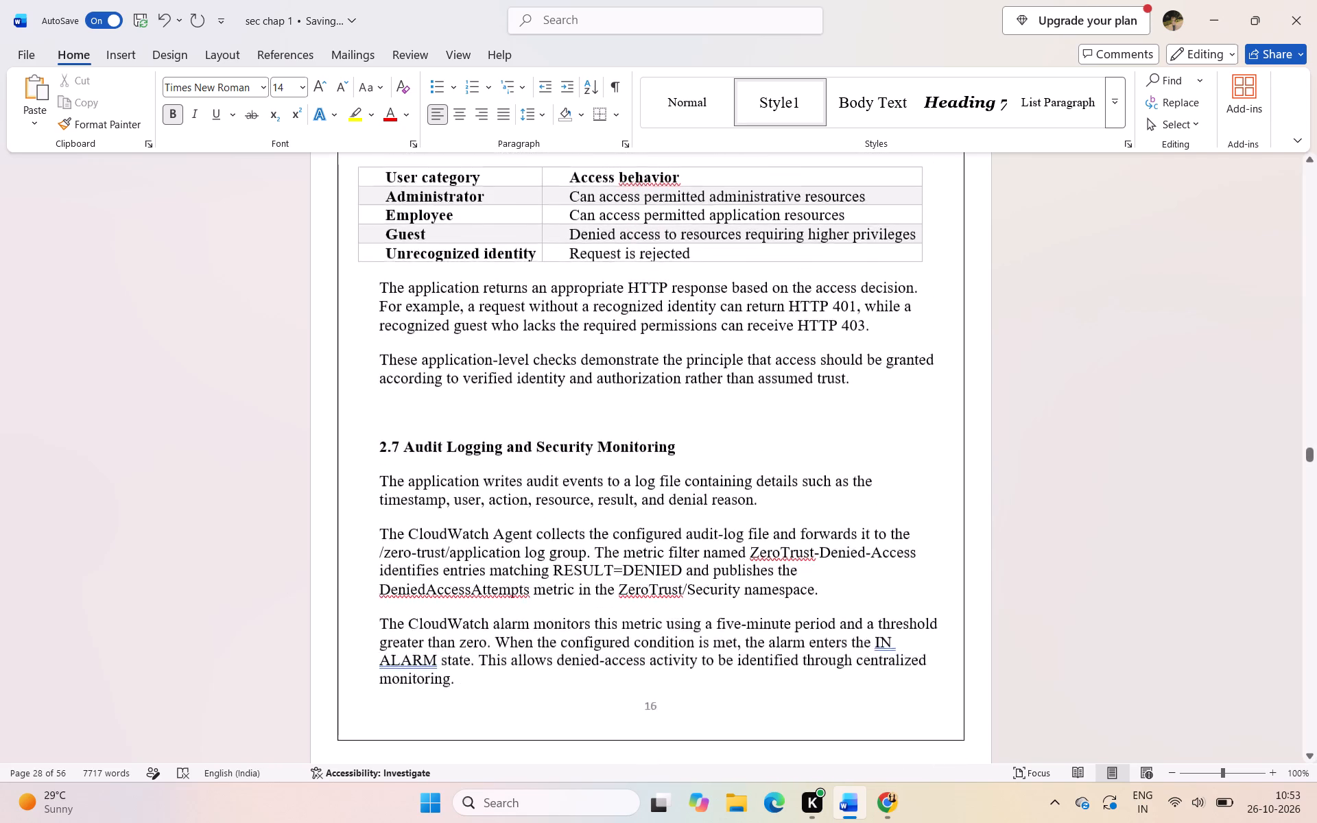
{"action": "scroll", "coordinate": [402, 575], "scroll_direction": "down", "scroll_amount": 2}
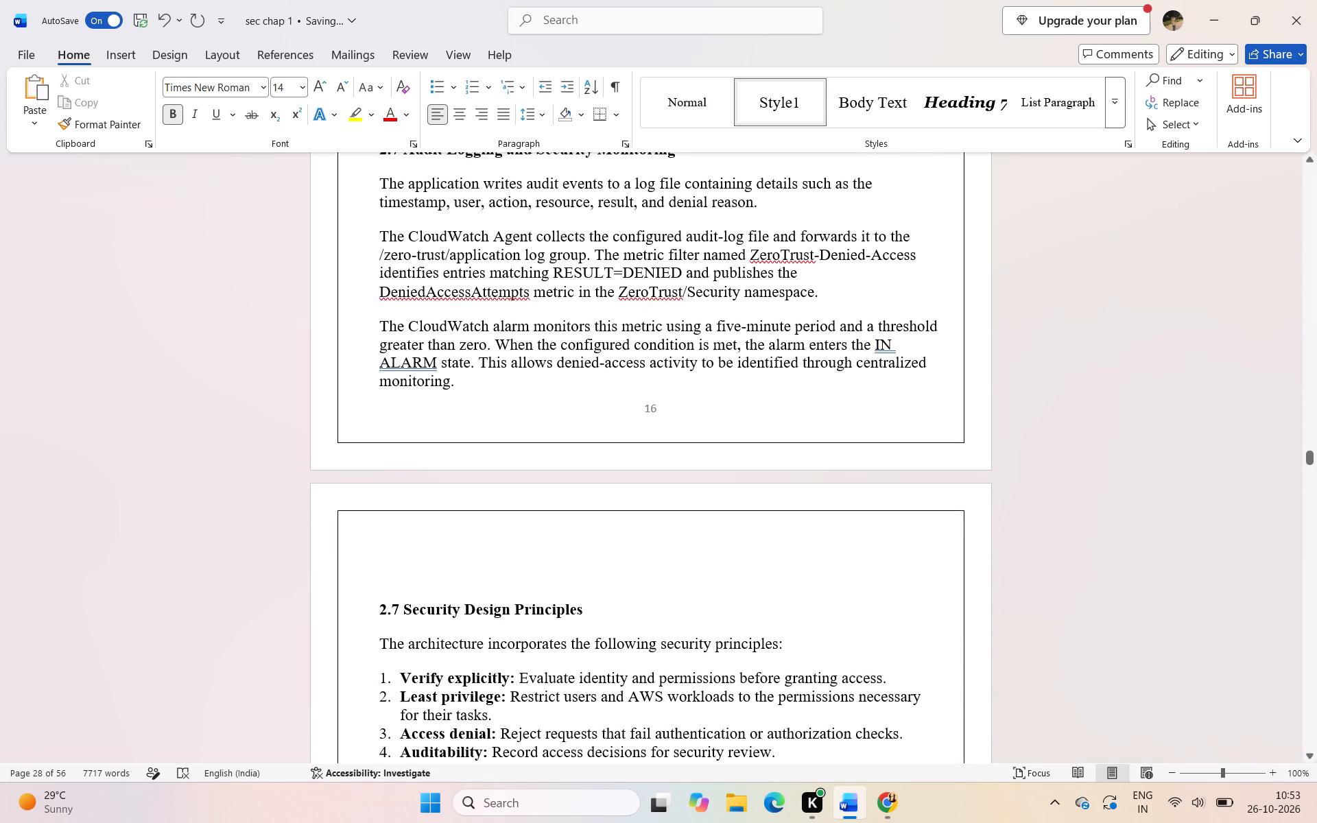
{"action": "left_click", "coordinate": [401, 610]}
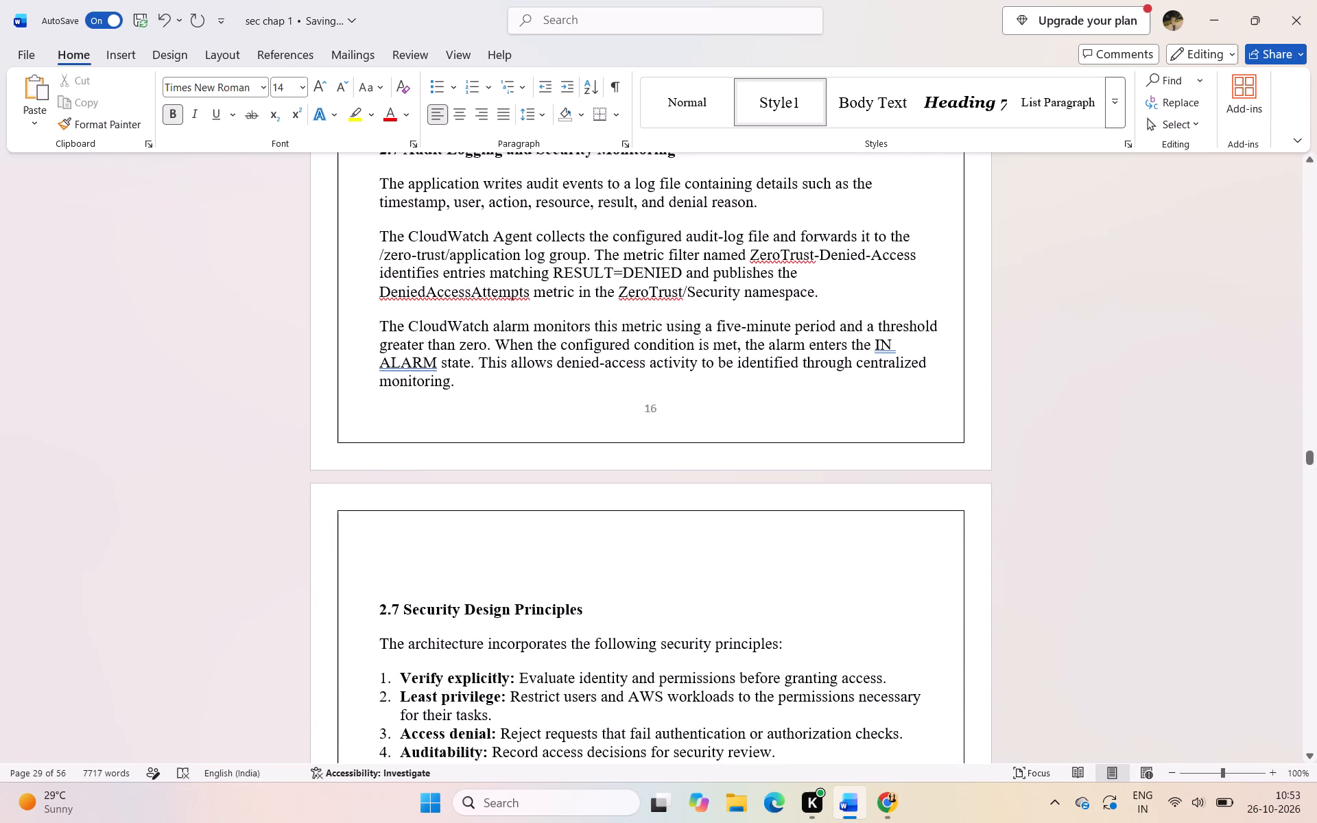
{"action": "key", "text": "Left"}
{"action": "key", "text": "BackSpace"}
{"action": "key", "text": "8"}
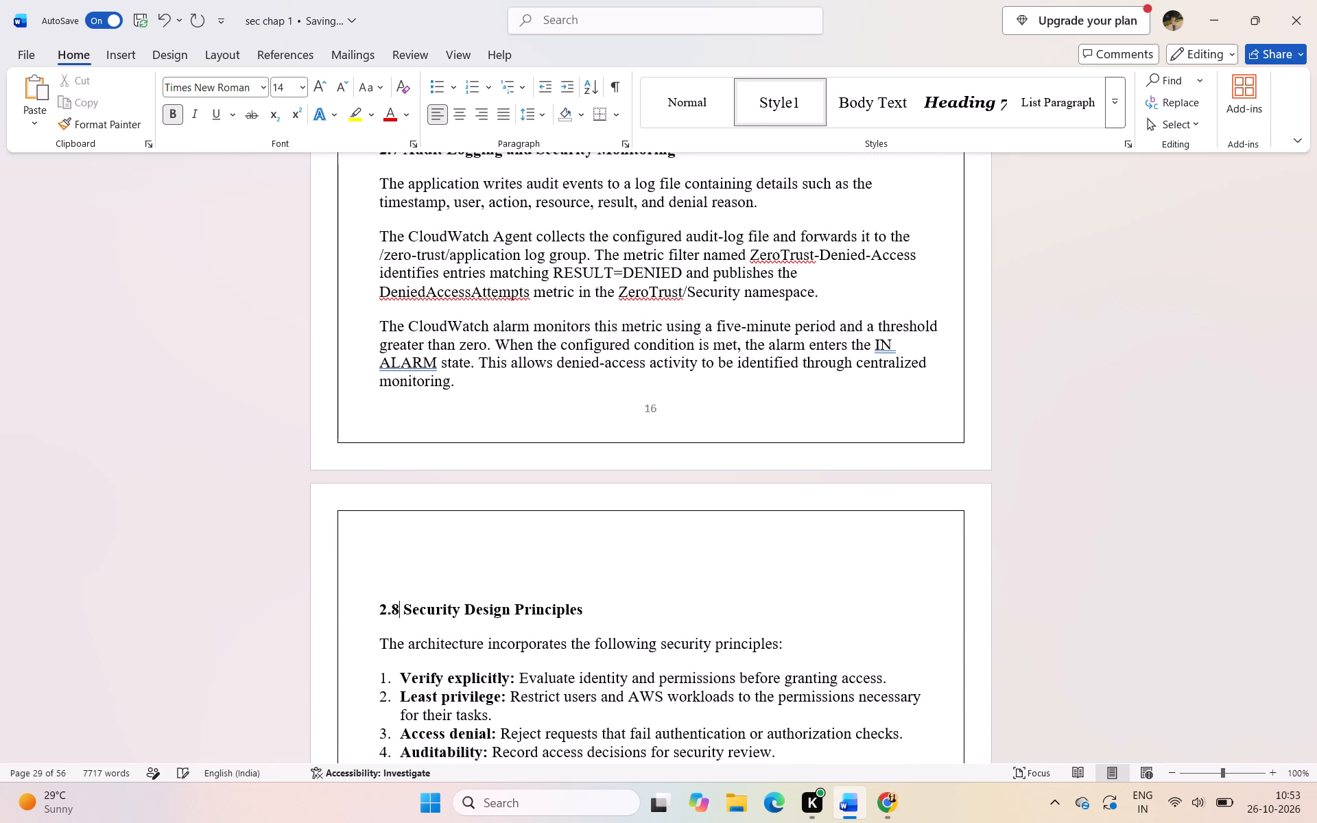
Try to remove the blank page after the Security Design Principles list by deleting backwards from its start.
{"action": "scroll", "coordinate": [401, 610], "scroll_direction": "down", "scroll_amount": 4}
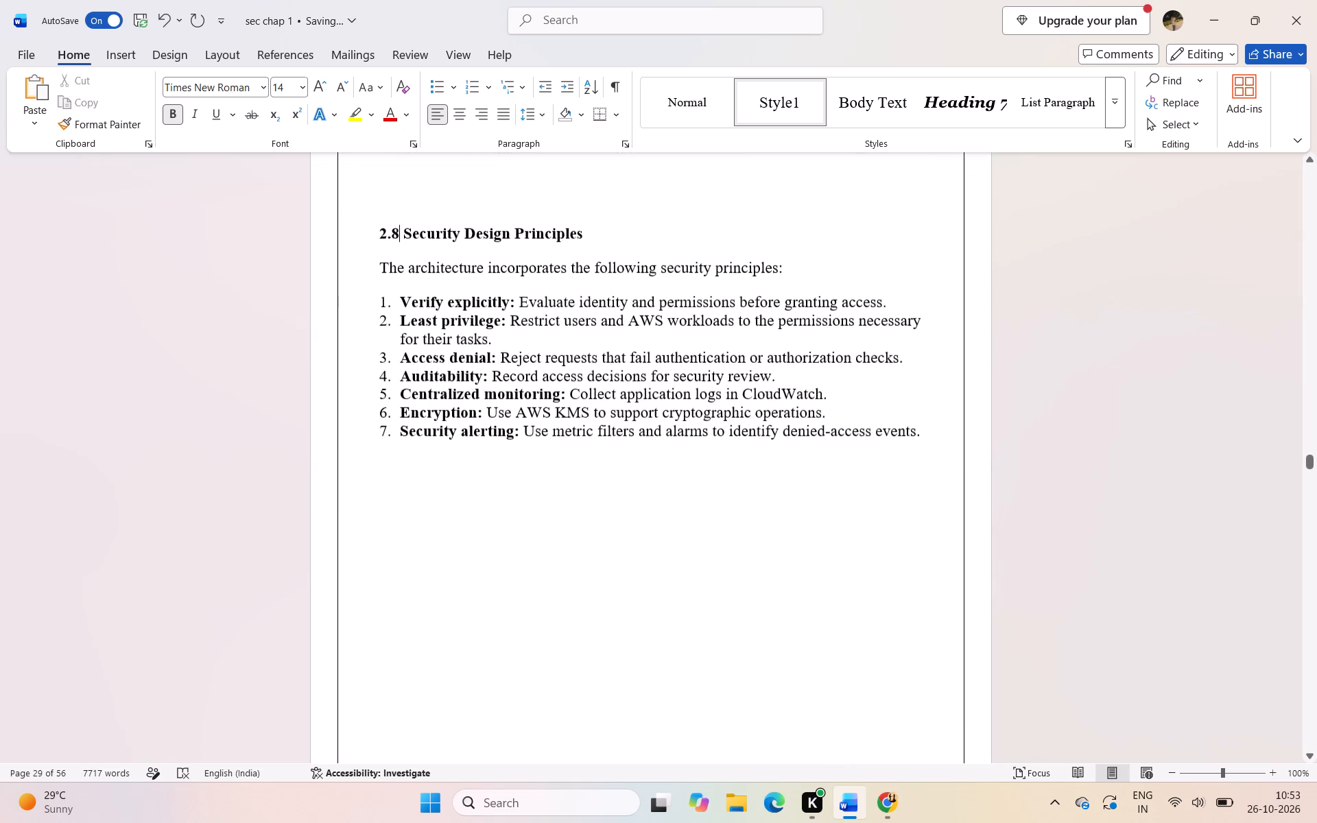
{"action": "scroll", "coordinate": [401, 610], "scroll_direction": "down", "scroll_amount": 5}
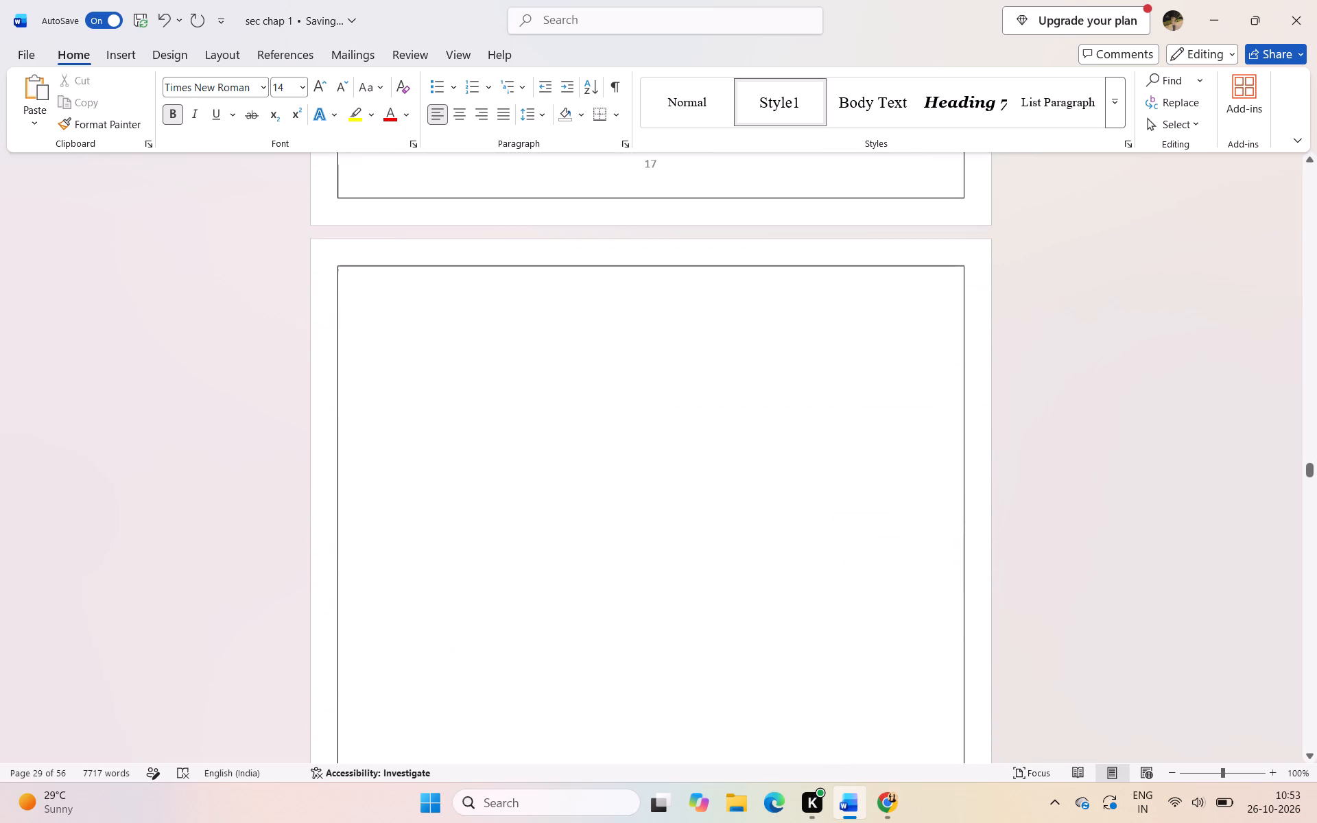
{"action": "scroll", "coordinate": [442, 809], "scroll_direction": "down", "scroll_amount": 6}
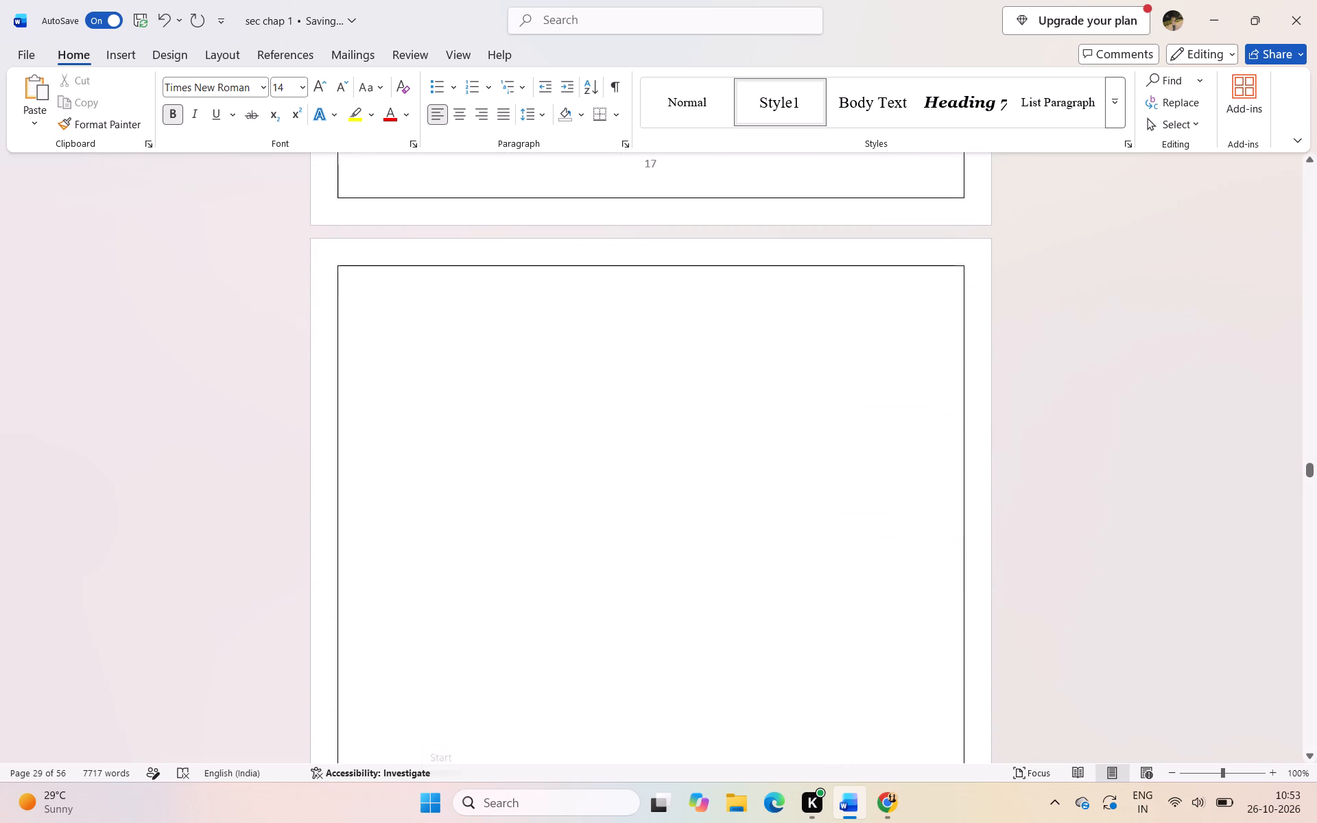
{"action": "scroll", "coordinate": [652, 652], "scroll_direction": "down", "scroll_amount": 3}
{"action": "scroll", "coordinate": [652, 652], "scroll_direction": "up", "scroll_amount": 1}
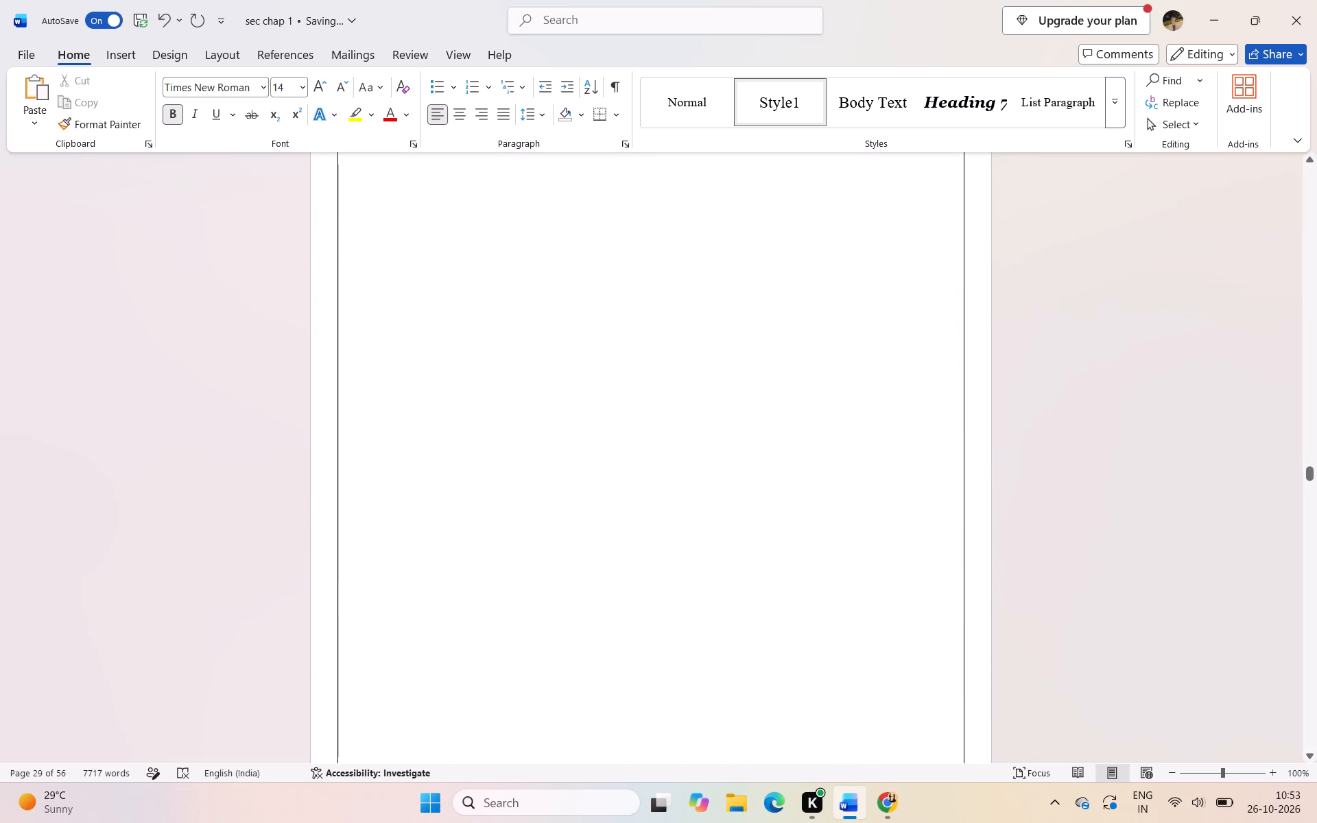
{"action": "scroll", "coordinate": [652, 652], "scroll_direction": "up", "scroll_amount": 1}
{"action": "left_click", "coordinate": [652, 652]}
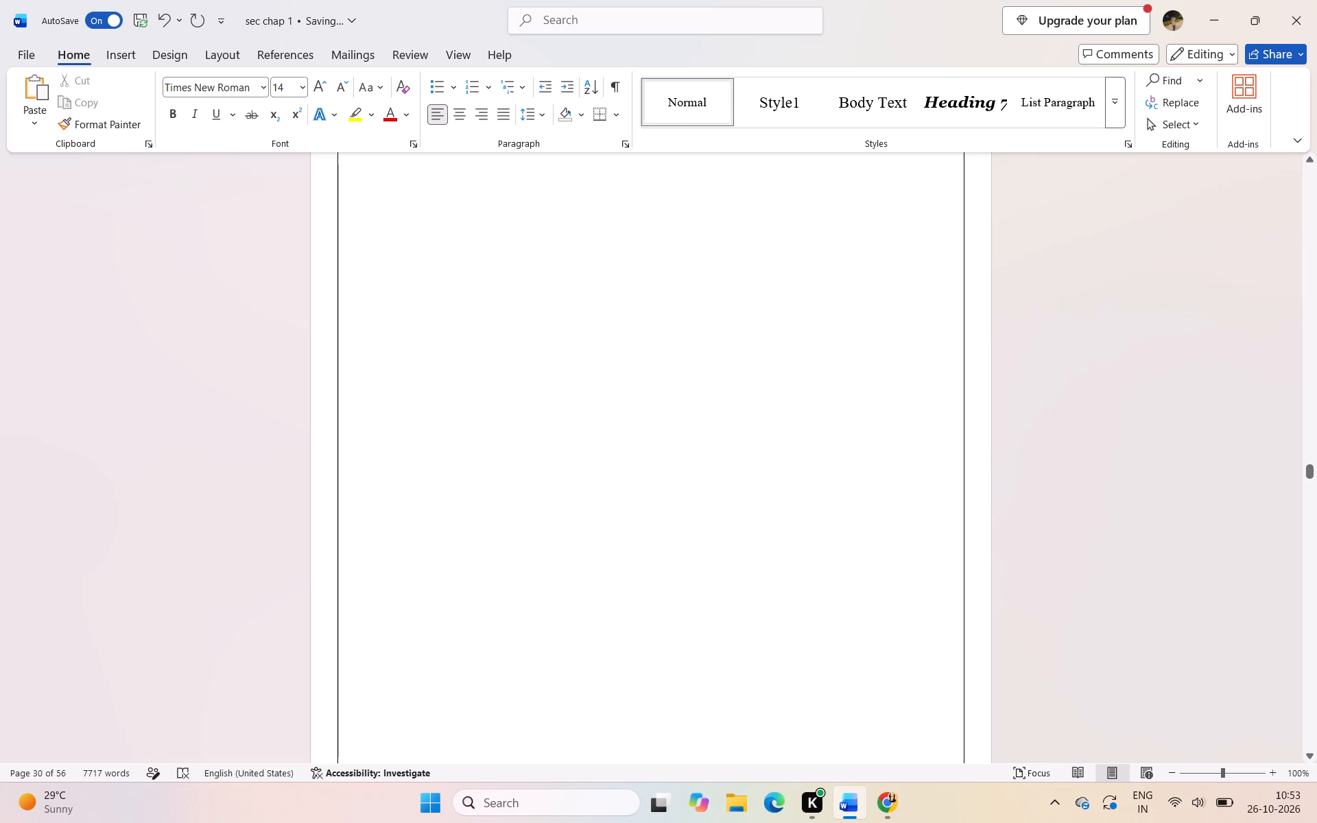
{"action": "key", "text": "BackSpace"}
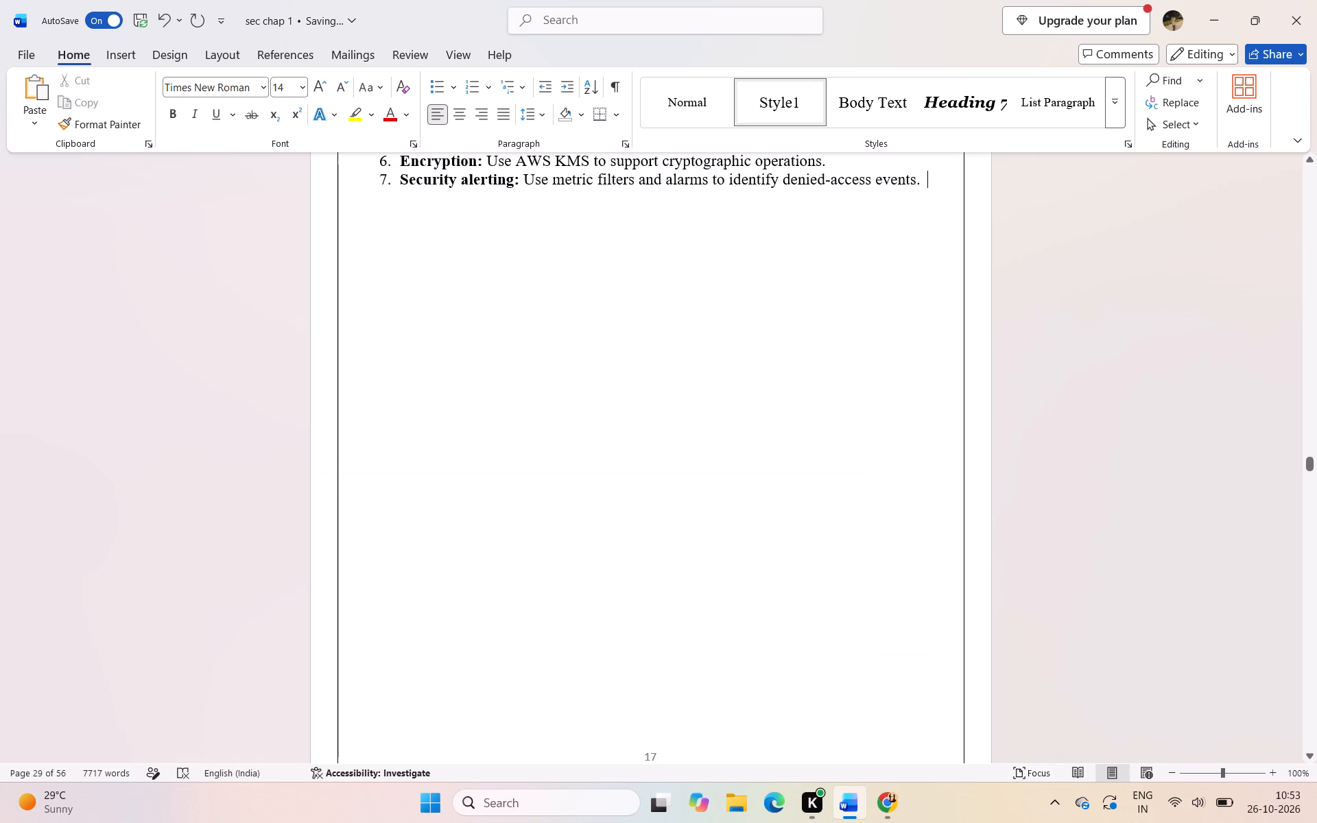
Zoom out to a two-page view and check the Chapter 2 pages from the blank page back to Figures 2.1 and 2.2.
{"action": "scroll", "coordinate": [652, 652], "scroll_direction": "down", "scroll_amount": 1}
{"action": "scroll", "coordinate": [632, 489], "scroll_direction": "down", "scroll_amount": 1, "text": "ctrl"}
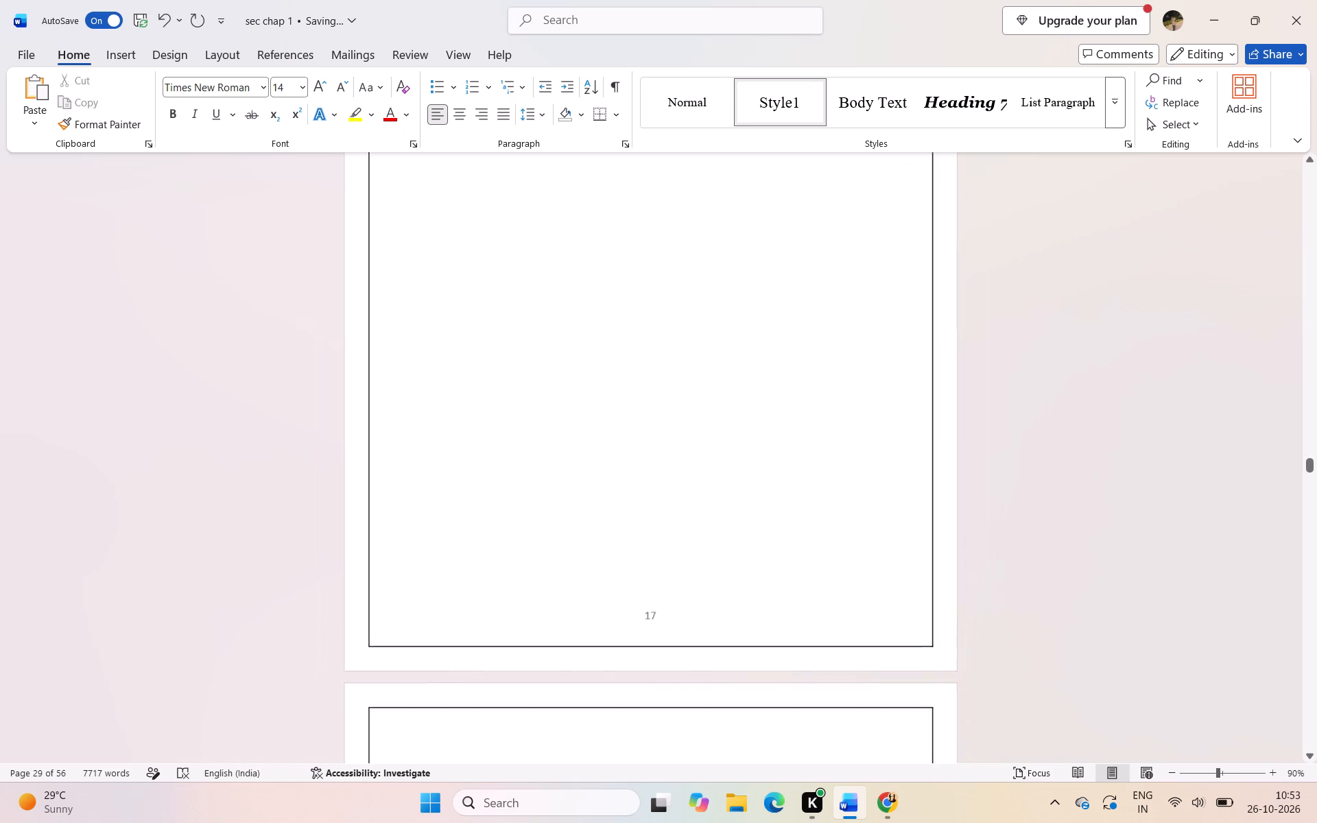
{"action": "scroll", "coordinate": [632, 489], "scroll_direction": "right", "scroll_amount": 1}
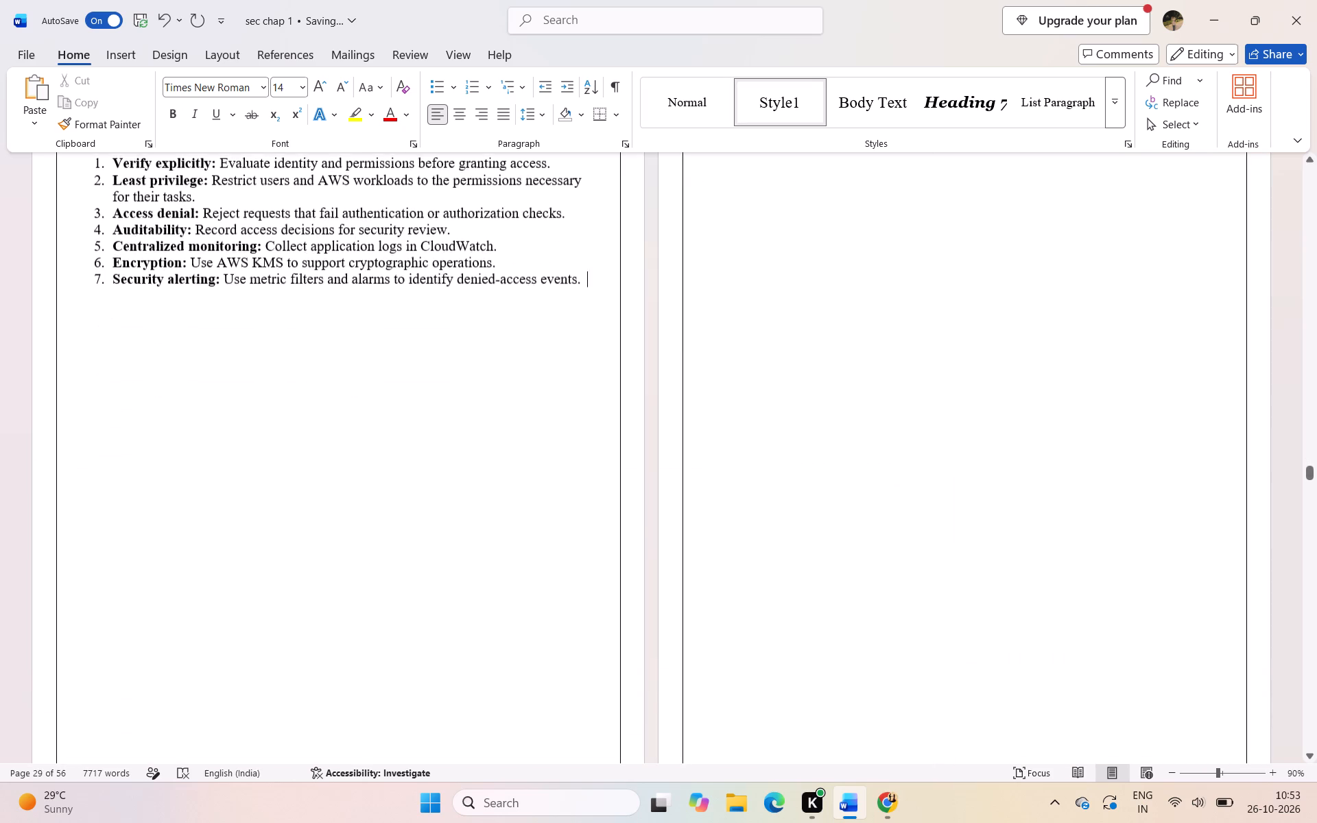
{"action": "scroll", "coordinate": [632, 489], "scroll_direction": "right", "scroll_amount": 1}
{"action": "scroll", "coordinate": [632, 489], "scroll_direction": "up", "scroll_amount": 1}
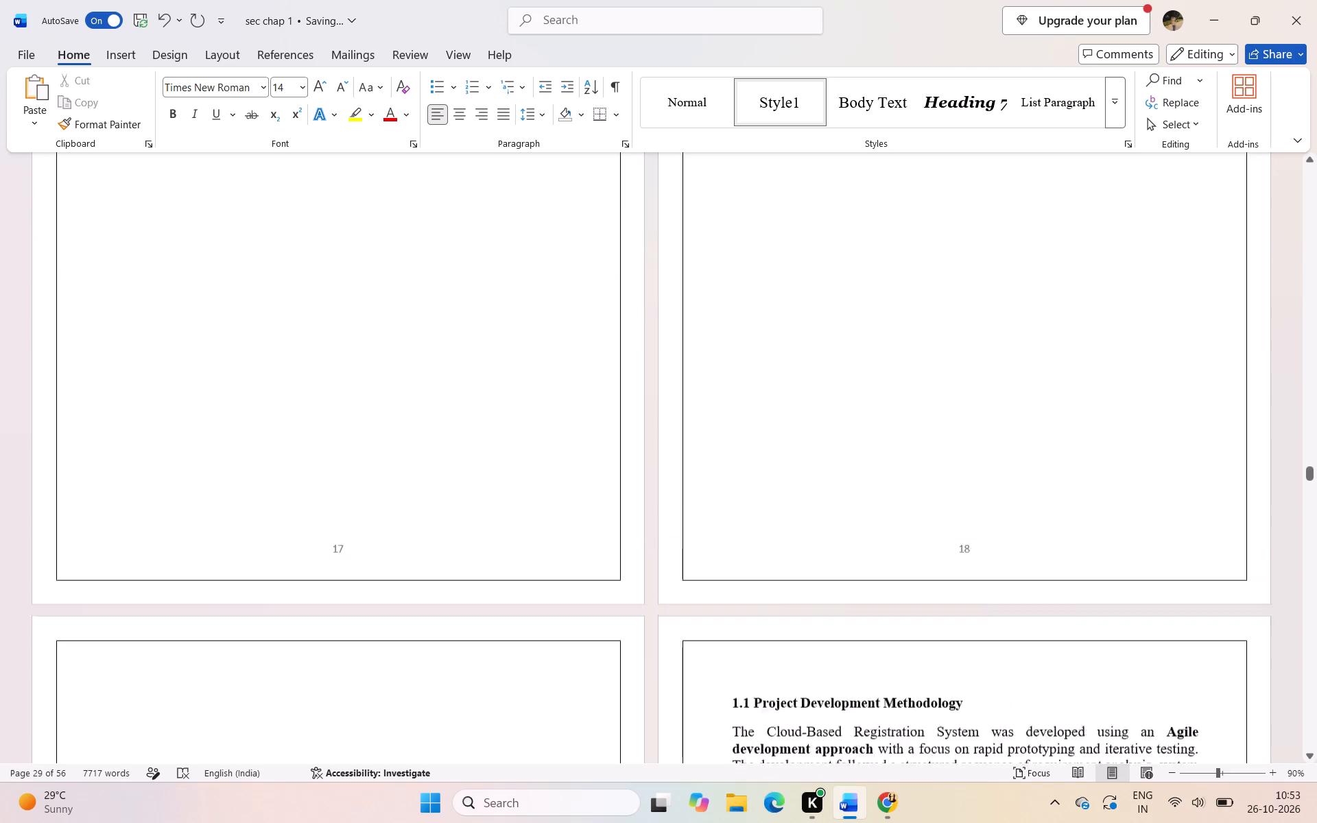
{"action": "scroll", "coordinate": [632, 489], "scroll_direction": "up", "scroll_amount": 7}
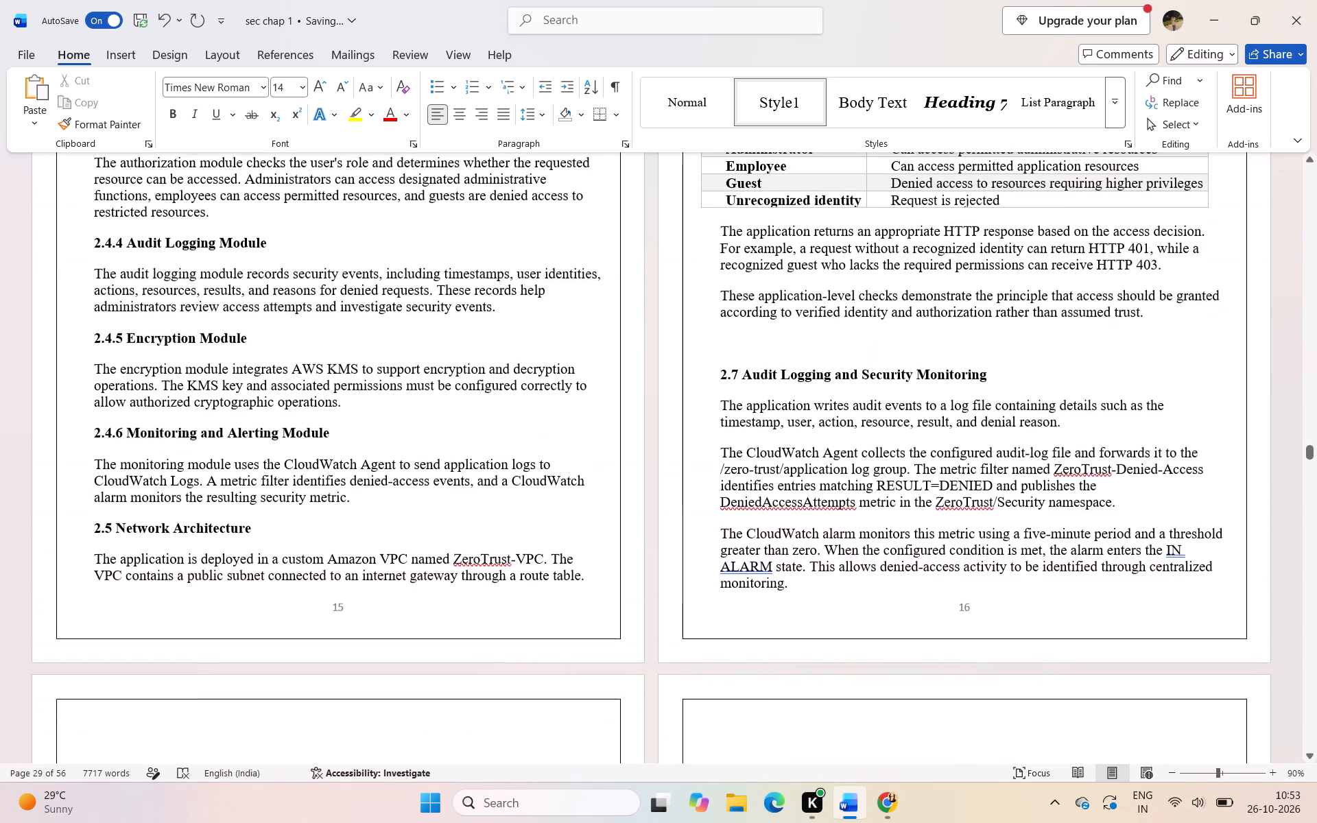
{"action": "scroll", "coordinate": [632, 489], "scroll_direction": "up", "scroll_amount": 2}
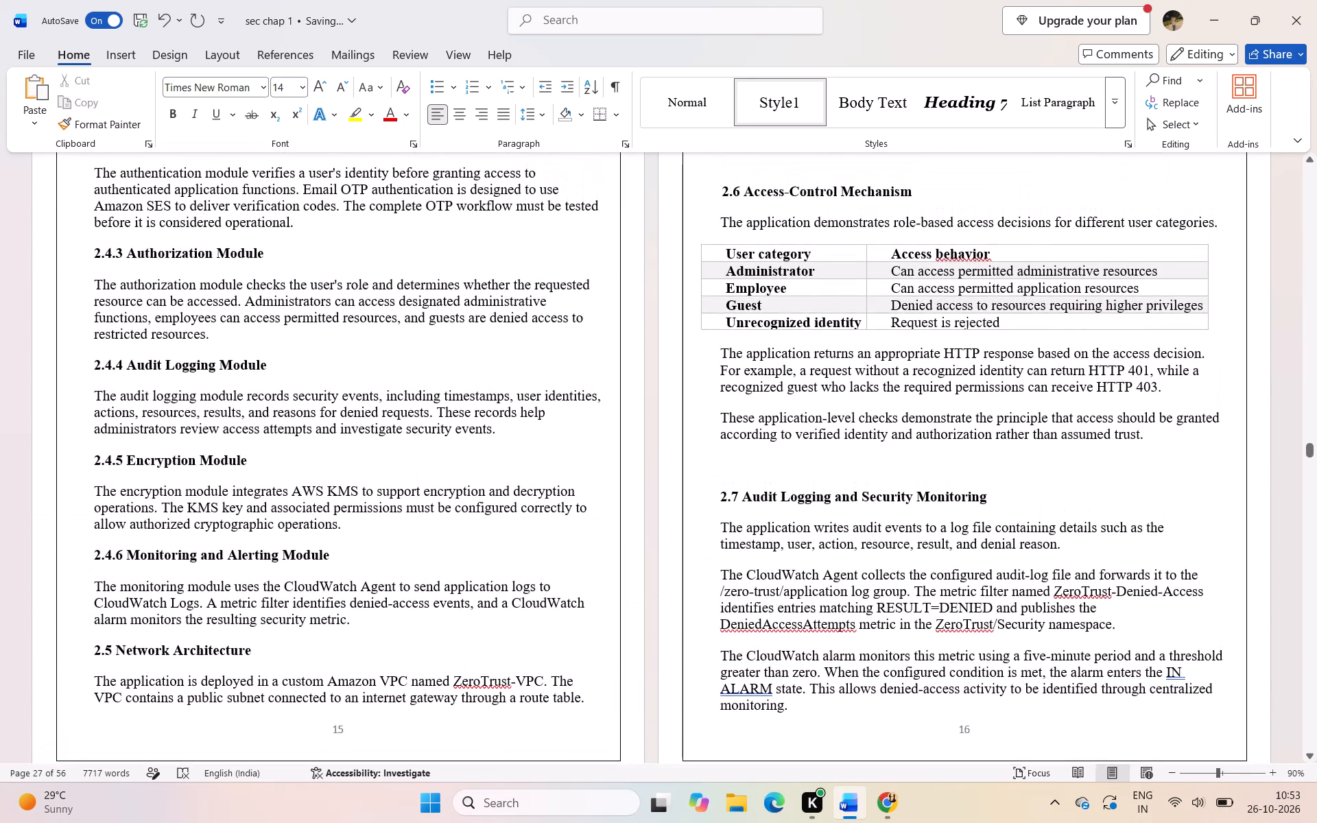
{"action": "scroll", "coordinate": [632, 489], "scroll_direction": "up", "scroll_amount": 1}
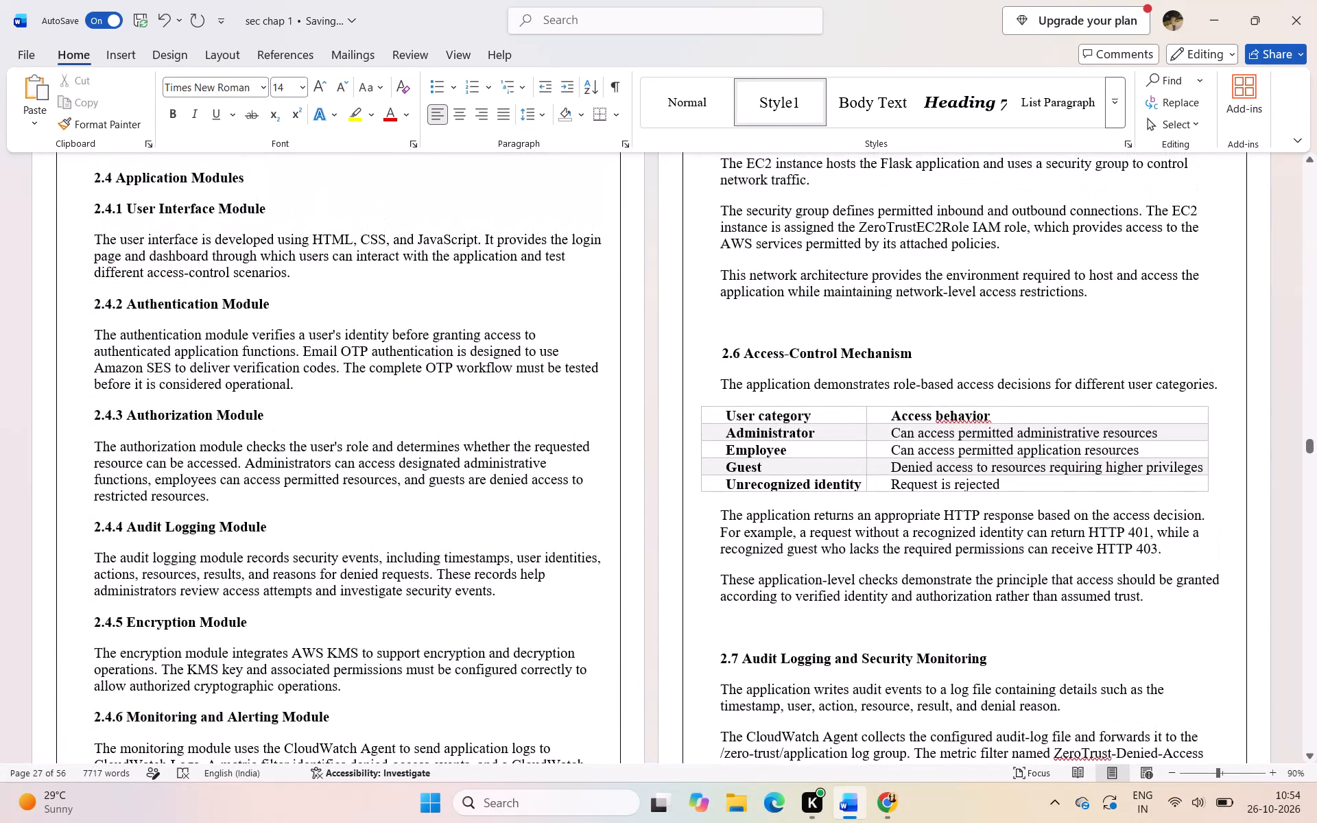
{"action": "scroll", "coordinate": [632, 489], "scroll_direction": "up", "scroll_amount": 1}
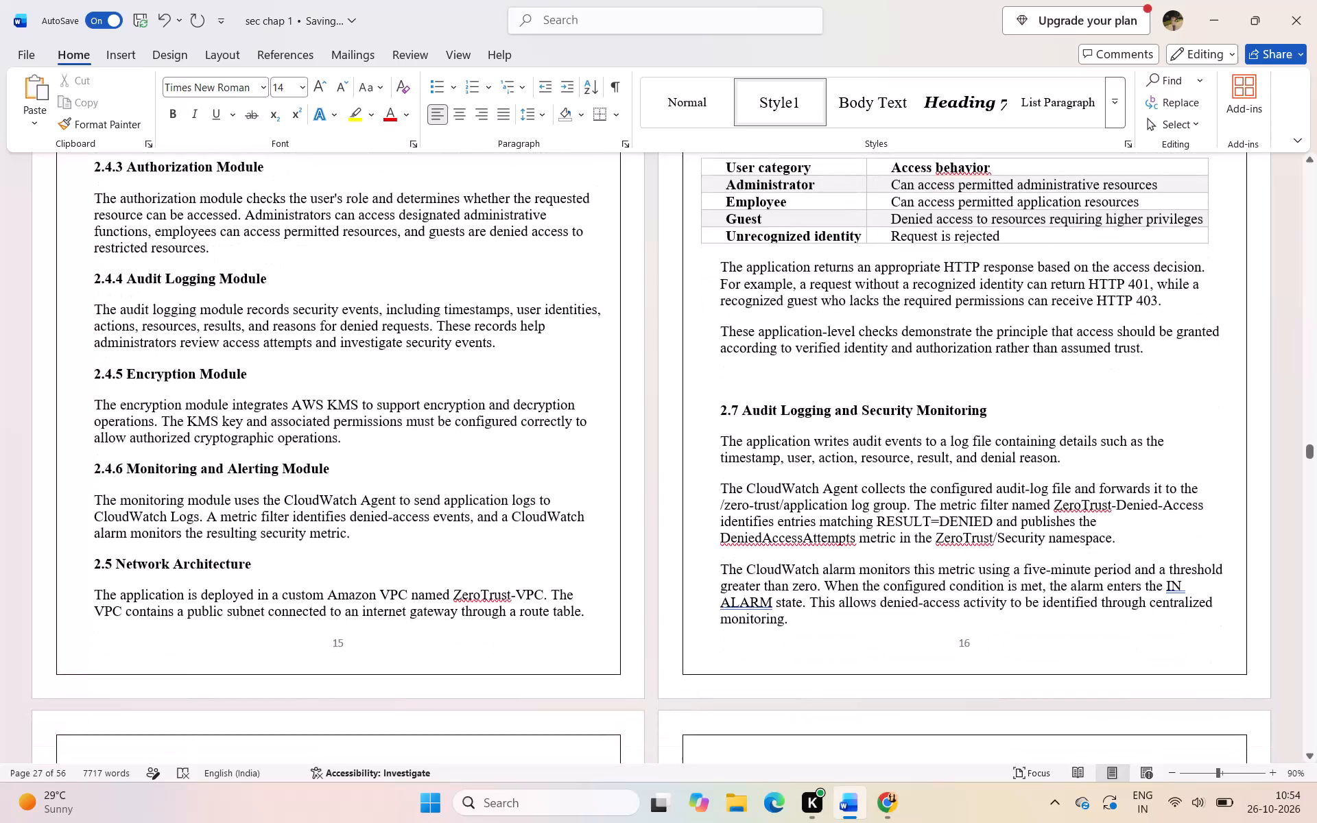
{"action": "scroll", "coordinate": [632, 489], "scroll_direction": "up", "scroll_amount": 1}
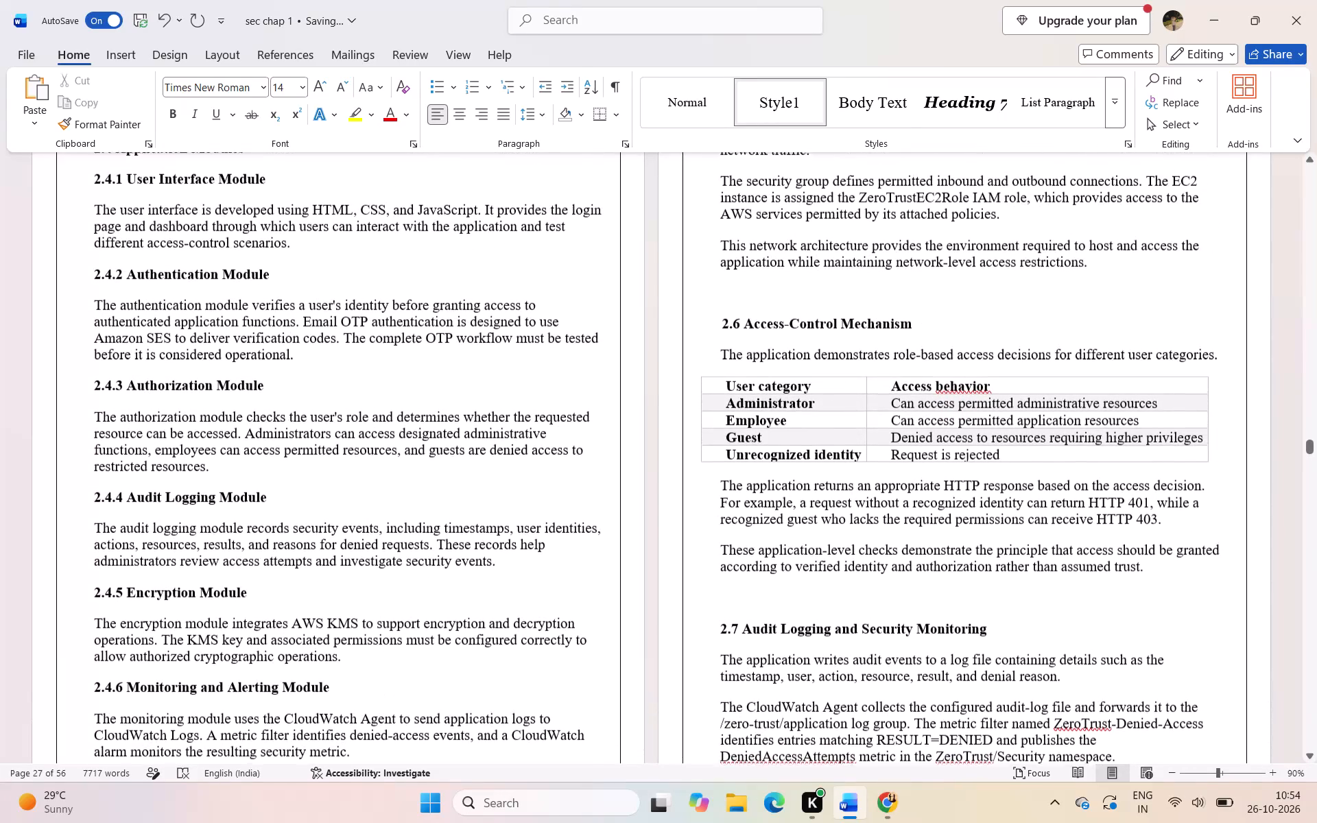
{"action": "scroll", "coordinate": [632, 489], "scroll_direction": "up", "scroll_amount": 3}
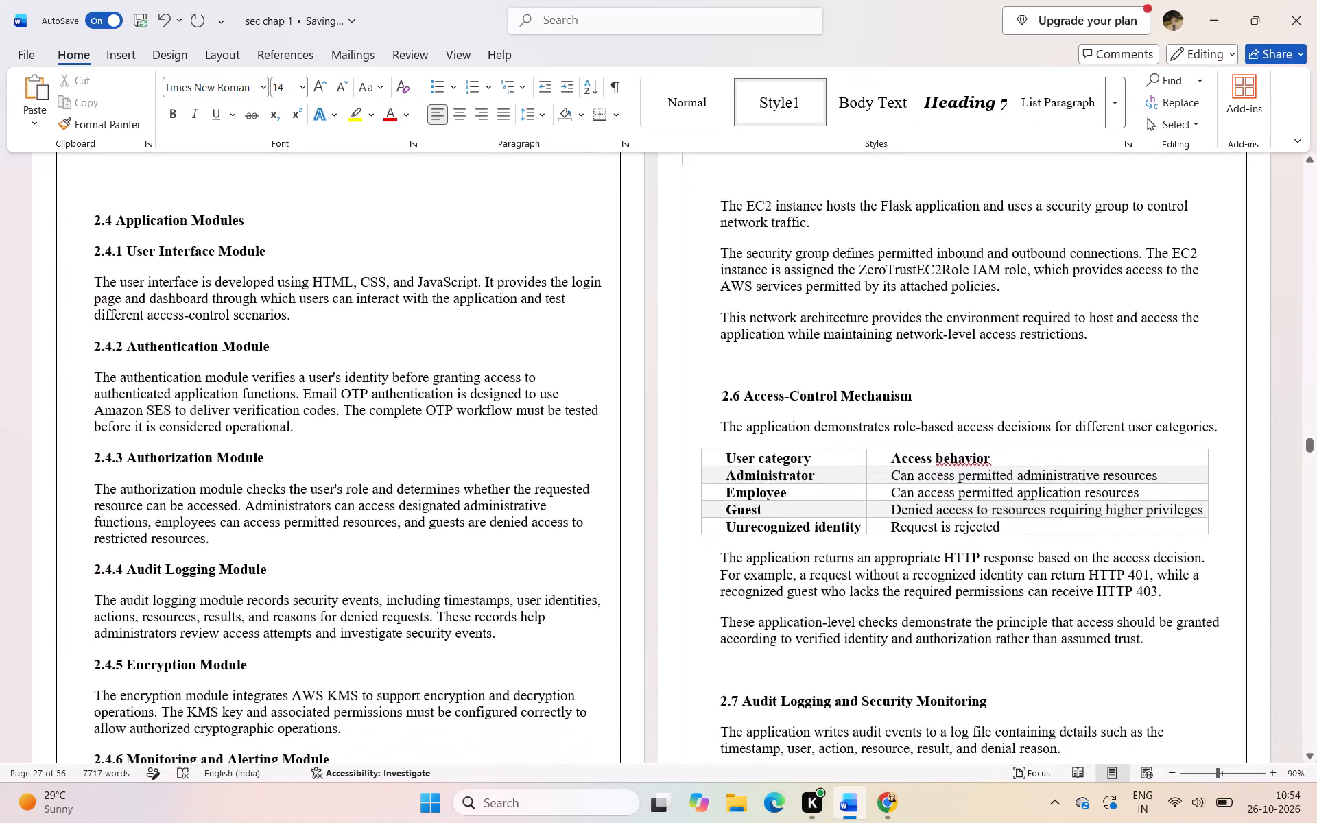
{"action": "scroll", "coordinate": [632, 489], "scroll_direction": "up", "scroll_amount": 2}
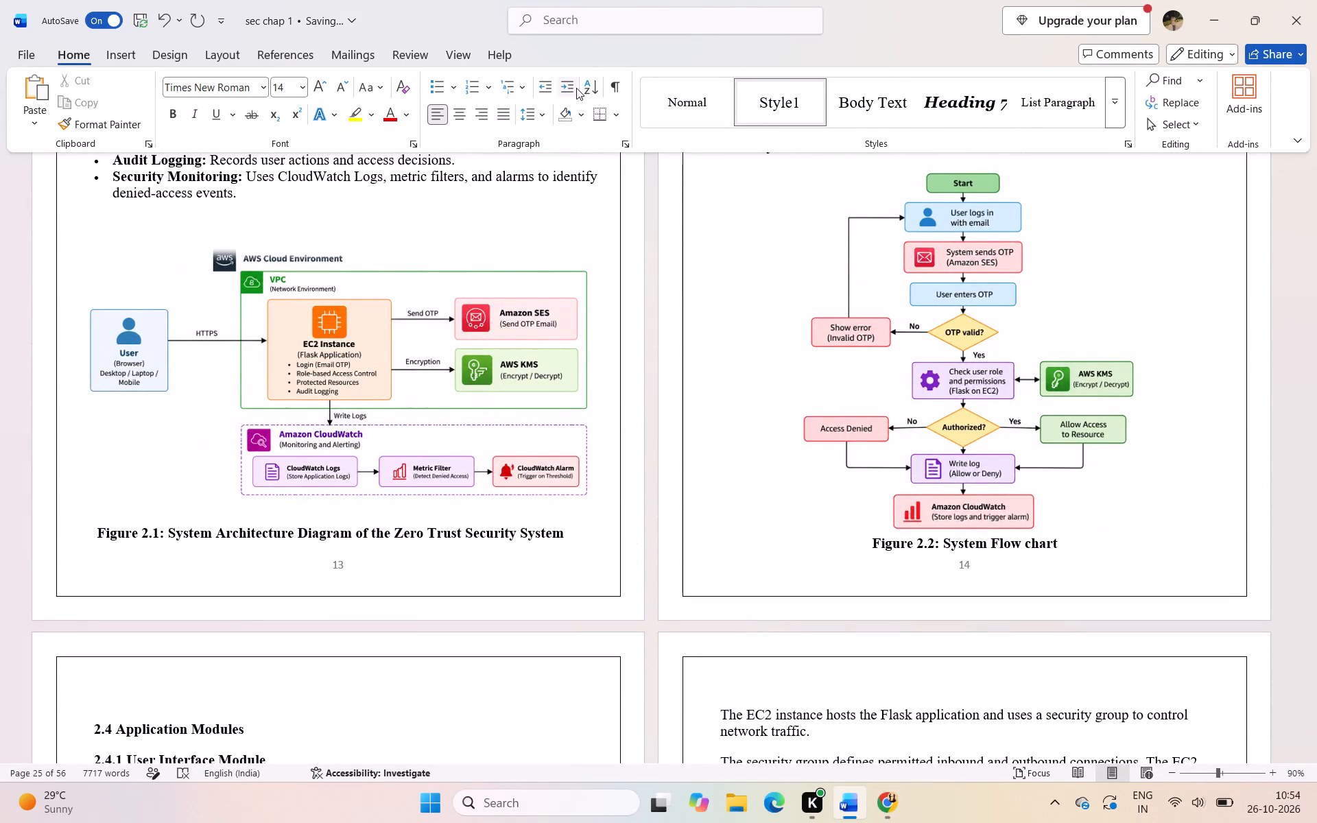
Show the formatting marks, delete the next-page section break on the blank page before Chapter 3, and hide the marks again.
{"action": "left_click", "coordinate": [618, 84]}
{"action": "scroll", "coordinate": [616, 300], "scroll_direction": "down", "scroll_amount": 2}
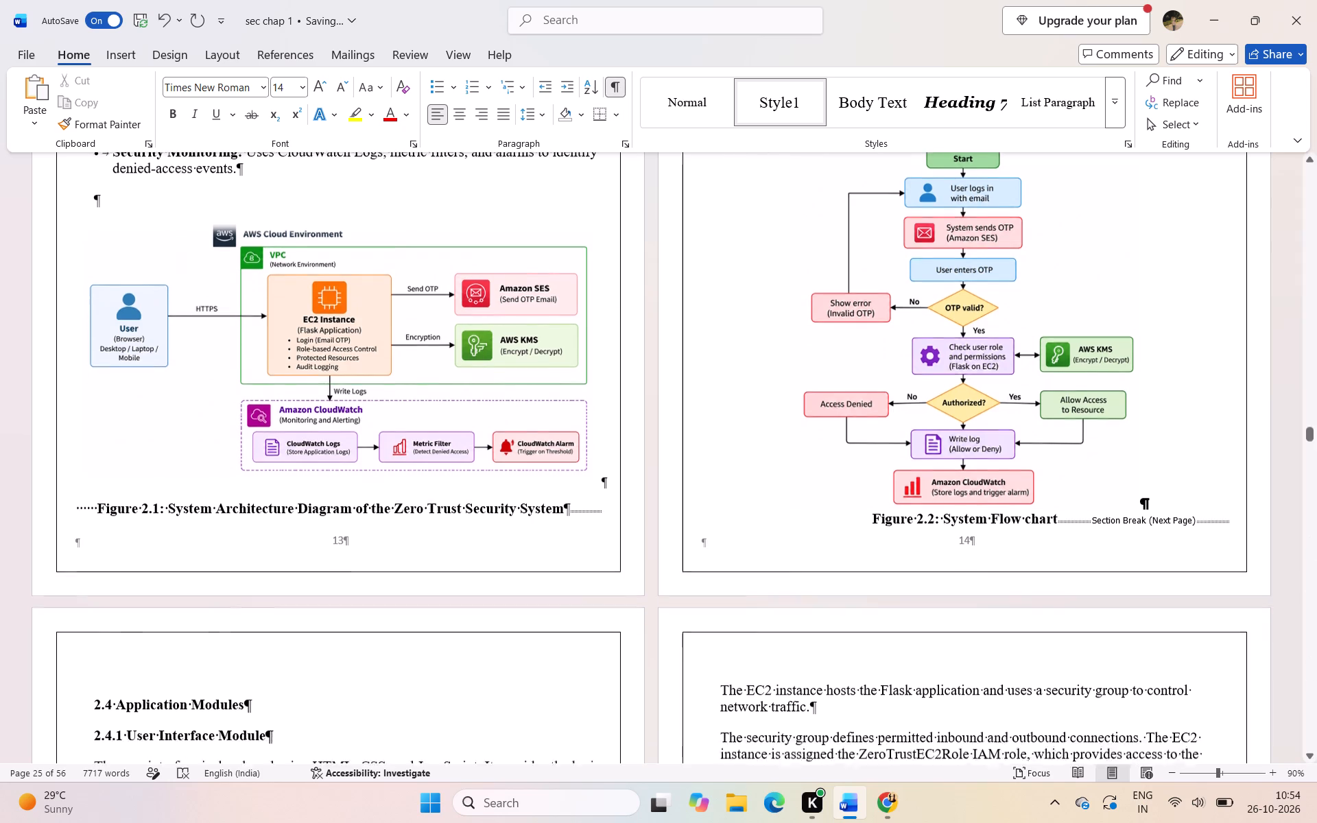
{"action": "scroll", "coordinate": [616, 300], "scroll_direction": "down", "scroll_amount": 5}
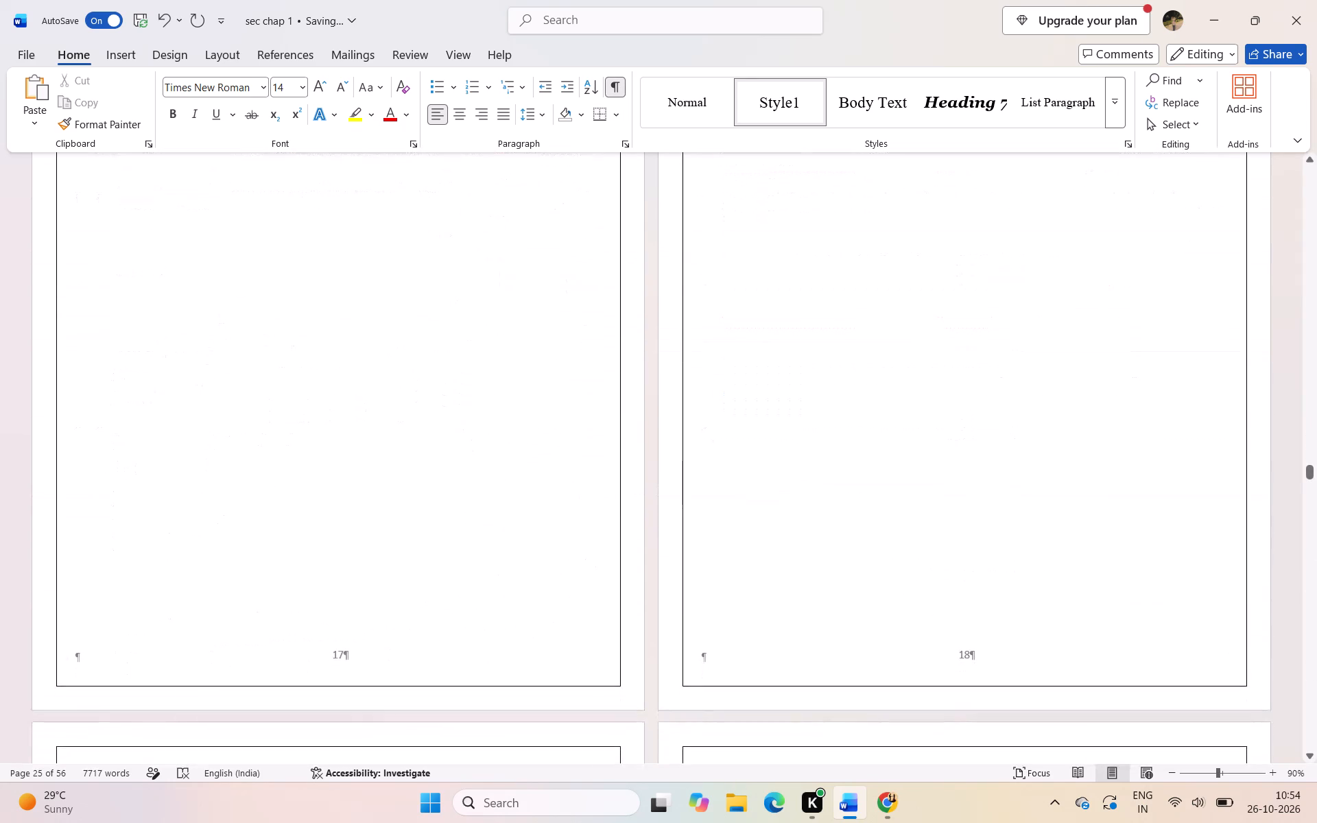
{"action": "scroll", "coordinate": [636, 361], "scroll_direction": "up", "scroll_amount": 2}
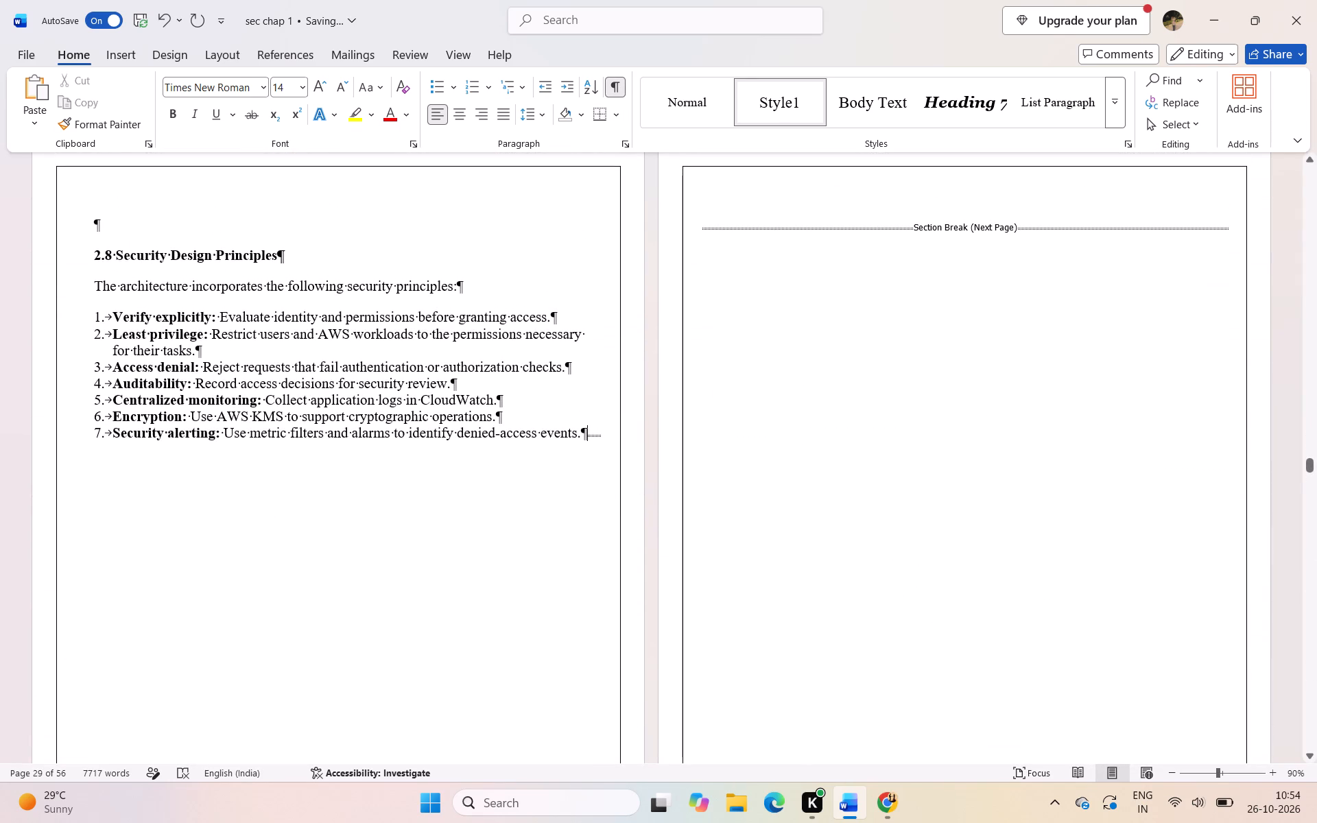
{"action": "left_click", "coordinate": [928, 222]}
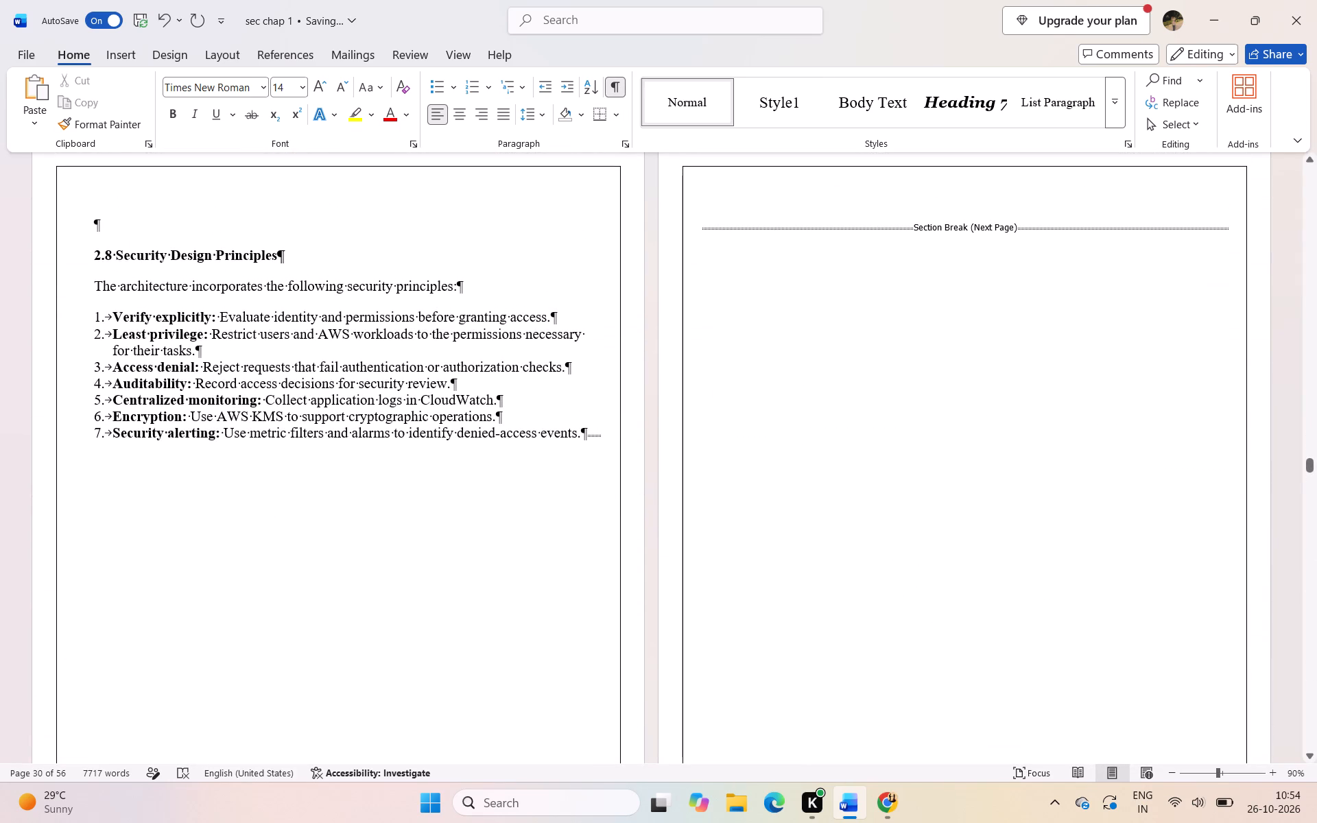
{"action": "key", "text": "Delete"}
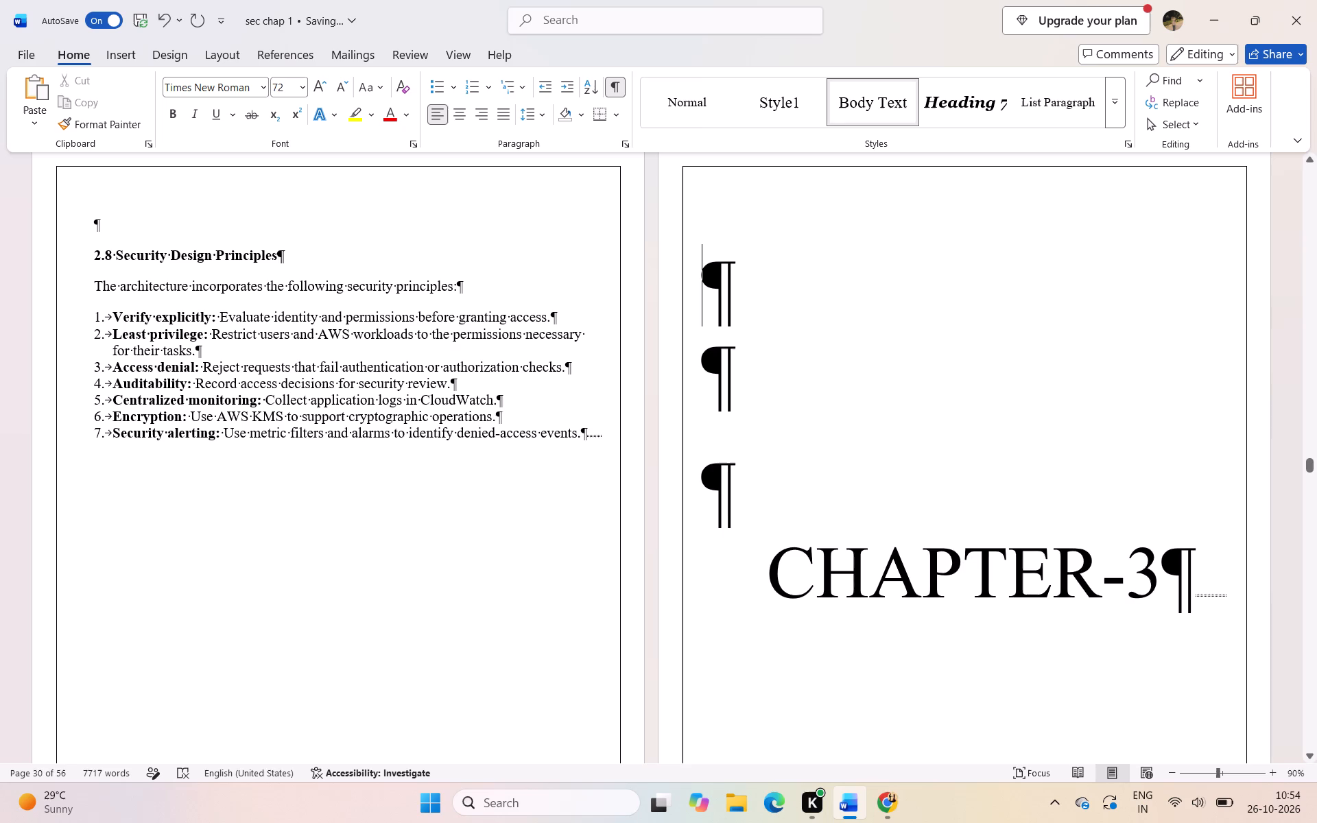
{"action": "left_click", "coordinate": [616, 86]}
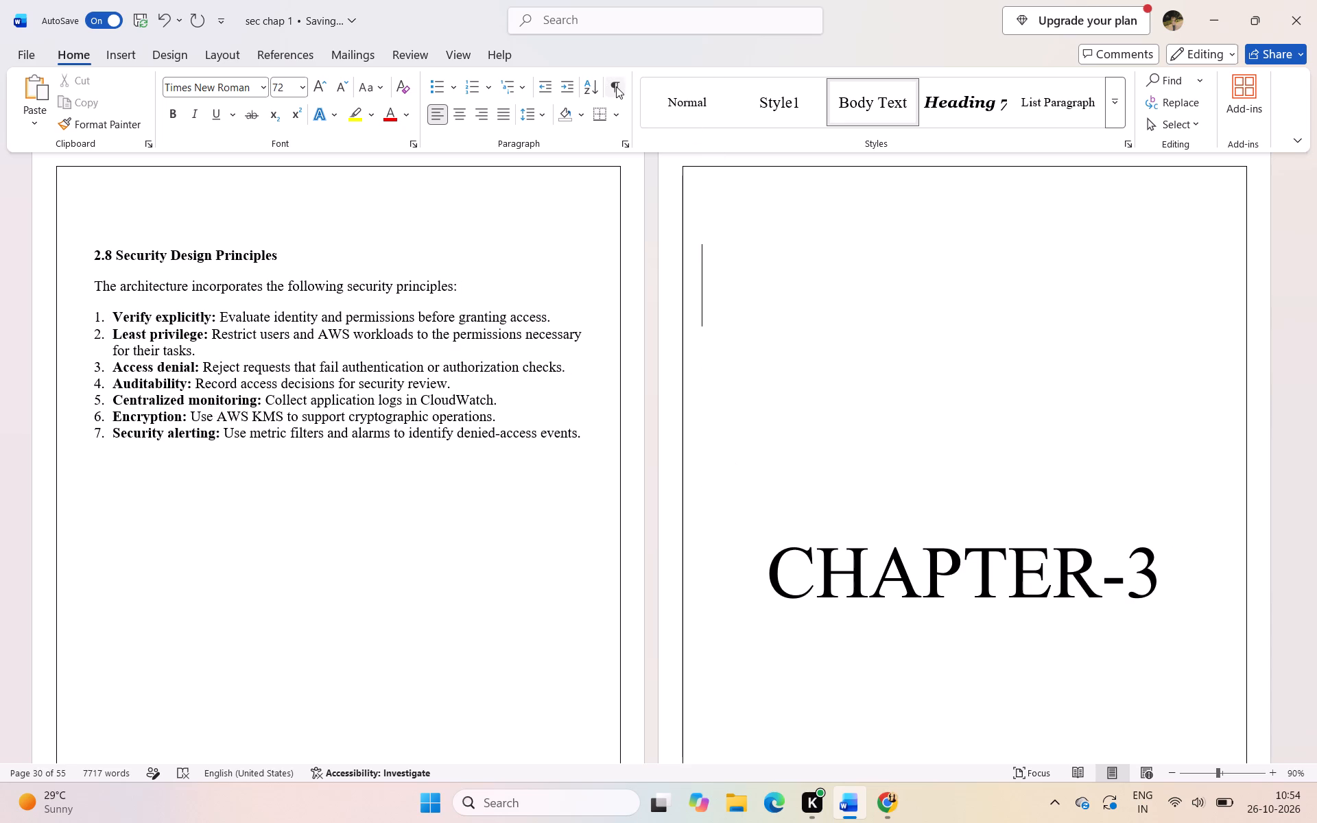